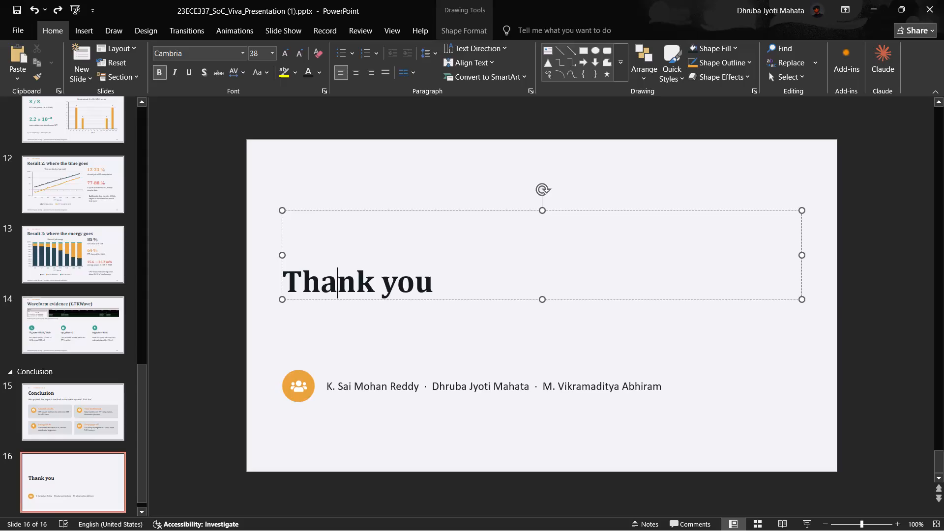
Increase the font size of the "Thank you" title on the closing slide to 44.
{"action": "left_click_drag", "start_coordinate": [562, 210], "coordinate": [622, 189]}
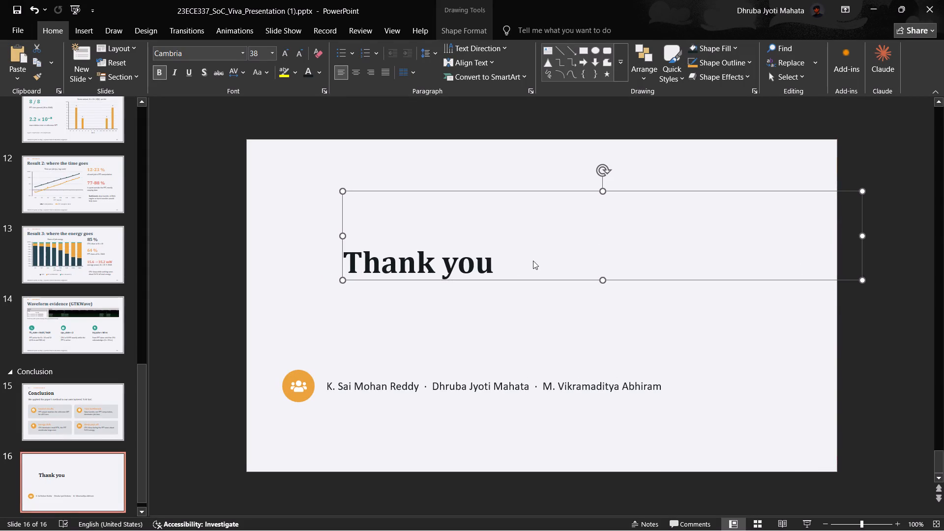
{"action": "left_click", "coordinate": [493, 266]}
{"action": "left_click_drag", "start_coordinate": [493, 266], "coordinate": [296, 269]}
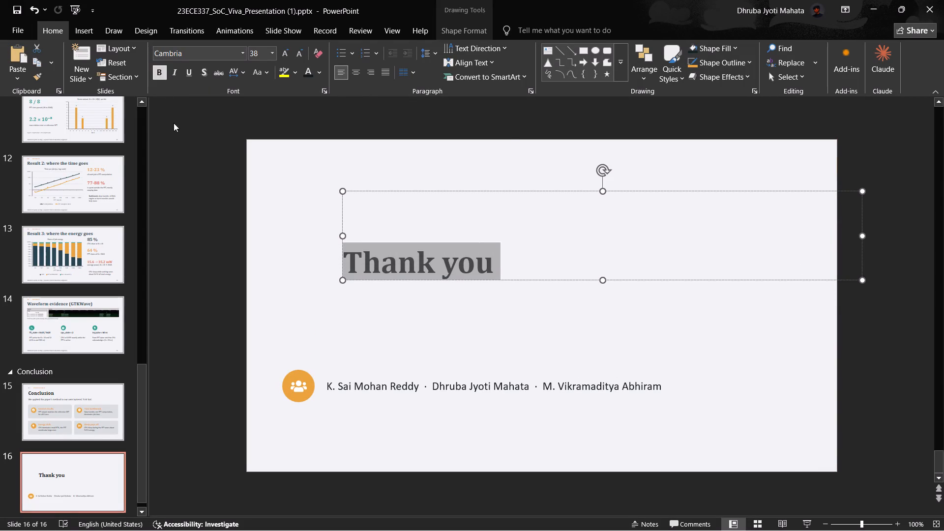
{"action": "left_click", "coordinate": [284, 58]}
{"action": "left_click", "coordinate": [284, 58]}
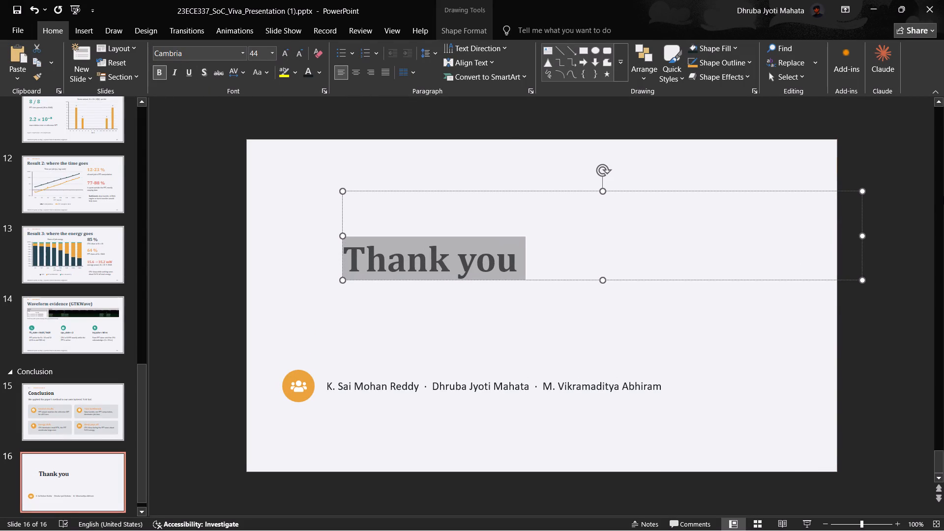
Shrink the "Thank you" text box to fit its text on one line and move it to the middle of the slide.
{"action": "left_click_drag", "start_coordinate": [861, 192], "coordinate": [514, 240]}
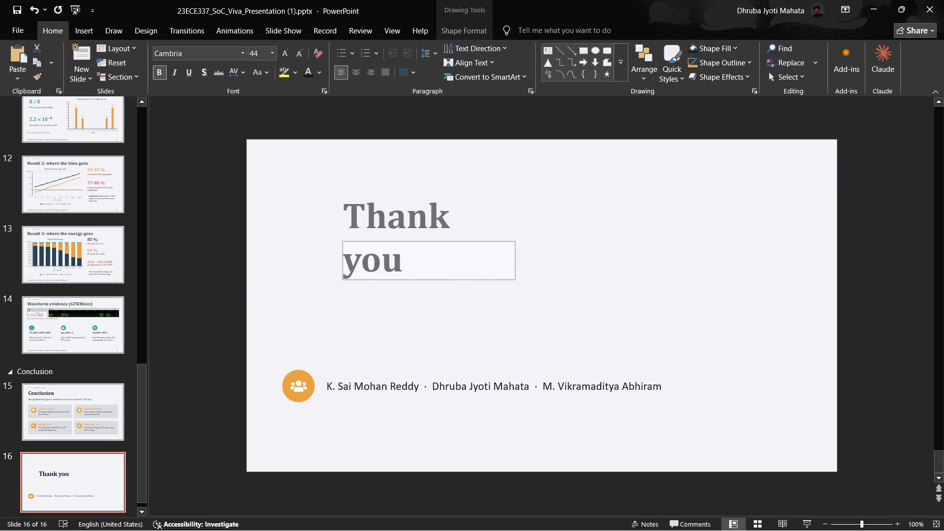
{"action": "left_click_drag", "start_coordinate": [514, 240], "coordinate": [548, 238]}
{"action": "left_click_drag", "start_coordinate": [503, 237], "coordinate": [564, 237]}
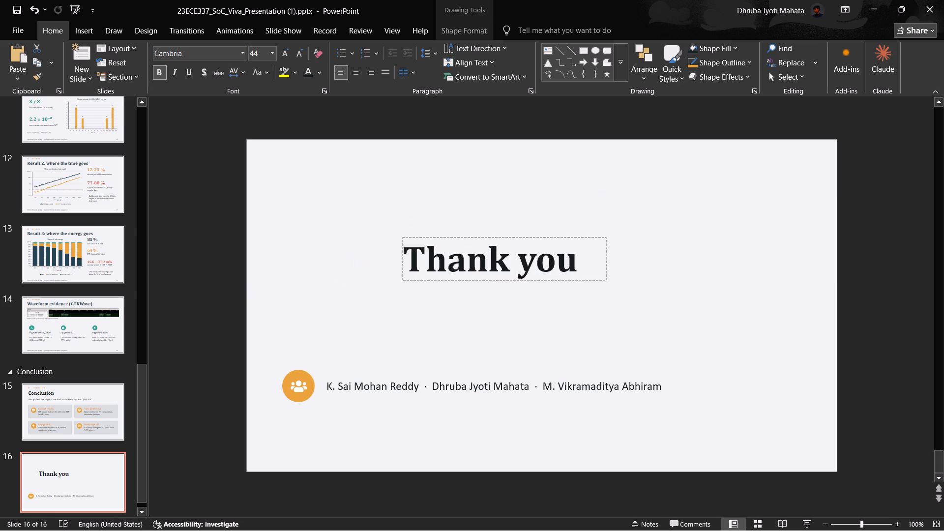
{"action": "left_click_drag", "start_coordinate": [564, 237], "coordinate": [606, 261]}
{"action": "left_click", "coordinate": [510, 331]}
Delete the line of team member names and the orange circle beside it from the closing slide.
{"action": "left_click", "coordinate": [460, 378]}
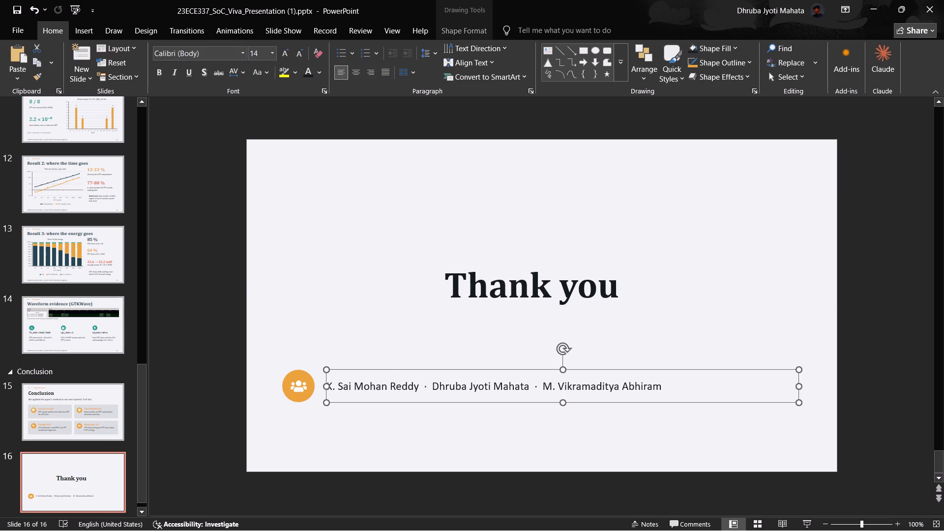
{"action": "left_click", "coordinate": [382, 353]}
{"action": "left_click_drag", "start_coordinate": [357, 340], "coordinate": [346, 340]}
{"action": "left_click_drag", "start_coordinate": [321, 343], "coordinate": [316, 346]}
{"action": "left_click", "coordinate": [309, 385]}
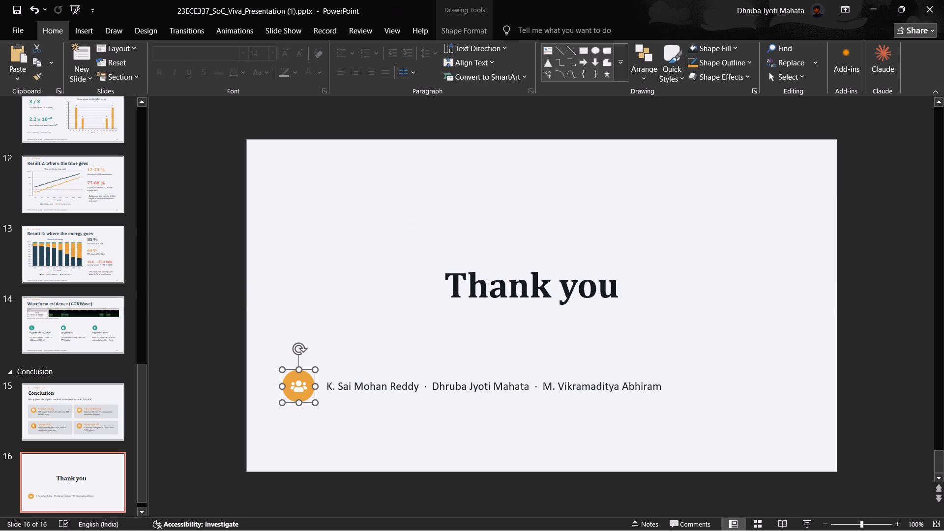
{"action": "left_click", "coordinate": [489, 386]}
{"action": "left_click_drag", "start_coordinate": [578, 370], "coordinate": [644, 371]}
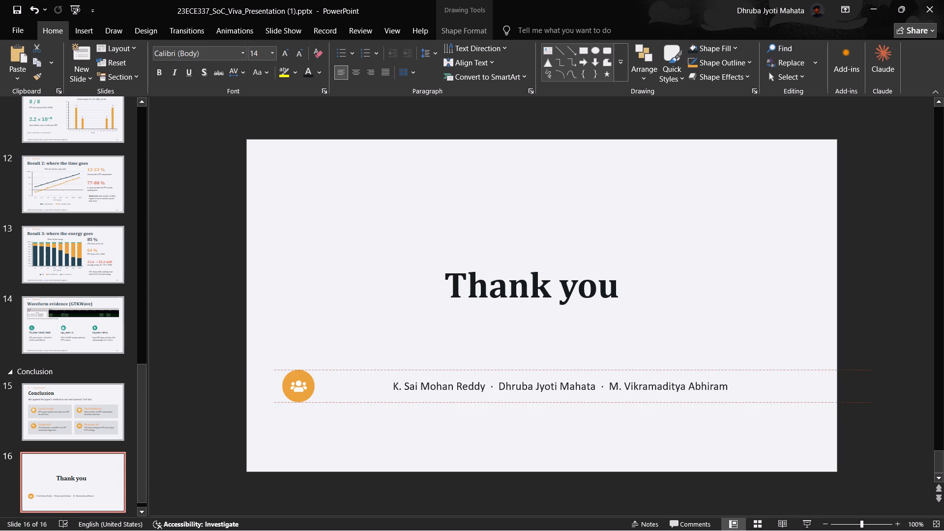
{"action": "left_click_drag", "start_coordinate": [644, 371], "coordinate": [627, 374]}
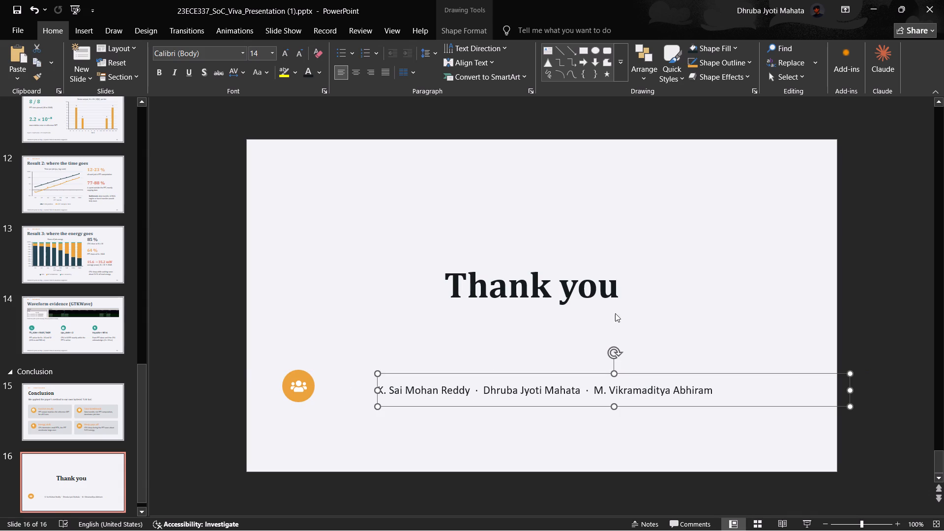
{"action": "key", "text": "Delete"}
{"action": "left_click", "coordinate": [281, 375]}
{"action": "left_click", "coordinate": [316, 391]}
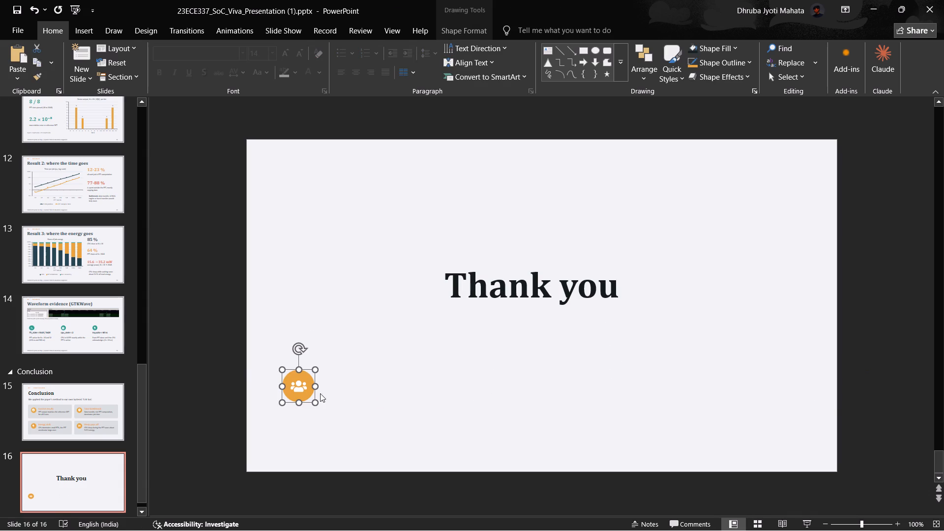
{"action": "key", "text": "Delete"}
Nudge the "Thank you" title slightly downward, keeping it near the slide's centre.
{"action": "left_click", "coordinate": [476, 300]}
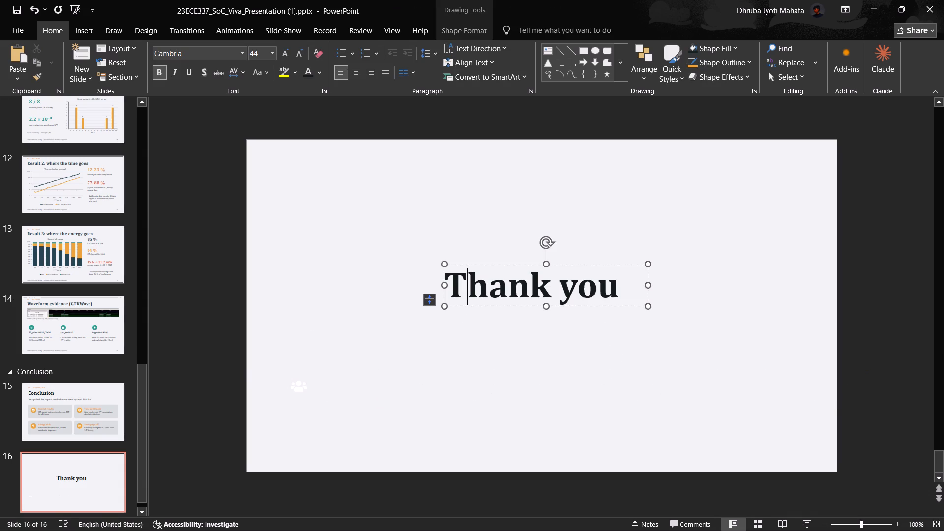
{"action": "left_click_drag", "start_coordinate": [569, 265], "coordinate": [573, 275]}
{"action": "left_click", "coordinate": [573, 265]}
{"action": "left_click", "coordinate": [562, 262]}
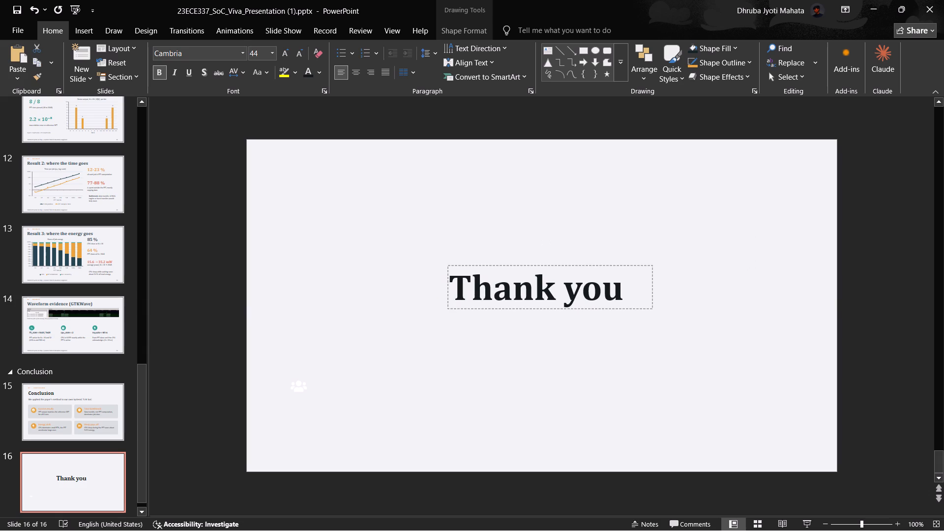
{"action": "left_click", "coordinate": [535, 383]}
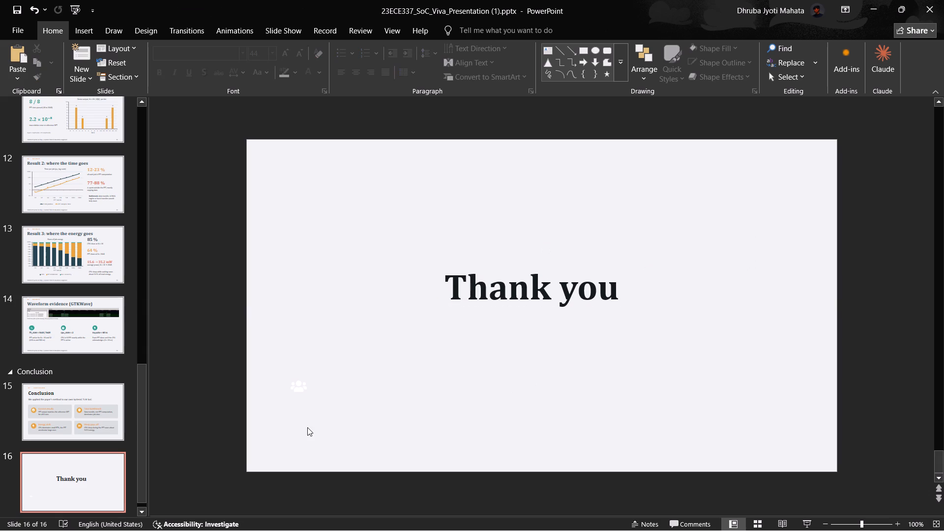
Paste the copied border frame onto the "Thank you" slide.
{"action": "key", "text": "ctrl+v"}
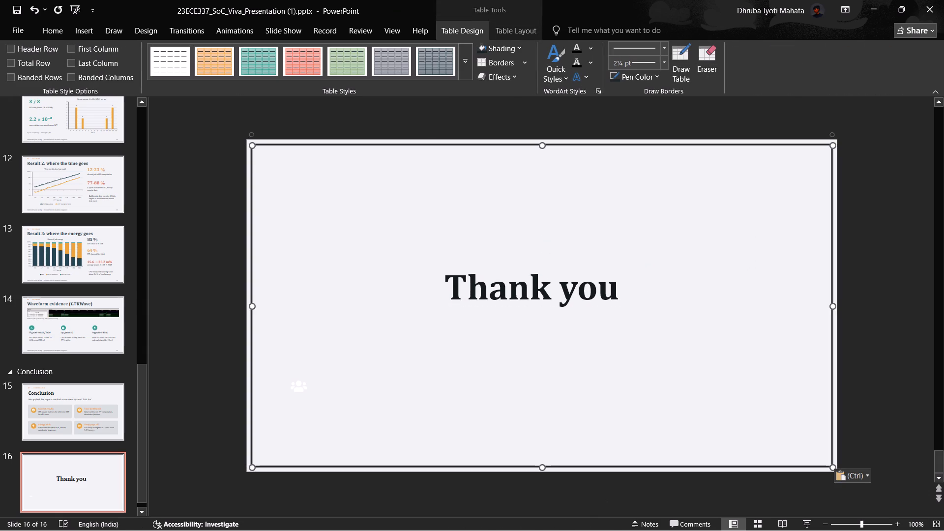
{"action": "left_click", "coordinate": [569, 263]}
Review the Conclusion slide and results slides 12 to 14, checking their border frames and content.
{"action": "left_click", "coordinate": [102, 410]}
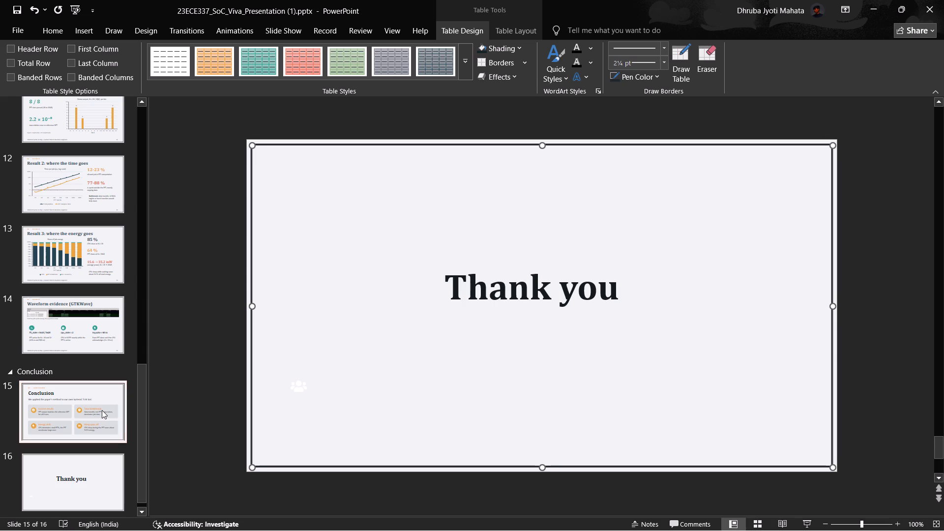
{"action": "scroll", "coordinate": [80, 354], "scroll_direction": "up", "scroll_amount": 4}
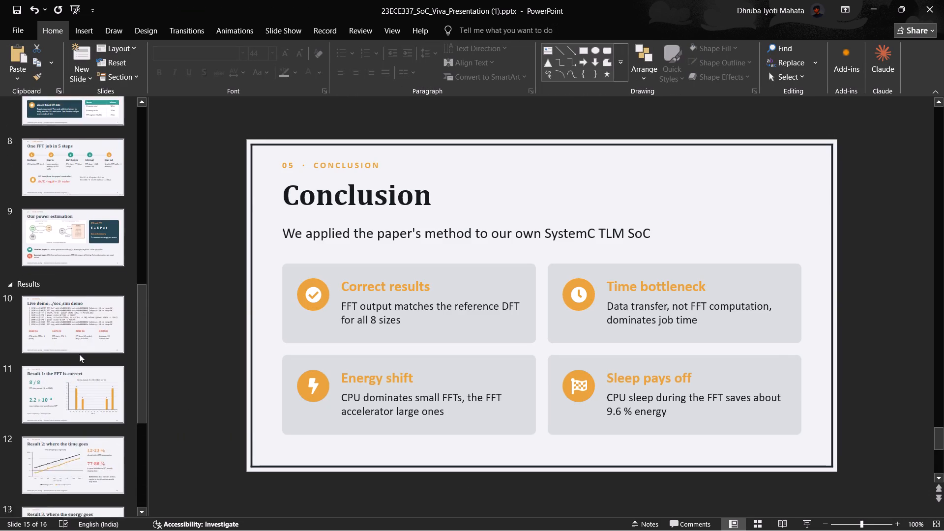
{"action": "scroll", "coordinate": [81, 373], "scroll_direction": "up", "scroll_amount": 2}
{"action": "scroll", "coordinate": [81, 373], "scroll_direction": "down", "scroll_amount": 4}
{"action": "left_click", "coordinate": [81, 316]}
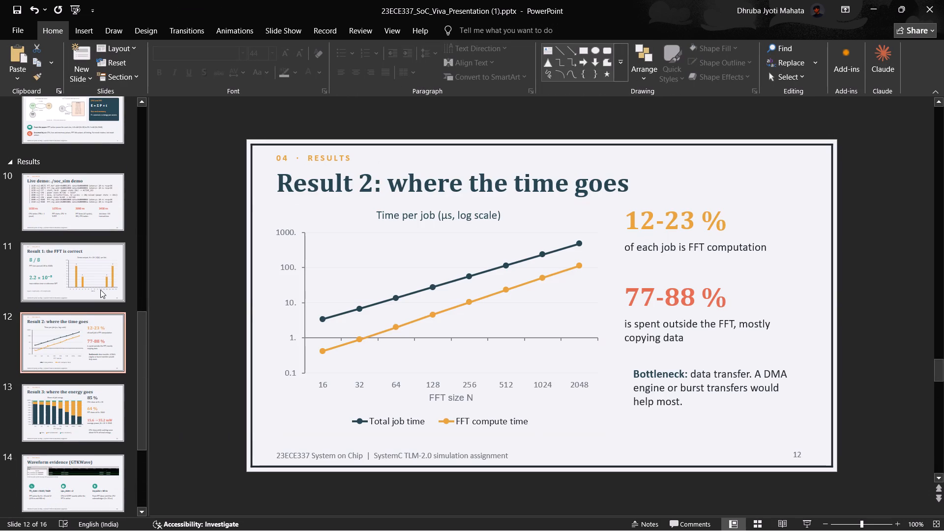
{"action": "left_click", "coordinate": [368, 307]}
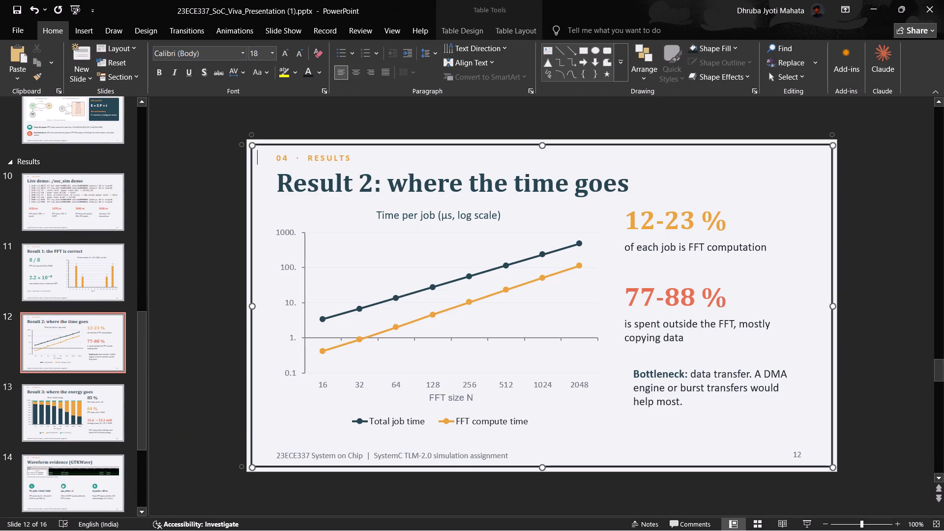
{"action": "left_click_drag", "start_coordinate": [74, 407], "coordinate": [78, 407]}
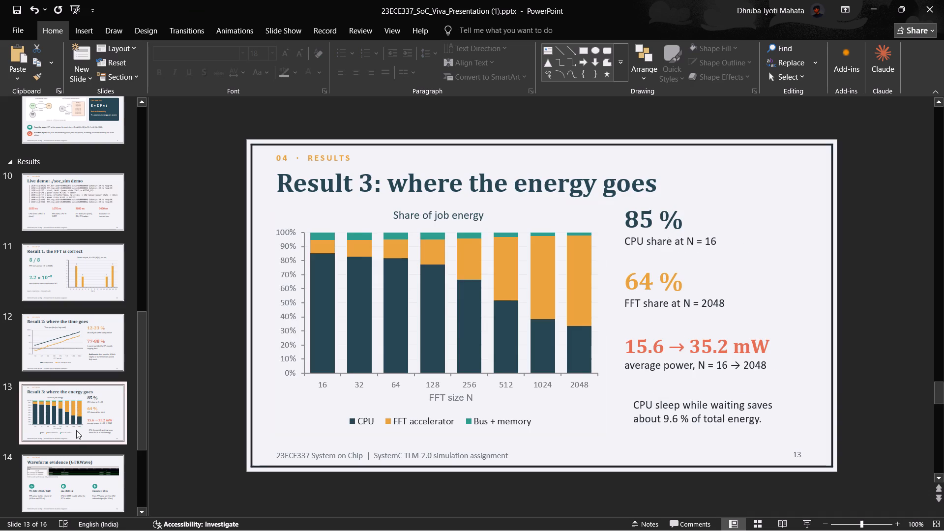
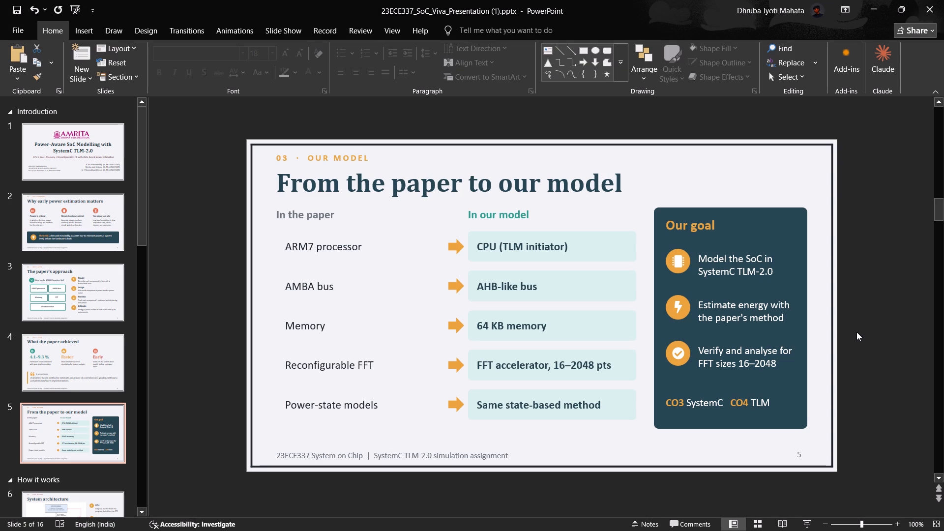
Recheck the slides from "The paper's approach" to "From the paper to our model", and read on through "System architecture" to "One TLM transaction".
{"action": "key", "text": "Up"}
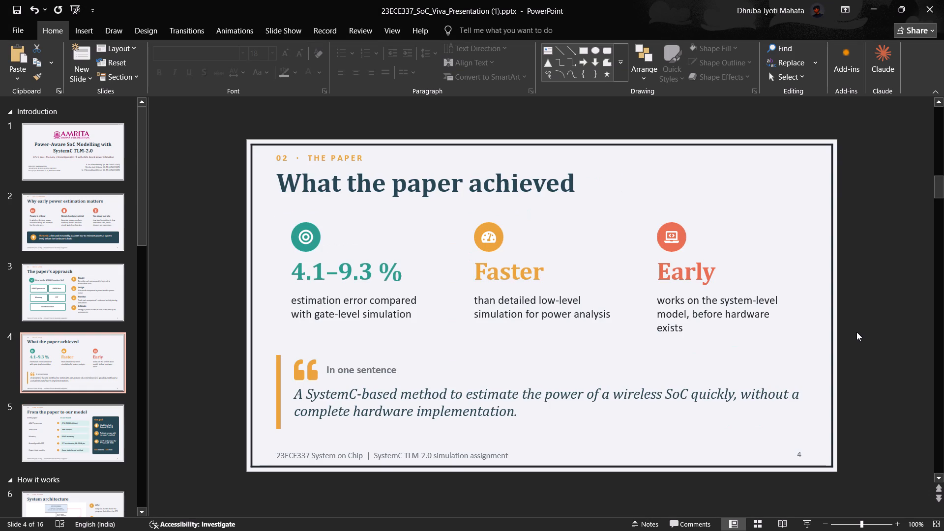
{"action": "key", "text": "Up"}
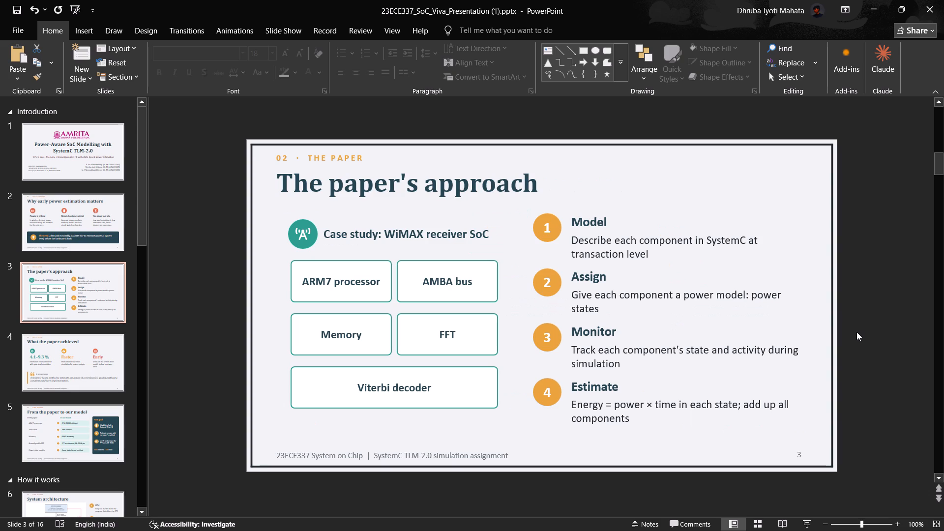
{"action": "key", "text": "Down"}
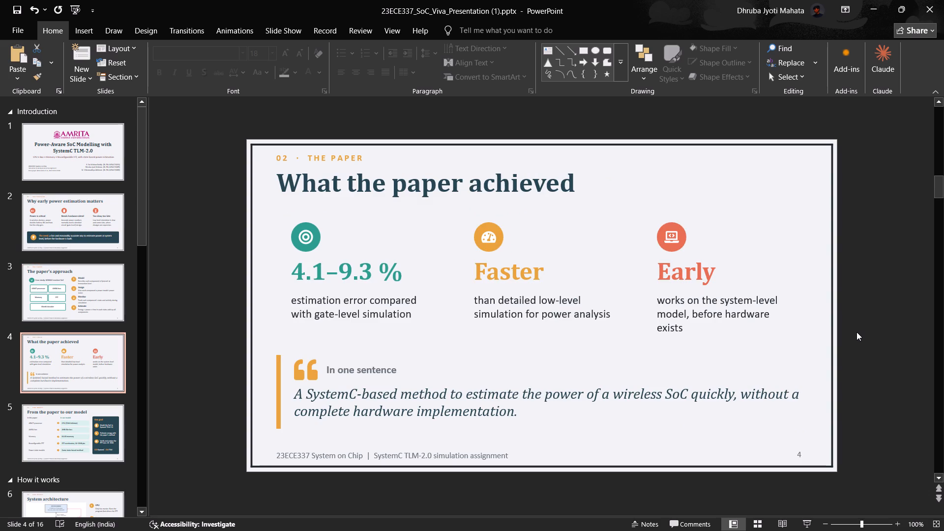
{"action": "key", "text": "Down"}
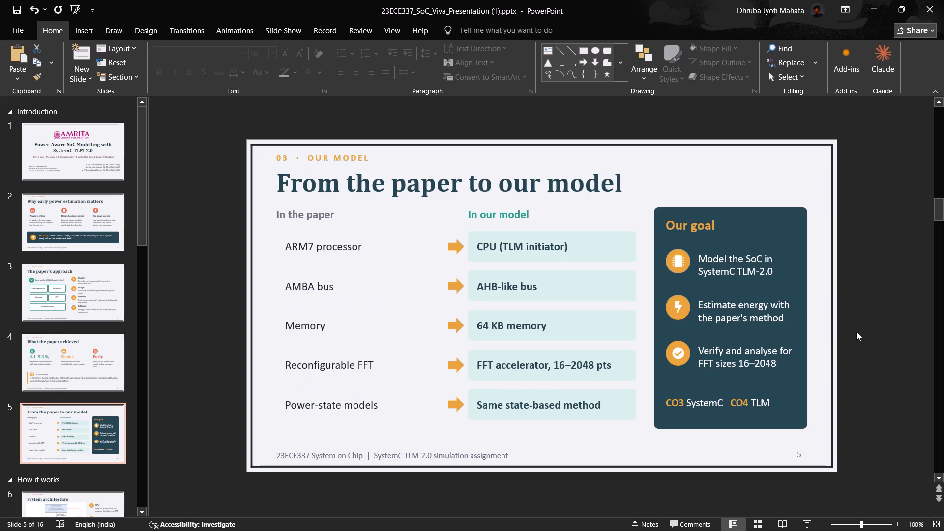
{"action": "key", "text": "Down"}
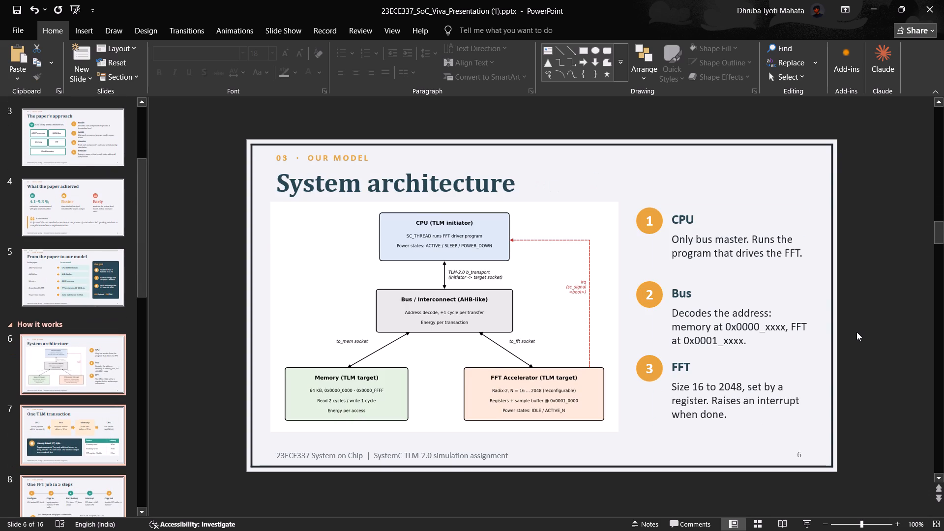
{"action": "key", "text": "Up"}
{"action": "key", "text": "Down"}
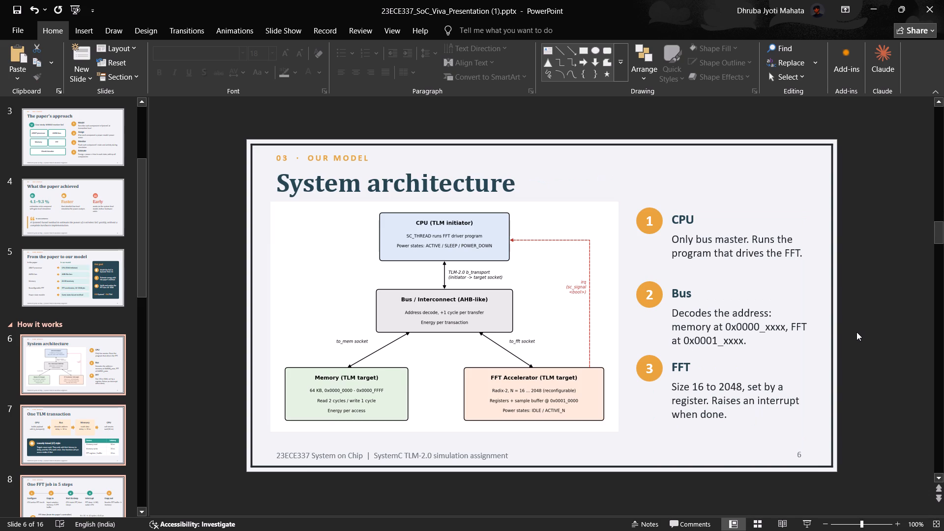
{"action": "key", "text": "Down"}
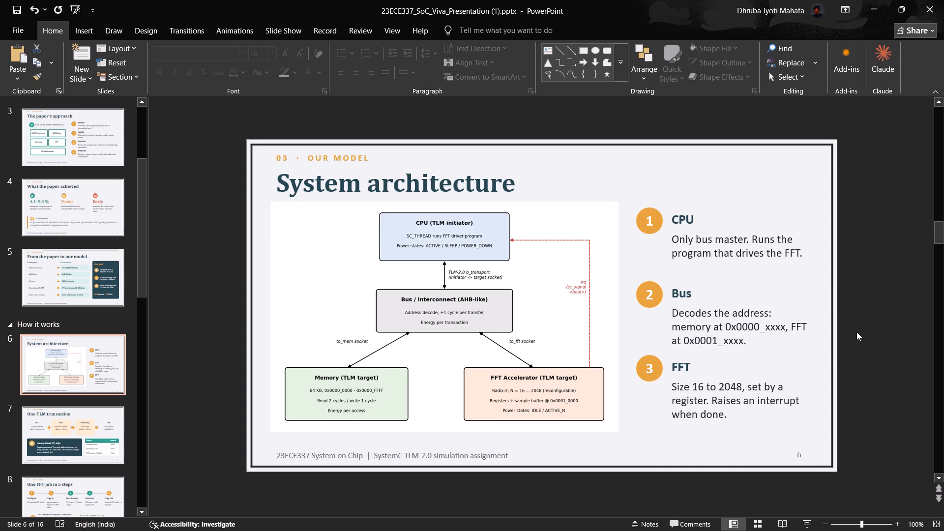
{"action": "key", "text": "Down"}
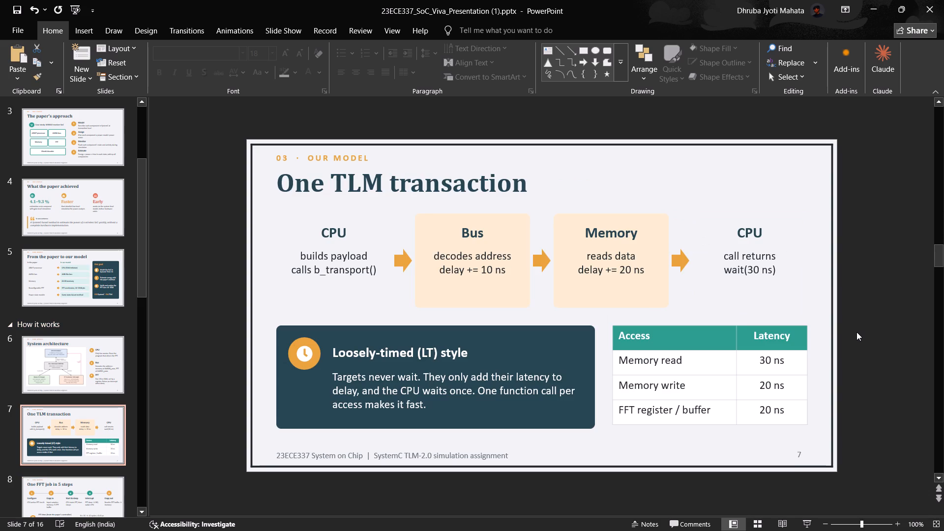
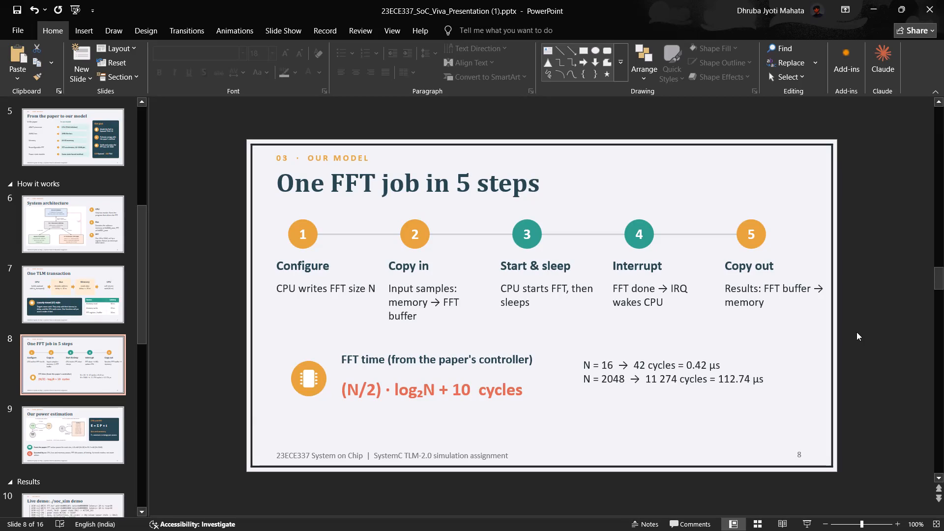
Continue the slide review from "One FFT job in 5 steps" to the "Our power estimation" slide.
{"action": "key", "text": "Down"}
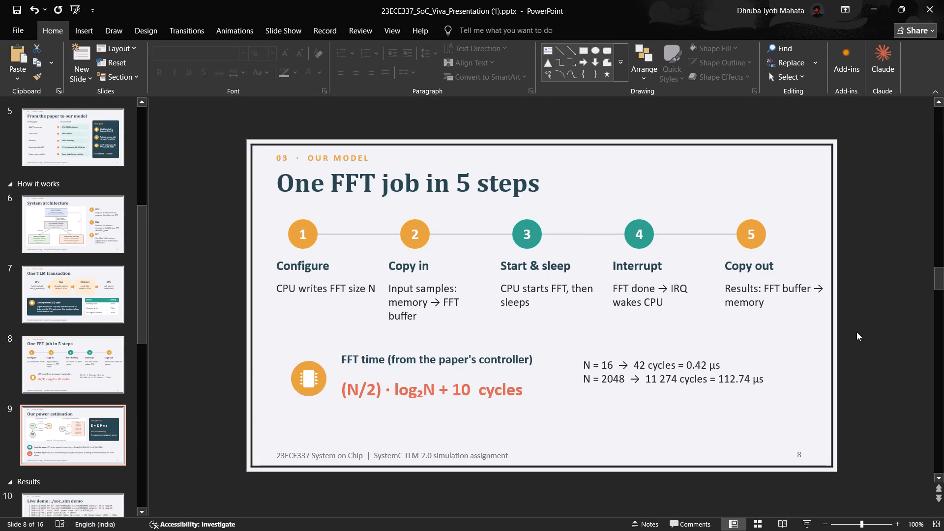
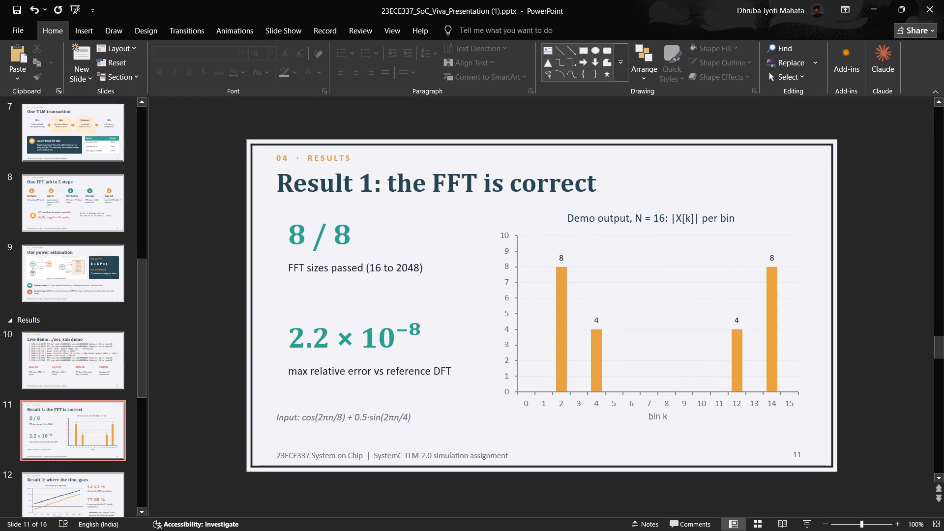
Continue the slide review from "Result 2: where the time goes" to the "Waveform evidence (GTKWave)" slide.
{"action": "scroll", "coordinate": [596, 401], "scroll_direction": "down", "scroll_amount": 1}
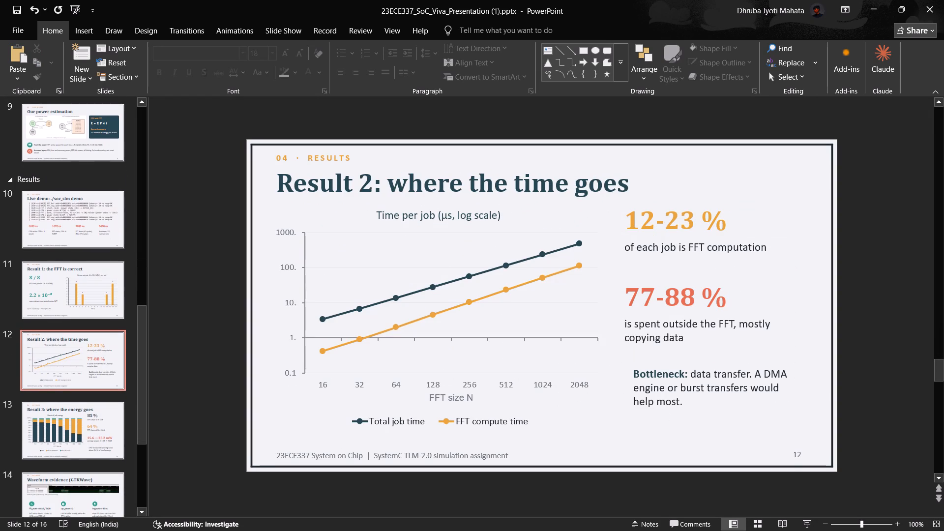
{"action": "scroll", "coordinate": [596, 401], "scroll_direction": "down", "scroll_amount": 2}
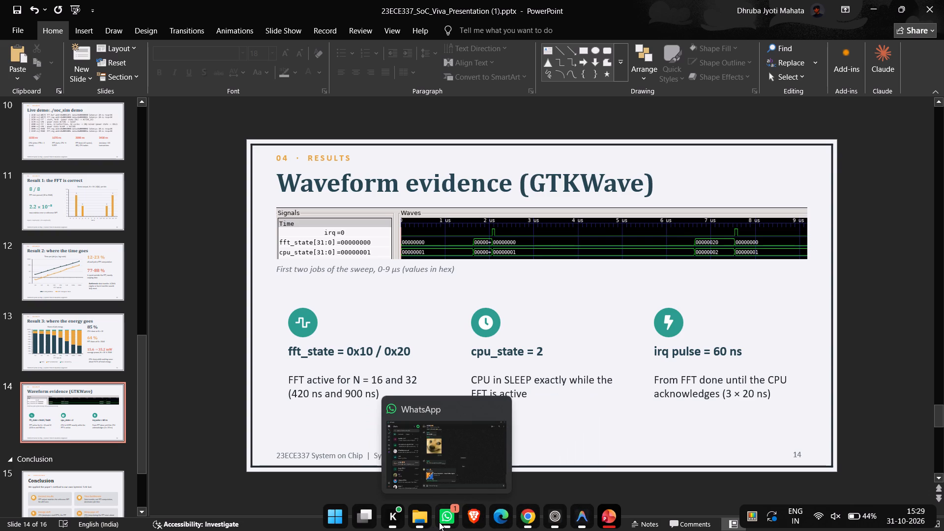
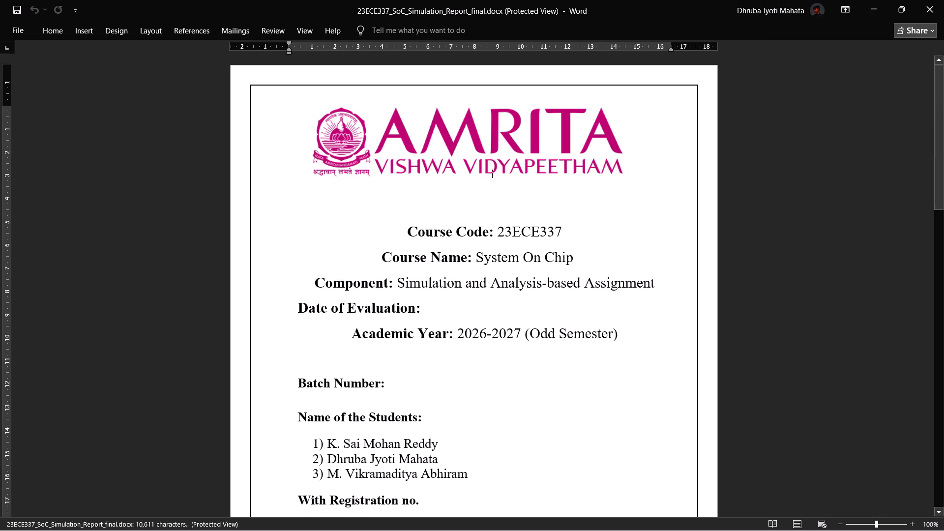
Enable editing of the downloaded 23ECE337_SoC_Simulation_Report_final.docx, taking it out of Protected View.
{"action": "left_click", "coordinate": [520, 45]}
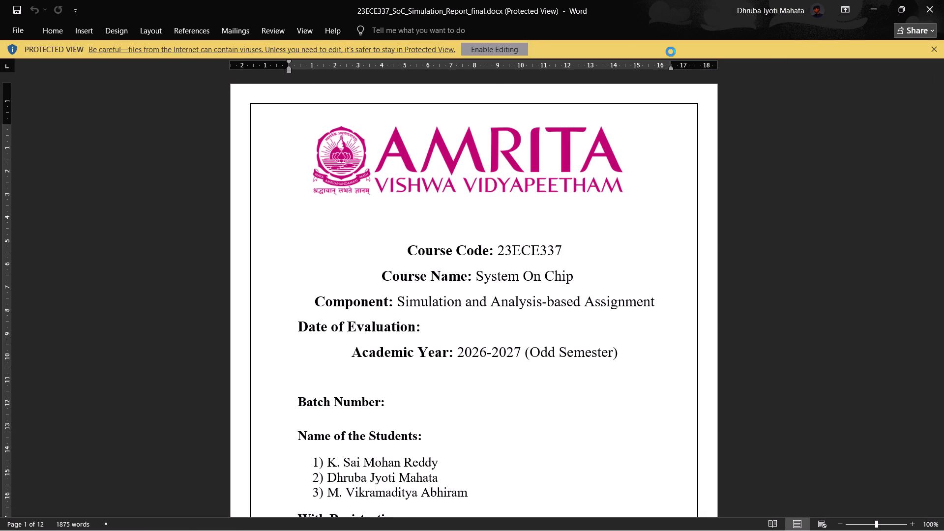
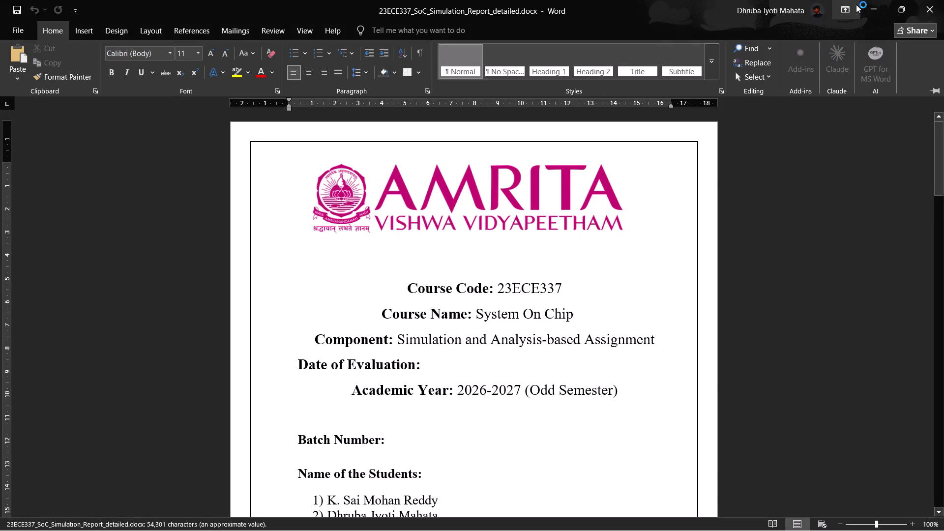
Arrange the detailed and final simulation report documents side by side, each filling half of the screen.
{"action": "left_click", "coordinate": [578, 6]}
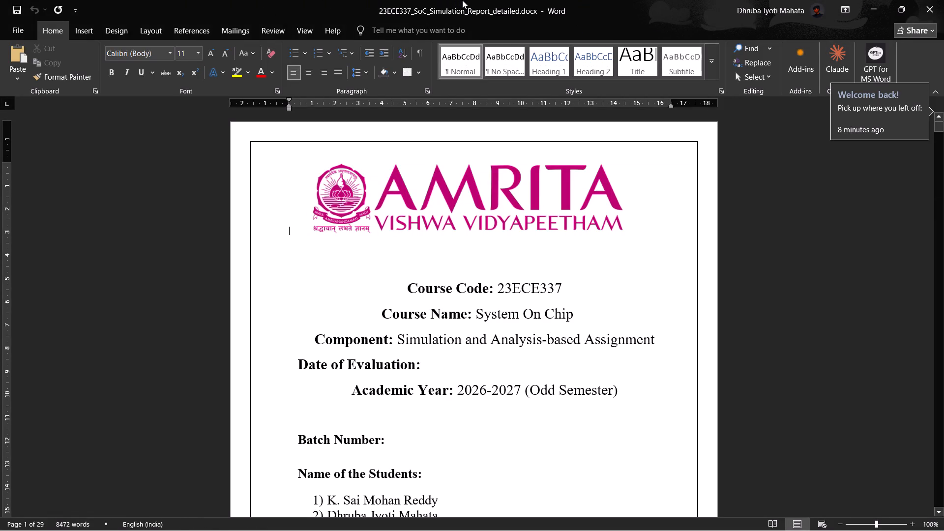
{"action": "left_click", "coordinate": [865, 8]}
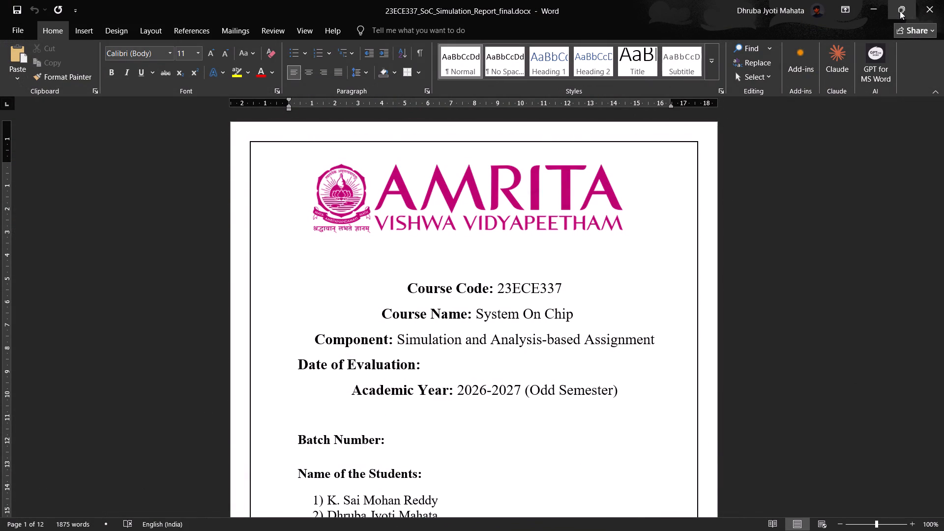
{"action": "left_click", "coordinate": [833, 57]}
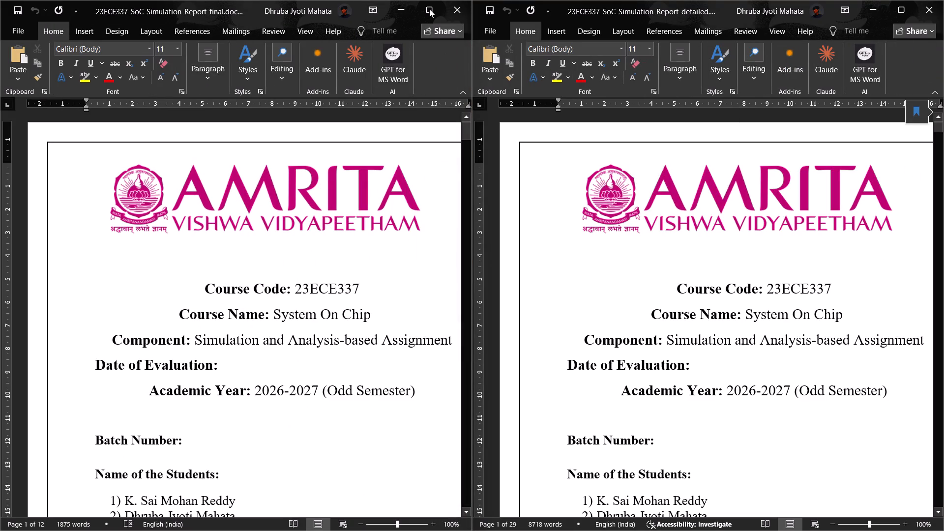
{"action": "left_click", "coordinate": [423, 95]}
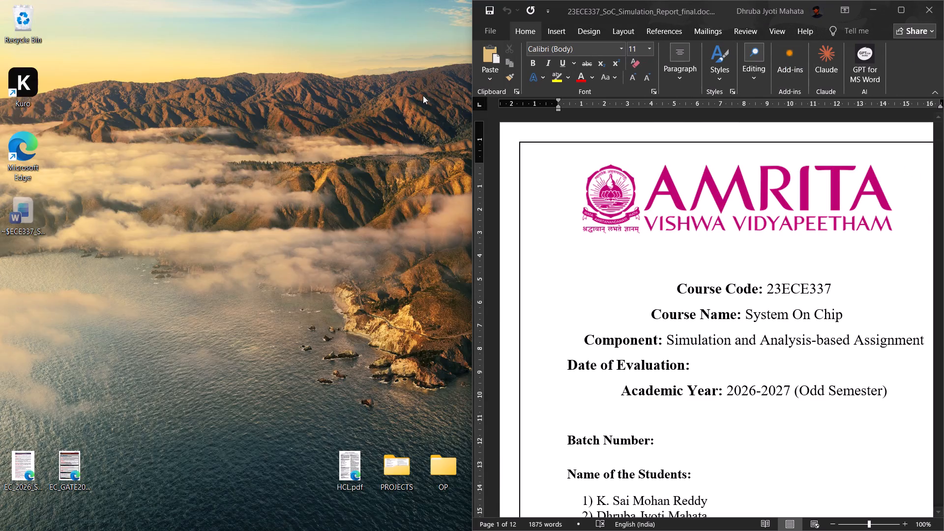
{"action": "left_click", "coordinate": [63, 172]}
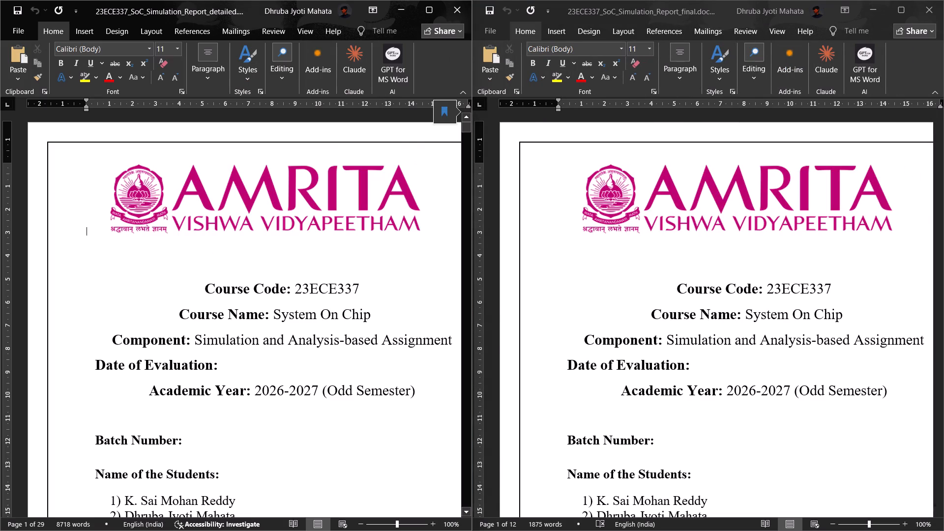
Zoom both reports to 80% and compare their cover pages.
{"action": "scroll", "coordinate": [215, 403], "scroll_direction": "down", "scroll_amount": 1}
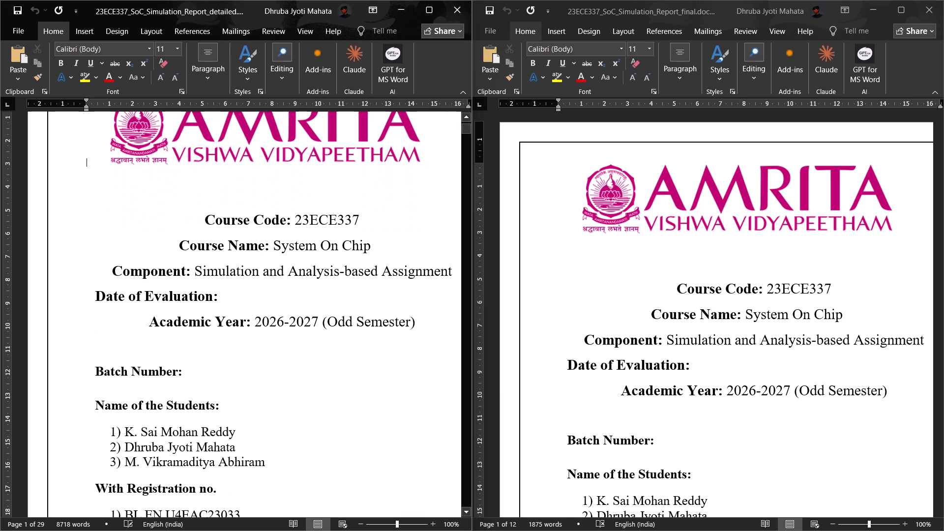
{"action": "scroll", "coordinate": [295, 416], "scroll_direction": "down", "scroll_amount": 2, "text": "ctrl"}
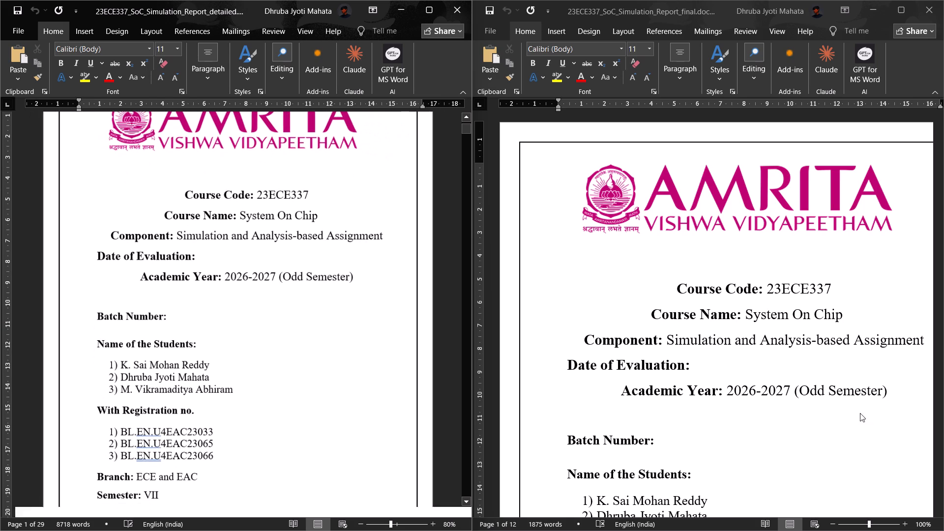
{"action": "left_click", "coordinate": [802, 366]}
{"action": "scroll", "coordinate": [802, 366], "scroll_direction": "down", "scroll_amount": 2, "text": "ctrl"}
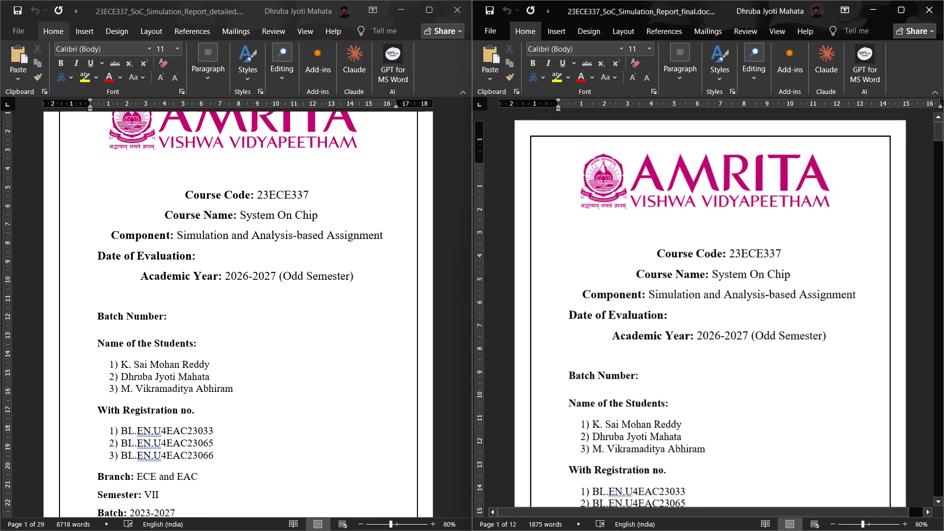
{"action": "scroll", "coordinate": [802, 366], "scroll_direction": "down", "scroll_amount": 3}
{"action": "scroll", "coordinate": [340, 415], "scroll_direction": "down", "scroll_amount": 1}
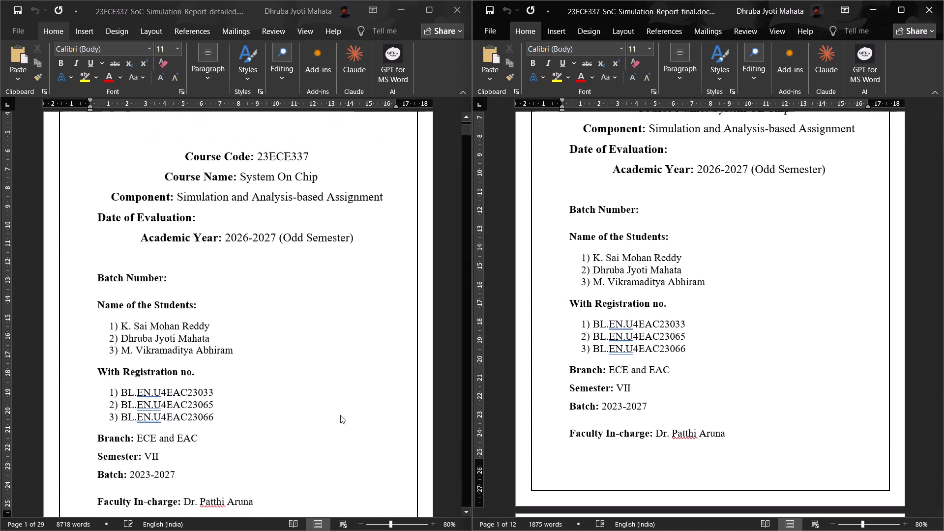
Compare the Aim, Tools Used and Theory introduction sections of the detailed and final reports.
{"action": "scroll", "coordinate": [340, 415], "scroll_direction": "down", "scroll_amount": 7}
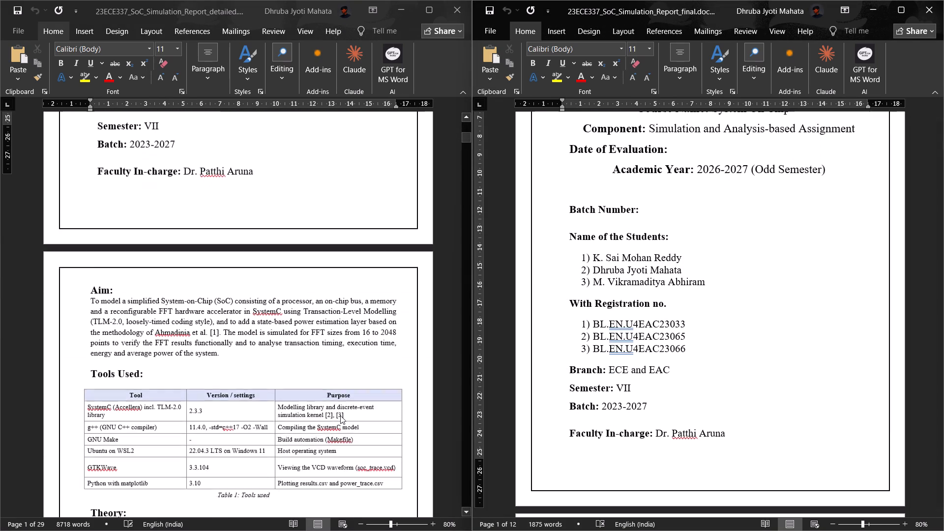
{"action": "scroll", "coordinate": [693, 380], "scroll_direction": "down", "scroll_amount": 6}
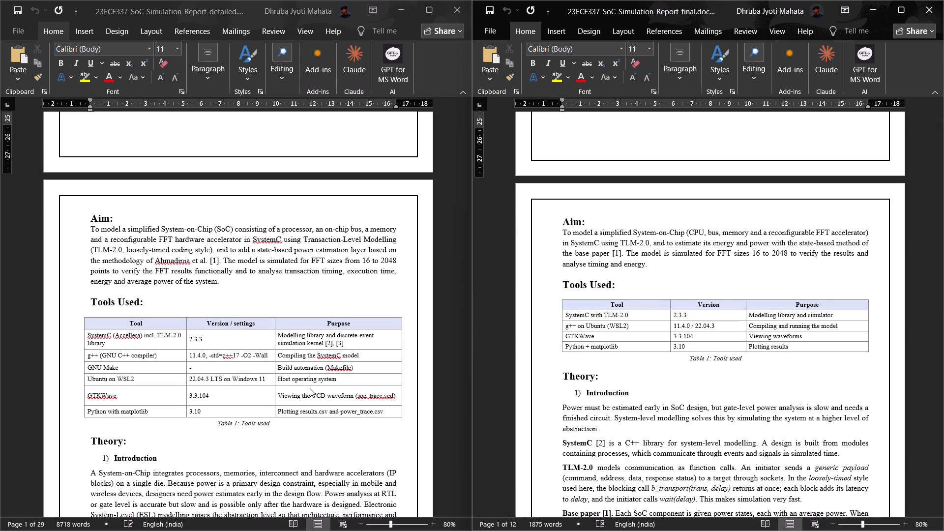
{"action": "scroll", "coordinate": [310, 388], "scroll_direction": "down", "scroll_amount": 2}
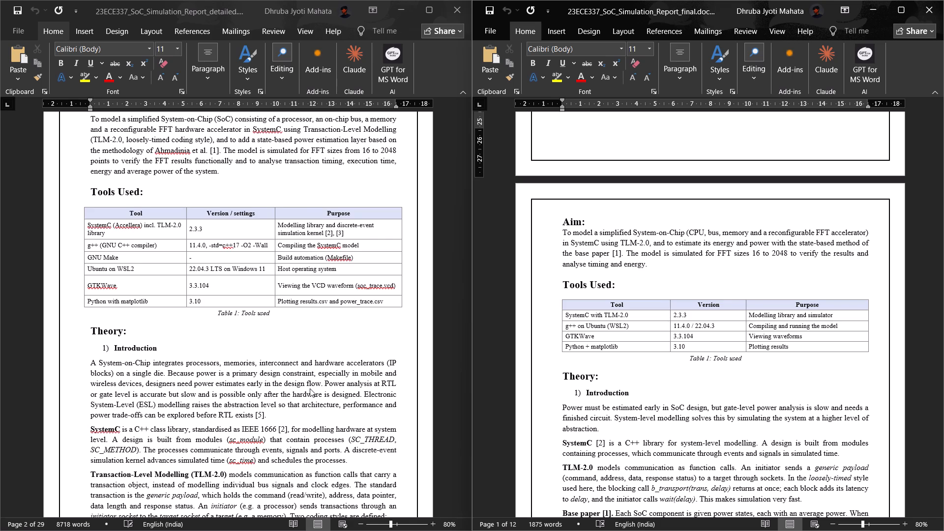
{"action": "scroll", "coordinate": [310, 388], "scroll_direction": "down", "scroll_amount": 2}
{"action": "scroll", "coordinate": [770, 390], "scroll_direction": "down", "scroll_amount": 2}
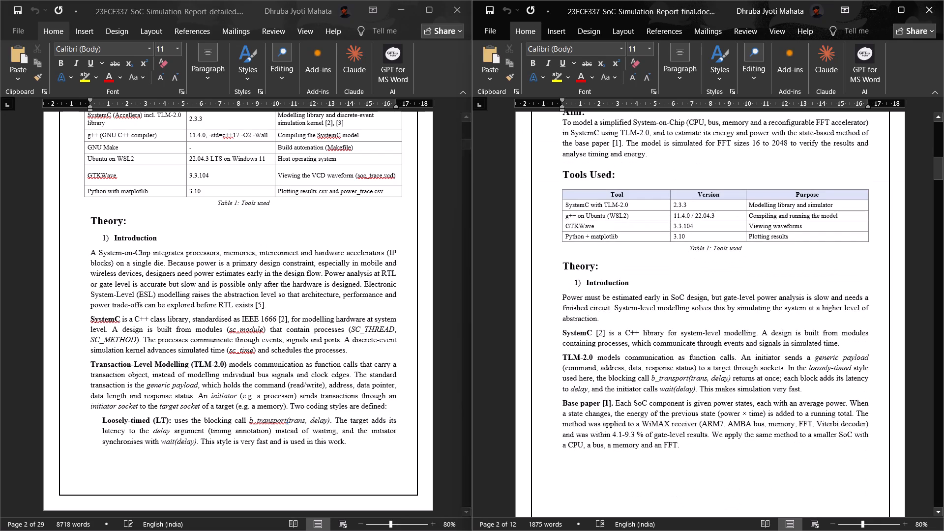
{"action": "scroll", "coordinate": [769, 390], "scroll_direction": "down", "scroll_amount": 4}
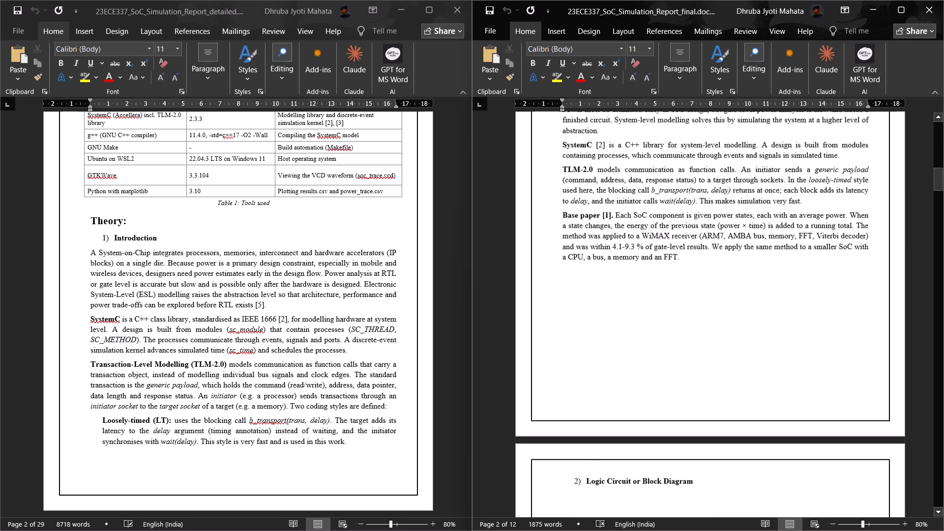
Examine the detailed report's base paper and scope text, and compare the Logic Circuit or Block Diagram sections of both reports.
{"action": "scroll", "coordinate": [769, 390], "scroll_direction": "down", "scroll_amount": 3}
{"action": "scroll", "coordinate": [80, 401], "scroll_direction": "down", "scroll_amount": 6}
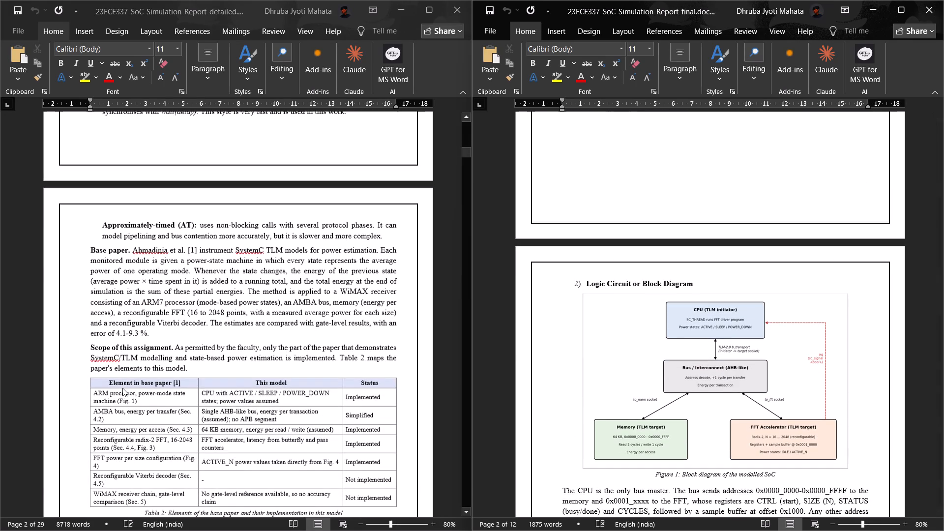
{"action": "scroll", "coordinate": [122, 388], "scroll_direction": "down", "scroll_amount": 1}
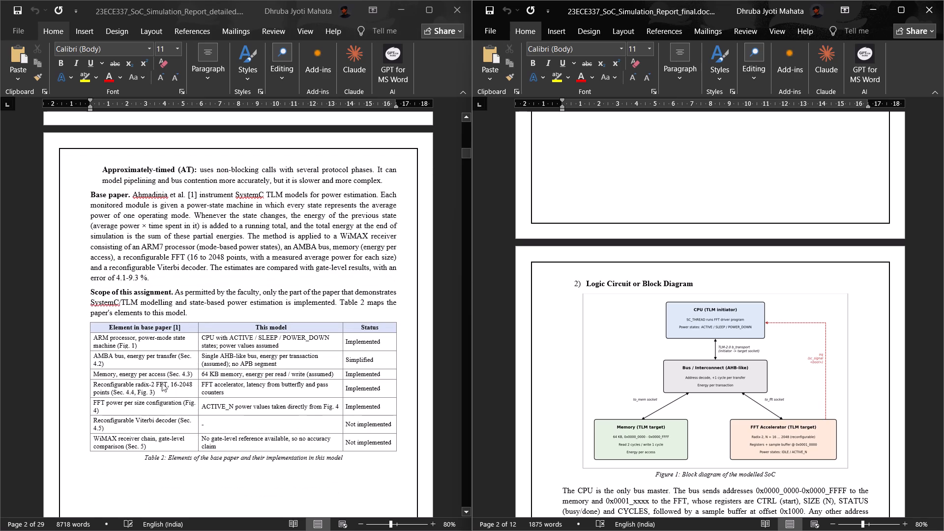
{"action": "scroll", "coordinate": [651, 382], "scroll_direction": "down", "scroll_amount": 1}
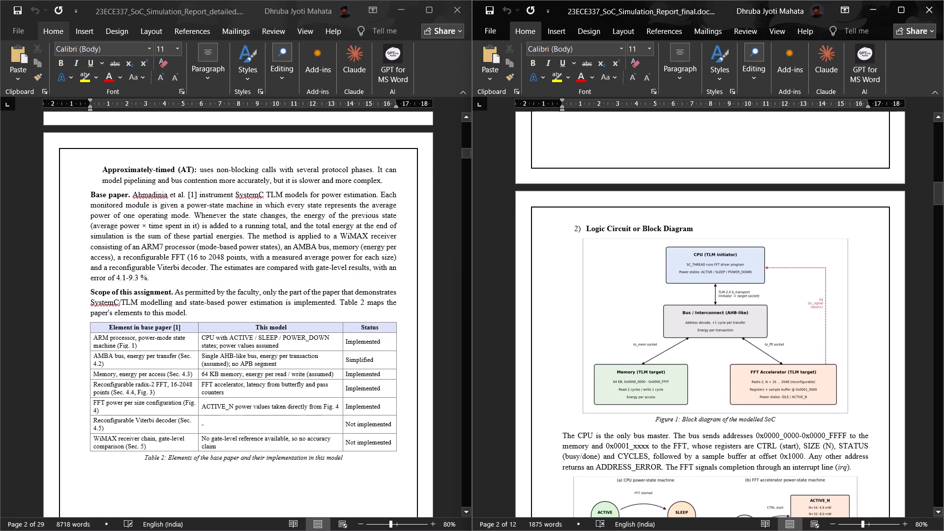
{"action": "scroll", "coordinate": [651, 382], "scroll_direction": "down", "scroll_amount": 1}
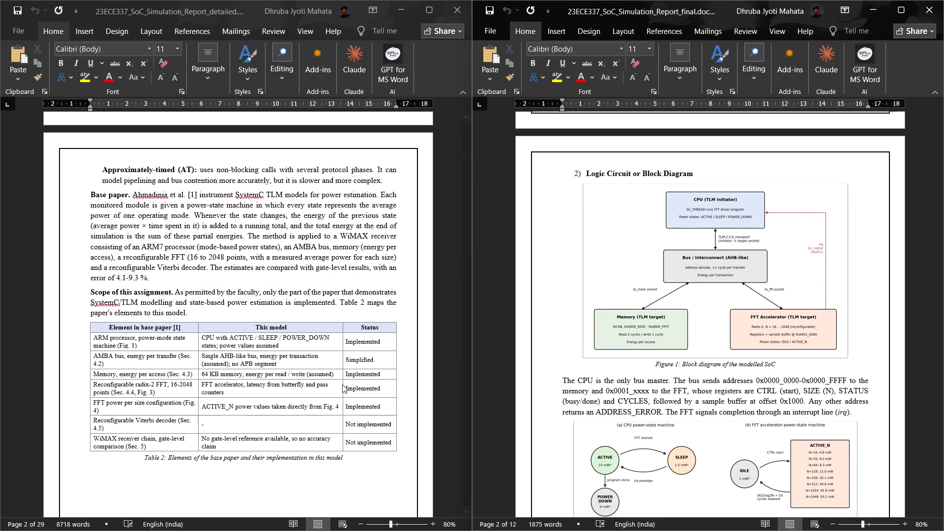
{"action": "scroll", "coordinate": [342, 384], "scroll_direction": "down", "scroll_amount": 2}
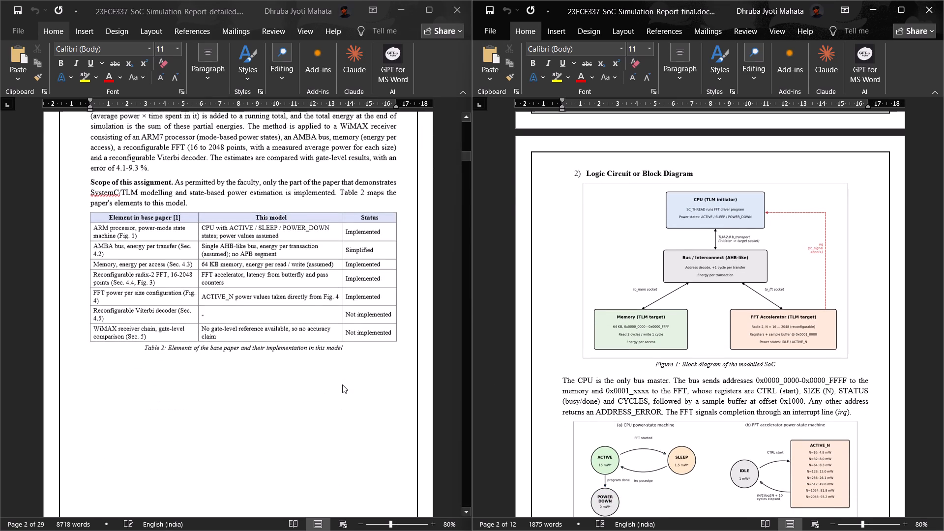
{"action": "scroll", "coordinate": [342, 384], "scroll_direction": "down", "scroll_amount": 8}
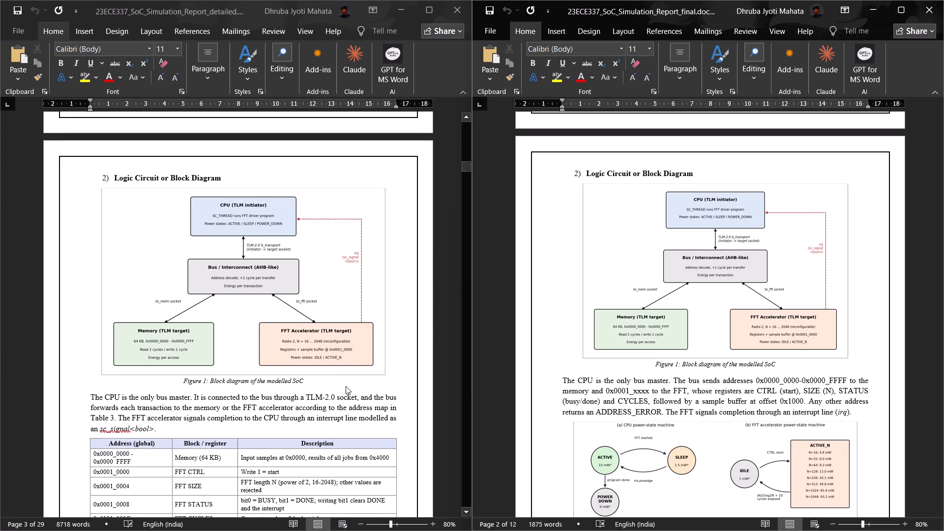
{"action": "scroll", "coordinate": [340, 377], "scroll_direction": "down", "scroll_amount": 1}
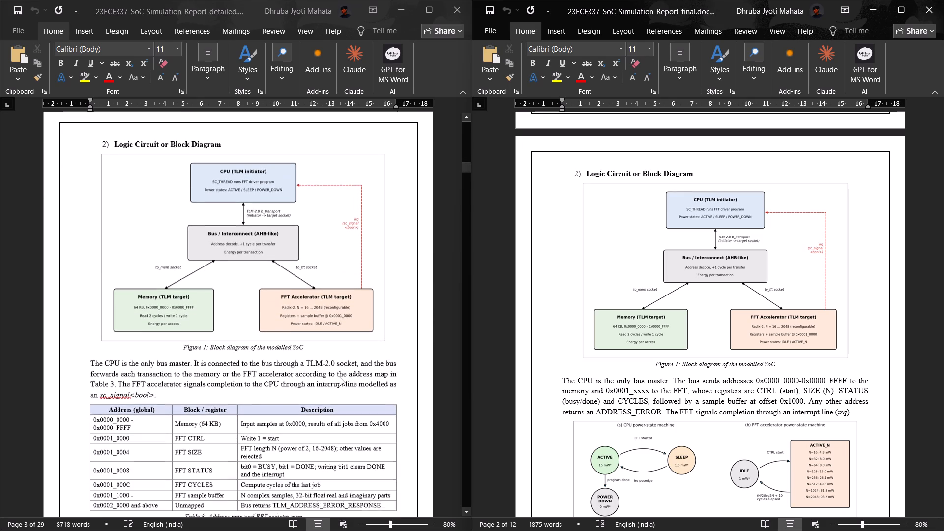
{"action": "scroll", "coordinate": [340, 377], "scroll_direction": "down", "scroll_amount": 1}
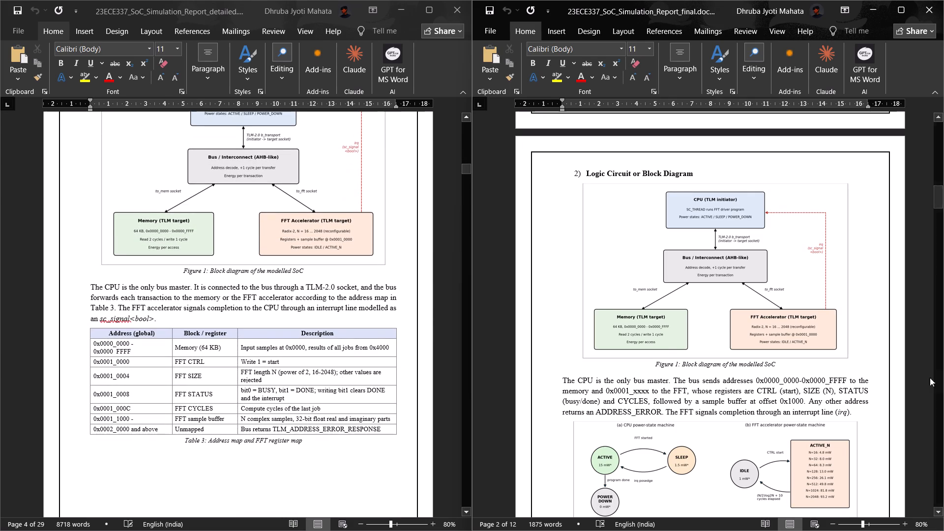
{"action": "scroll", "coordinate": [732, 365], "scroll_direction": "down", "scroll_amount": 2}
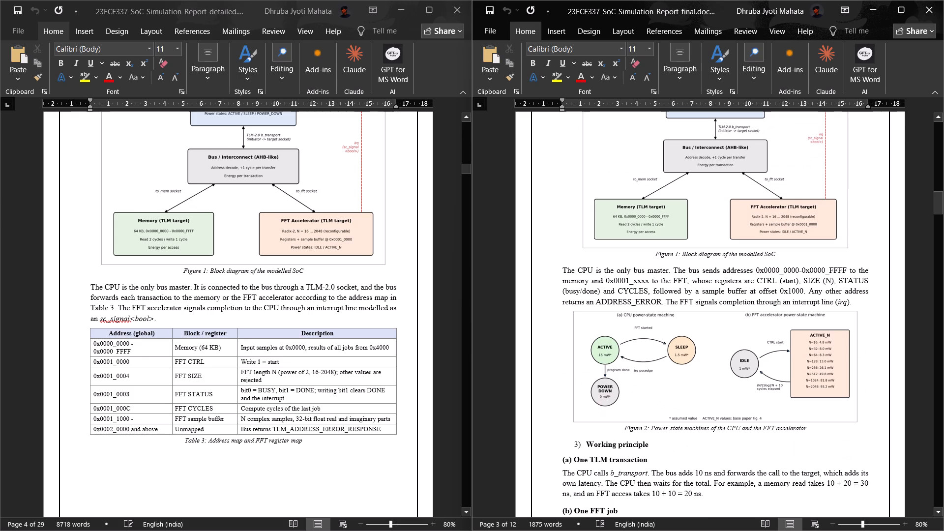
Recheck the Tools Used, introduction and base paper content in the final report and in the detailed report.
{"action": "scroll", "coordinate": [732, 365], "scroll_direction": "up", "scroll_amount": 10}
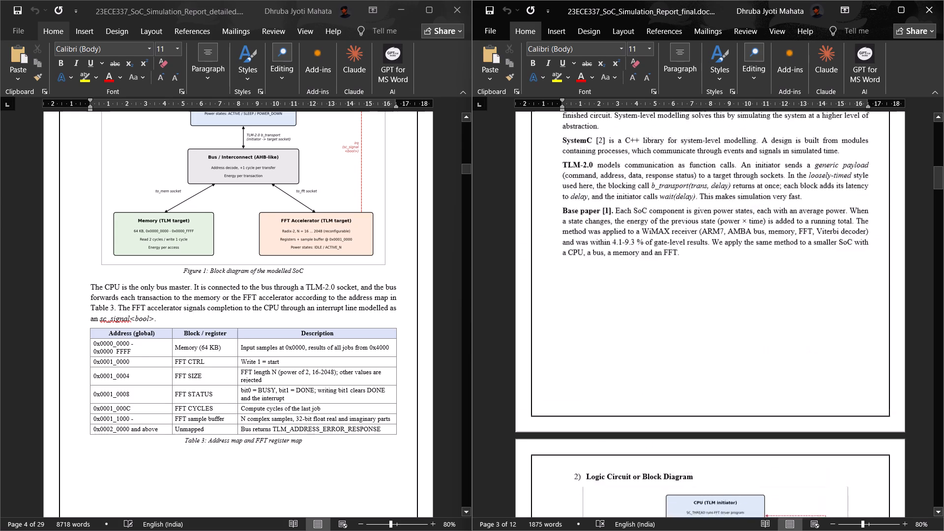
{"action": "scroll", "coordinate": [732, 365], "scroll_direction": "up", "scroll_amount": 8}
{"action": "scroll", "coordinate": [732, 365], "scroll_direction": "down", "scroll_amount": 12}
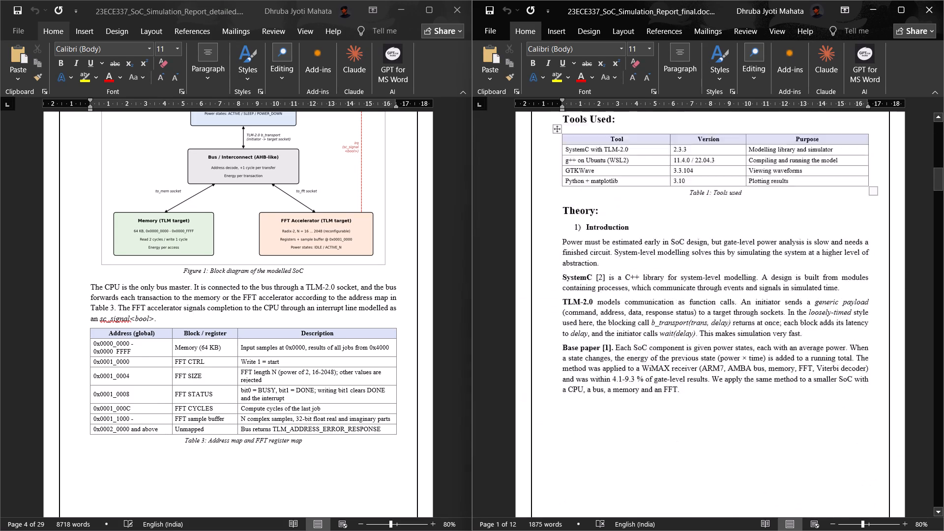
{"action": "scroll", "coordinate": [732, 365], "scroll_direction": "down", "scroll_amount": 6}
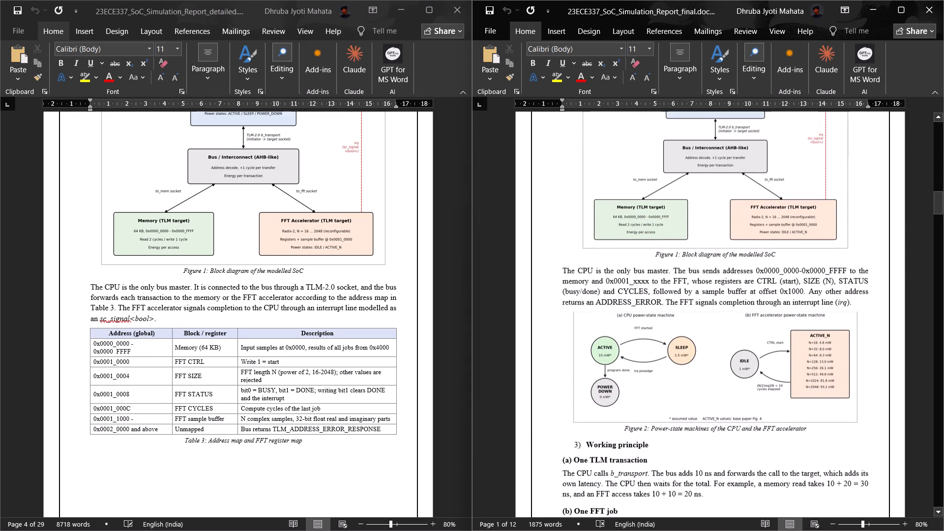
{"action": "scroll", "coordinate": [259, 373], "scroll_direction": "up", "scroll_amount": 18}
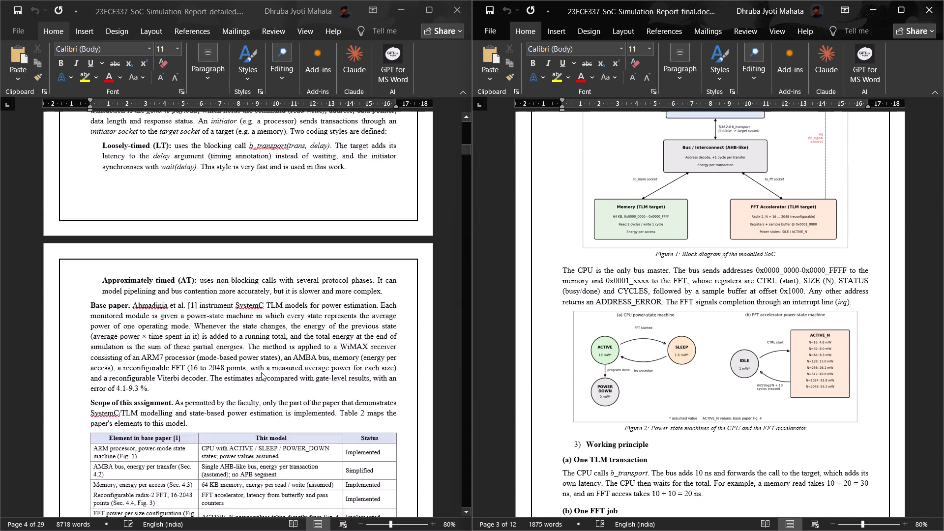
{"action": "scroll", "coordinate": [261, 372], "scroll_direction": "up", "scroll_amount": 2}
{"action": "scroll", "coordinate": [261, 372], "scroll_direction": "down", "scroll_amount": 11}
{"action": "scroll", "coordinate": [261, 372], "scroll_direction": "up", "scroll_amount": 13}
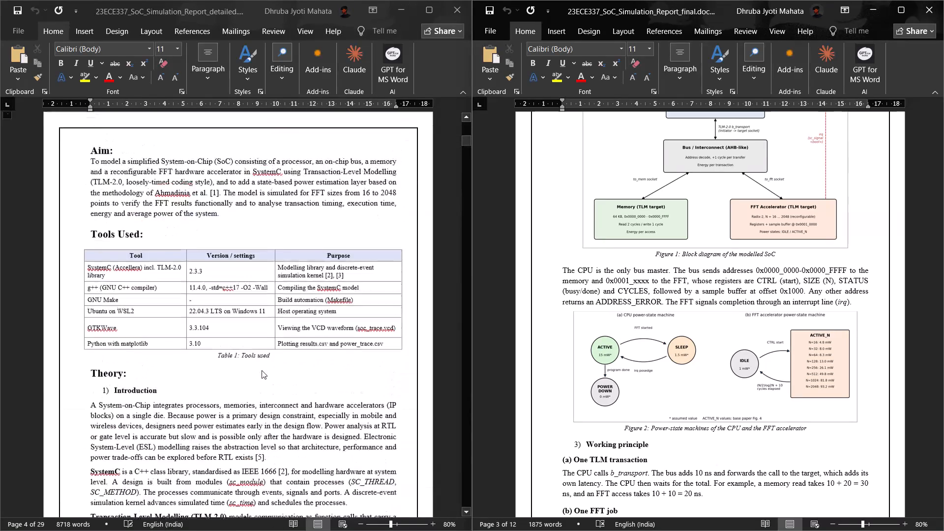
{"action": "scroll", "coordinate": [262, 370], "scroll_direction": "up", "scroll_amount": 6}
{"action": "scroll", "coordinate": [262, 370], "scroll_direction": "down", "scroll_amount": 17}
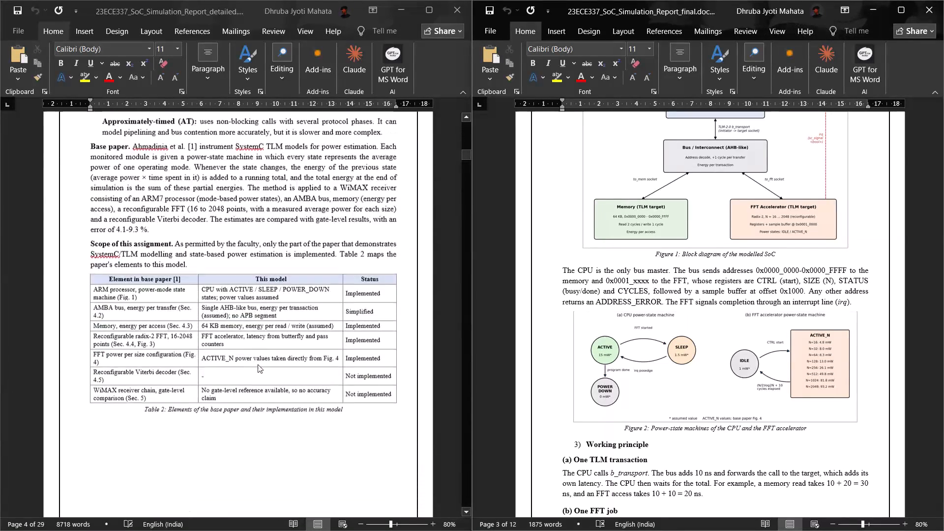
Examine the detailed report's address and register map table and power-state machine figure against the final report's block diagram section.
{"action": "scroll", "coordinate": [258, 364], "scroll_direction": "down", "scroll_amount": 14}
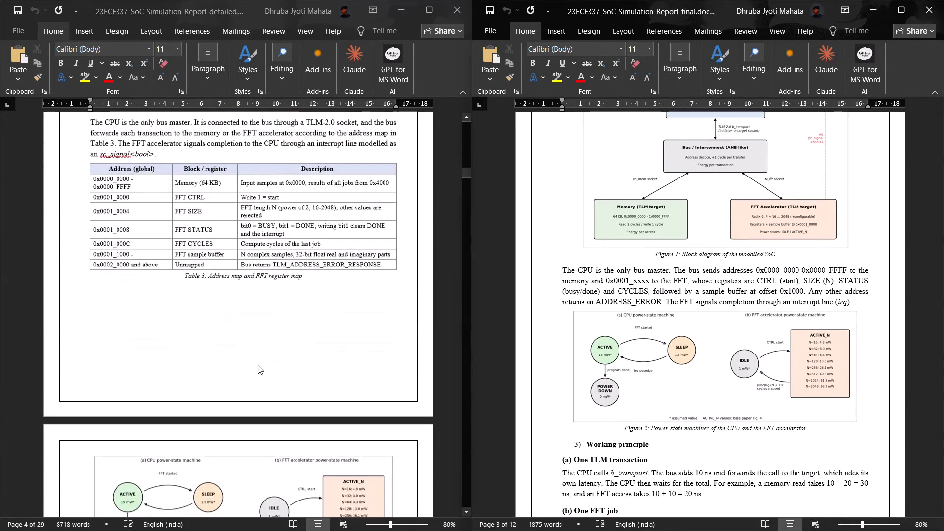
{"action": "scroll", "coordinate": [258, 365], "scroll_direction": "down", "scroll_amount": 4}
{"action": "scroll", "coordinate": [660, 367], "scroll_direction": "down", "scroll_amount": 1}
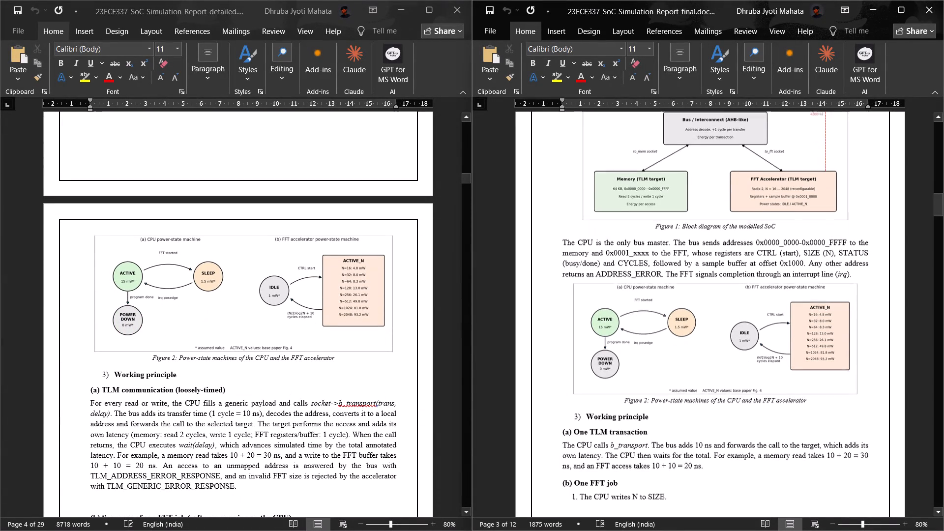
Read the final report's Working principle section, from the TLM transaction and FFT job to power, energy and verification.
{"action": "scroll", "coordinate": [660, 367], "scroll_direction": "down", "scroll_amount": 1}
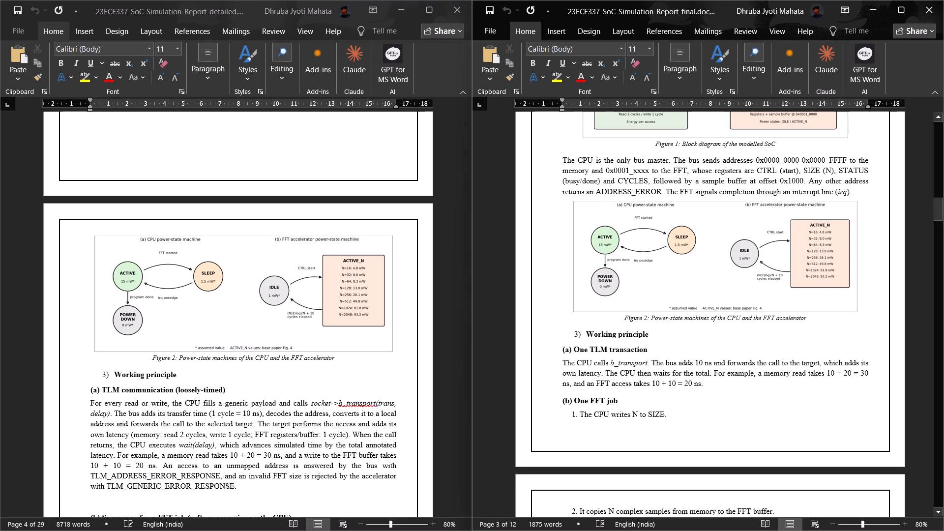
{"action": "scroll", "coordinate": [749, 382], "scroll_direction": "down", "scroll_amount": 1}
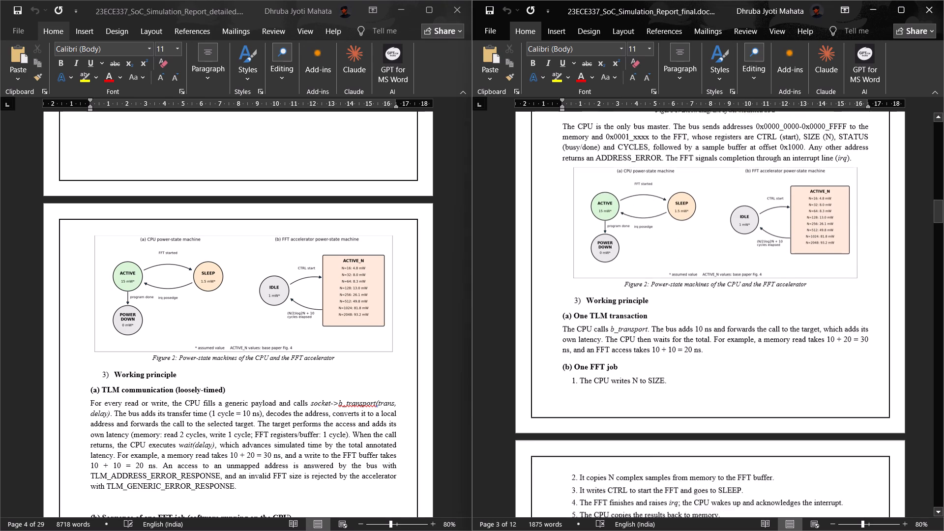
{"action": "scroll", "coordinate": [749, 382], "scroll_direction": "down", "scroll_amount": 2}
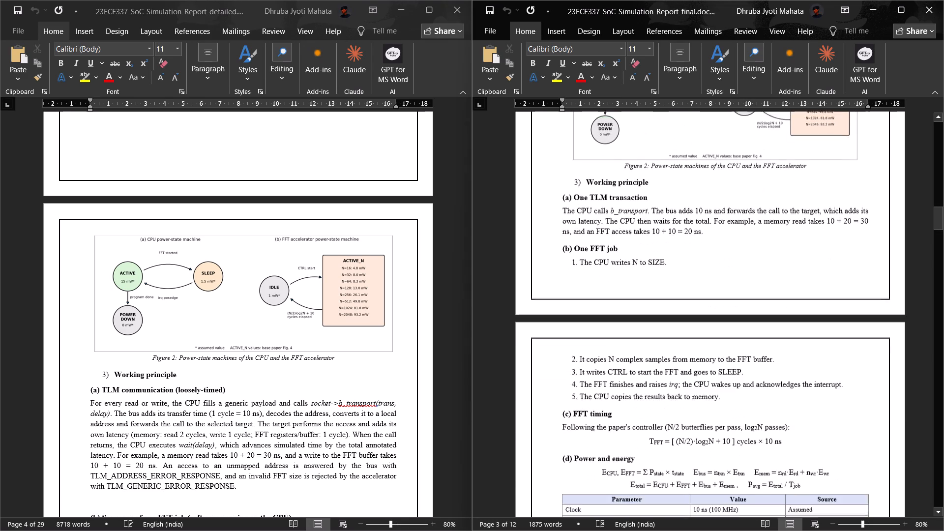
{"action": "scroll", "coordinate": [749, 382], "scroll_direction": "down", "scroll_amount": 3}
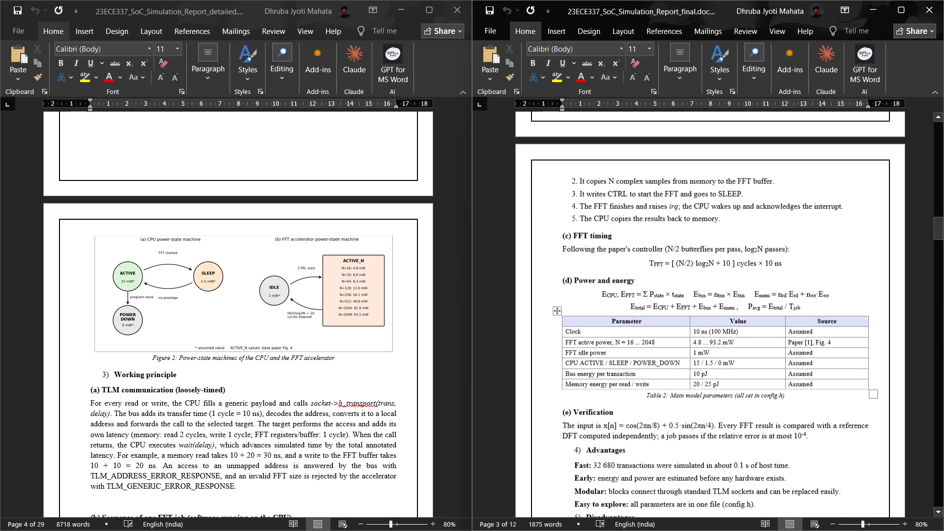
Examine the detailed report's Working principle section, from the FFT job sequence through run modes and output files, against the final version.
{"action": "scroll", "coordinate": [447, 391], "scroll_direction": "down", "scroll_amount": 8}
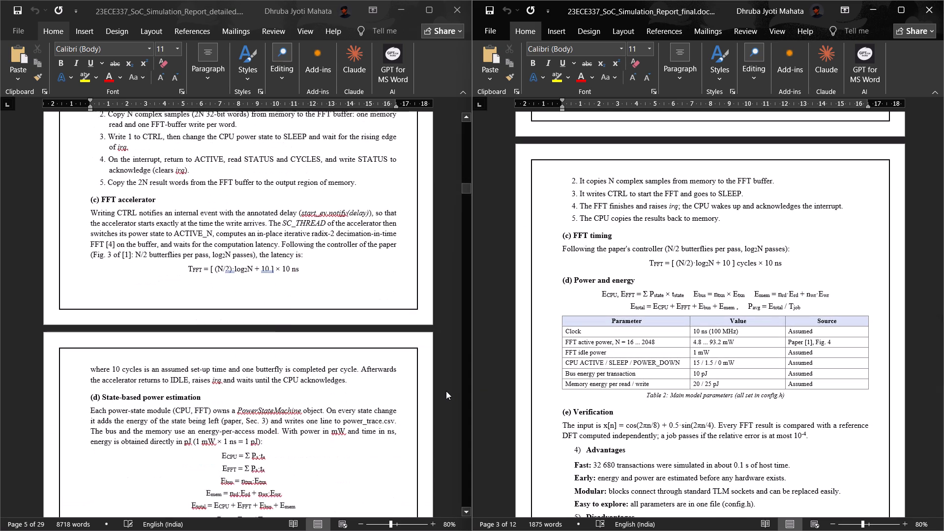
{"action": "scroll", "coordinate": [446, 391], "scroll_direction": "down", "scroll_amount": 3}
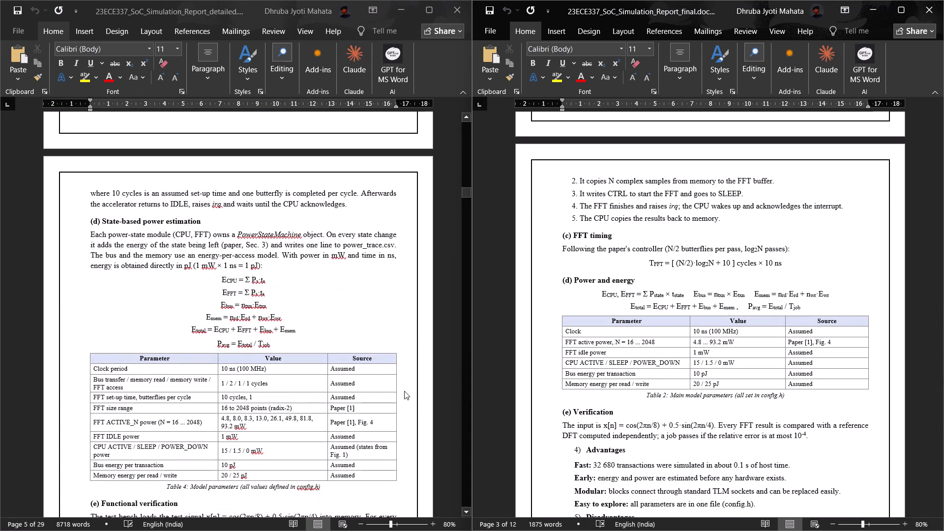
{"action": "scroll", "coordinate": [391, 389], "scroll_direction": "down", "scroll_amount": 1}
{"action": "scroll", "coordinate": [642, 390], "scroll_direction": "down", "scroll_amount": 1}
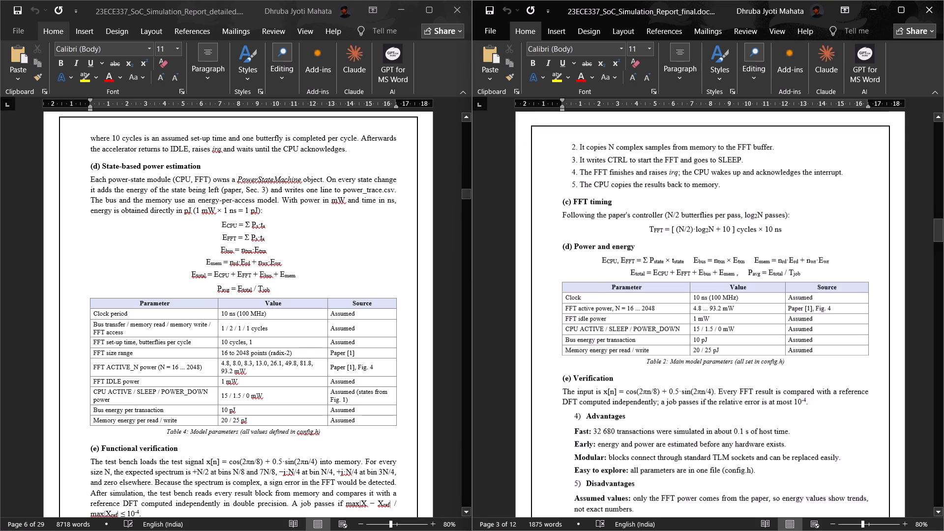
{"action": "scroll", "coordinate": [277, 395], "scroll_direction": "down", "scroll_amount": 2}
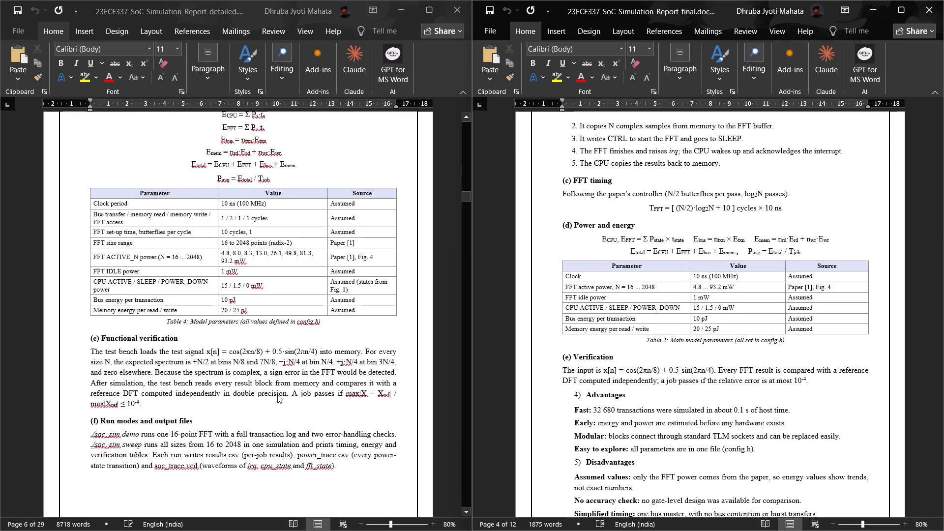
{"action": "scroll", "coordinate": [277, 395], "scroll_direction": "down", "scroll_amount": 1}
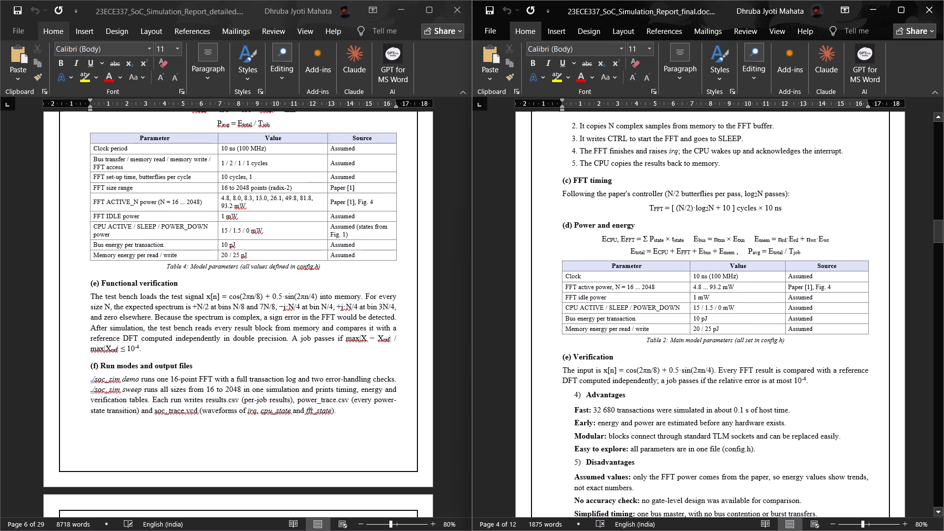
Compare the Advantages and Disadvantages sections of the detailed and final reports.
{"action": "scroll", "coordinate": [620, 398], "scroll_direction": "down", "scroll_amount": 1}
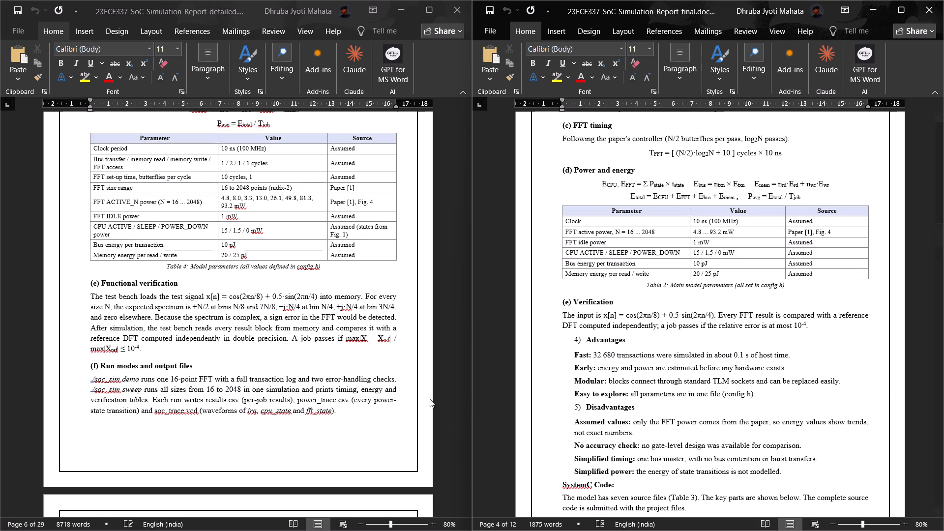
{"action": "scroll", "coordinate": [399, 406], "scroll_direction": "down", "scroll_amount": 2}
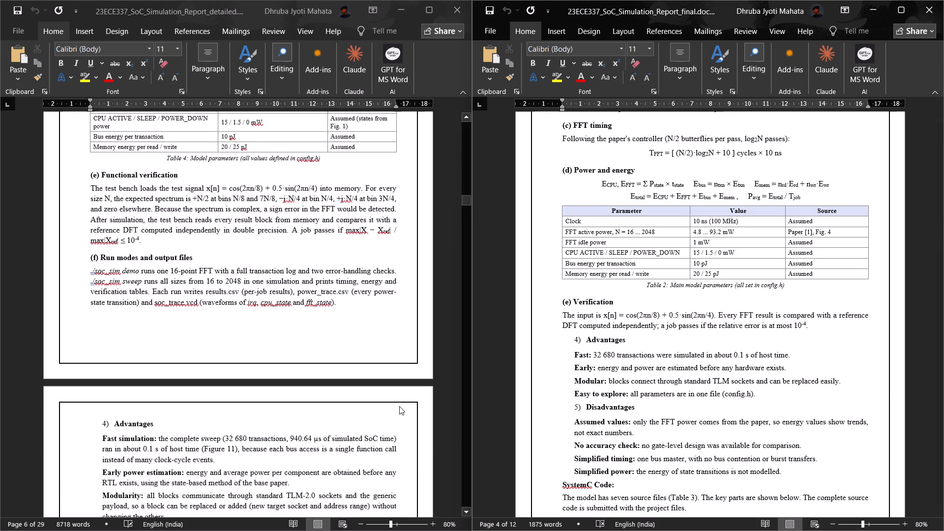
{"action": "scroll", "coordinate": [399, 406], "scroll_direction": "down", "scroll_amount": 3}
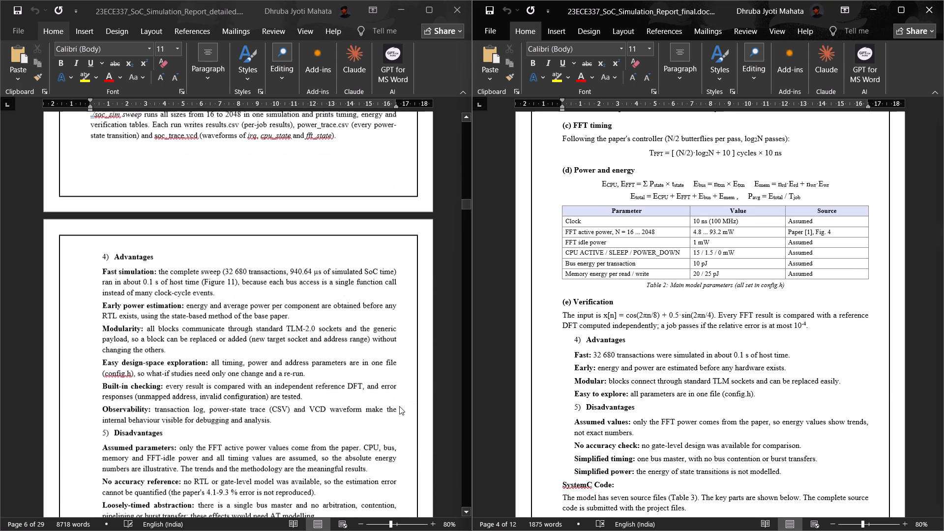
{"action": "scroll", "coordinate": [584, 403], "scroll_direction": "down", "scroll_amount": 1}
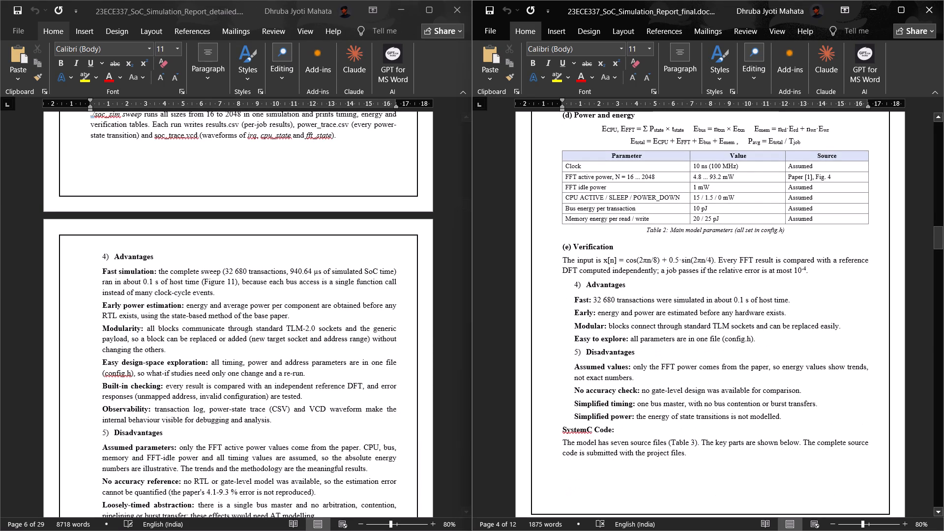
{"action": "scroll", "coordinate": [584, 403], "scroll_direction": "down", "scroll_amount": 2}
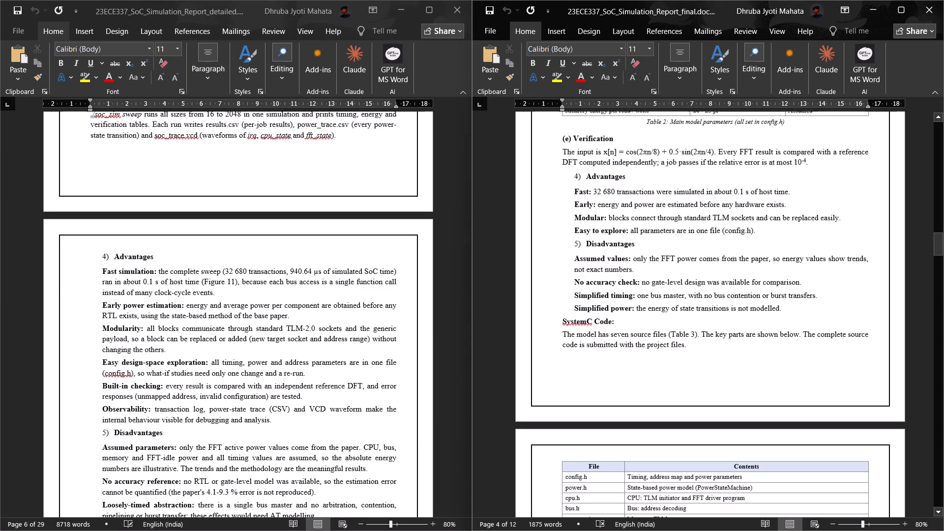
{"action": "scroll", "coordinate": [584, 403], "scroll_direction": "down", "scroll_amount": 1}
{"action": "scroll", "coordinate": [311, 411], "scroll_direction": "down", "scroll_amount": 3}
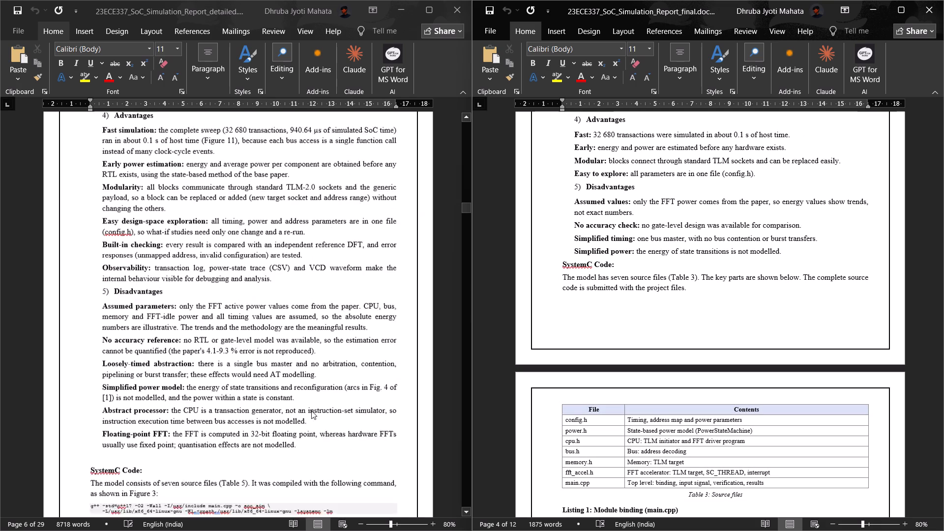
Compare the SystemC Code introductions, source file tables and first code listings of both reports.
{"action": "scroll", "coordinate": [311, 411], "scroll_direction": "down", "scroll_amount": 5}
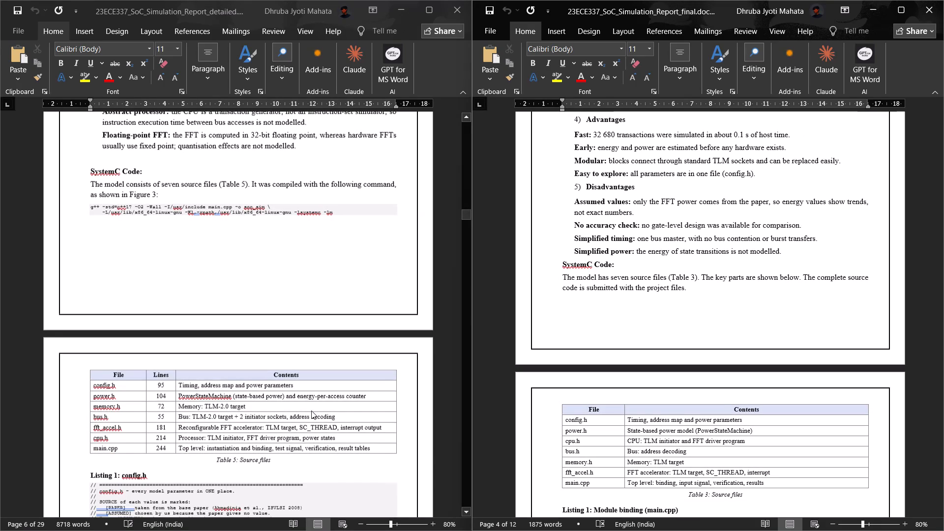
{"action": "scroll", "coordinate": [590, 411], "scroll_direction": "down", "scroll_amount": 1}
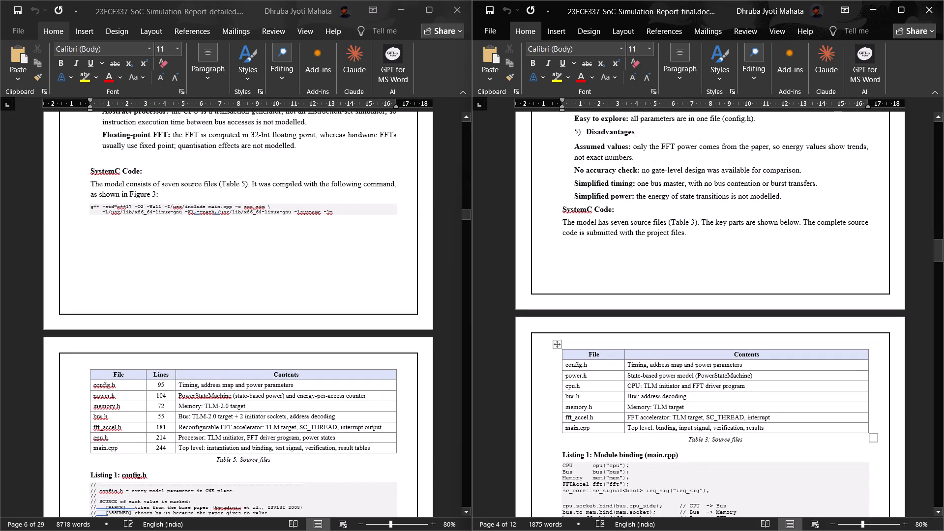
{"action": "scroll", "coordinate": [643, 397], "scroll_direction": "down", "scroll_amount": 2}
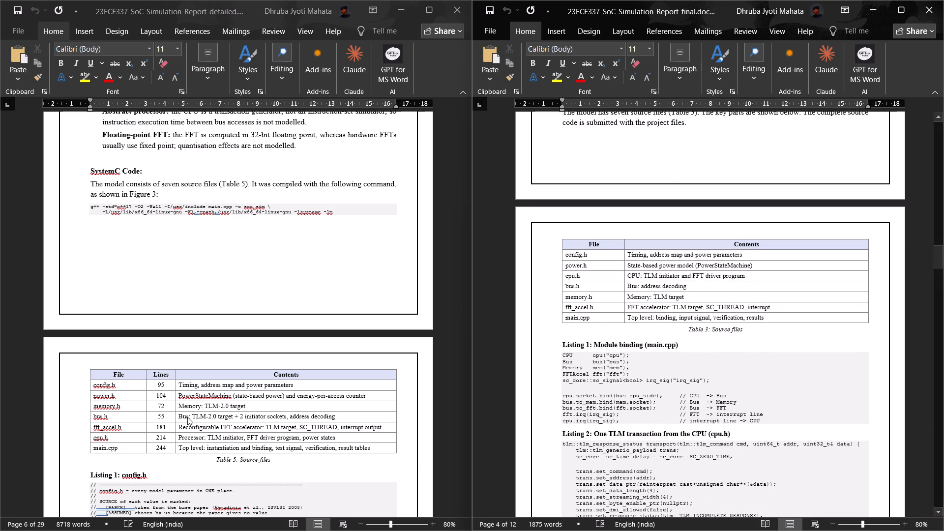
{"action": "scroll", "coordinate": [187, 417], "scroll_direction": "down", "scroll_amount": 4}
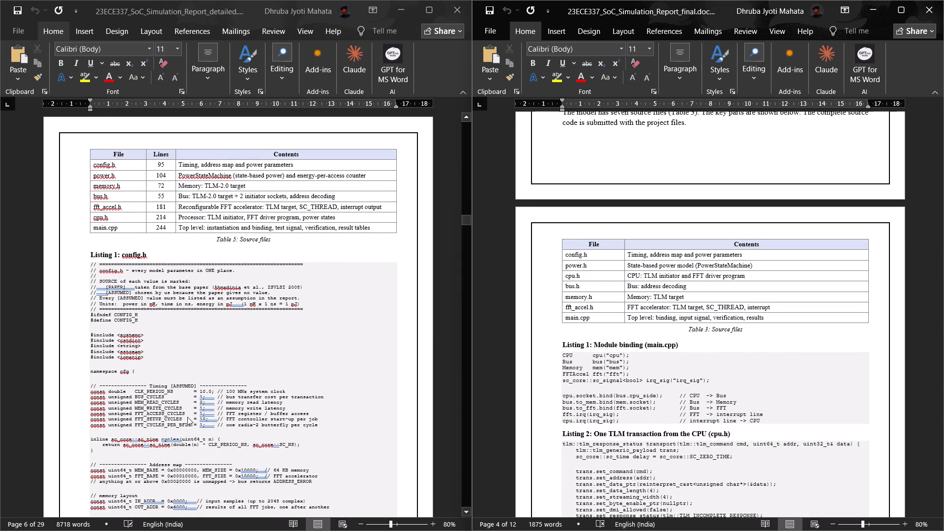
{"action": "scroll", "coordinate": [727, 386], "scroll_direction": "down", "scroll_amount": 1}
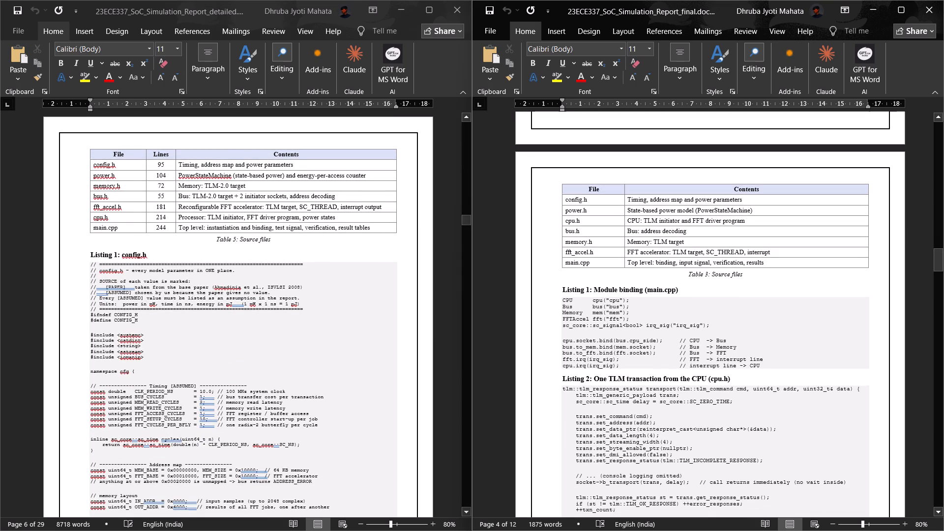
{"action": "scroll", "coordinate": [371, 389], "scroll_direction": "down", "scroll_amount": 4}
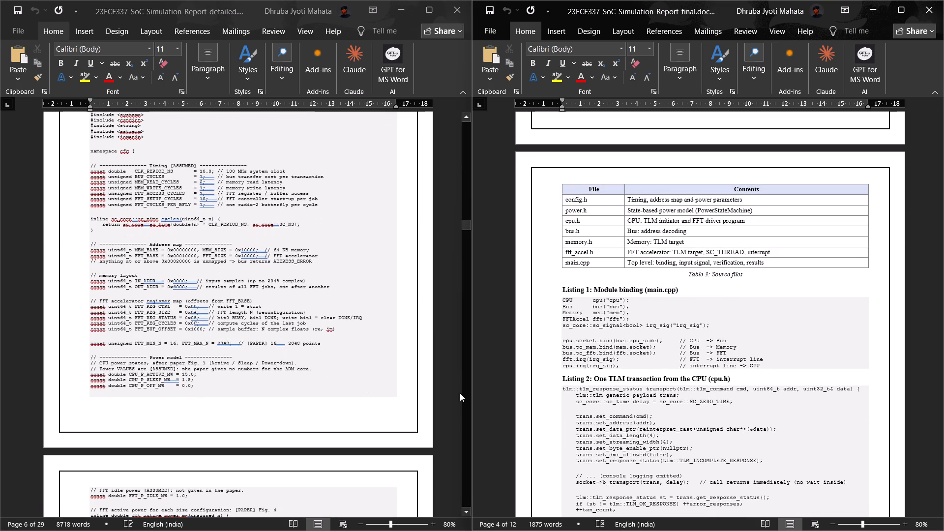
Look through the final report's code listings, from module binding to state-based energy accumulation, up to the start of Simulation Result.
{"action": "scroll", "coordinate": [805, 390], "scroll_direction": "down", "scroll_amount": 2}
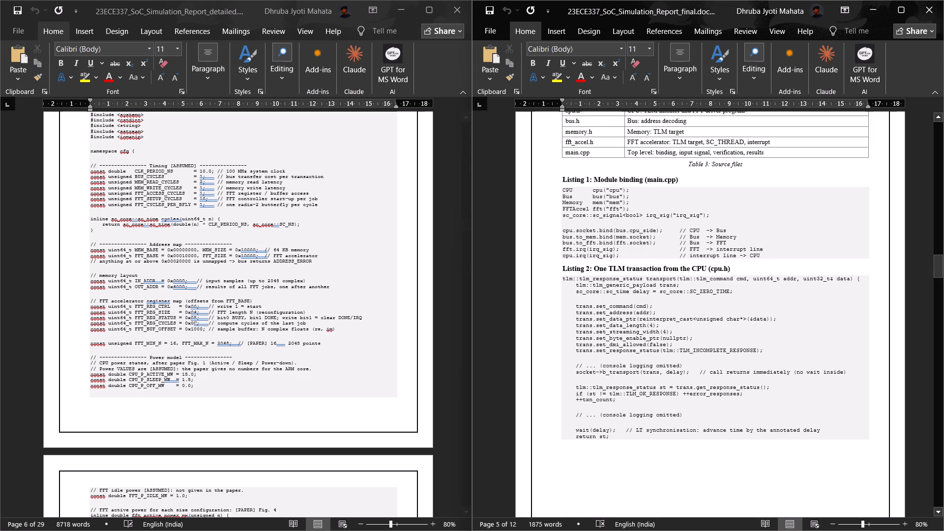
{"action": "scroll", "coordinate": [796, 392], "scroll_direction": "down", "scroll_amount": 5}
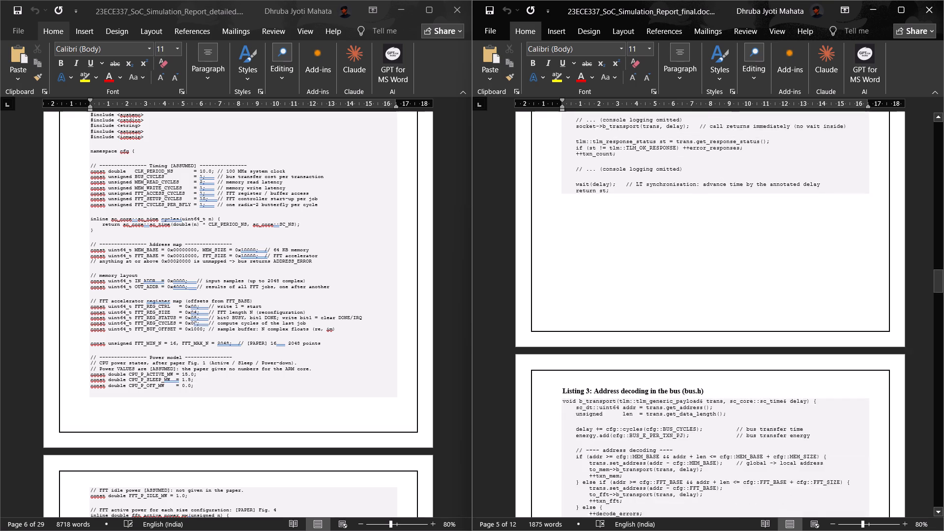
{"action": "scroll", "coordinate": [796, 392], "scroll_direction": "down", "scroll_amount": 4}
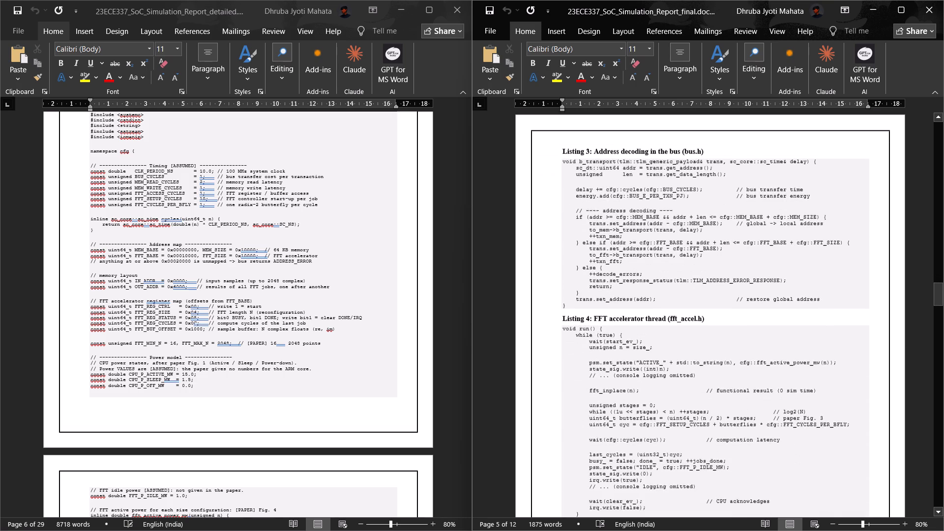
{"action": "scroll", "coordinate": [796, 392], "scroll_direction": "down", "scroll_amount": 9}
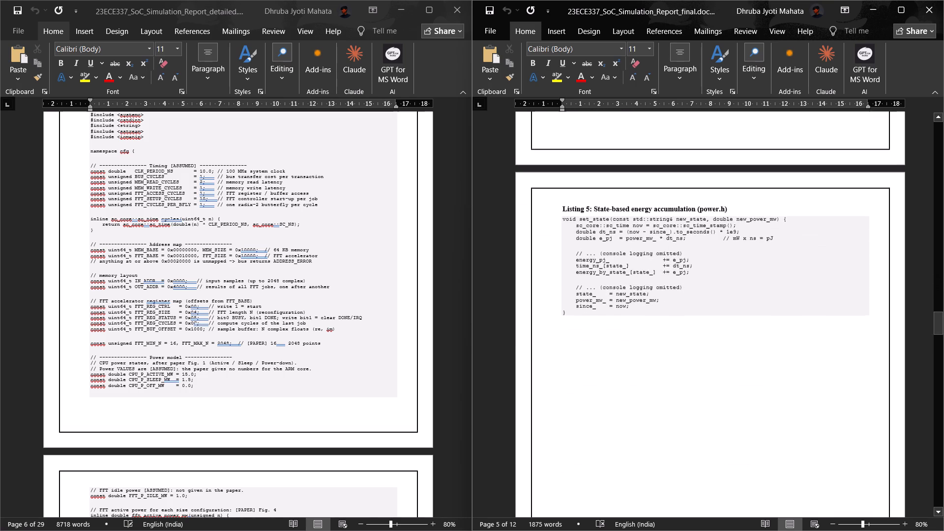
{"action": "scroll", "coordinate": [796, 392], "scroll_direction": "down", "scroll_amount": 9}
{"action": "scroll", "coordinate": [796, 392], "scroll_direction": "up", "scroll_amount": 4}
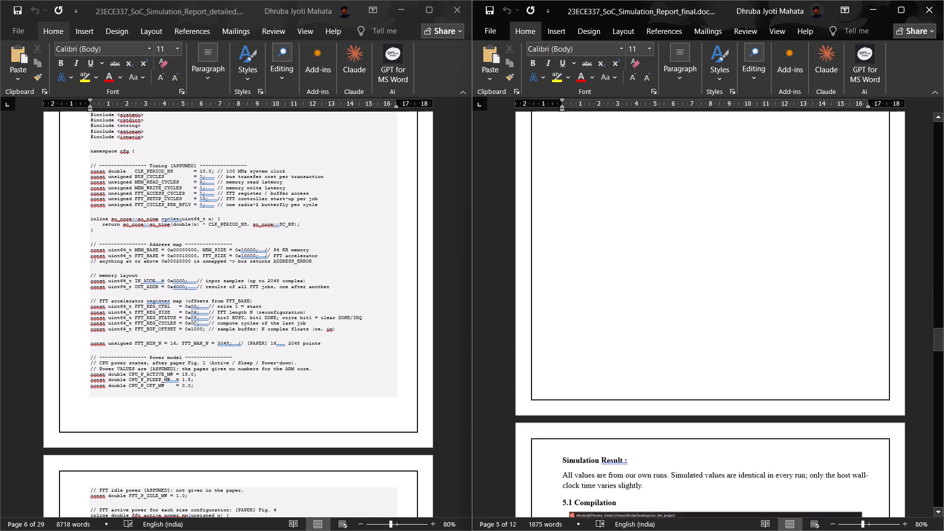
{"action": "scroll", "coordinate": [796, 392], "scroll_direction": "down", "scroll_amount": 3}
Skim the detailed report's full source listings from power.h through the FFT accelerator code in fft_accel.h.
{"action": "scroll", "coordinate": [52, 412], "scroll_direction": "down", "scroll_amount": 4}
{"action": "scroll", "coordinate": [194, 407], "scroll_direction": "down", "scroll_amount": 8}
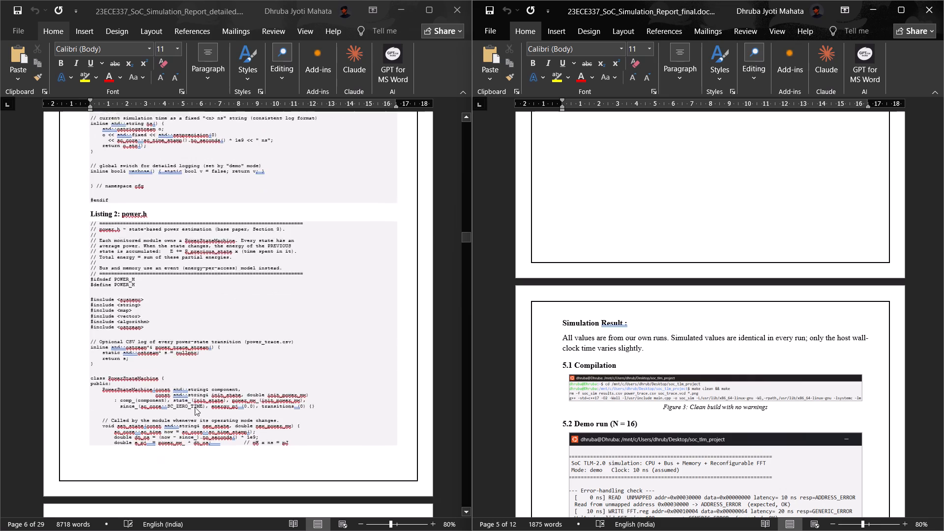
{"action": "scroll", "coordinate": [195, 407], "scroll_direction": "down", "scroll_amount": 18}
{"action": "scroll", "coordinate": [195, 407], "scroll_direction": "down", "scroll_amount": 12}
{"action": "scroll", "coordinate": [195, 407], "scroll_direction": "up", "scroll_amount": 2}
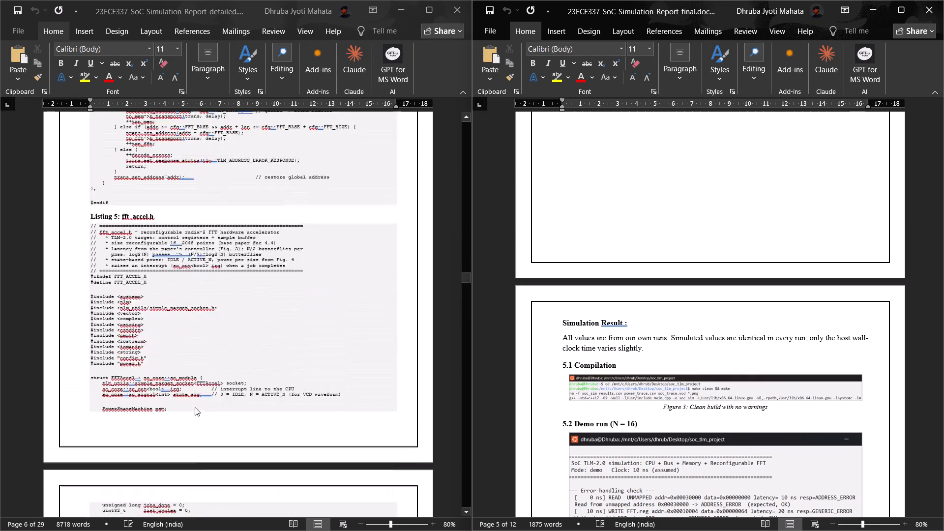
{"action": "scroll", "coordinate": [195, 407], "scroll_direction": "down", "scroll_amount": 13}
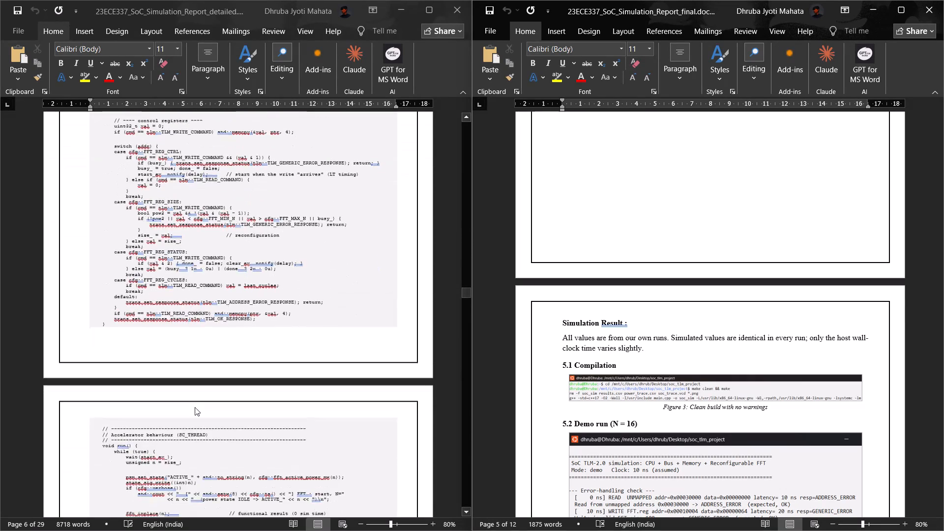
Skim the detailed report's remaining source listings, cpu.h and main.cpp.
{"action": "scroll", "coordinate": [195, 407], "scroll_direction": "down", "scroll_amount": 10}
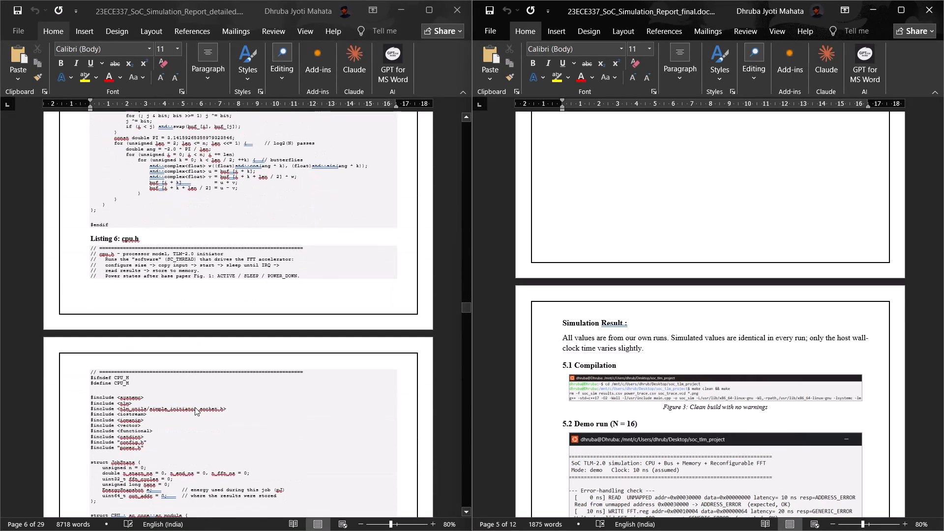
{"action": "scroll", "coordinate": [195, 407], "scroll_direction": "down", "scroll_amount": 16}
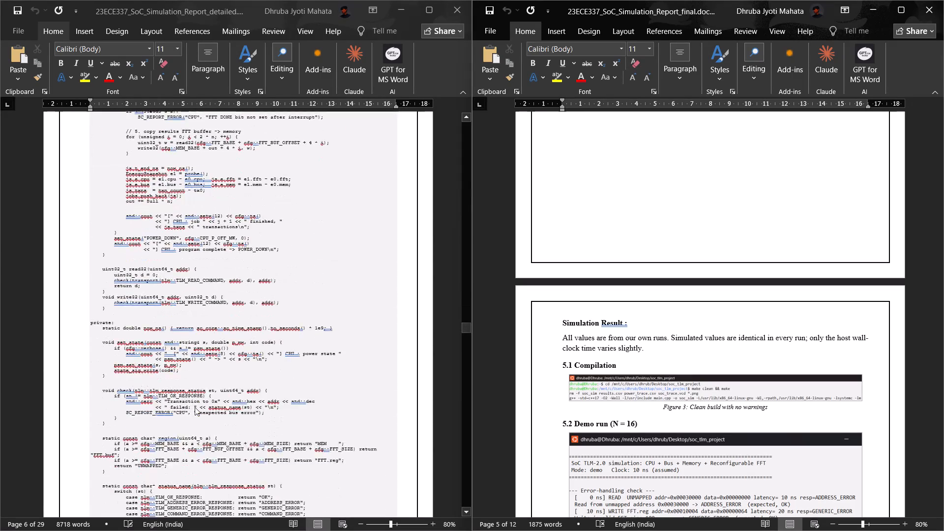
{"action": "scroll", "coordinate": [195, 407], "scroll_direction": "down", "scroll_amount": 16}
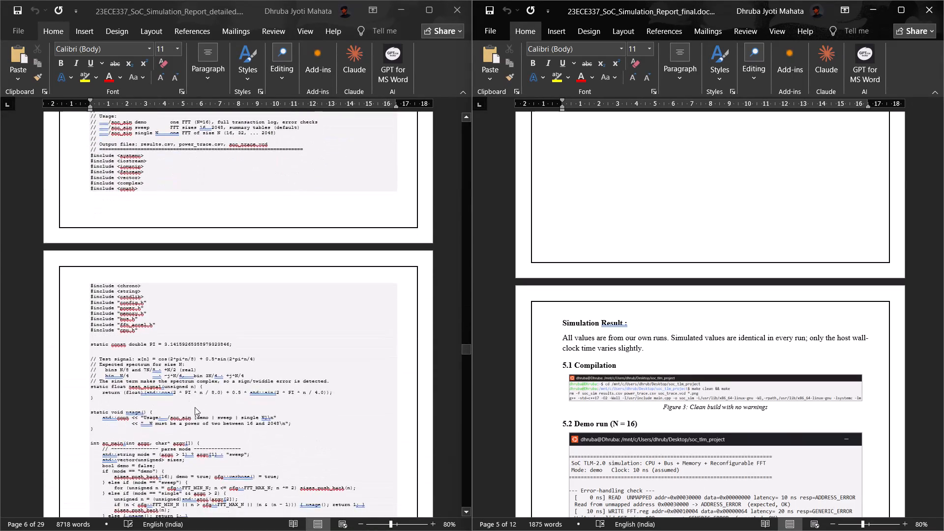
{"action": "scroll", "coordinate": [195, 407], "scroll_direction": "up", "scroll_amount": 2}
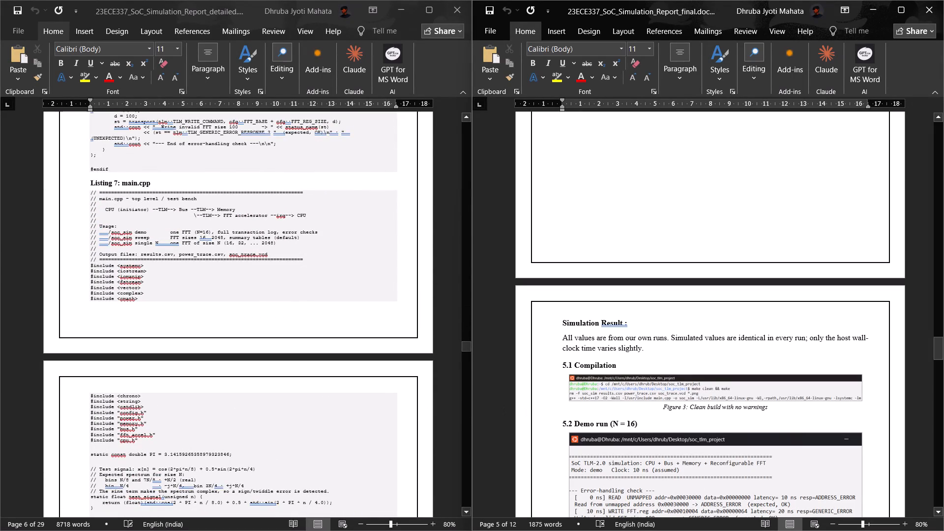
Recheck the final report's code listings against its source file table, from module binding to state-based energy accumulation.
{"action": "scroll", "coordinate": [396, 413], "scroll_direction": "down", "scroll_amount": 3}
{"action": "scroll", "coordinate": [720, 391], "scroll_direction": "up", "scroll_amount": 7}
{"action": "scroll", "coordinate": [637, 219], "scroll_direction": "up", "scroll_amount": 2}
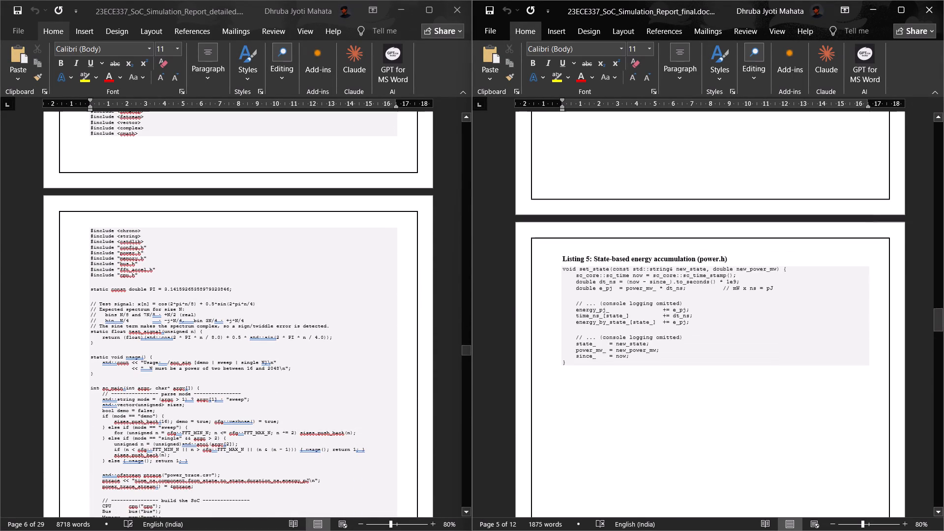
{"action": "scroll", "coordinate": [659, 322], "scroll_direction": "up", "scroll_amount": 9}
{"action": "scroll", "coordinate": [658, 426], "scroll_direction": "up", "scroll_amount": 5}
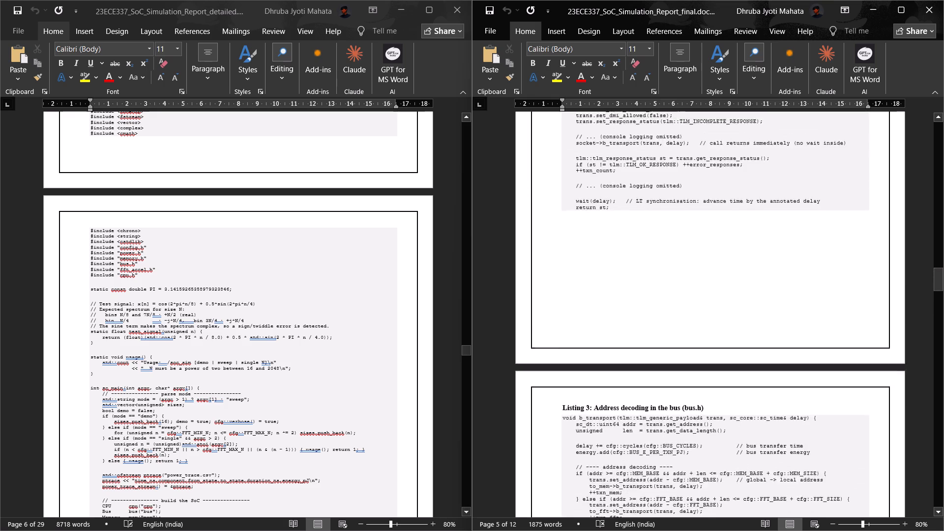
{"action": "scroll", "coordinate": [658, 422], "scroll_direction": "up", "scroll_amount": 5}
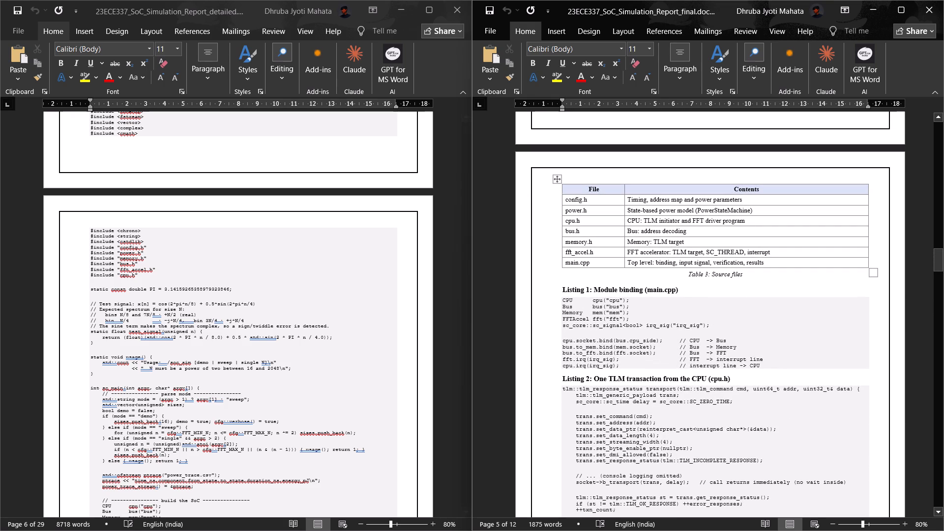
{"action": "scroll", "coordinate": [670, 306], "scroll_direction": "down", "scroll_amount": 6}
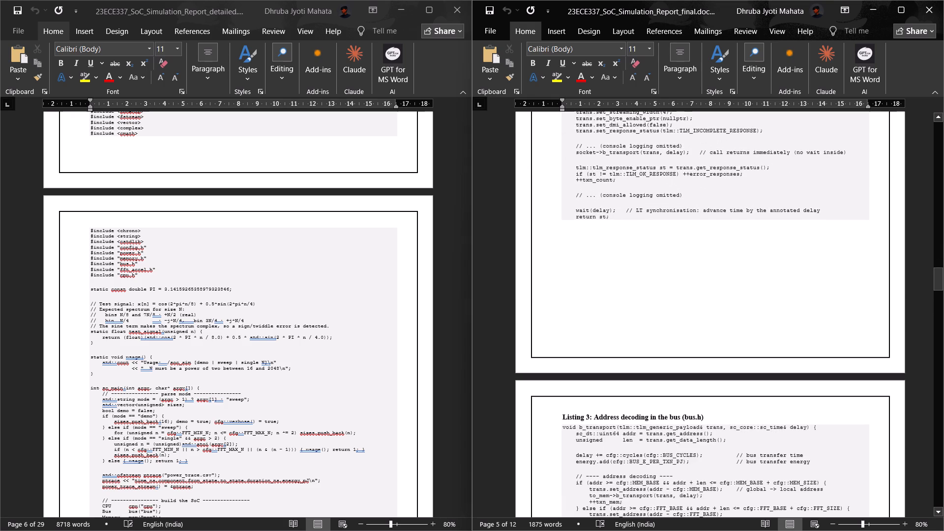
{"action": "scroll", "coordinate": [670, 306], "scroll_direction": "down", "scroll_amount": 6}
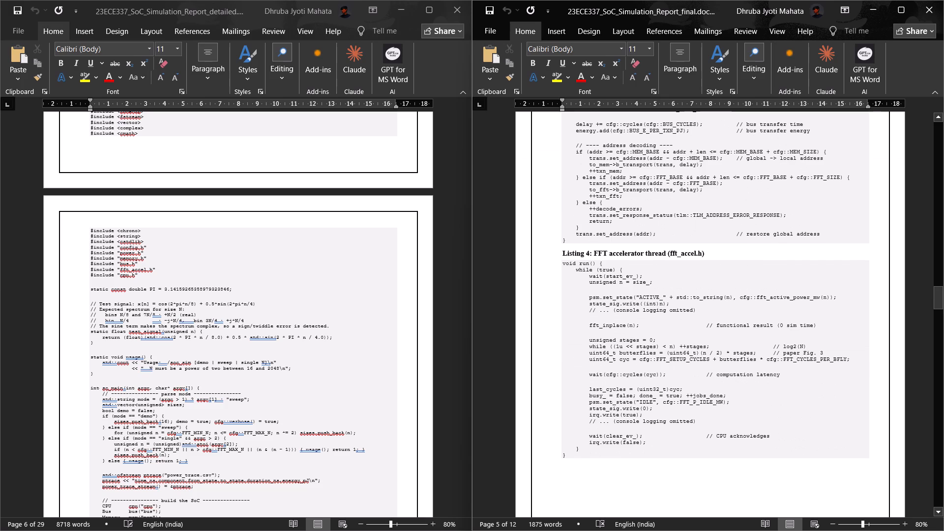
{"action": "scroll", "coordinate": [670, 306], "scroll_direction": "down", "scroll_amount": 12}
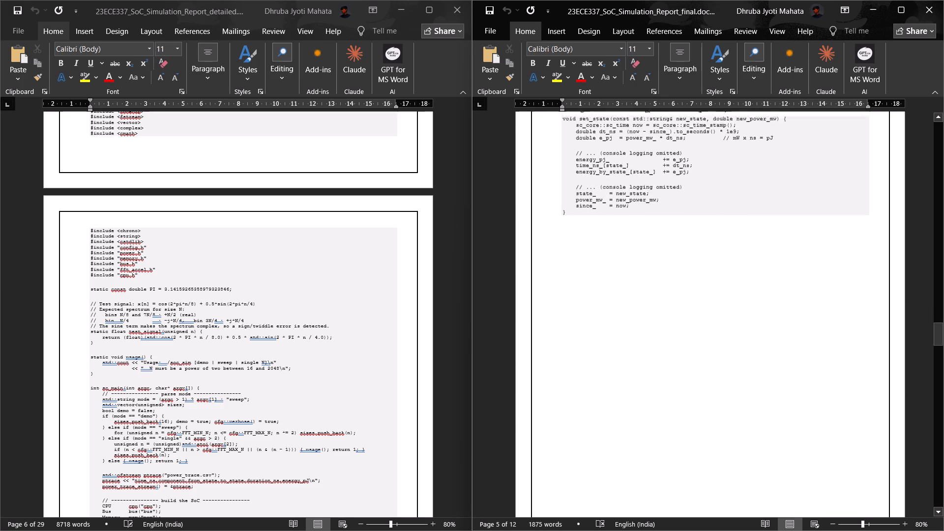
{"action": "scroll", "coordinate": [665, 327], "scroll_direction": "down", "scroll_amount": 3}
Go back through the final report's listings from Listing 5 to the Table 3 source files, checking which files are covered.
{"action": "scroll", "coordinate": [663, 329], "scroll_direction": "up", "scroll_amount": 9}
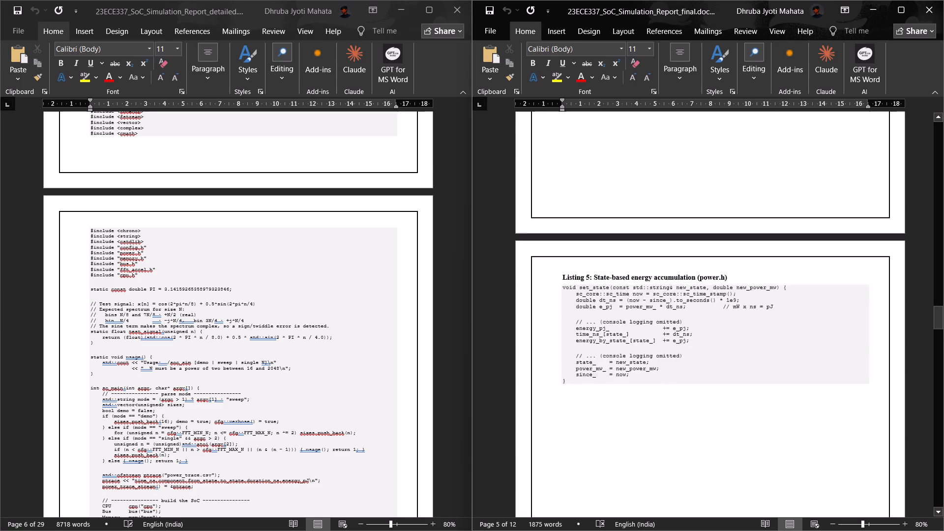
{"action": "scroll", "coordinate": [669, 329], "scroll_direction": "up", "scroll_amount": 6}
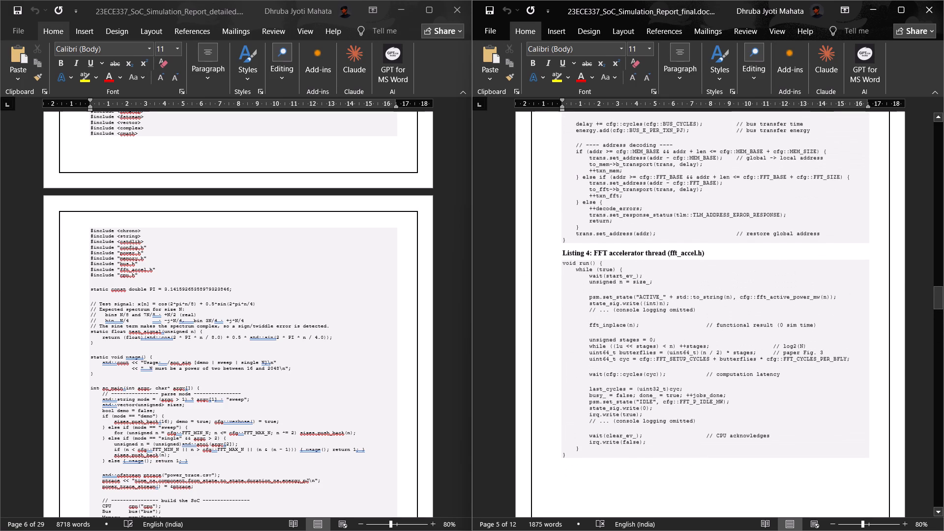
{"action": "scroll", "coordinate": [669, 329], "scroll_direction": "up", "scroll_amount": 3}
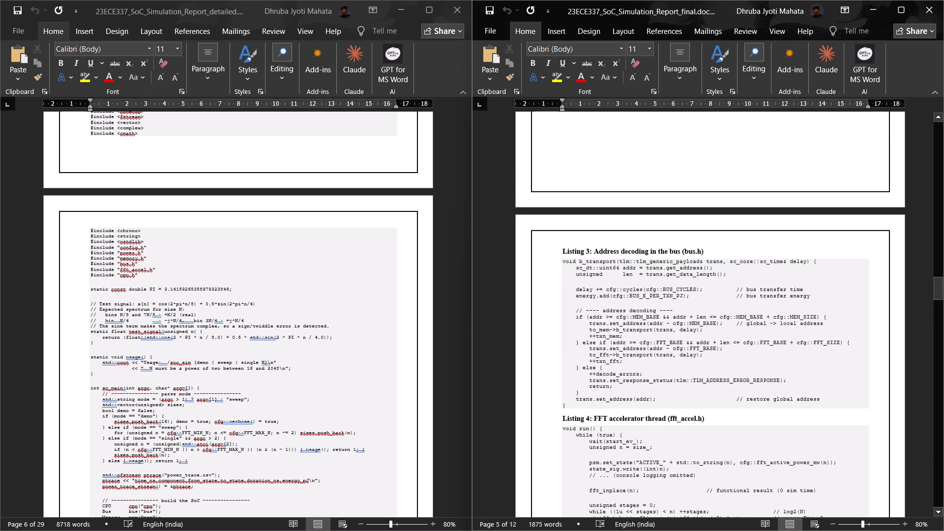
{"action": "scroll", "coordinate": [669, 329], "scroll_direction": "up", "scroll_amount": 5}
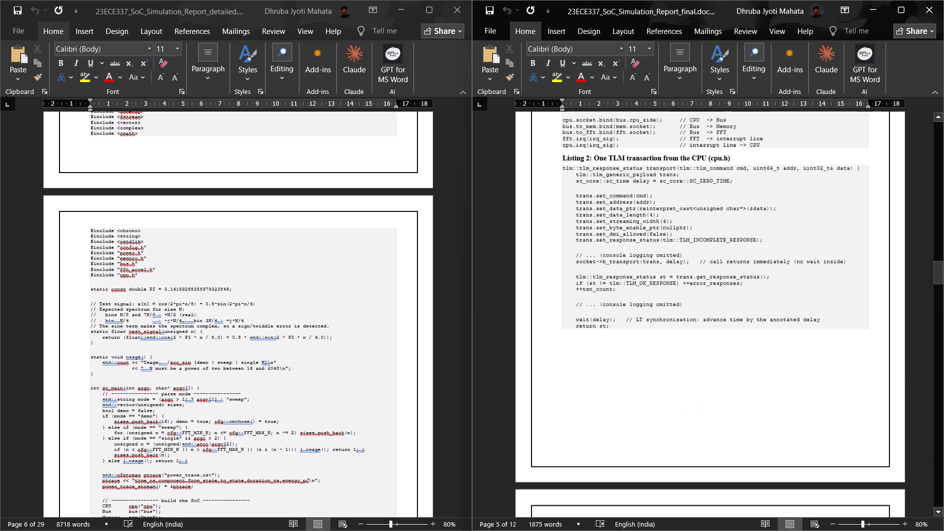
{"action": "scroll", "coordinate": [669, 331], "scroll_direction": "up", "scroll_amount": 2}
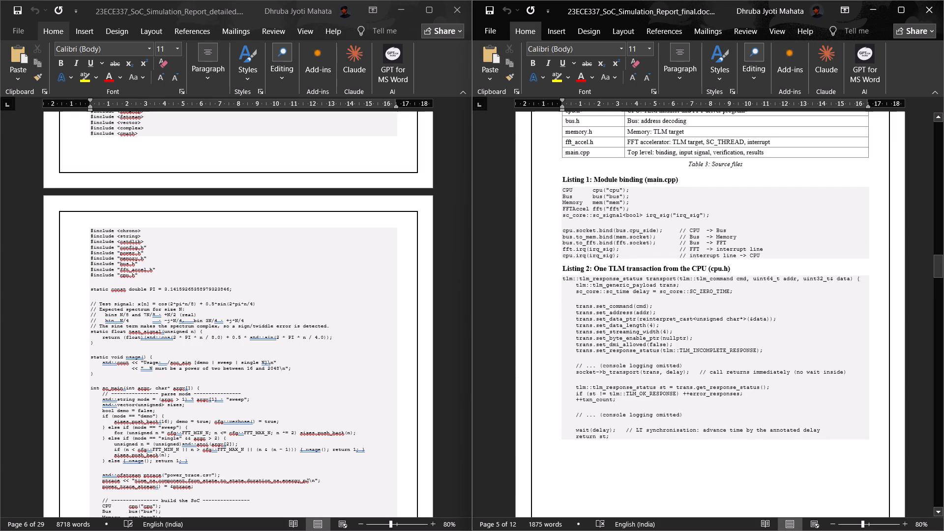
{"action": "scroll", "coordinate": [669, 331], "scroll_direction": "up", "scroll_amount": 3}
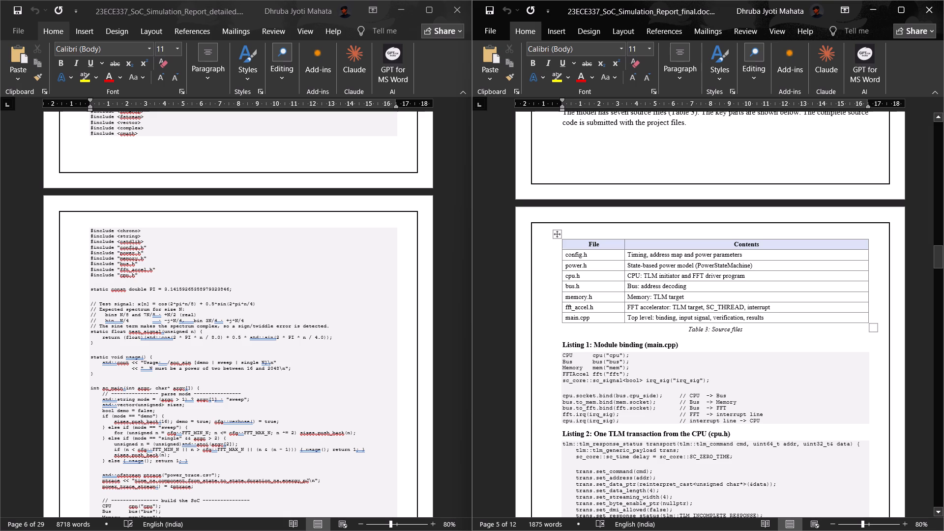
{"action": "scroll", "coordinate": [640, 305], "scroll_direction": "down", "scroll_amount": 3}
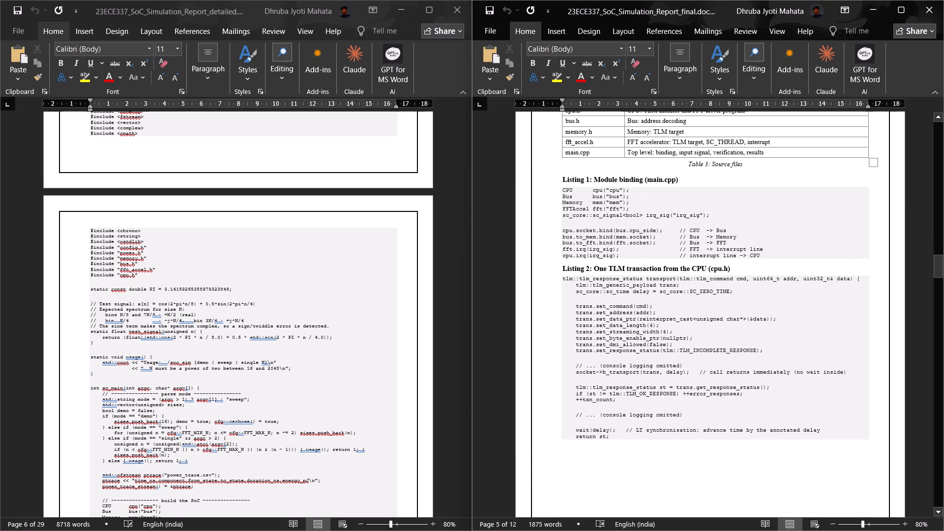
{"action": "scroll", "coordinate": [640, 306], "scroll_direction": "up", "scroll_amount": 1}
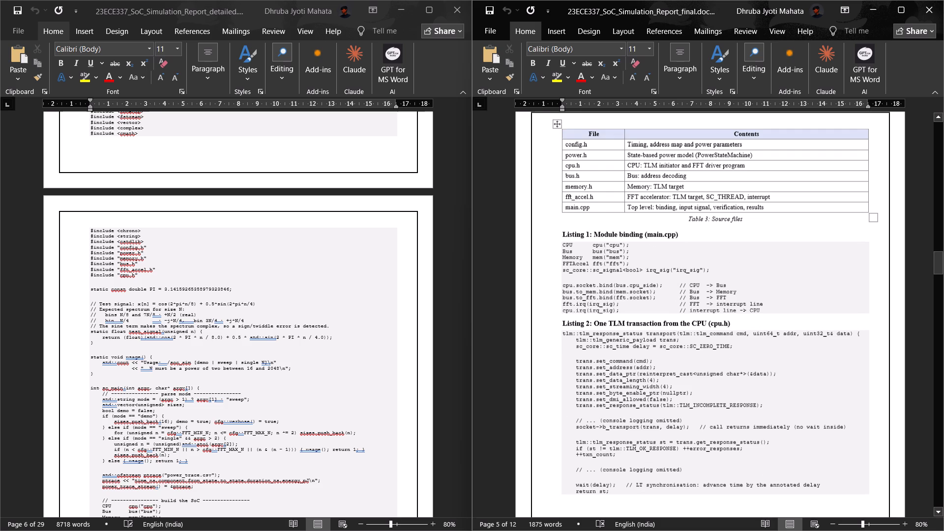
Look through the final report's listings once more up to Simulation Result, returning to the source files table.
{"action": "scroll", "coordinate": [735, 316], "scroll_direction": "down", "scroll_amount": 8}
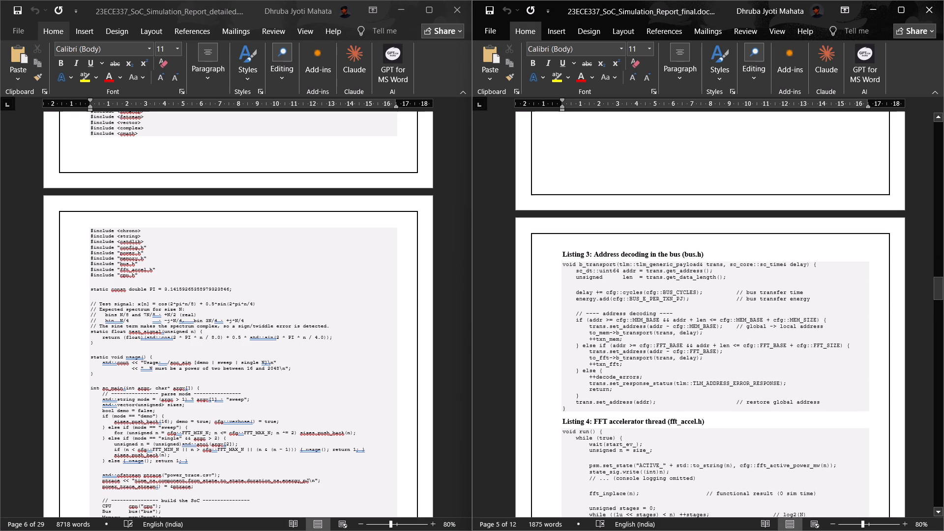
{"action": "scroll", "coordinate": [735, 326], "scroll_direction": "down", "scroll_amount": 6}
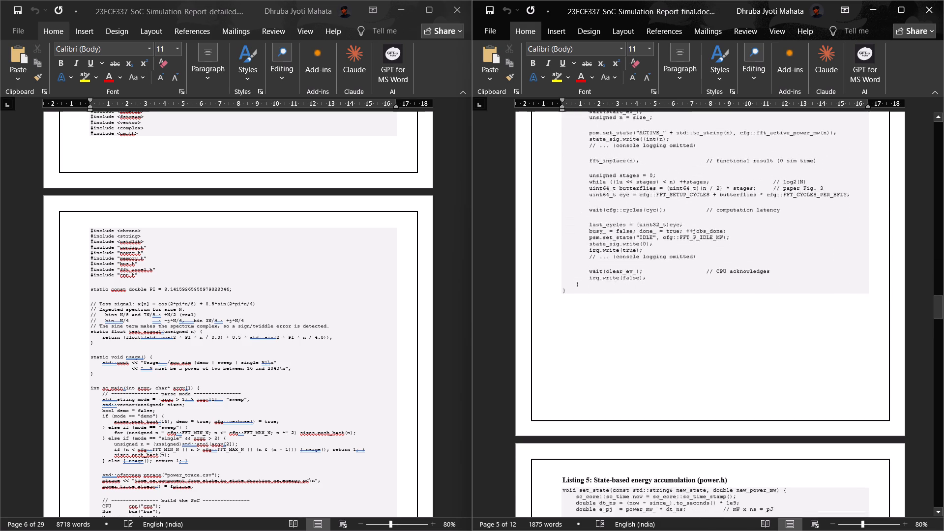
{"action": "scroll", "coordinate": [735, 322], "scroll_direction": "down", "scroll_amount": 15}
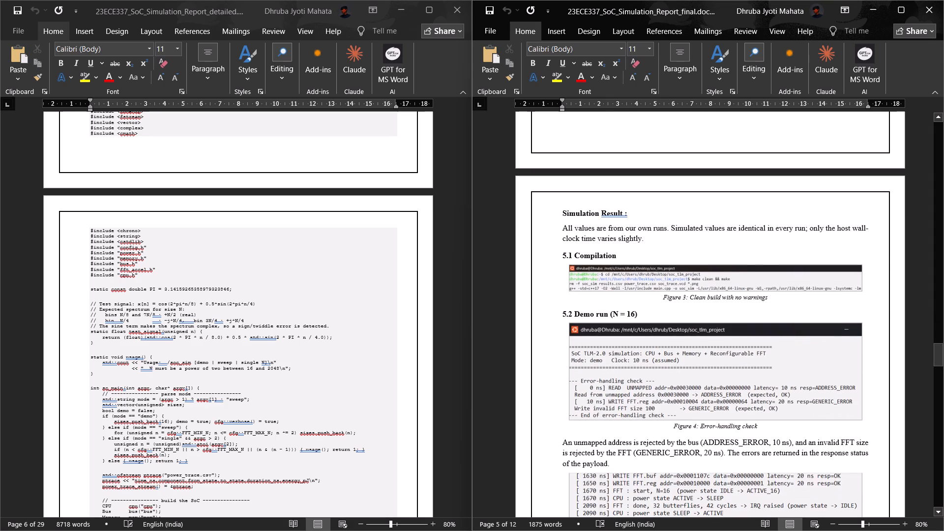
{"action": "scroll", "coordinate": [735, 317], "scroll_direction": "up", "scroll_amount": 9}
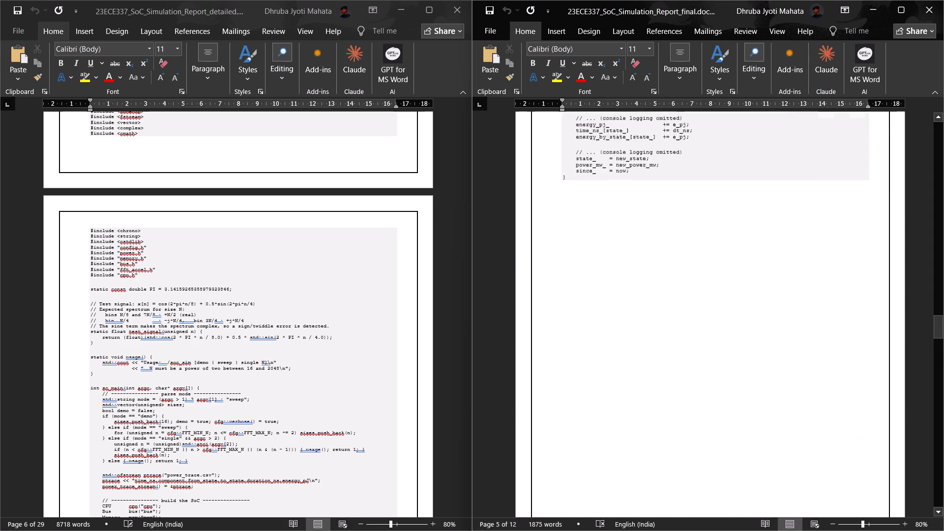
{"action": "scroll", "coordinate": [735, 322], "scroll_direction": "up", "scroll_amount": 17}
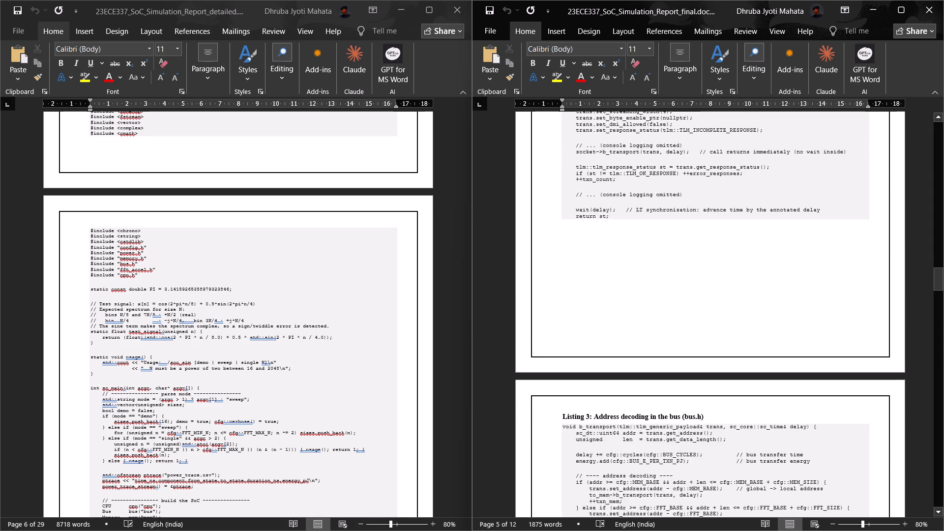
{"action": "scroll", "coordinate": [735, 323], "scroll_direction": "up", "scroll_amount": 5}
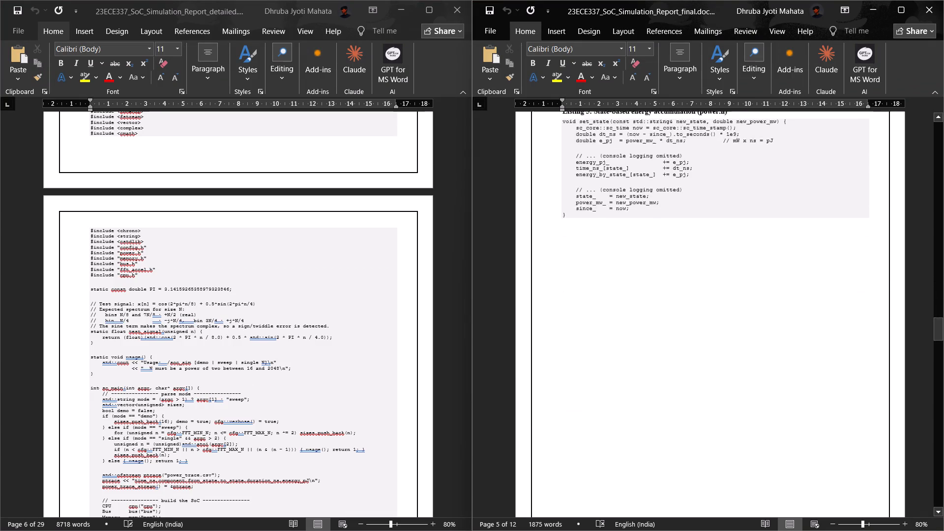
{"action": "scroll", "coordinate": [686, 311], "scroll_direction": "down", "scroll_amount": 8}
{"action": "scroll", "coordinate": [2, 330], "scroll_direction": "down", "scroll_amount": 5}
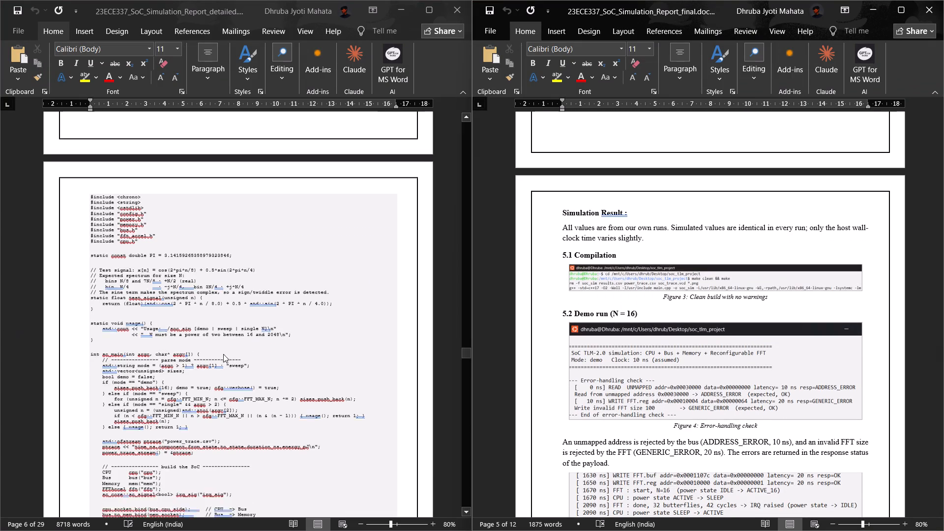
{"action": "scroll", "coordinate": [223, 354], "scroll_direction": "down", "scroll_amount": 16}
{"action": "scroll", "coordinate": [228, 350], "scroll_direction": "down", "scroll_amount": 8}
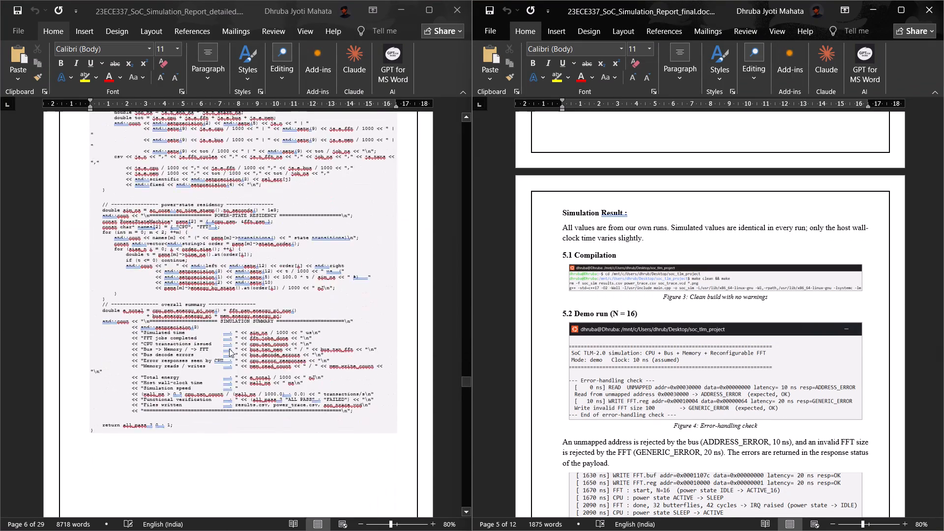
{"action": "scroll", "coordinate": [229, 349], "scroll_direction": "down", "scroll_amount": 4}
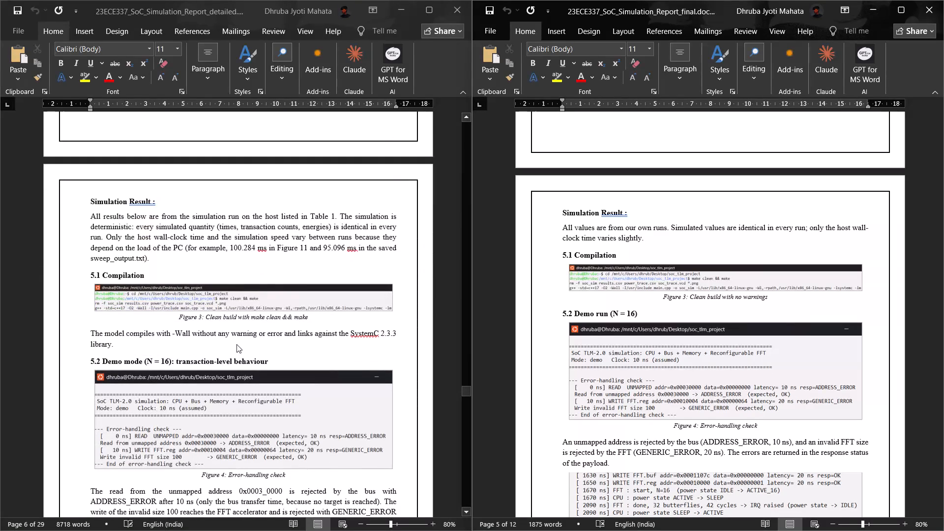
Compare the compilation and N = 16 demo run sections of both reports, including error handling, FFT start and job completion.
{"action": "scroll", "coordinate": [236, 344], "scroll_direction": "down", "scroll_amount": 2}
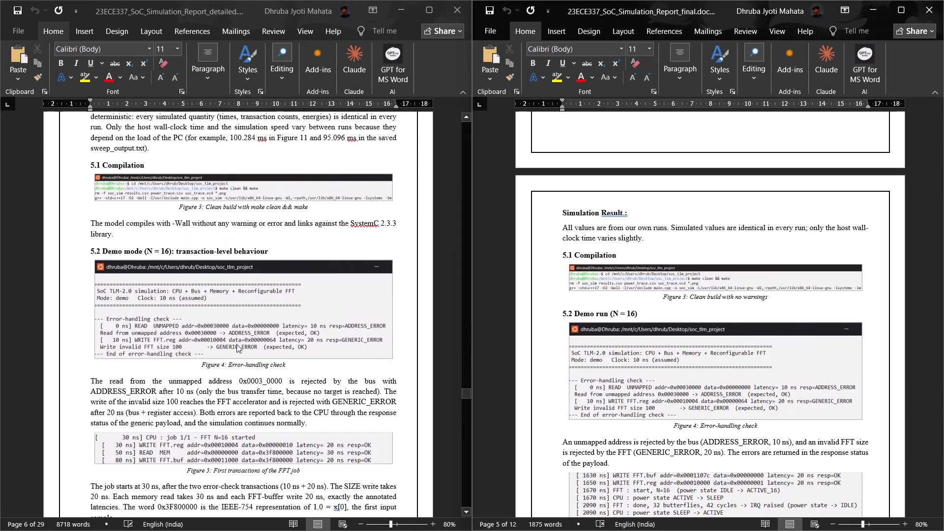
{"action": "scroll", "coordinate": [607, 352], "scroll_direction": "down", "scroll_amount": 1}
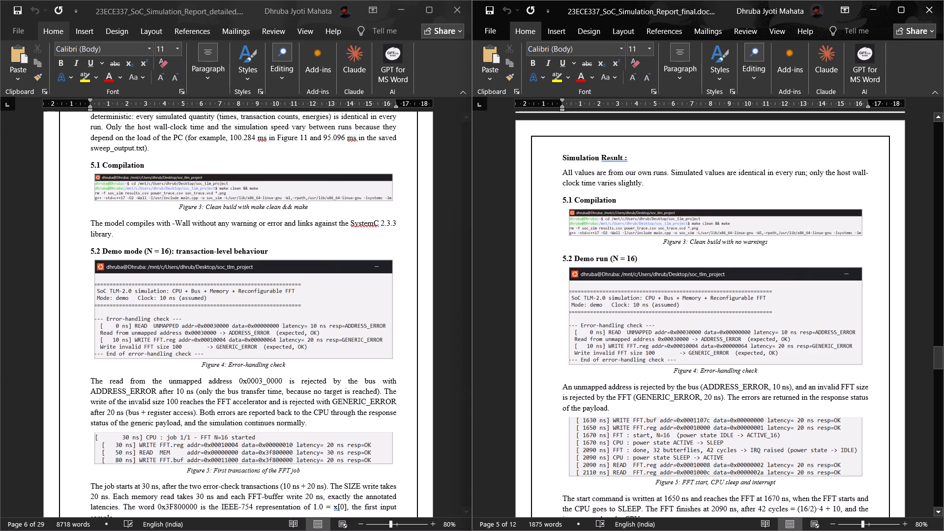
{"action": "scroll", "coordinate": [667, 354], "scroll_direction": "down", "scroll_amount": 2}
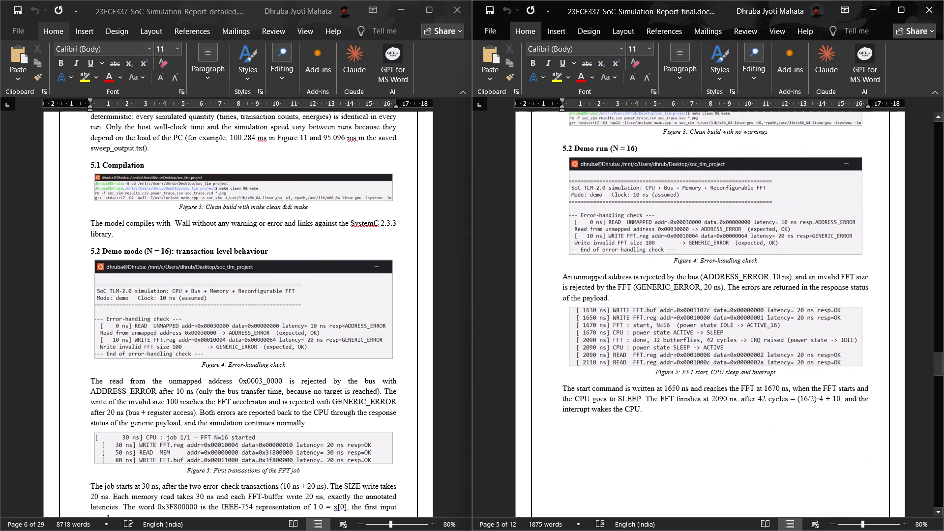
{"action": "scroll", "coordinate": [667, 354], "scroll_direction": "down", "scroll_amount": 6}
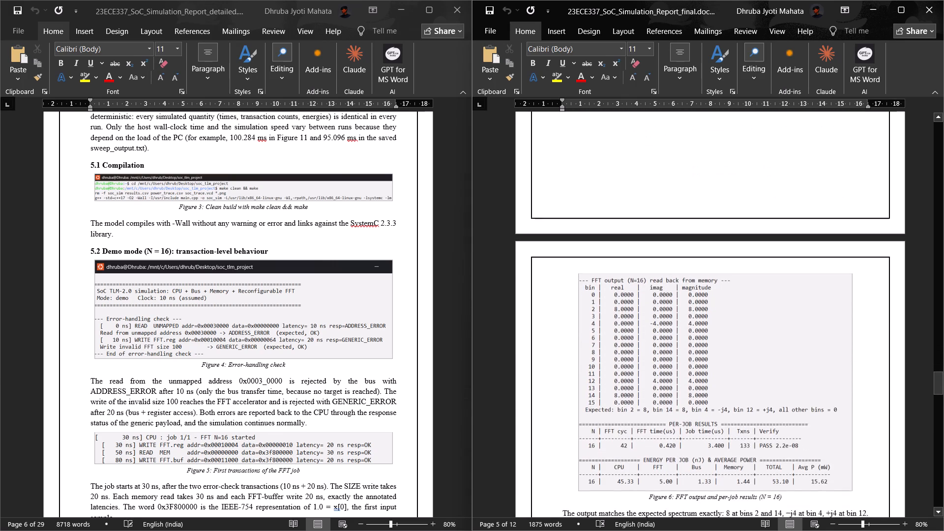
{"action": "scroll", "coordinate": [664, 363], "scroll_direction": "down", "scroll_amount": 1}
{"action": "scroll", "coordinate": [316, 364], "scroll_direction": "down", "scroll_amount": 4}
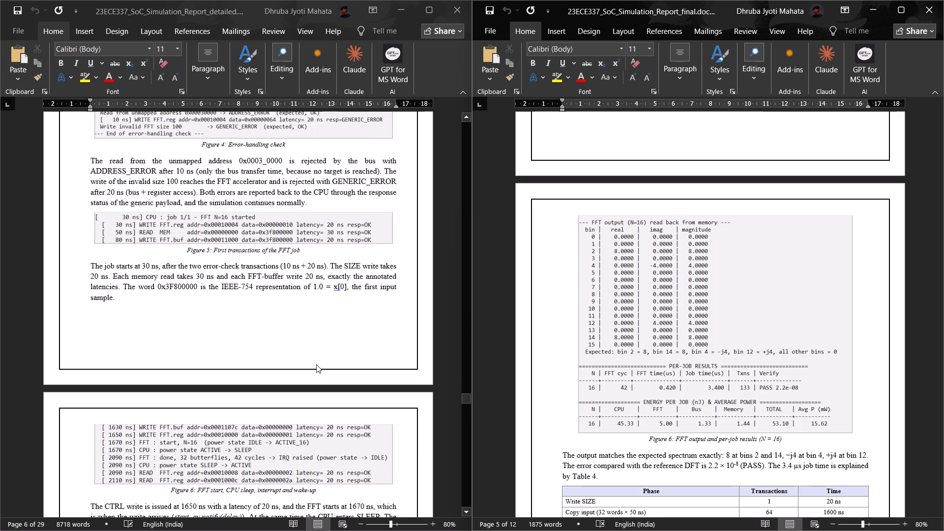
{"action": "scroll", "coordinate": [316, 364], "scroll_direction": "down", "scroll_amount": 5}
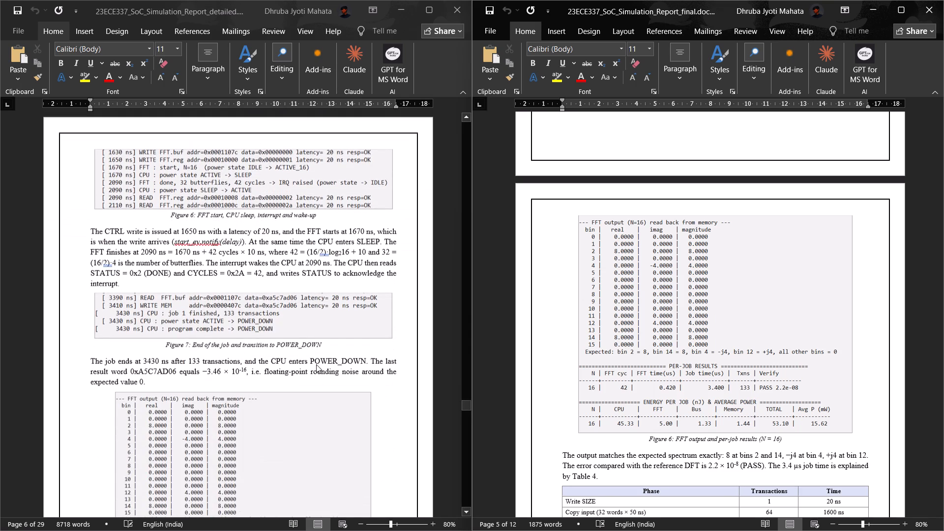
Recheck the demo run's transaction logs and FFT start explanation in the detailed report against the final report.
{"action": "scroll", "coordinate": [316, 364], "scroll_direction": "up", "scroll_amount": 1}
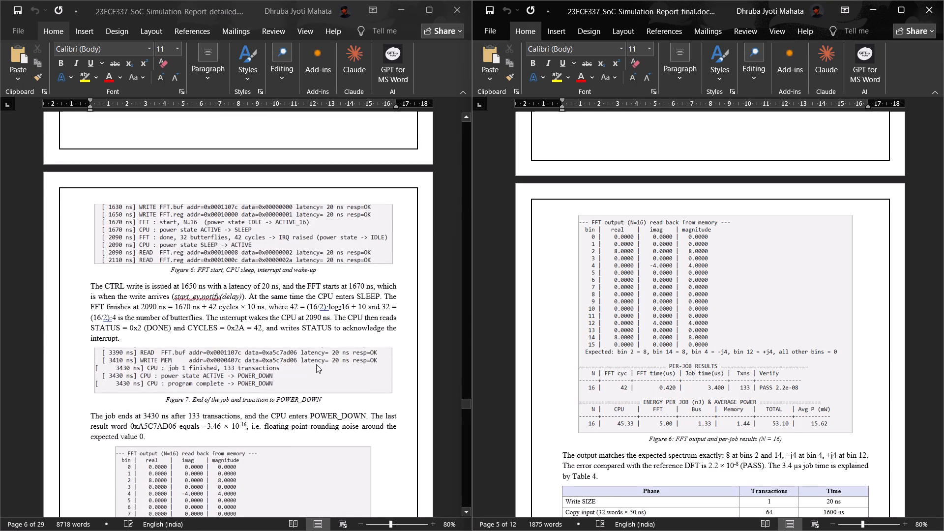
{"action": "scroll", "coordinate": [316, 364], "scroll_direction": "up", "scroll_amount": 5}
{"action": "scroll", "coordinate": [712, 355], "scroll_direction": "up", "scroll_amount": 2}
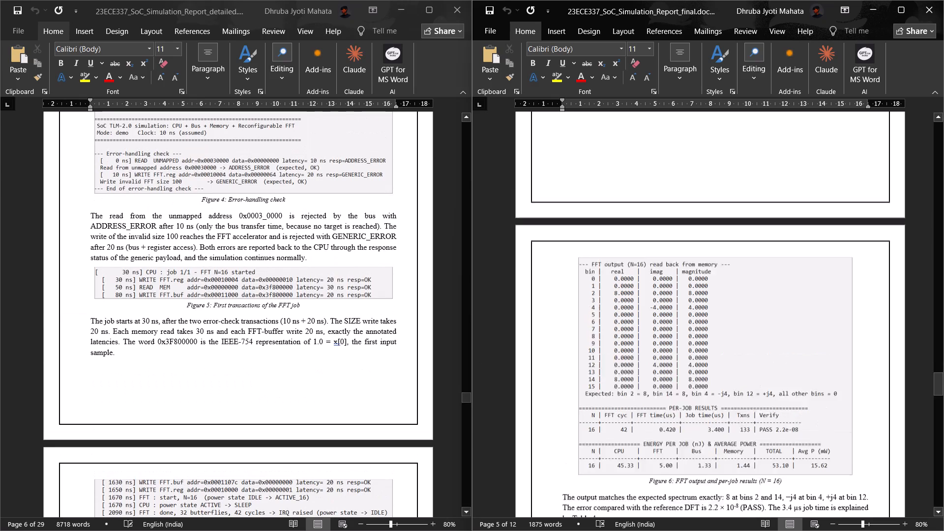
{"action": "scroll", "coordinate": [720, 355], "scroll_direction": "up", "scroll_amount": 2}
{"action": "scroll", "coordinate": [721, 359], "scroll_direction": "down", "scroll_amount": 1}
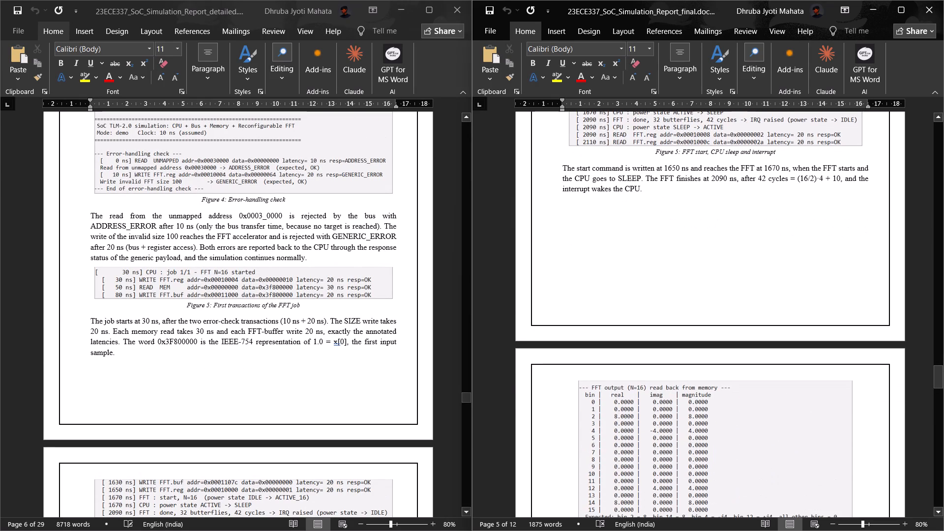
{"action": "scroll", "coordinate": [721, 359], "scroll_direction": "down", "scroll_amount": 3}
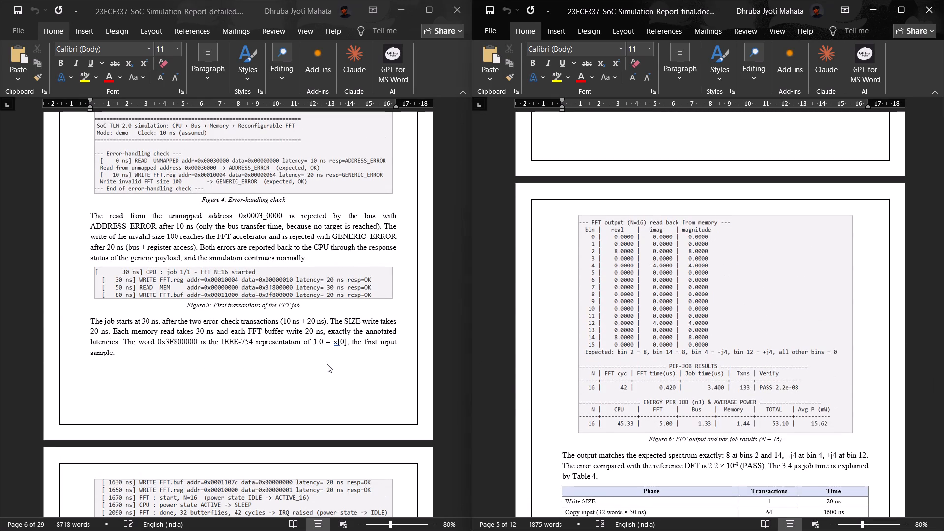
{"action": "scroll", "coordinate": [327, 368], "scroll_direction": "down", "scroll_amount": 3}
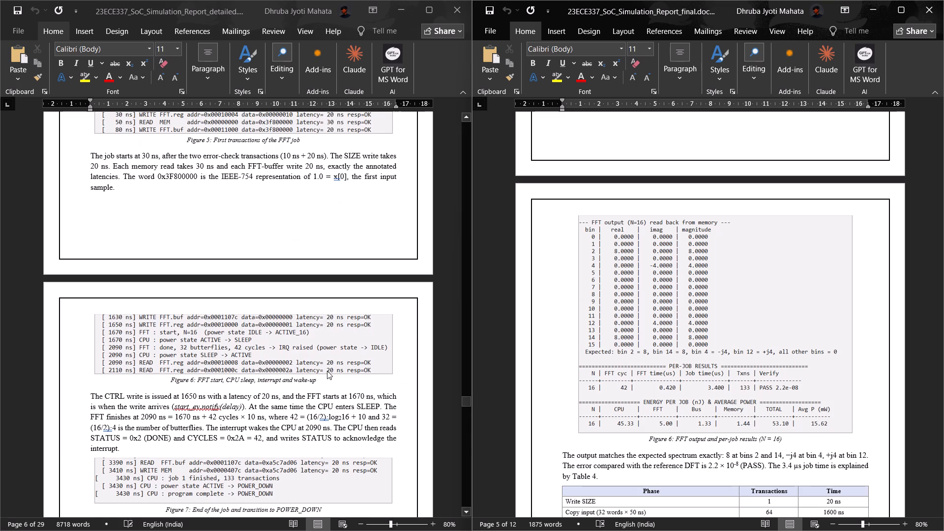
{"action": "scroll", "coordinate": [327, 371], "scroll_direction": "down", "scroll_amount": 2}
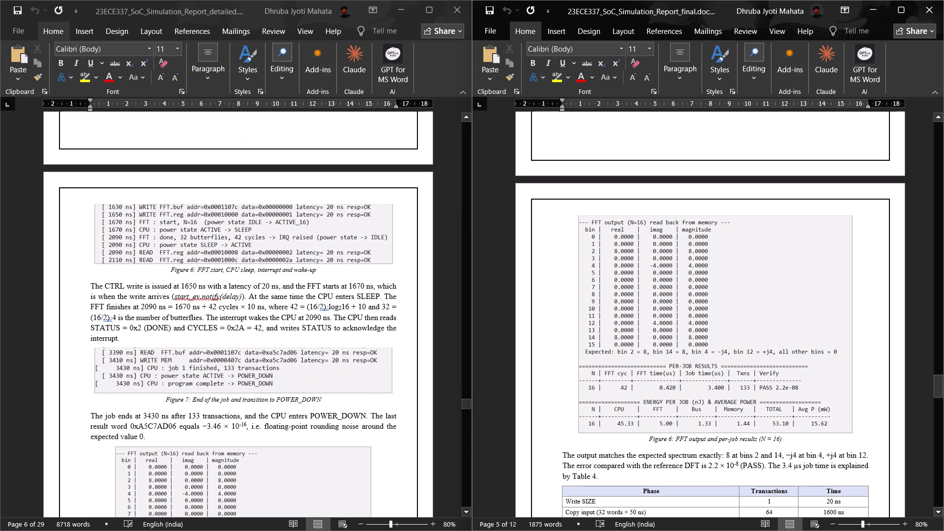
{"action": "scroll", "coordinate": [855, 354], "scroll_direction": "up", "scroll_amount": 6}
{"action": "scroll", "coordinate": [855, 371], "scroll_direction": "down", "scroll_amount": 4}
{"action": "scroll", "coordinate": [278, 372], "scroll_direction": "down", "scroll_amount": 1}
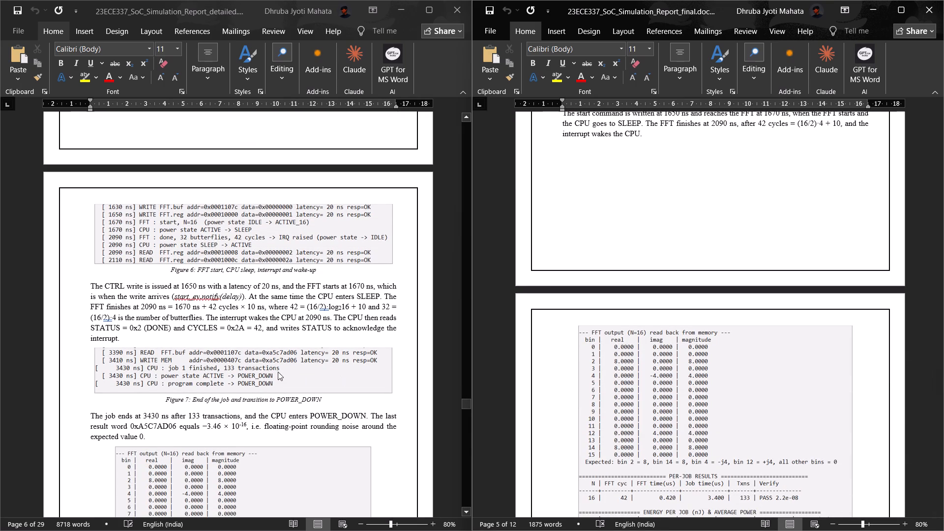
Compare the FFT output figures and the 16-point job time breakdown tables in both reports.
{"action": "scroll", "coordinate": [278, 372], "scroll_direction": "down", "scroll_amount": 3}
{"action": "scroll", "coordinate": [601, 366], "scroll_direction": "down", "scroll_amount": 3}
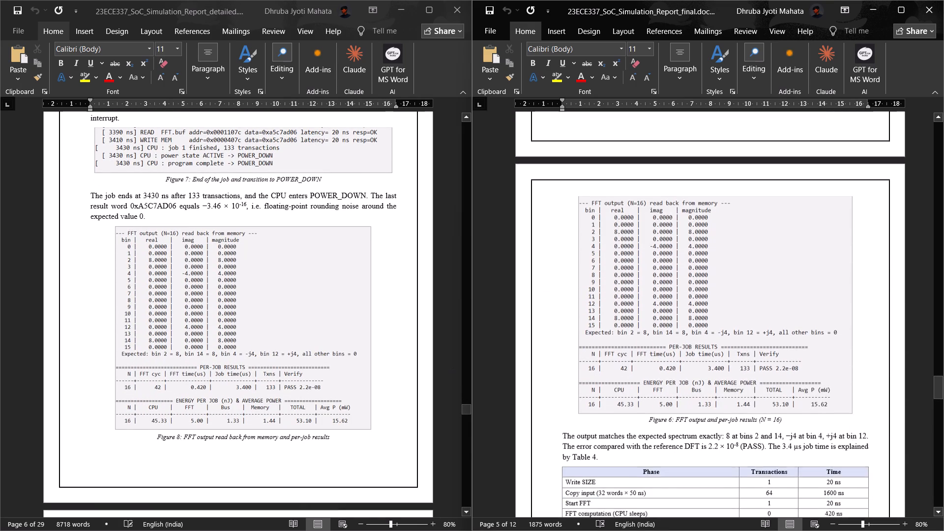
{"action": "scroll", "coordinate": [601, 366], "scroll_direction": "down", "scroll_amount": 1}
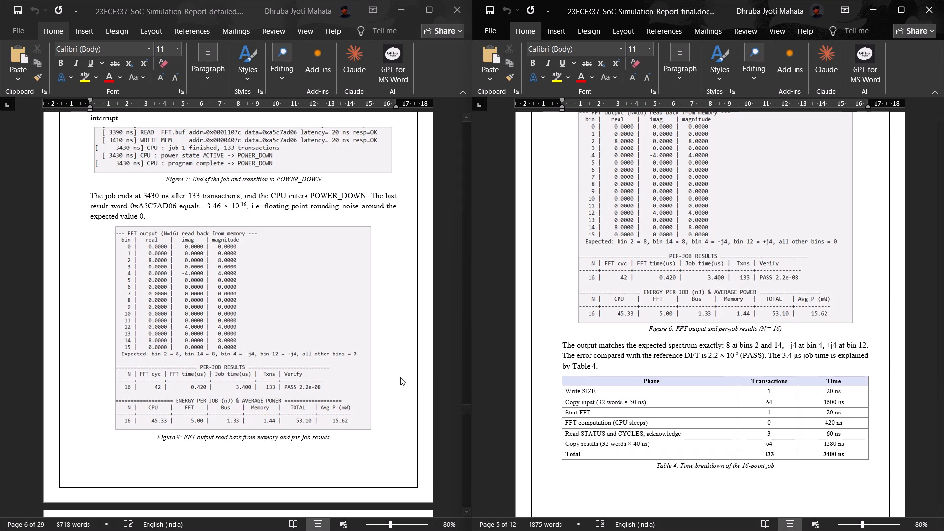
{"action": "scroll", "coordinate": [400, 377], "scroll_direction": "down", "scroll_amount": 4}
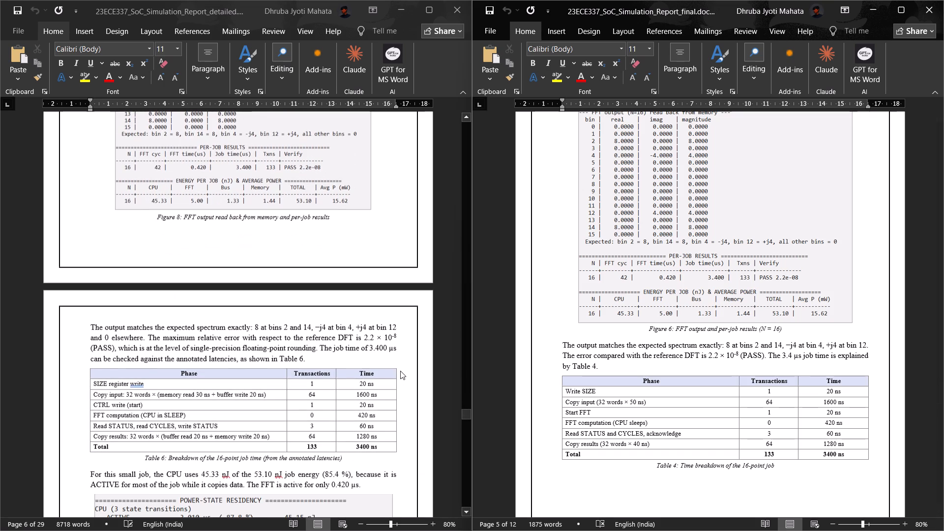
{"action": "scroll", "coordinate": [400, 371], "scroll_direction": "down", "scroll_amount": 2}
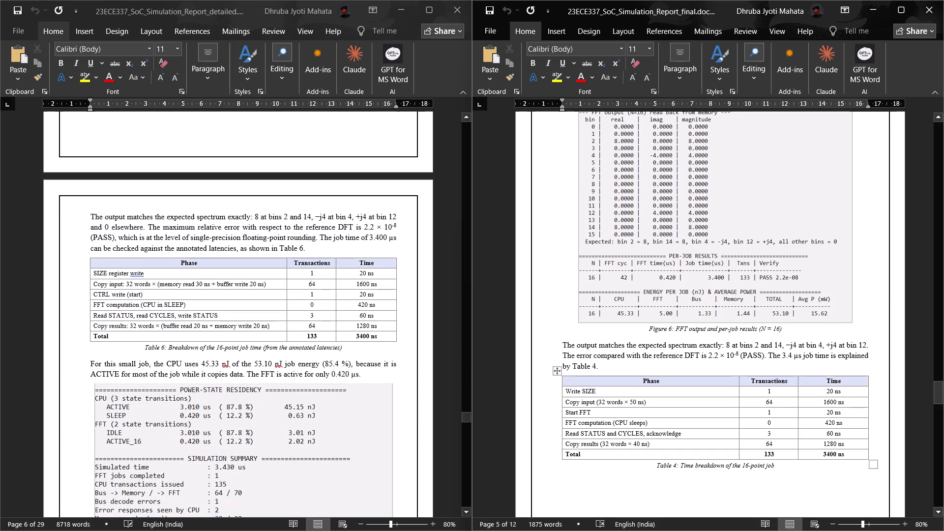
{"action": "scroll", "coordinate": [662, 380], "scroll_direction": "down", "scroll_amount": 2}
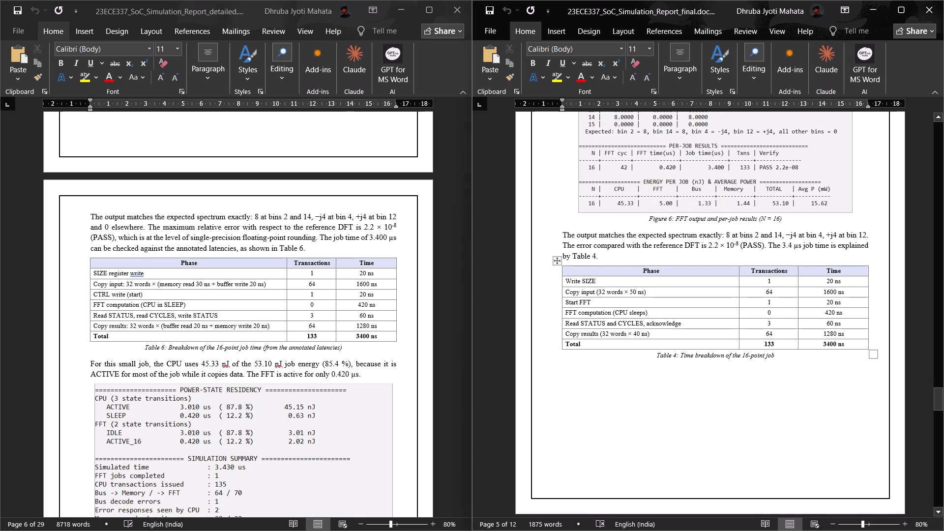
Compare the power-state summary and the section 5.3 sweep results between the detailed and final reports.
{"action": "scroll", "coordinate": [662, 380], "scroll_direction": "down", "scroll_amount": 6}
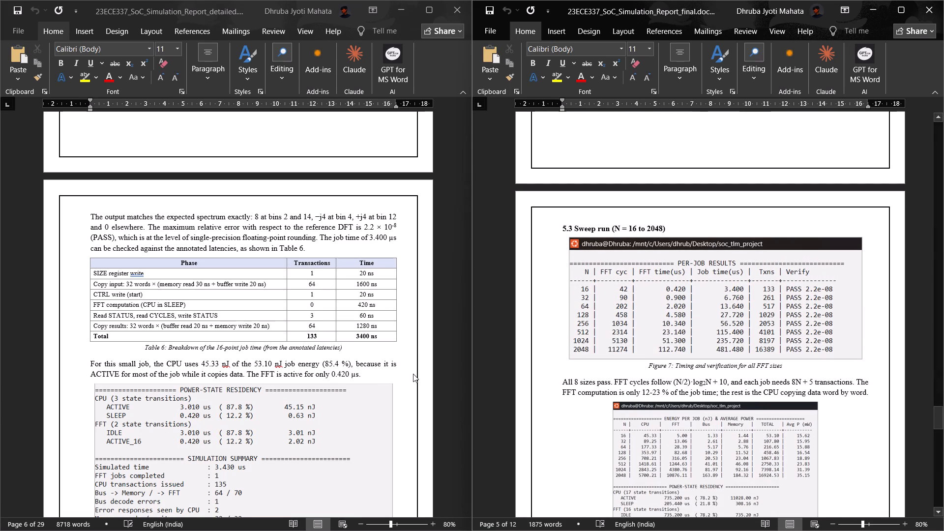
{"action": "scroll", "coordinate": [413, 373], "scroll_direction": "down", "scroll_amount": 2}
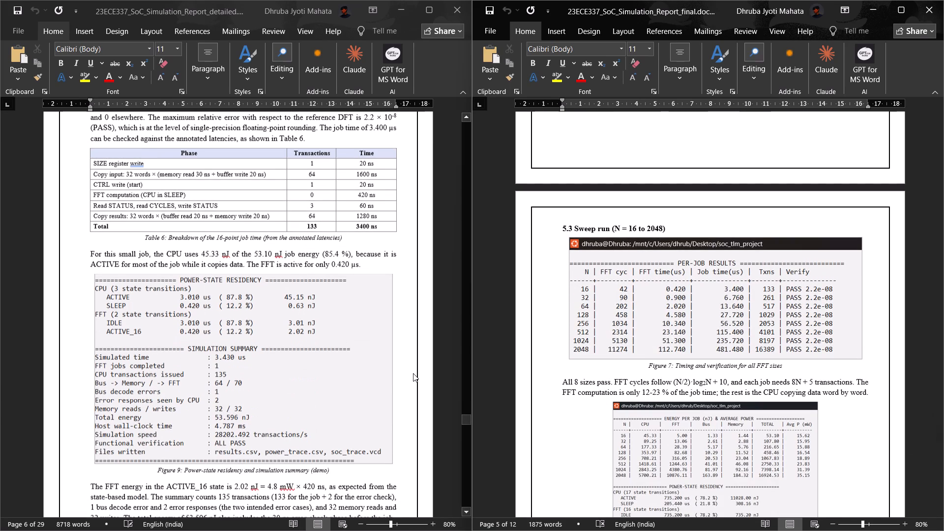
{"action": "scroll", "coordinate": [366, 382], "scroll_direction": "down", "scroll_amount": 5}
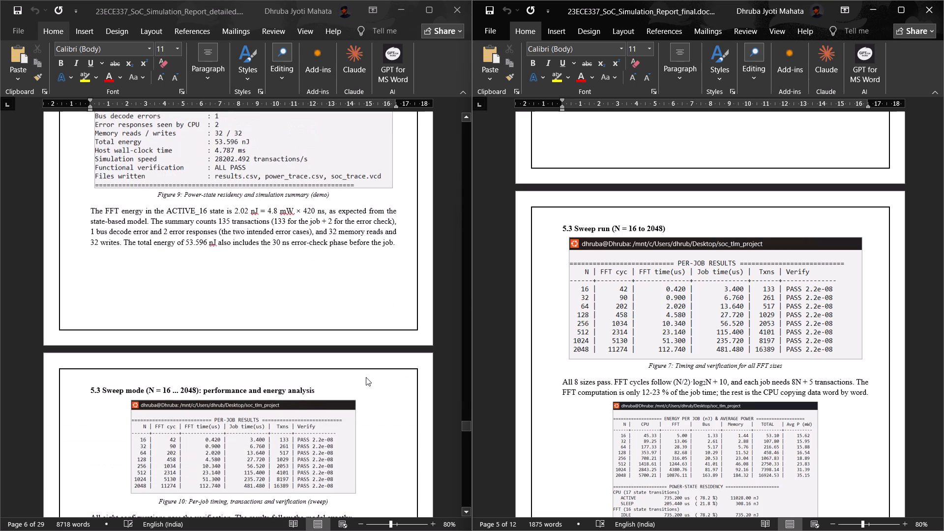
{"action": "scroll", "coordinate": [370, 377], "scroll_direction": "down", "scroll_amount": 4}
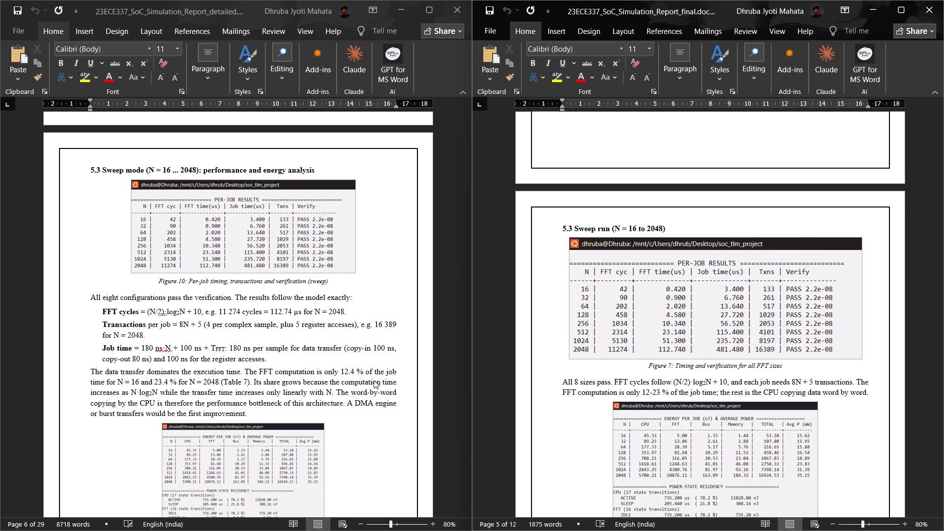
{"action": "scroll", "coordinate": [742, 372], "scroll_direction": "down", "scroll_amount": 1}
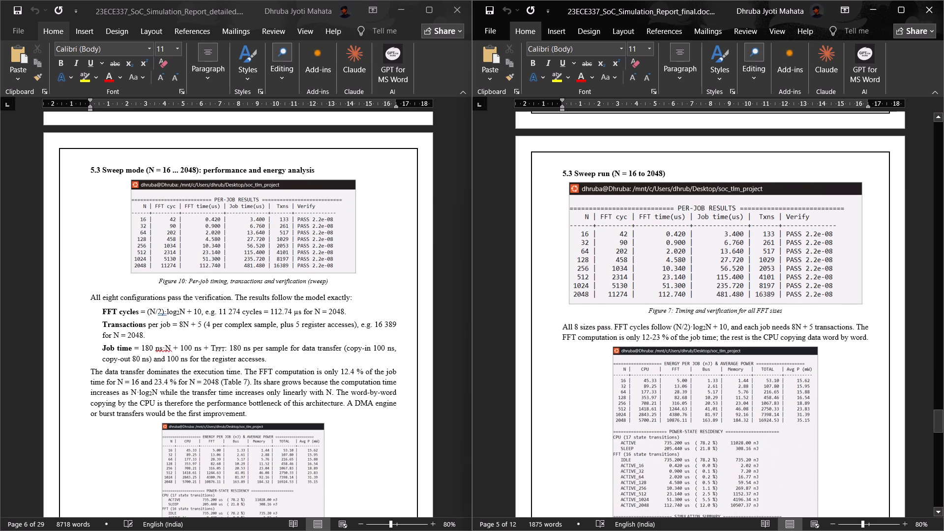
Look through the final report's energy summary, charts, waveform, conclusion and references, returning to the sweep run's energy summary.
{"action": "scroll", "coordinate": [742, 376], "scroll_direction": "down", "scroll_amount": 1}
{"action": "scroll", "coordinate": [665, 375], "scroll_direction": "down", "scroll_amount": 1}
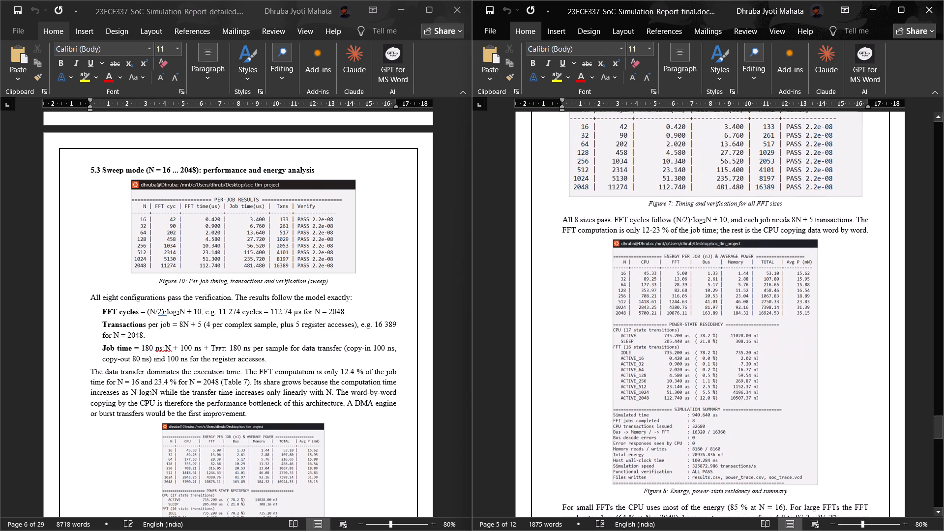
{"action": "scroll", "coordinate": [665, 375], "scroll_direction": "down", "scroll_amount": 7}
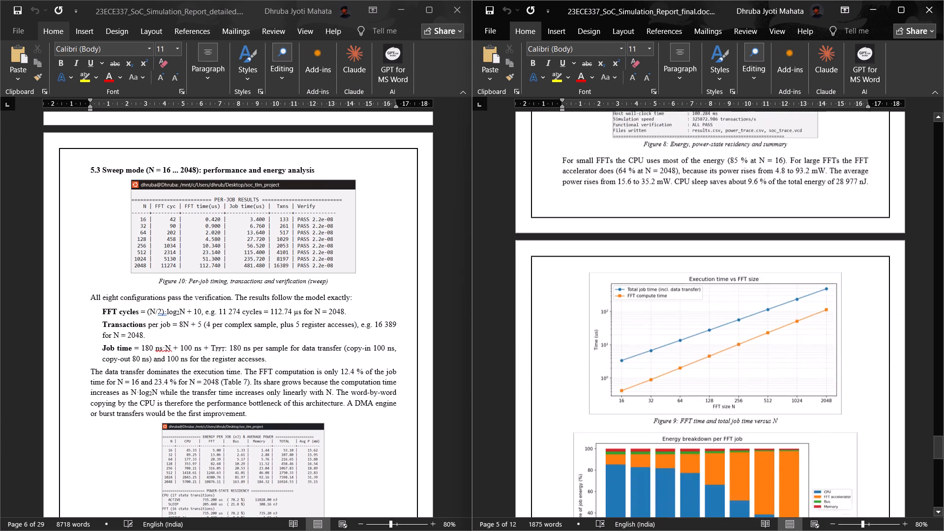
{"action": "scroll", "coordinate": [665, 375], "scroll_direction": "down", "scroll_amount": 3}
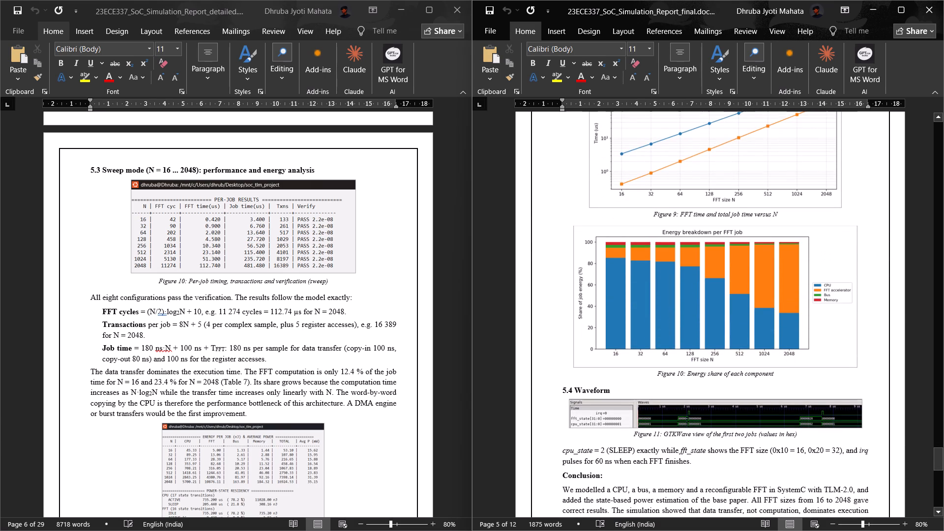
{"action": "scroll", "coordinate": [665, 377], "scroll_direction": "down", "scroll_amount": 1}
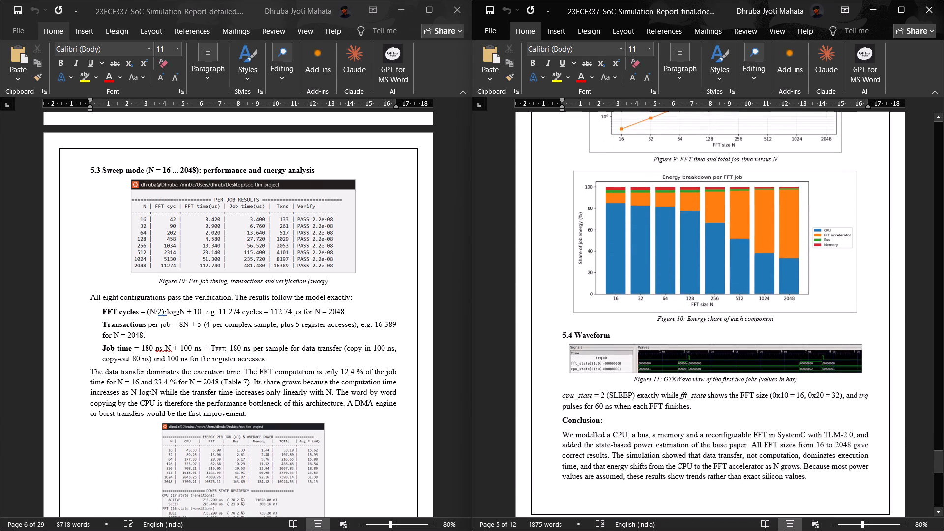
{"action": "scroll", "coordinate": [665, 377], "scroll_direction": "down", "scroll_amount": 1}
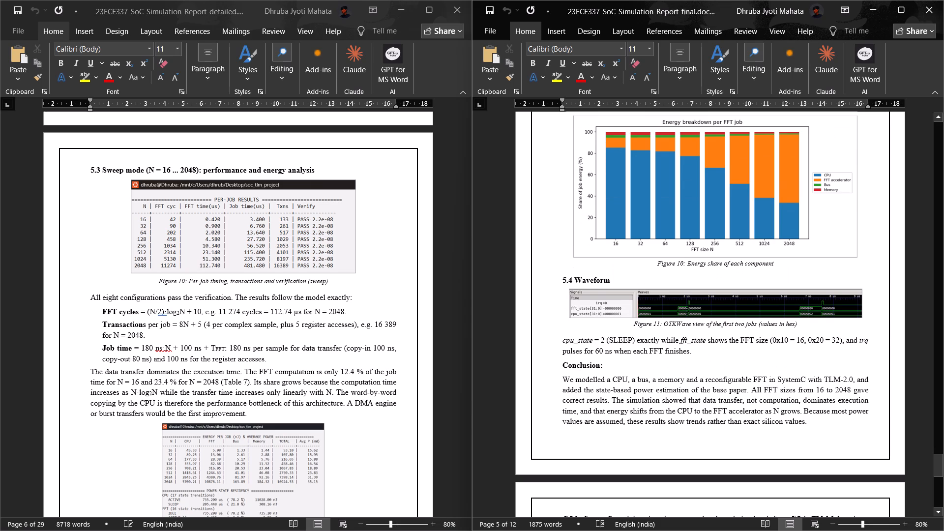
{"action": "scroll", "coordinate": [665, 377], "scroll_direction": "down", "scroll_amount": 6}
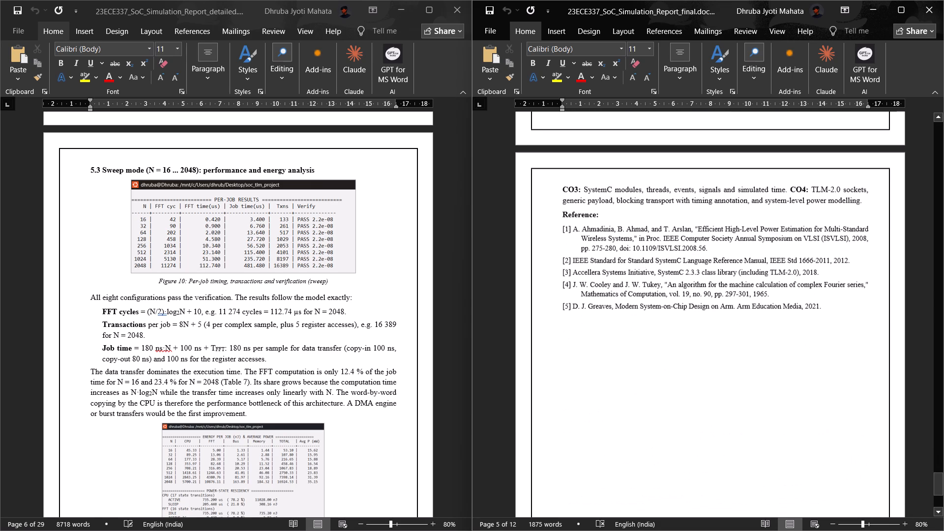
{"action": "scroll", "coordinate": [665, 377], "scroll_direction": "up", "scroll_amount": 19}
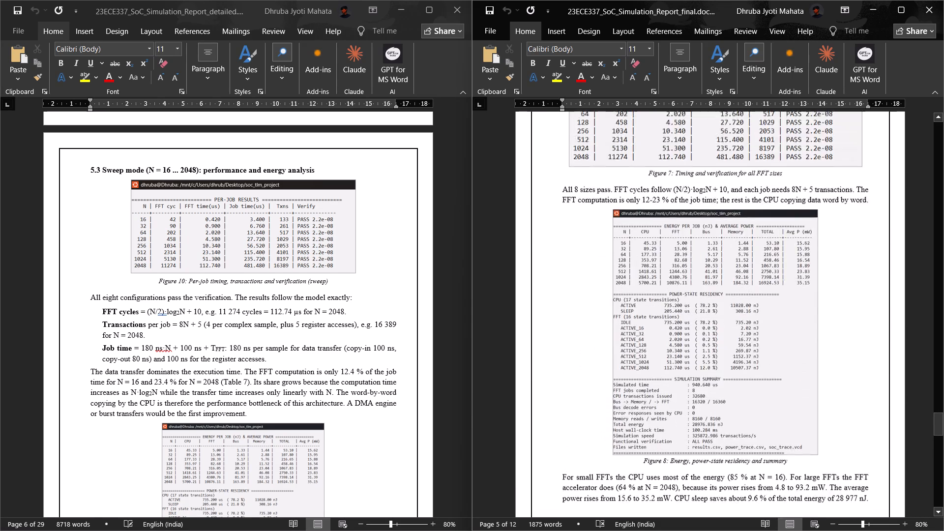
Look back through the final report's error-handling, sweep energy, waveform, conclusion and reference sections, then its code listings for the bus, FFT accelerator and power model.
{"action": "scroll", "coordinate": [665, 377], "scroll_direction": "up", "scroll_amount": 18}
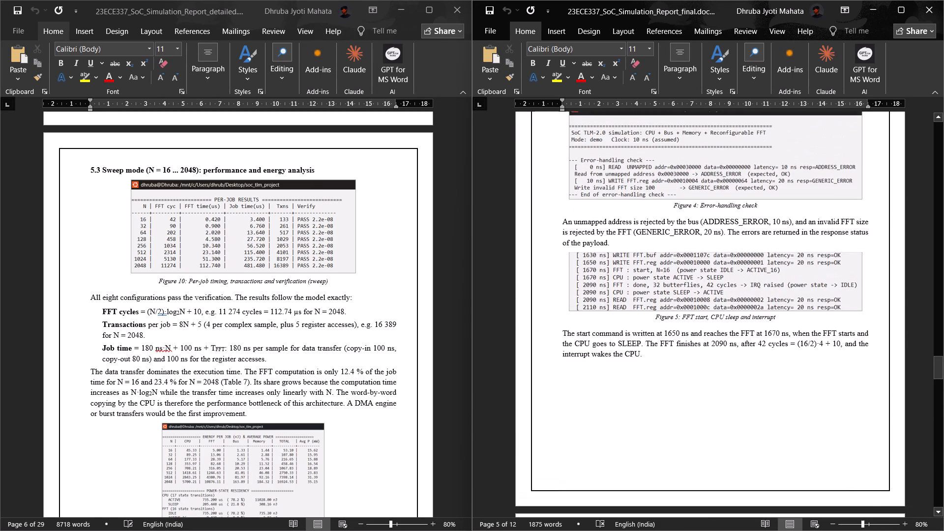
{"action": "scroll", "coordinate": [665, 377], "scroll_direction": "down", "scroll_amount": 16}
{"action": "scroll", "coordinate": [665, 377], "scroll_direction": "down", "scroll_amount": 5}
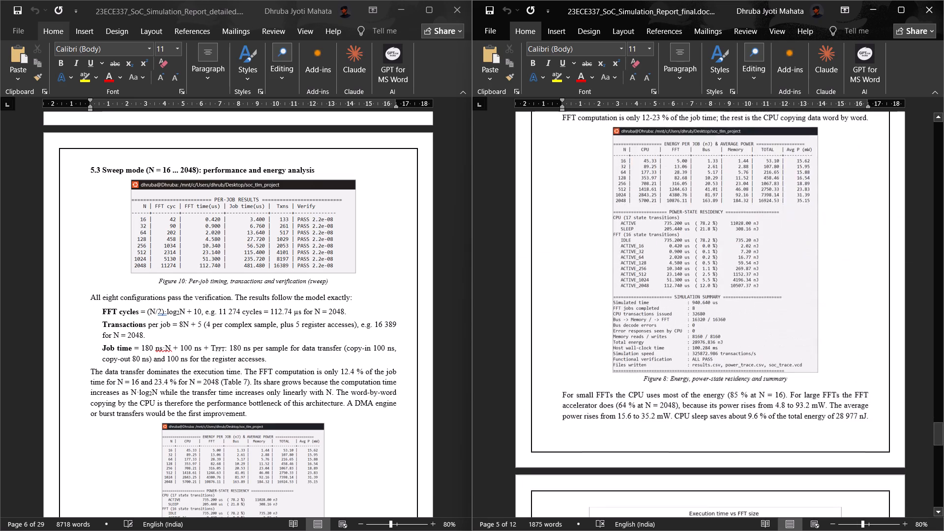
{"action": "scroll", "coordinate": [665, 377], "scroll_direction": "down", "scroll_amount": 14}
{"action": "scroll", "coordinate": [665, 377], "scroll_direction": "down", "scroll_amount": 13}
{"action": "scroll", "coordinate": [665, 377], "scroll_direction": "up", "scroll_amount": 11}
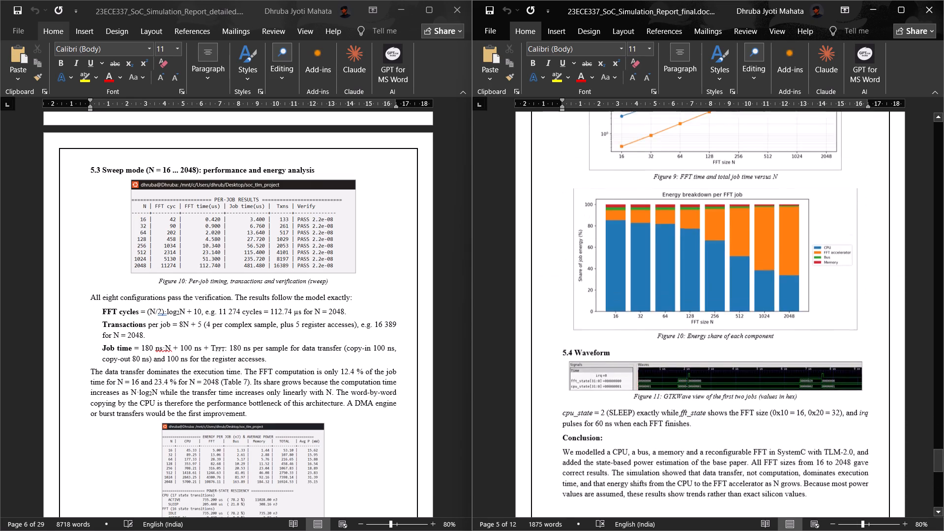
{"action": "scroll", "coordinate": [665, 377], "scroll_direction": "down", "scroll_amount": 4}
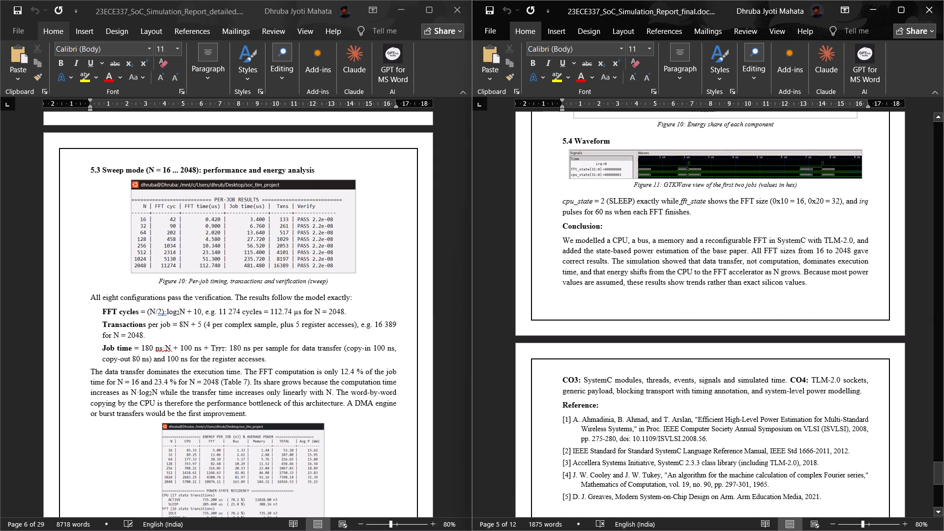
{"action": "scroll", "coordinate": [665, 377], "scroll_direction": "up", "scroll_amount": 4}
{"action": "scroll", "coordinate": [665, 377], "scroll_direction": "up", "scroll_amount": 20}
{"action": "scroll", "coordinate": [665, 377], "scroll_direction": "up", "scroll_amount": 3}
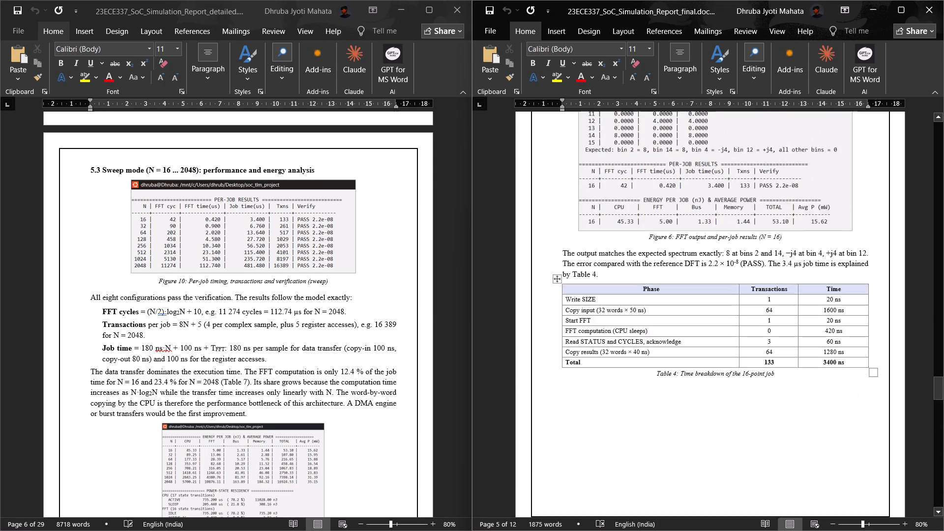
{"action": "scroll", "coordinate": [666, 374], "scroll_direction": "up", "scroll_amount": 20}
{"action": "scroll", "coordinate": [666, 374], "scroll_direction": "up", "scroll_amount": 8}
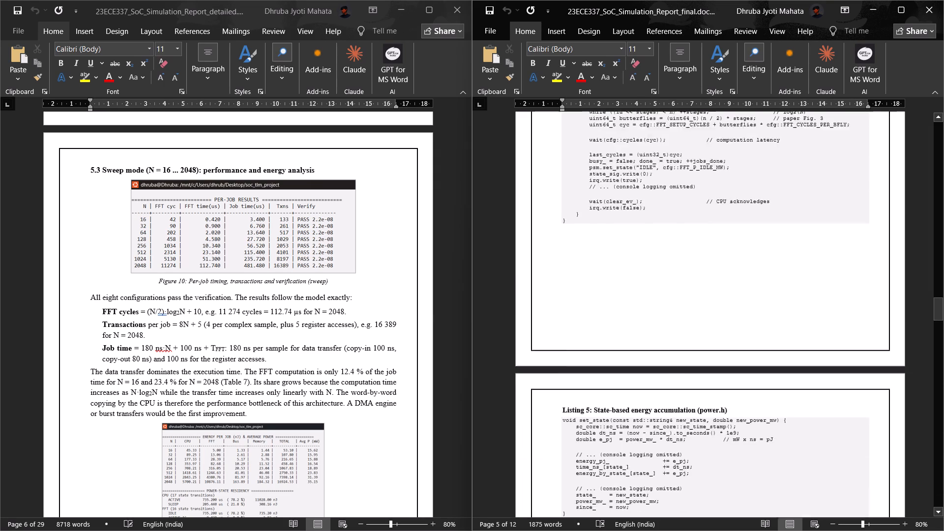
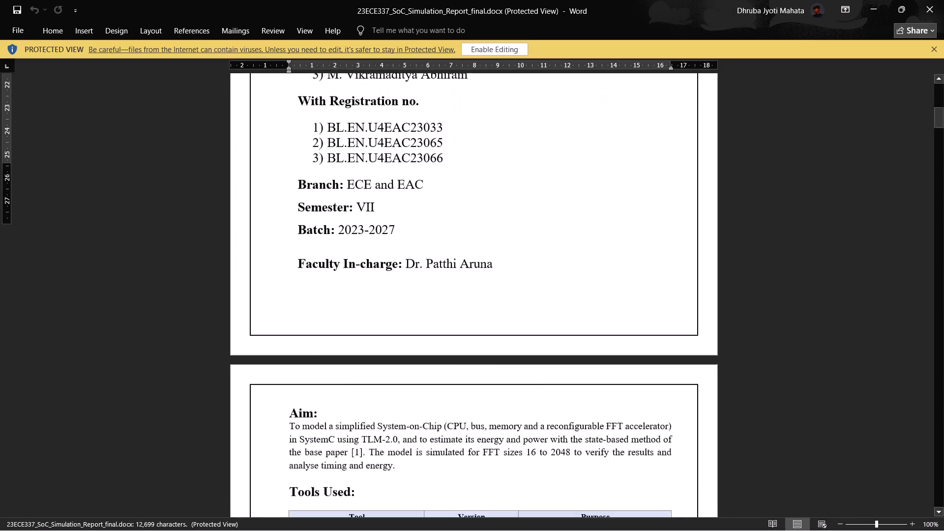
{"action": "scroll", "coordinate": [607, 297], "scroll_direction": "down", "scroll_amount": 2}
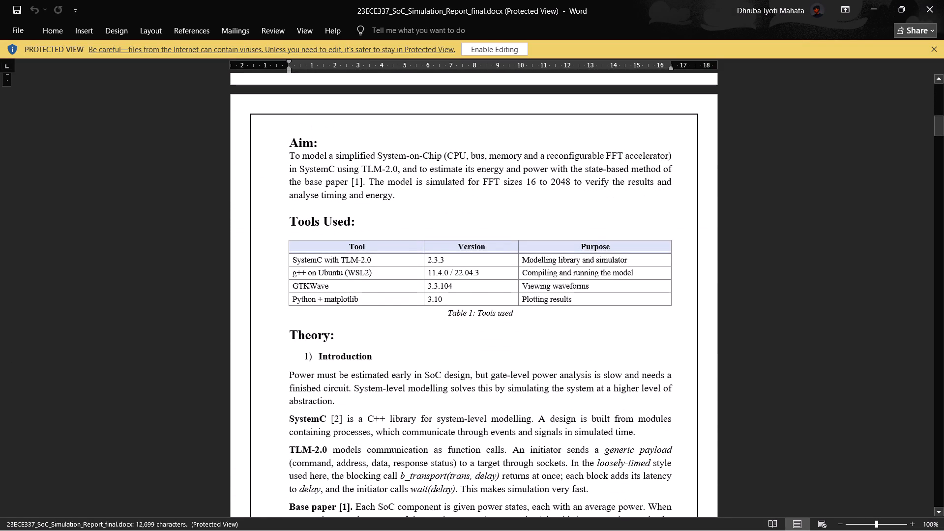
{"action": "scroll", "coordinate": [607, 297], "scroll_direction": "down", "scroll_amount": 8}
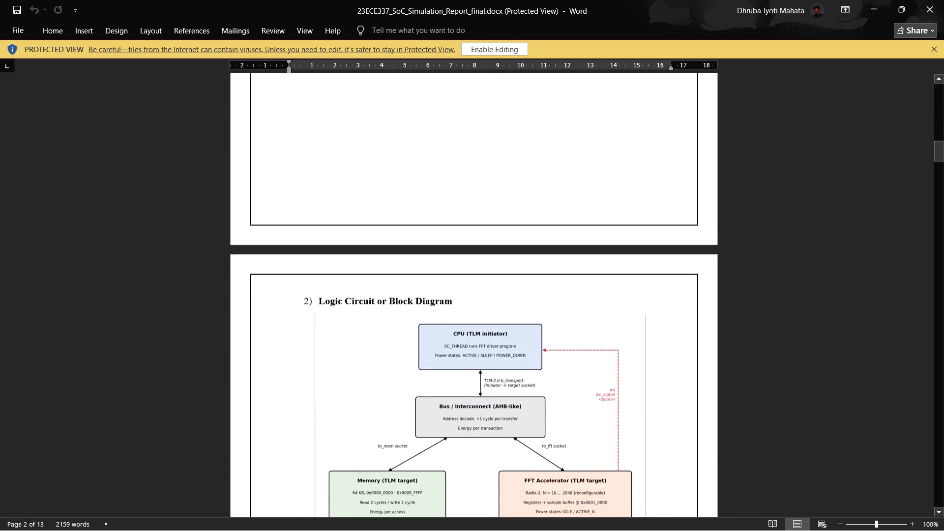
{"action": "scroll", "coordinate": [607, 297], "scroll_direction": "up", "scroll_amount": 7}
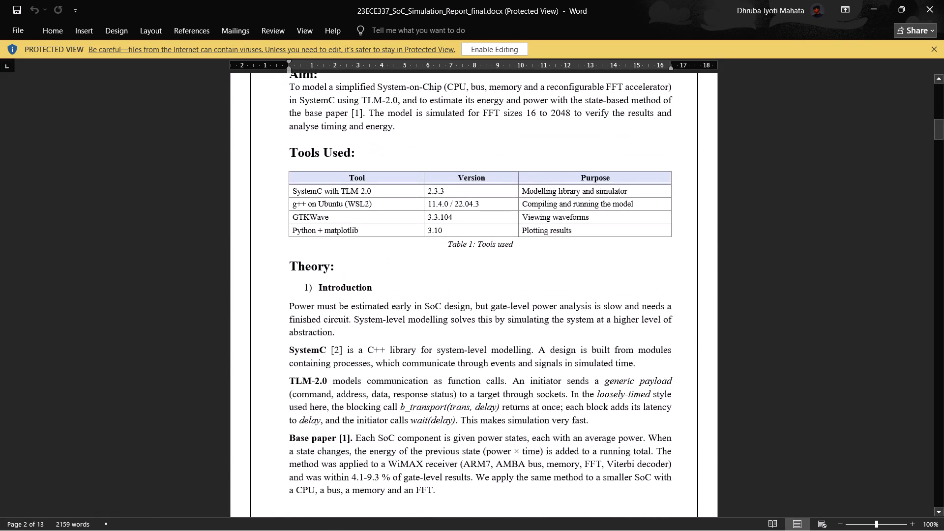
{"action": "scroll", "coordinate": [607, 297], "scroll_direction": "up", "scroll_amount": 6}
{"action": "scroll", "coordinate": [607, 297], "scroll_direction": "down", "scroll_amount": 8}
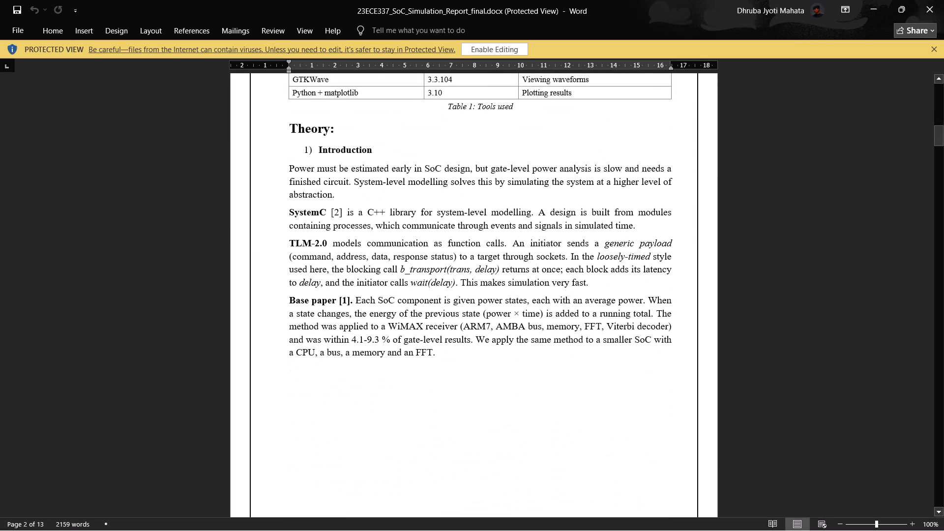
{"action": "scroll", "coordinate": [549, 305], "scroll_direction": "down", "scroll_amount": 13}
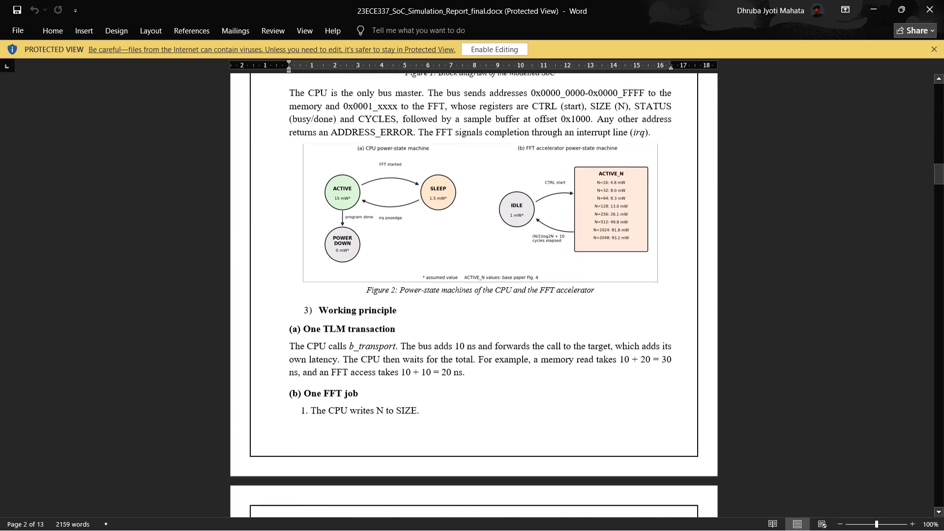
{"action": "scroll", "coordinate": [543, 309], "scroll_direction": "down", "scroll_amount": 10}
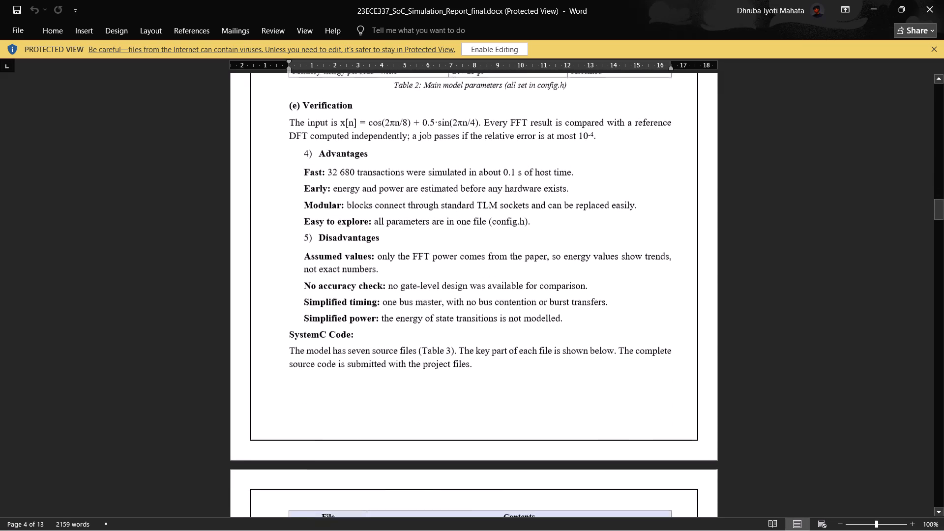
Examine the source-file table, the code listings and the simulation results up to the sweep run section 5.3.
{"action": "scroll", "coordinate": [543, 317], "scroll_direction": "down", "scroll_amount": 4}
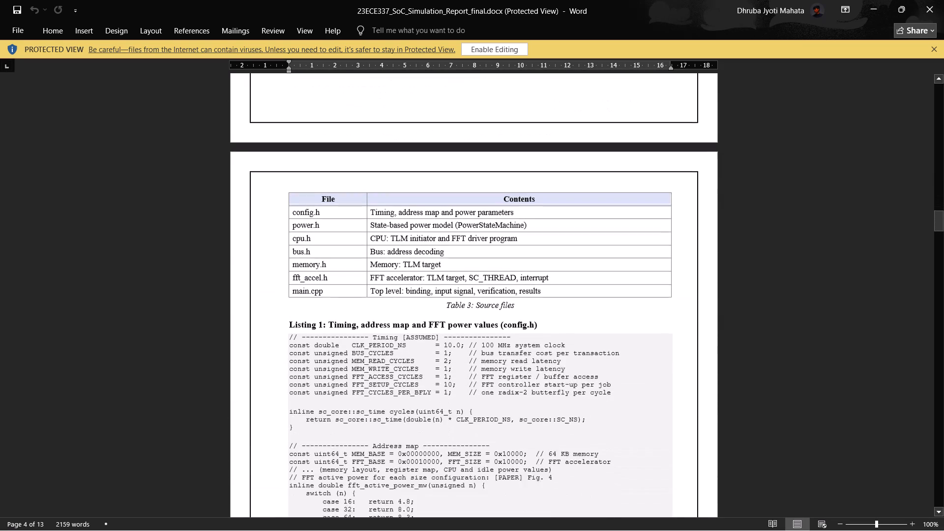
{"action": "scroll", "coordinate": [543, 317], "scroll_direction": "down", "scroll_amount": 12}
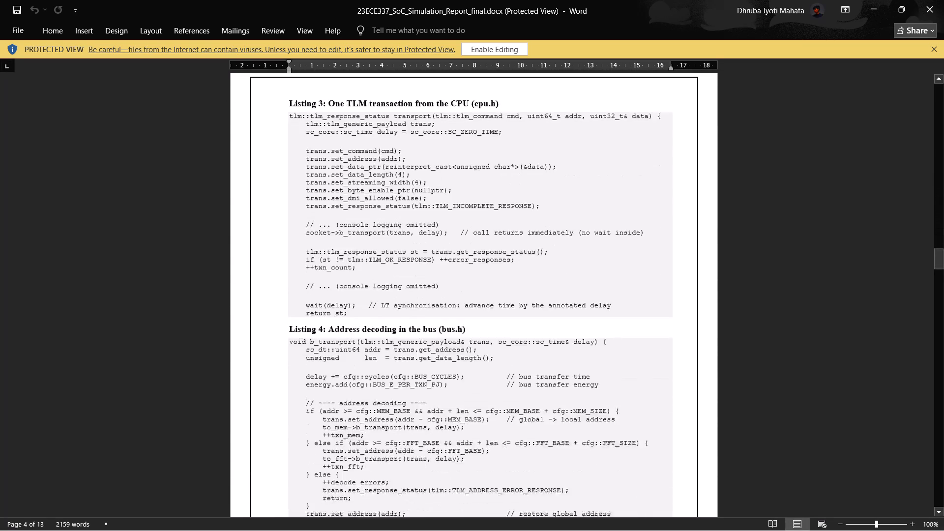
{"action": "scroll", "coordinate": [543, 317], "scroll_direction": "down", "scroll_amount": 12}
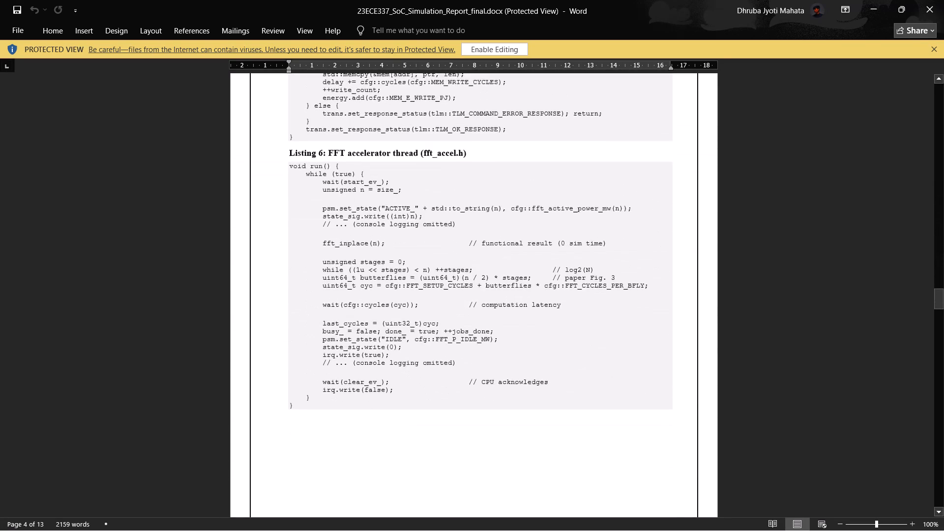
{"action": "scroll", "coordinate": [543, 313], "scroll_direction": "down", "scroll_amount": 17}
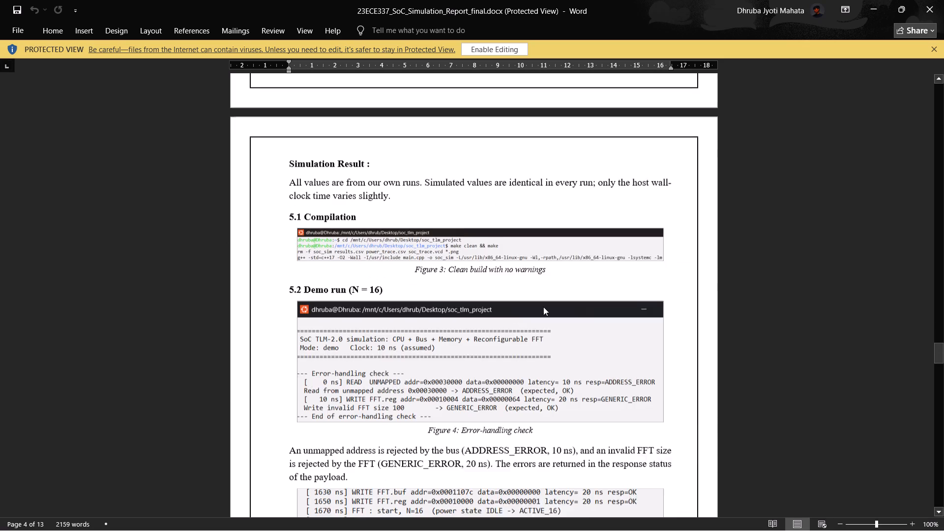
{"action": "scroll", "coordinate": [543, 307], "scroll_direction": "down", "scroll_amount": 15}
{"action": "scroll", "coordinate": [544, 305], "scroll_direction": "down", "scroll_amount": 6}
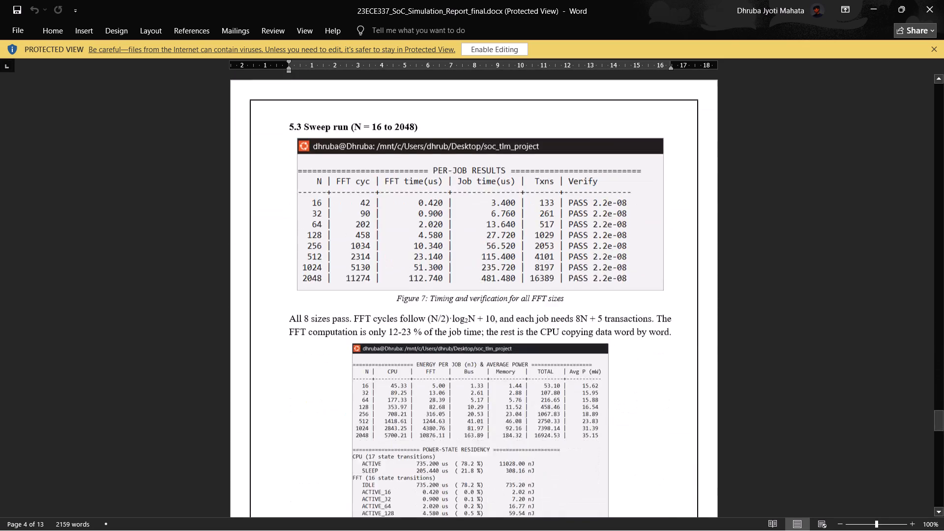
{"action": "scroll", "coordinate": [546, 300], "scroll_direction": "down", "scroll_amount": 8}
{"action": "scroll", "coordinate": [546, 300], "scroll_direction": "up", "scroll_amount": 8}
Enable editing of the protected final report.
{"action": "left_click", "coordinate": [491, 44]}
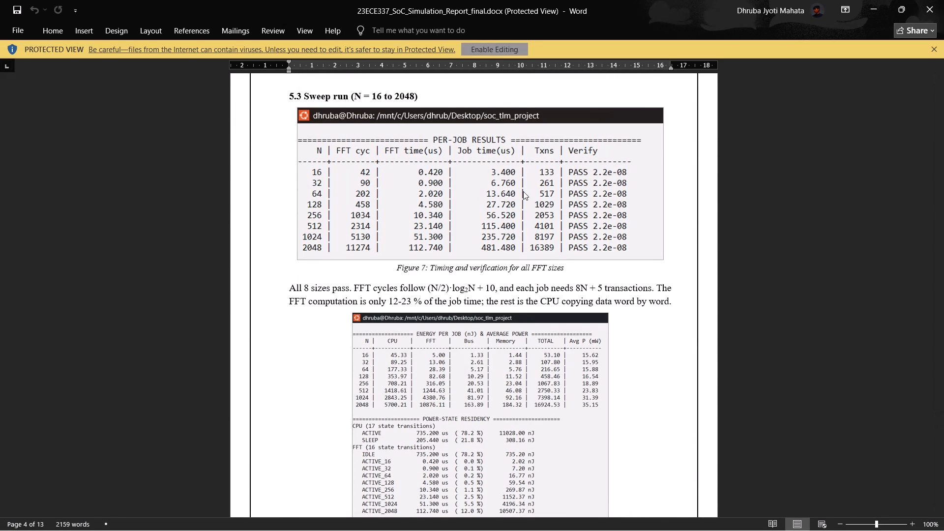
{"action": "scroll", "coordinate": [523, 191], "scroll_direction": "down", "scroll_amount": 12}
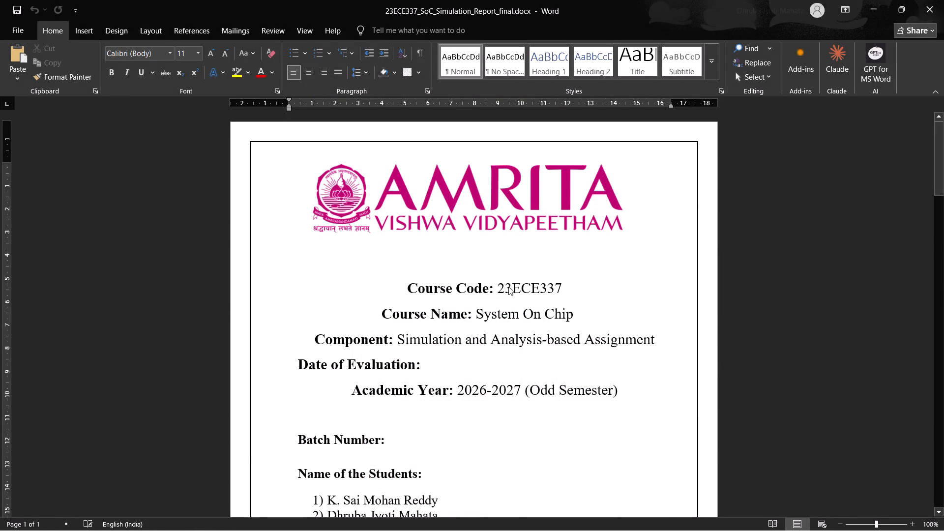
Increase the font size of the "Introduction" heading under Theory to 14 pt.
{"action": "scroll", "coordinate": [511, 295], "scroll_direction": "down", "scroll_amount": 3}
{"action": "scroll", "coordinate": [514, 295], "scroll_direction": "up", "scroll_amount": 5}
{"action": "scroll", "coordinate": [523, 304], "scroll_direction": "down", "scroll_amount": 4}
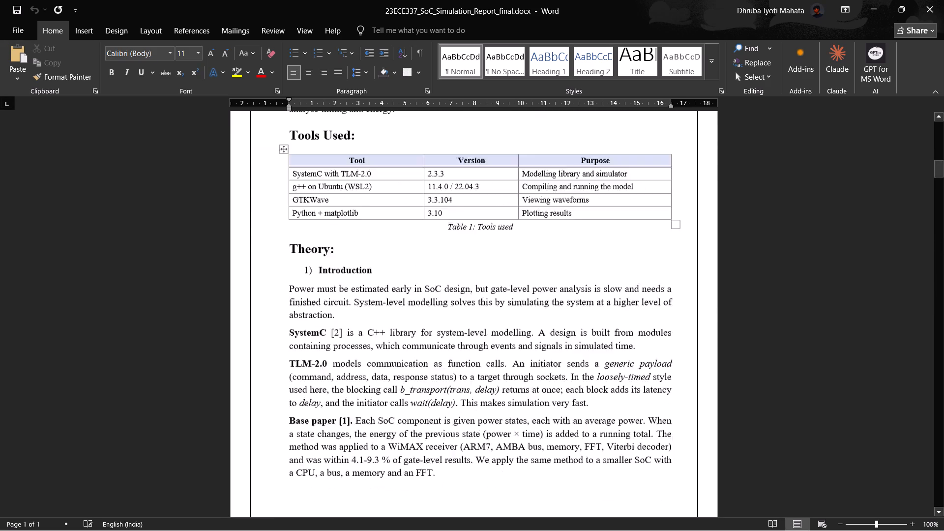
{"action": "scroll", "coordinate": [521, 302], "scroll_direction": "down", "scroll_amount": 5}
{"action": "left_click_drag", "start_coordinate": [937, 186], "coordinate": [936, 175]}
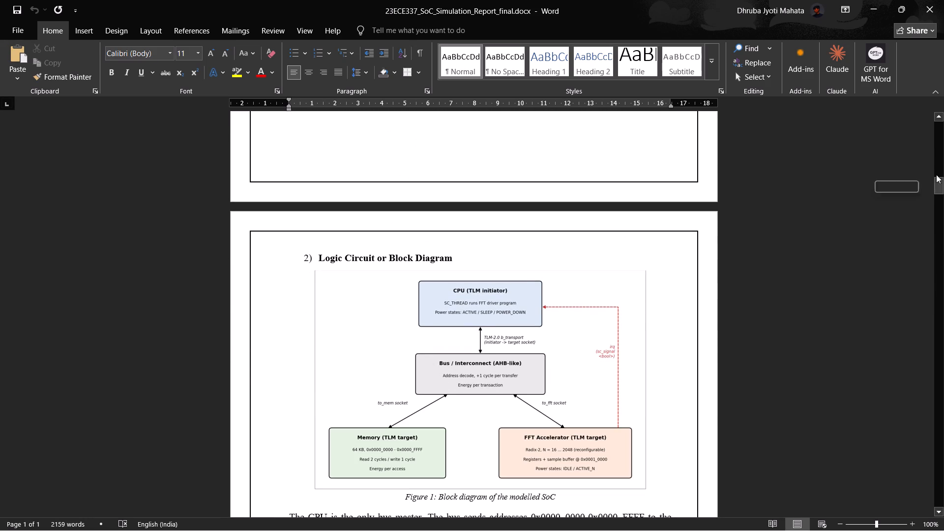
{"action": "left_click_drag", "start_coordinate": [936, 175], "coordinate": [933, 42]}
{"action": "scroll", "coordinate": [598, 308], "scroll_direction": "down", "scroll_amount": 6}
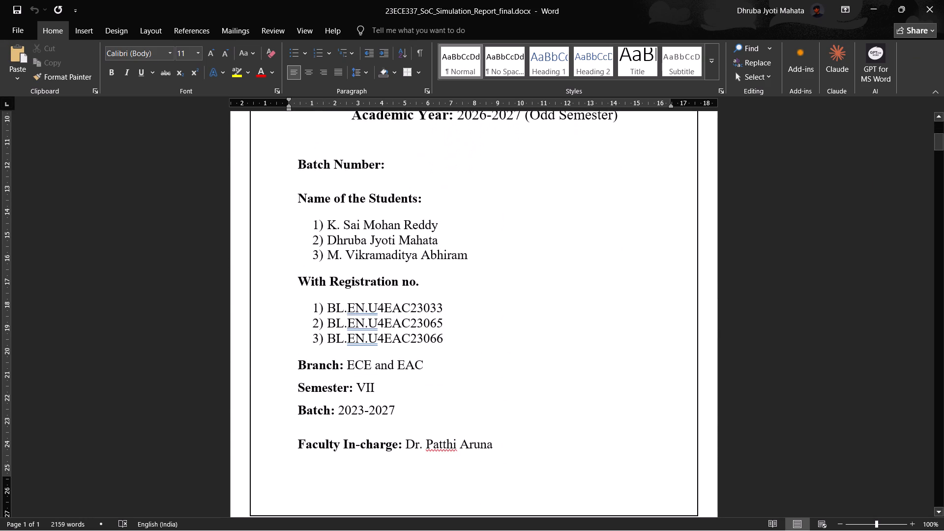
{"action": "scroll", "coordinate": [595, 347], "scroll_direction": "down", "scroll_amount": 4}
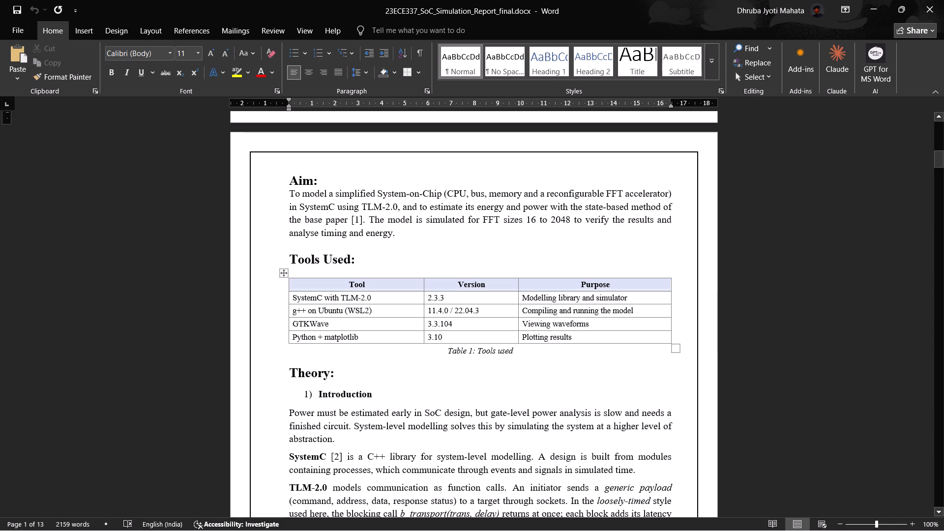
{"action": "left_click_drag", "start_coordinate": [375, 393], "coordinate": [306, 394]}
{"action": "left_click", "coordinate": [306, 377]}
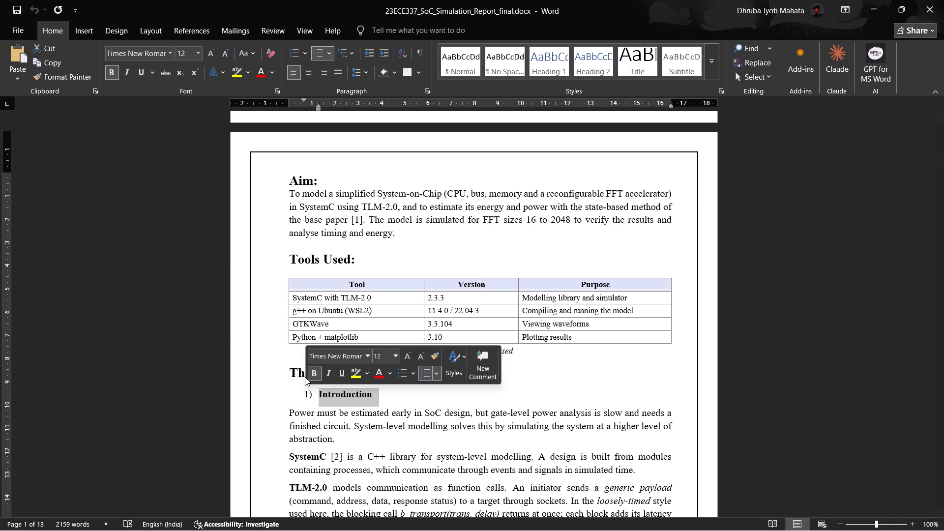
{"action": "left_click", "coordinate": [287, 379]}
{"action": "left_click", "coordinate": [306, 375]}
{"action": "left_click", "coordinate": [361, 401]}
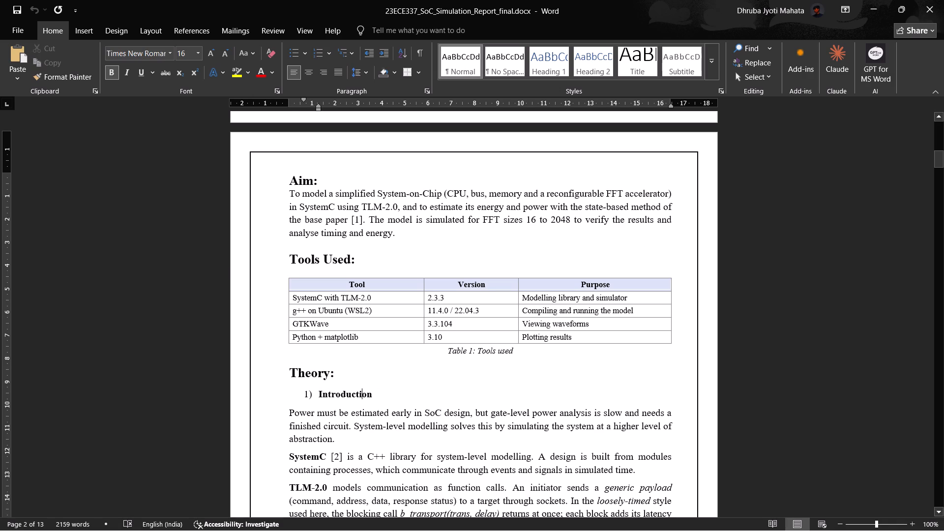
{"action": "left_click_drag", "start_coordinate": [380, 397], "coordinate": [283, 397]}
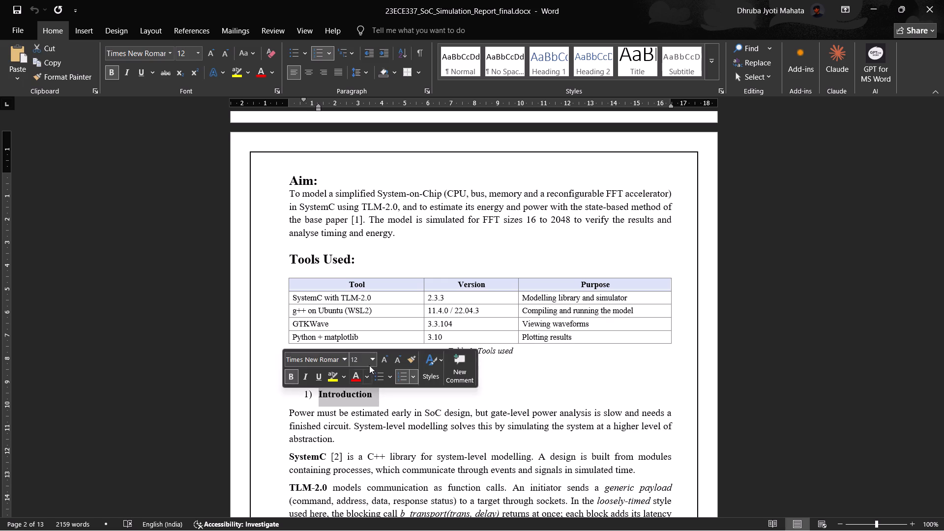
{"action": "left_click", "coordinate": [383, 361]}
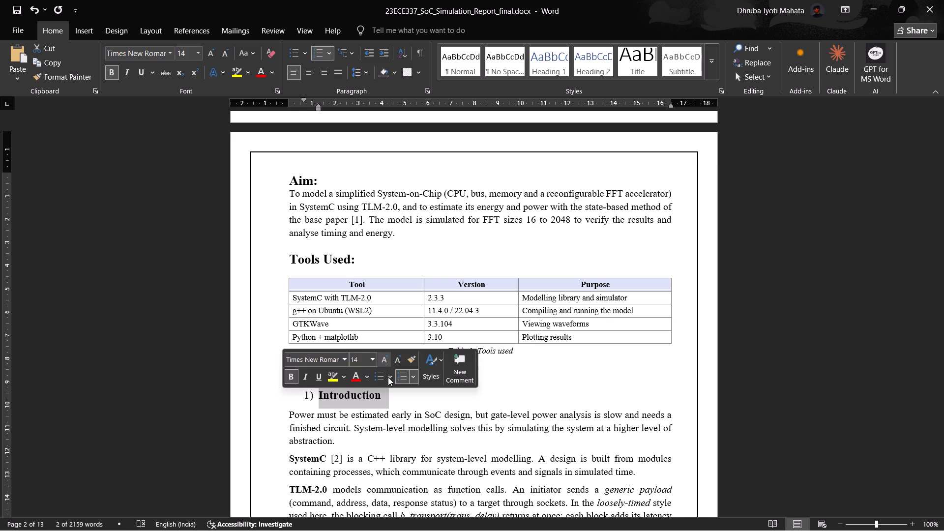
{"action": "left_click", "coordinate": [407, 458]}
Replace the automatic number of the "Introduction" heading with a freshly entered bold "1)".
{"action": "left_click", "coordinate": [308, 398]}
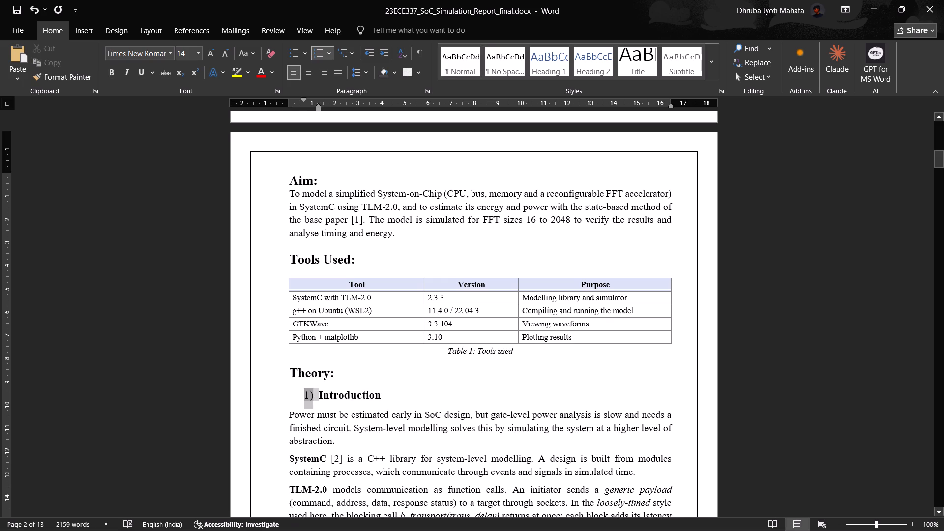
{"action": "left_click", "coordinate": [345, 392]}
{"action": "left_click", "coordinate": [317, 392]}
{"action": "key", "text": "BackSpace"}
{"action": "key", "text": "BackSpace"}
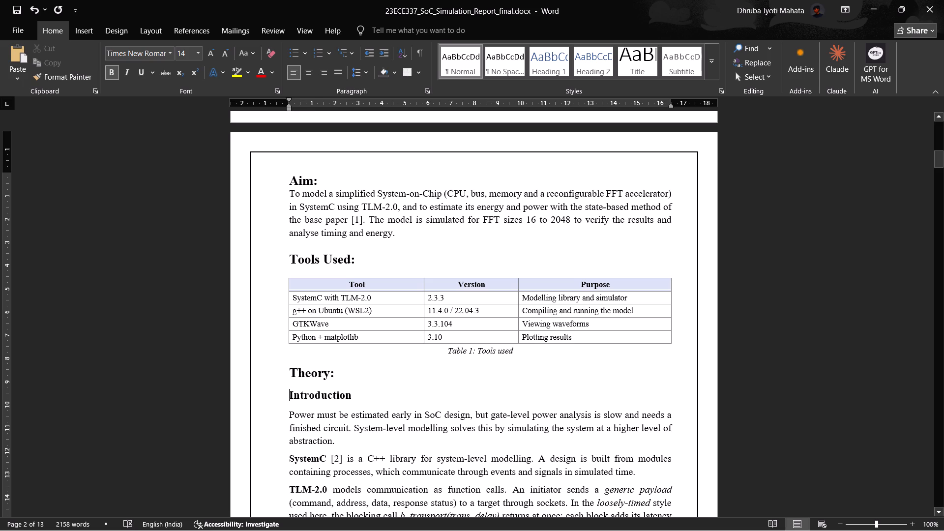
{"action": "key", "text": "1"}
{"action": "key", "text": "0"}
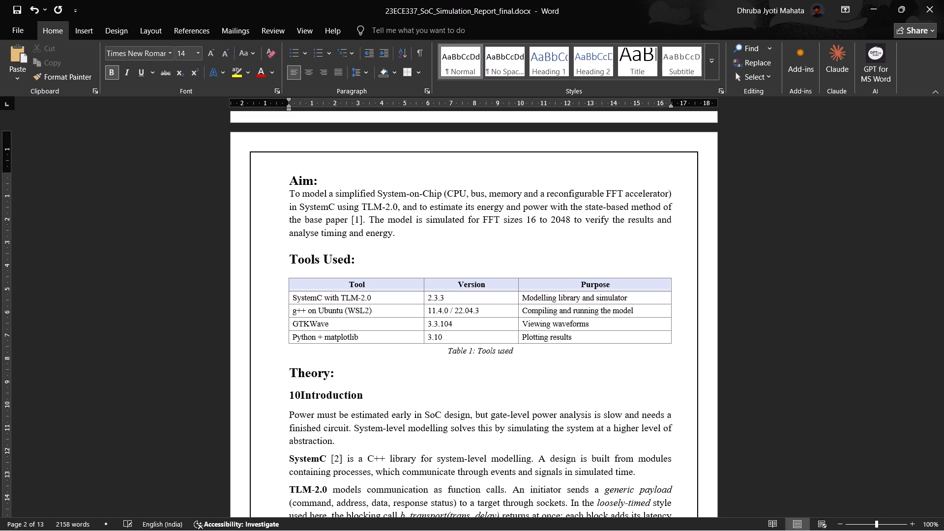
{"action": "key", "text": "BackSpace"}
{"action": "type", "text": ")"}
{"action": "key", "text": "space"}
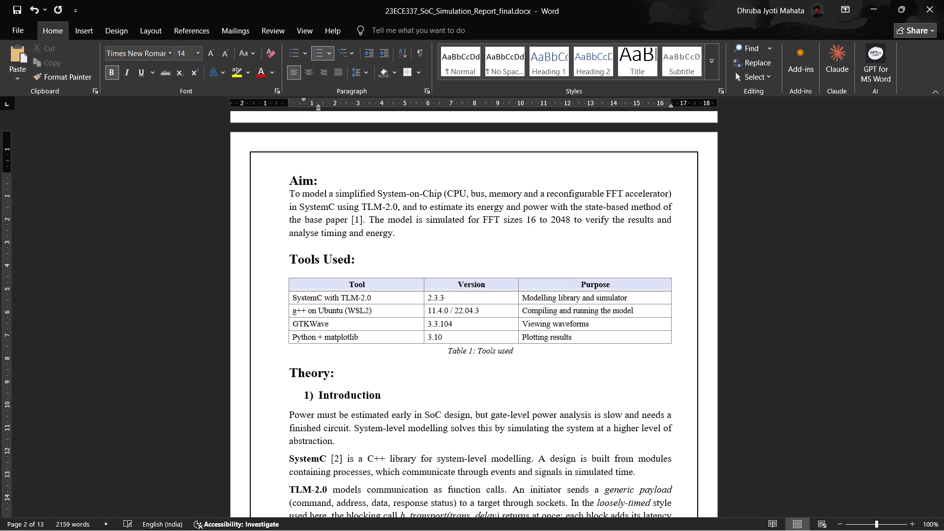
Indent the first paragraph under Introduction, starting "Power must be estimated", to line up with the heading text.
{"action": "left_click", "coordinate": [293, 418]}
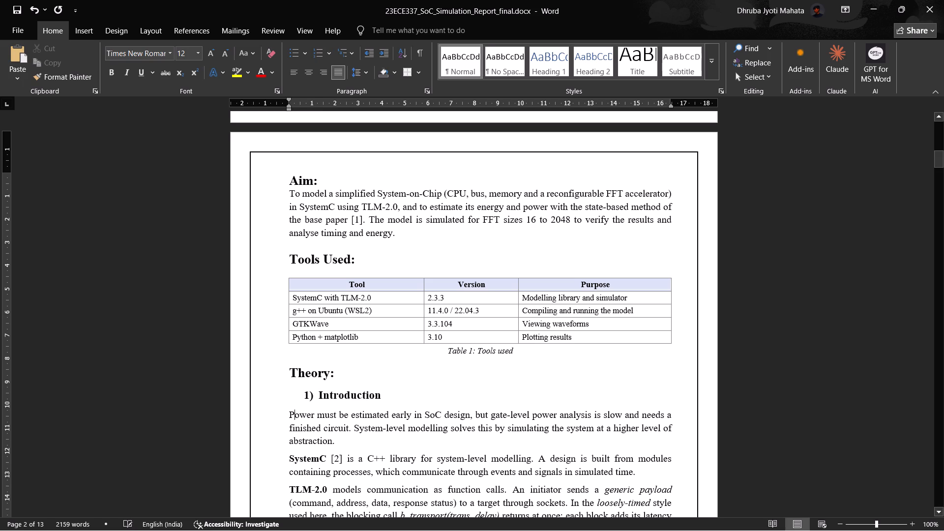
{"action": "left_click", "coordinate": [286, 418]}
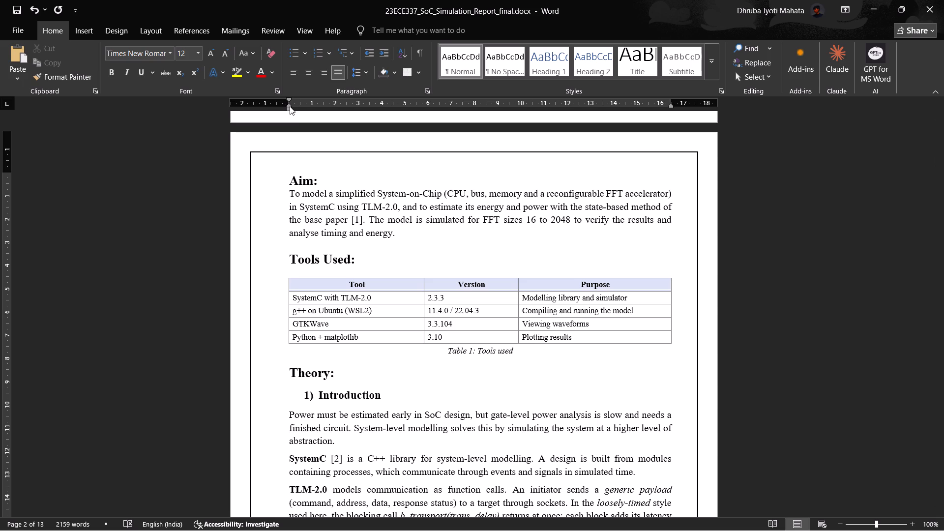
{"action": "left_click_drag", "start_coordinate": [290, 106], "coordinate": [319, 114]}
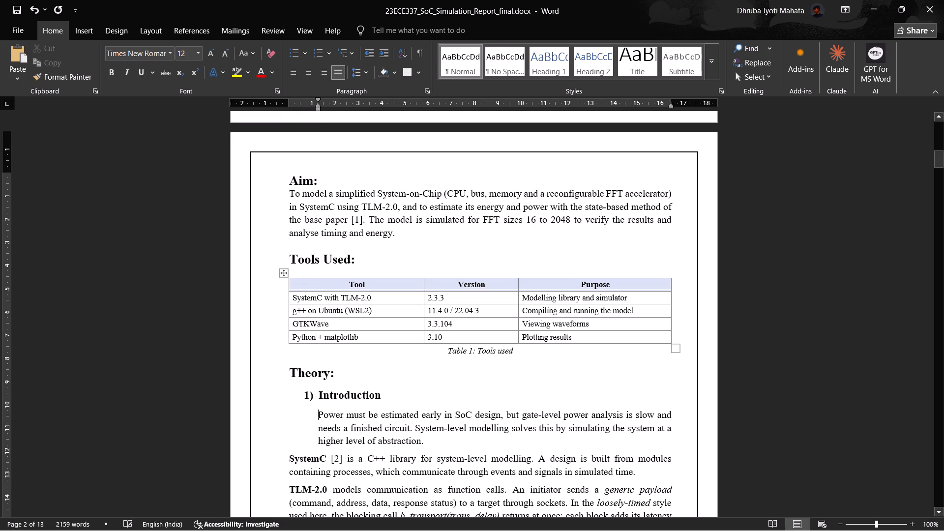
{"action": "left_click", "coordinate": [440, 407]}
Delete the "[1]" citation and the space before it from the bold "Base paper" label in the Introduction.
{"action": "scroll", "coordinate": [430, 413], "scroll_direction": "down", "scroll_amount": 1}
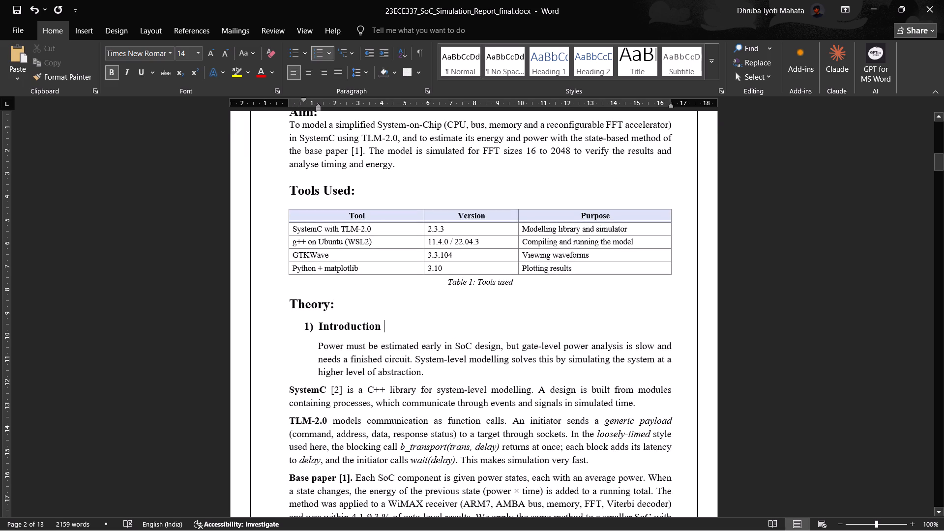
{"action": "scroll", "coordinate": [430, 413], "scroll_direction": "down", "scroll_amount": 2}
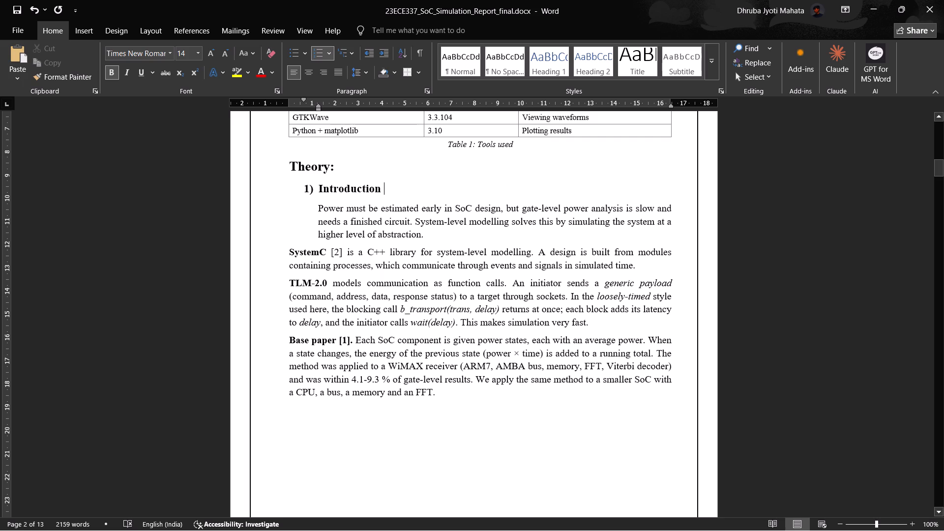
{"action": "scroll", "coordinate": [353, 347], "scroll_direction": "down", "scroll_amount": 3}
{"action": "scroll", "coordinate": [353, 347], "scroll_direction": "up", "scroll_amount": 3}
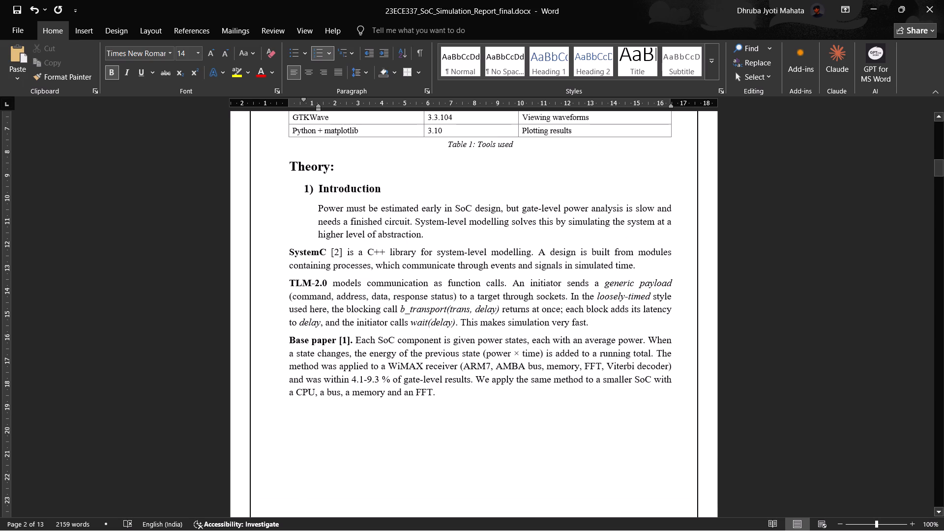
{"action": "left_click", "coordinate": [347, 340]}
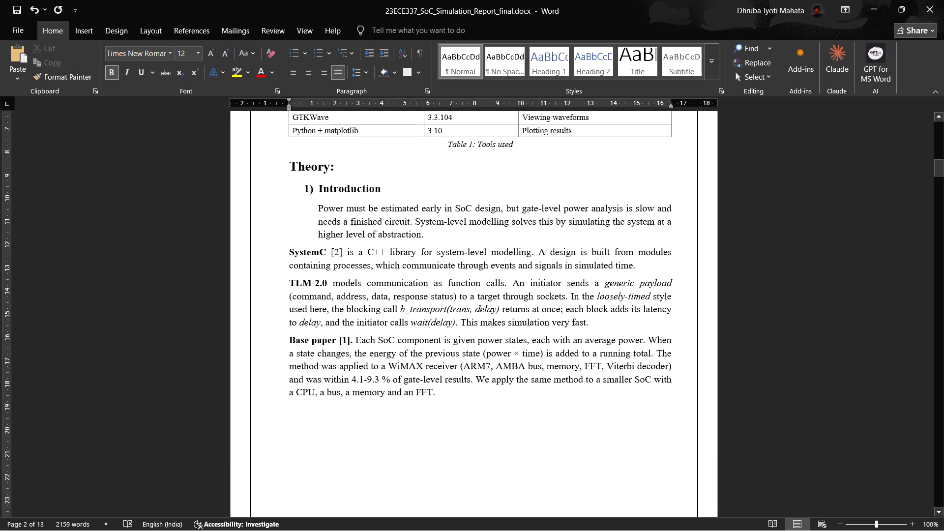
{"action": "key", "text": "Right"}
{"action": "key", "text": "BackSpace"}
{"action": "key", "text": "BackSpace"}
{"action": "key", "text": "BackSpace"}
{"action": "key", "text": "BackSpace"}
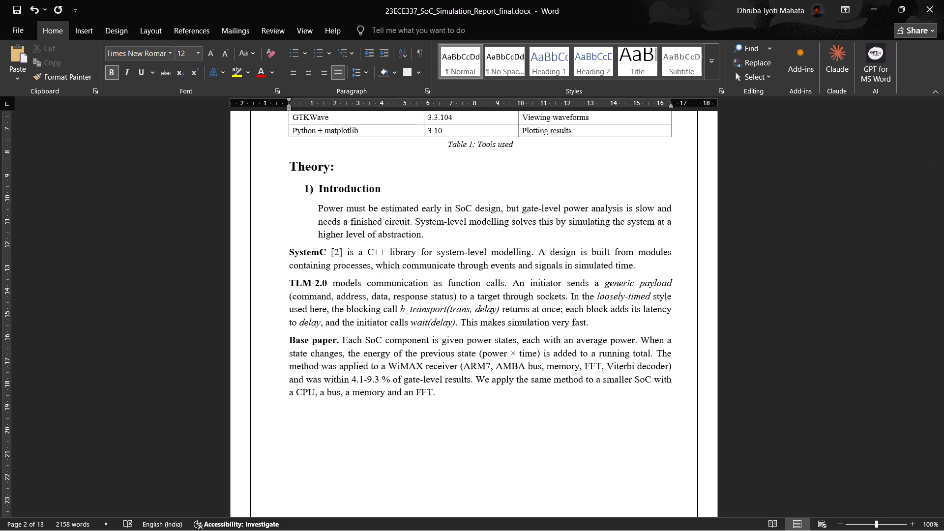
Replace the full stop after the bold "Base paper" label with a colon.
{"action": "key", "text": "Delete"}
{"action": "key", "text": "shift+colon"}
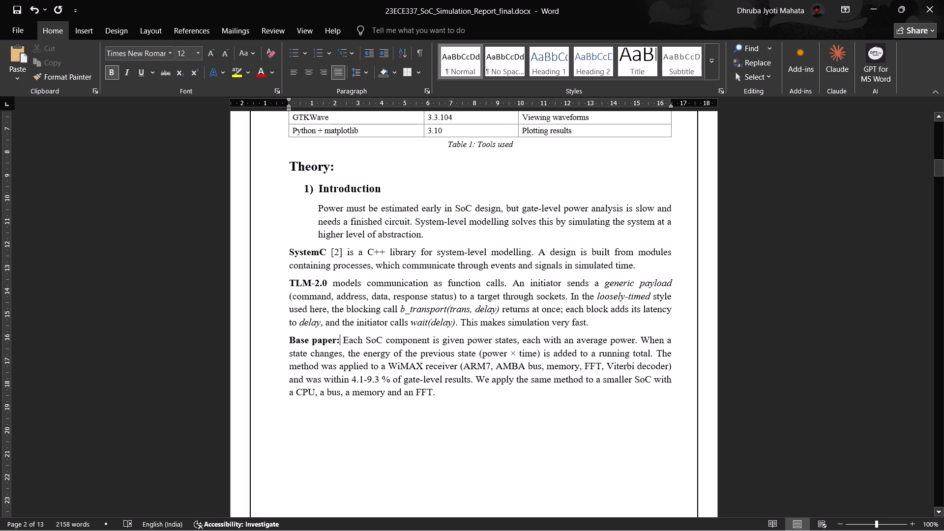
Insert a line break after the first Introduction paragraph, which ends with "higher level of abstraction.".
{"action": "scroll", "coordinate": [477, 448], "scroll_direction": "down", "scroll_amount": 4}
{"action": "scroll", "coordinate": [475, 447], "scroll_direction": "up", "scroll_amount": 6}
{"action": "scroll", "coordinate": [453, 427], "scroll_direction": "down", "scroll_amount": 1}
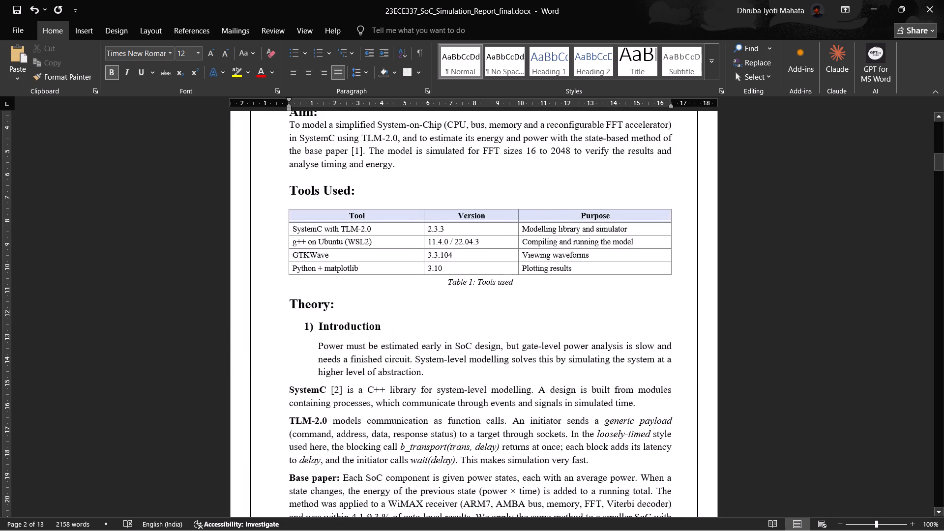
{"action": "left_click", "coordinate": [432, 307]}
{"action": "key", "text": "shift+Return"}
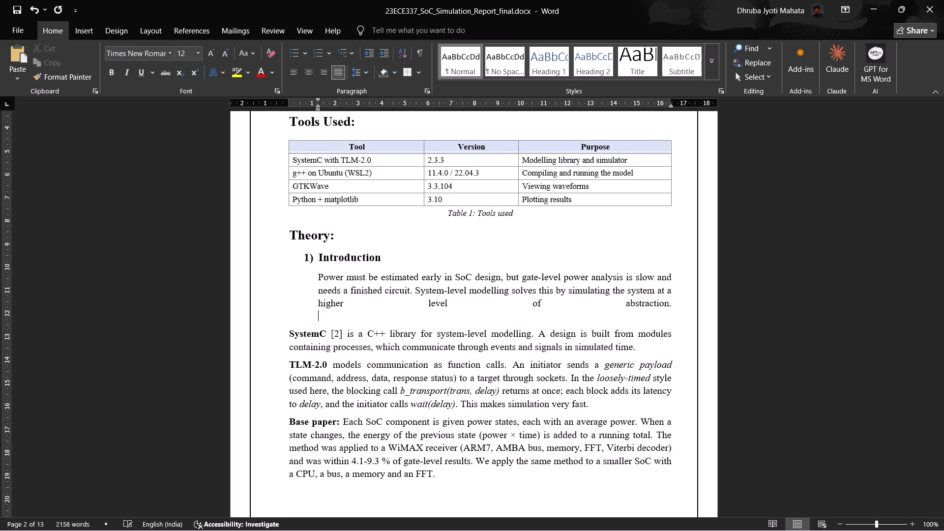
{"action": "key", "text": "ctrl+z"}
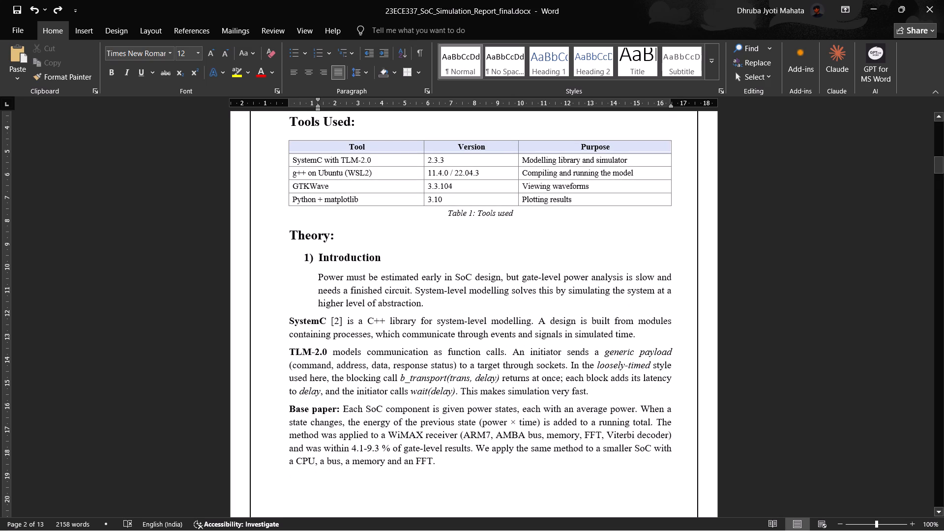
{"action": "key", "text": "shift+Return"}
Left-align the first Introduction paragraph, starting "Power must be estimated", to remove the stretched word spacing in its last line.
{"action": "left_click_drag", "start_coordinate": [678, 306], "coordinate": [628, 303]}
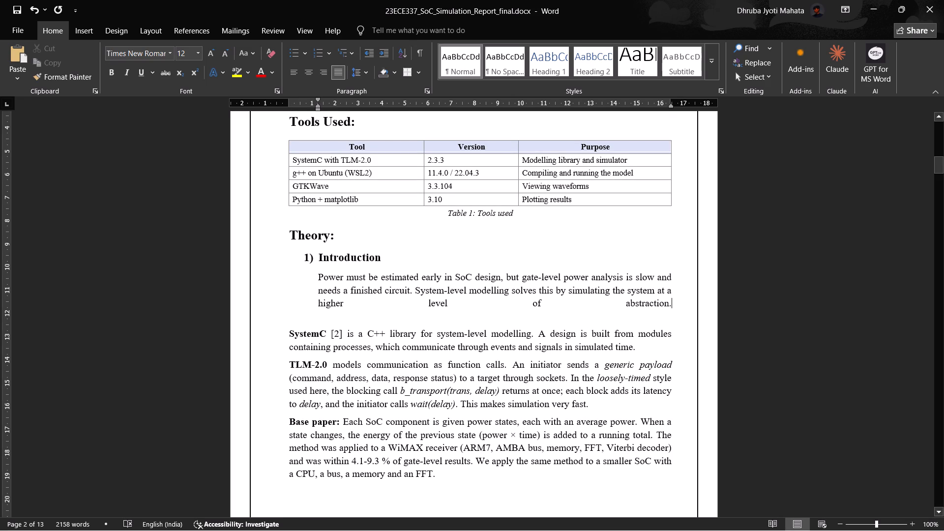
{"action": "left_click_drag", "start_coordinate": [628, 303], "coordinate": [286, 303]}
{"action": "left_click", "coordinate": [299, 73]}
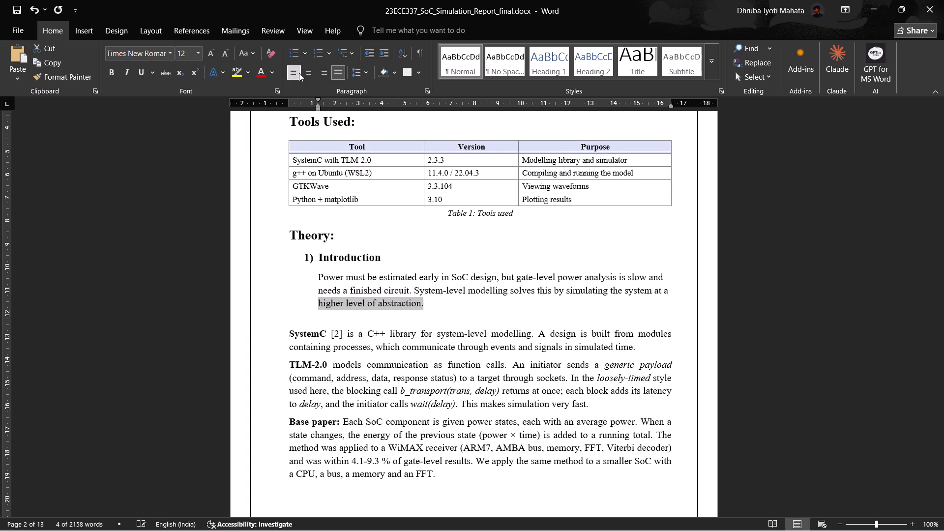
{"action": "left_click_drag", "start_coordinate": [444, 309], "coordinate": [329, 266]}
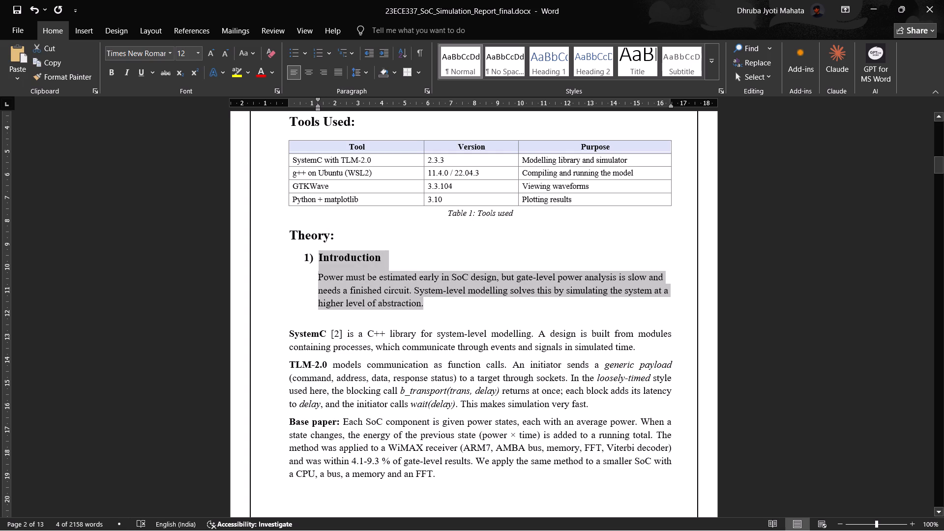
{"action": "left_click_drag", "start_coordinate": [329, 266], "coordinate": [325, 276]}
{"action": "left_click", "coordinate": [336, 76]}
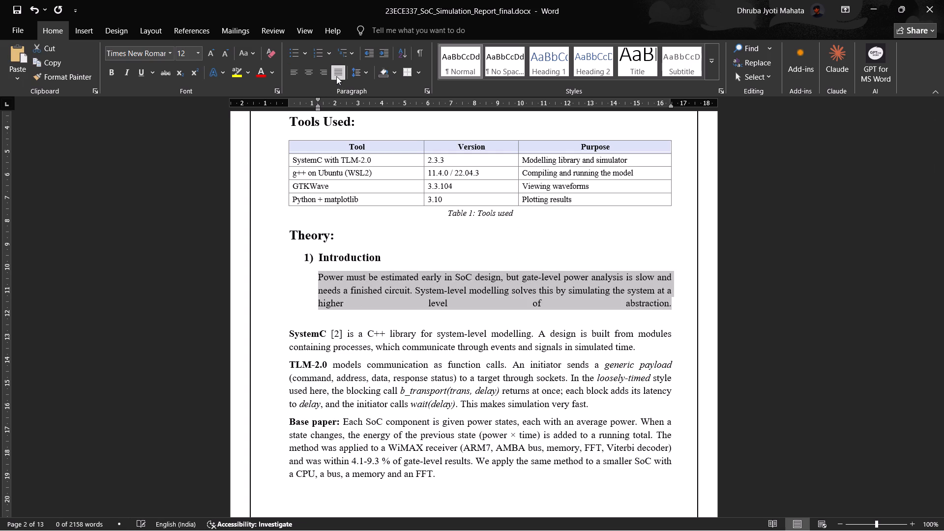
{"action": "left_click", "coordinate": [290, 74]}
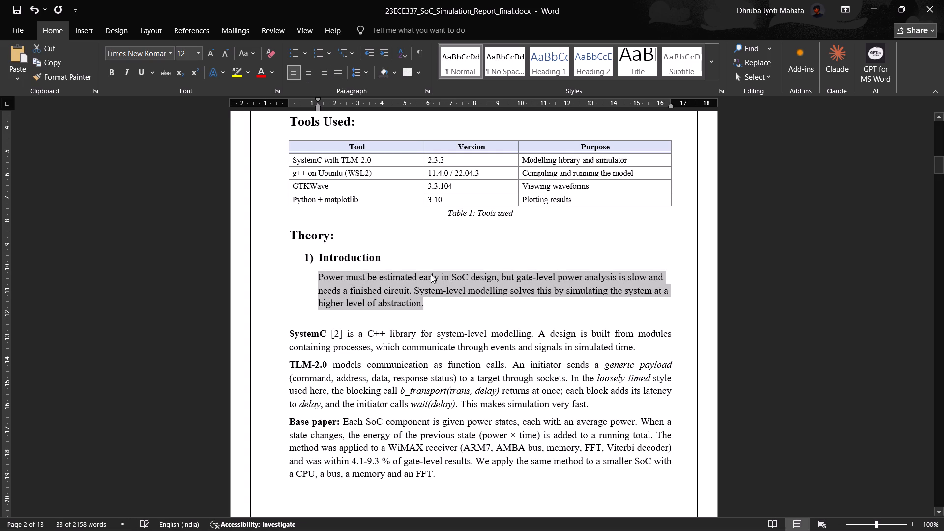
Insert a line break at the end of both the SystemC and the TLM-2.0 paragraphs to space them out.
{"action": "left_click", "coordinate": [481, 328]}
{"action": "left_click", "coordinate": [641, 349]}
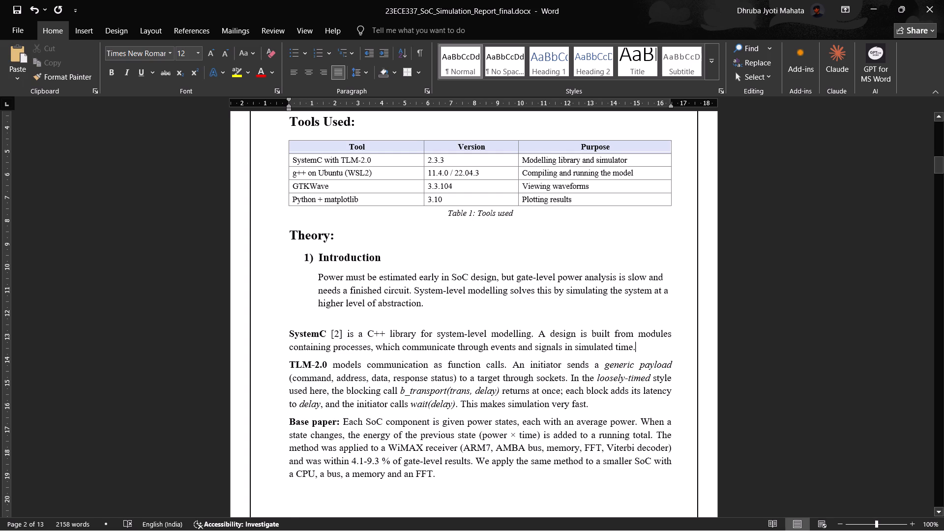
{"action": "key", "text": "shift+Return"}
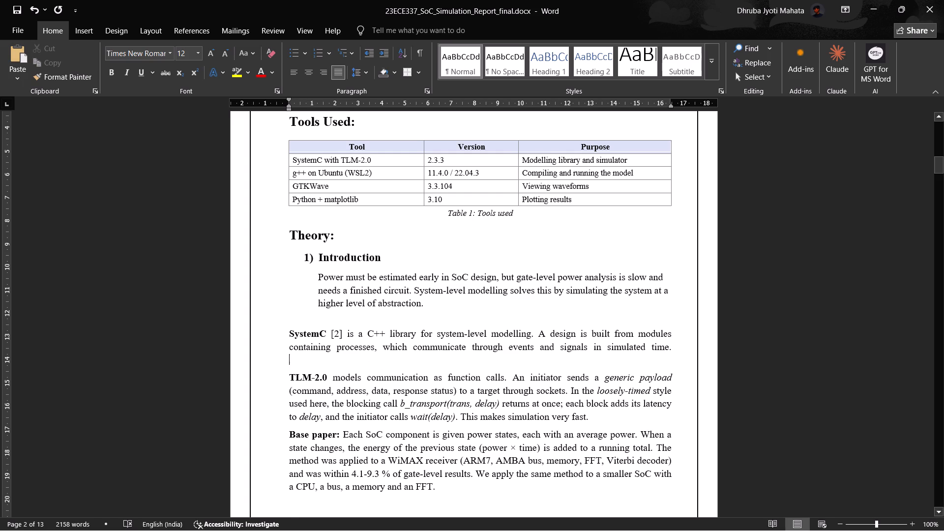
{"action": "left_click", "coordinate": [626, 420]}
{"action": "key", "text": "shift+Return"}
Insert a line break before each of the "Aim:" and "Tools Used:" headings to add space above them.
{"action": "scroll", "coordinate": [573, 378], "scroll_direction": "down", "scroll_amount": 1}
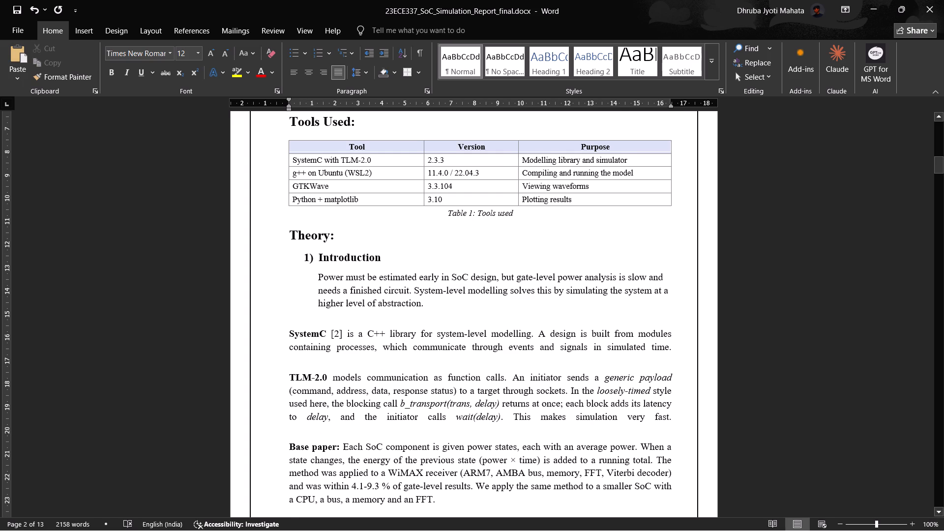
{"action": "left_click", "coordinate": [614, 484]}
{"action": "scroll", "coordinate": [623, 393], "scroll_direction": "down", "scroll_amount": 2}
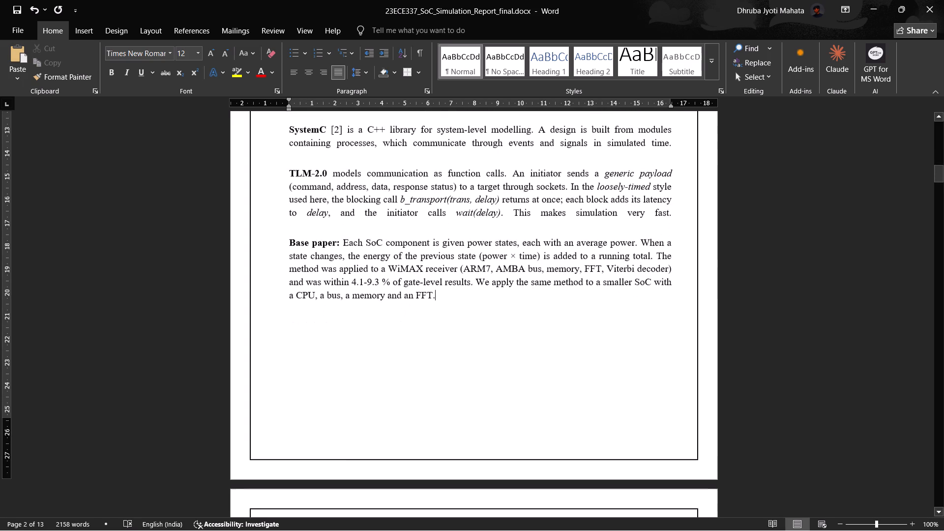
{"action": "scroll", "coordinate": [622, 399], "scroll_direction": "up", "scroll_amount": 5}
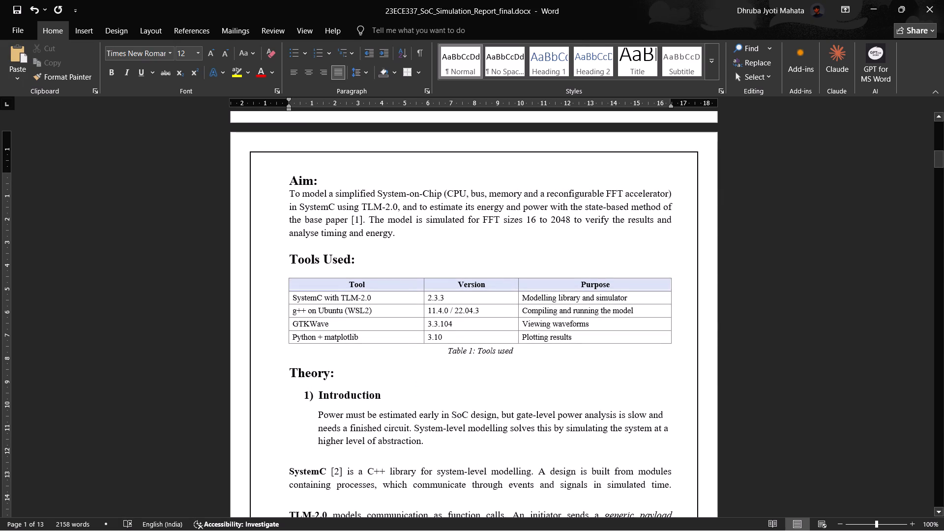
{"action": "left_click", "coordinate": [287, 184]}
{"action": "key", "text": "shift+Return"}
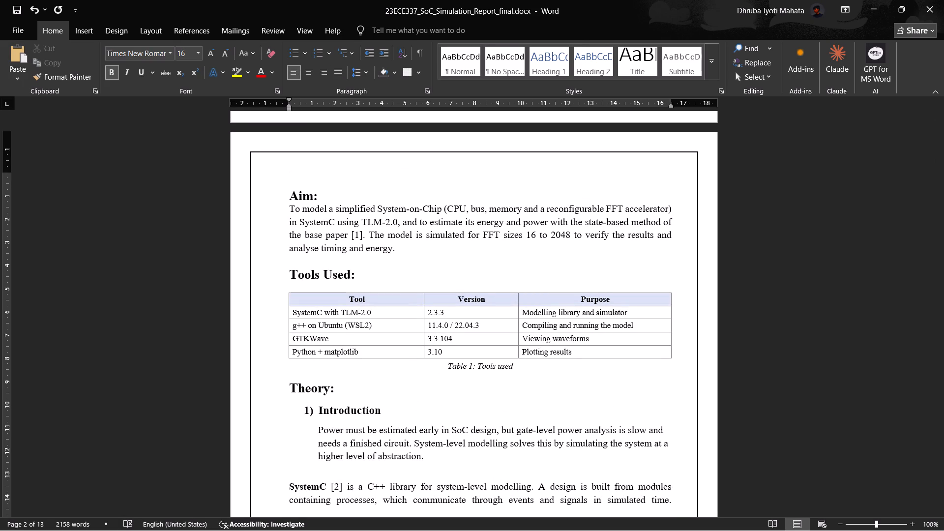
{"action": "left_click", "coordinate": [292, 268]}
{"action": "key", "text": "shift+Return"}
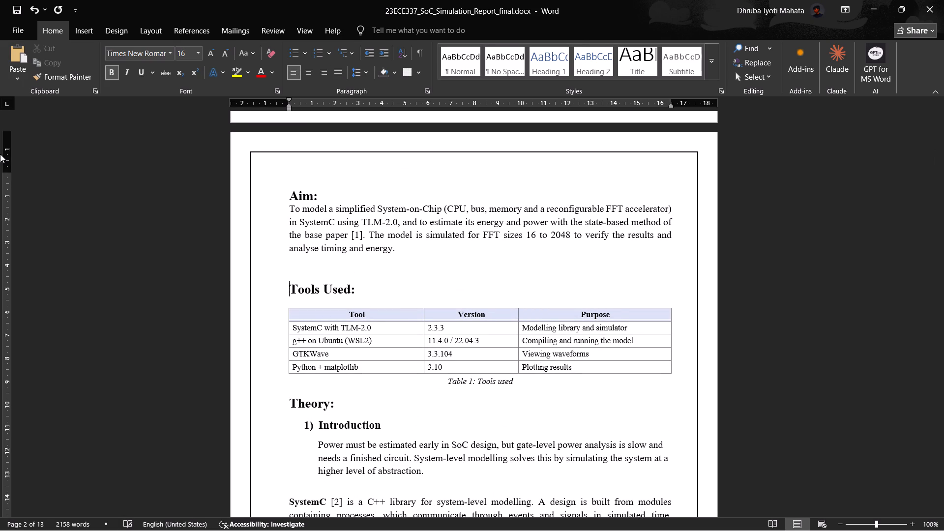
Move the tools table up so that it sits directly beneath the "Tools Used:" heading.
{"action": "left_click", "coordinate": [355, 313]}
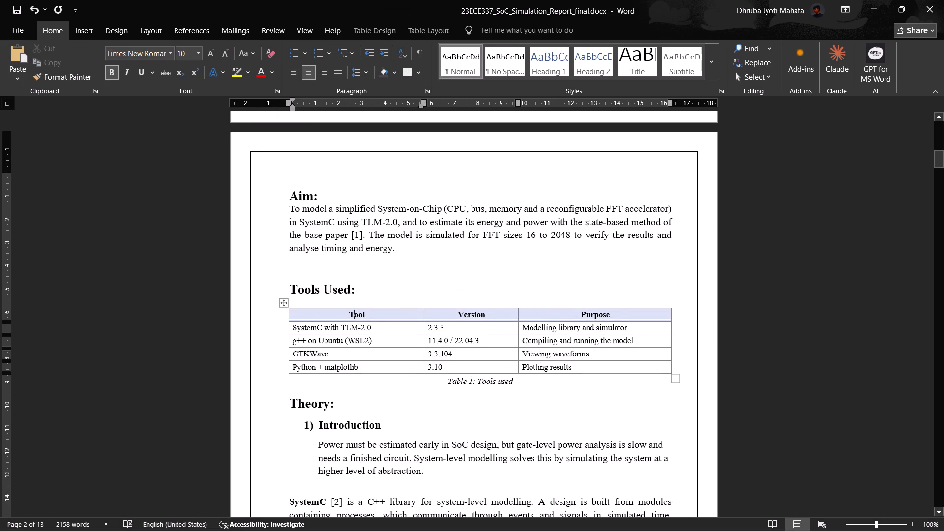
{"action": "left_click_drag", "start_coordinate": [283, 304], "coordinate": [284, 278]}
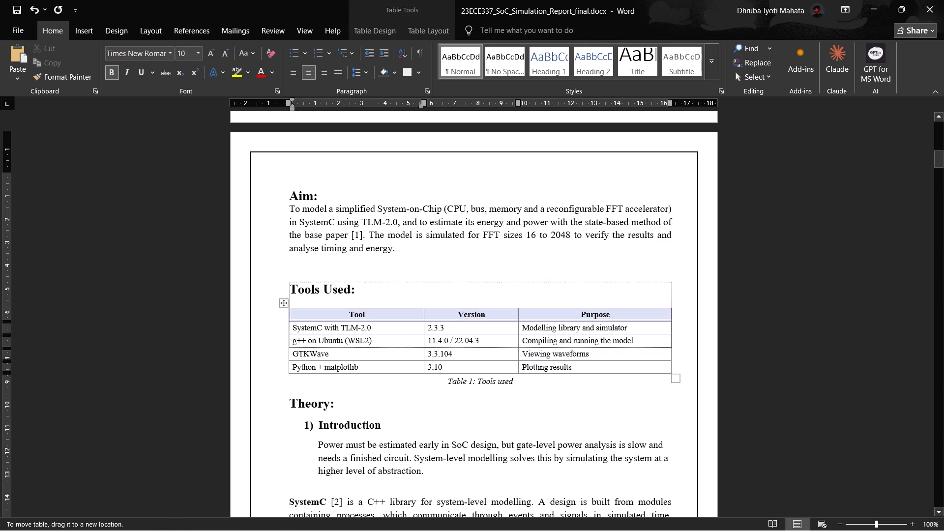
{"action": "left_click_drag", "start_coordinate": [284, 278], "coordinate": [287, 298]}
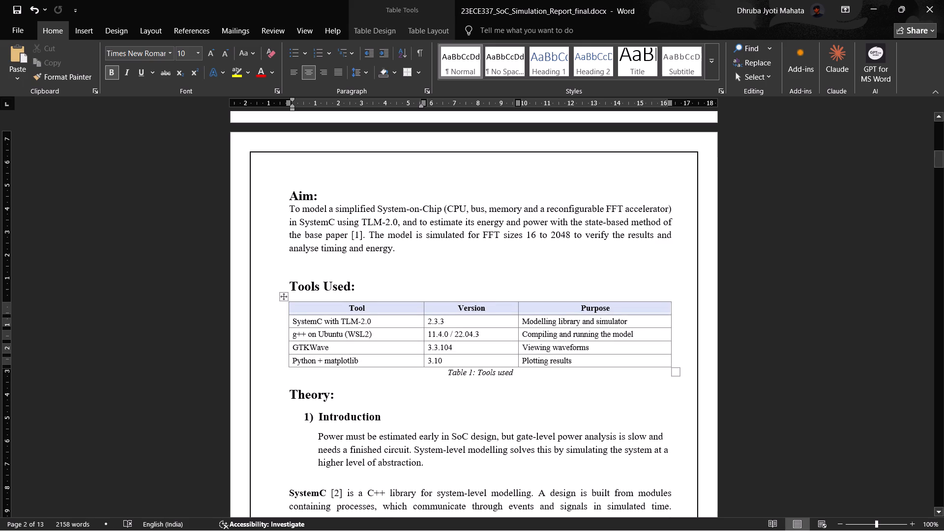
{"action": "left_click_drag", "start_coordinate": [285, 296], "coordinate": [278, 268]}
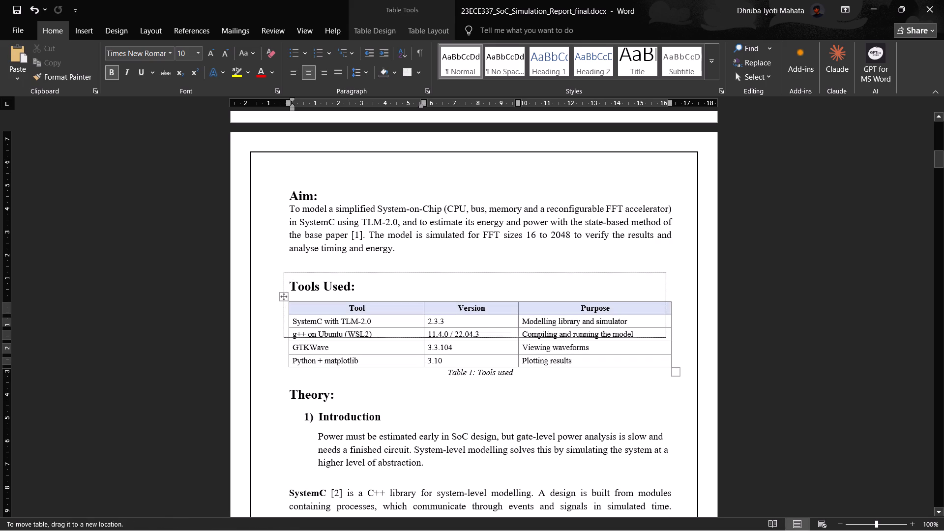
{"action": "left_click_drag", "start_coordinate": [278, 268], "coordinate": [284, 290]}
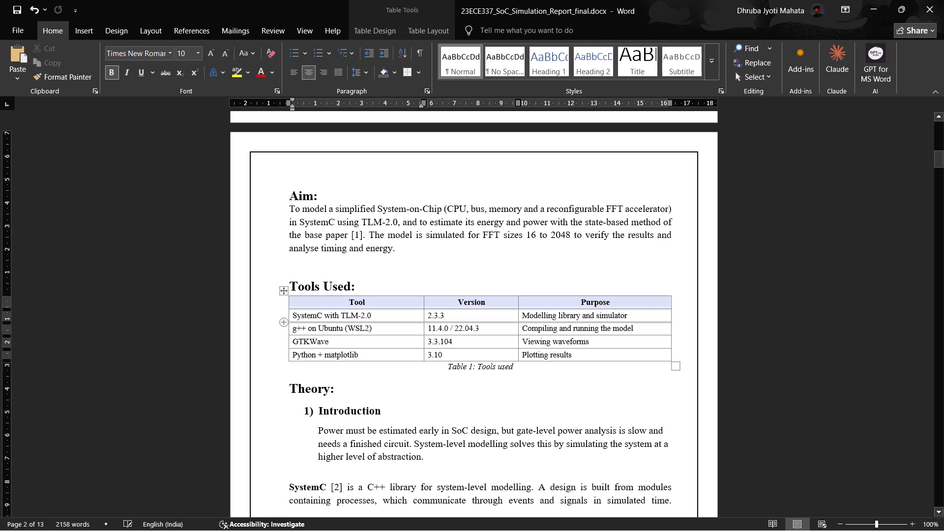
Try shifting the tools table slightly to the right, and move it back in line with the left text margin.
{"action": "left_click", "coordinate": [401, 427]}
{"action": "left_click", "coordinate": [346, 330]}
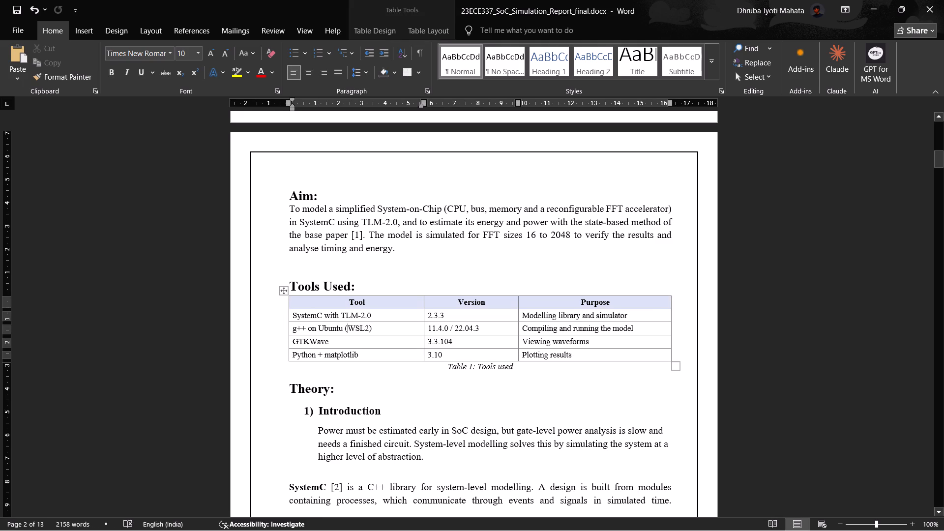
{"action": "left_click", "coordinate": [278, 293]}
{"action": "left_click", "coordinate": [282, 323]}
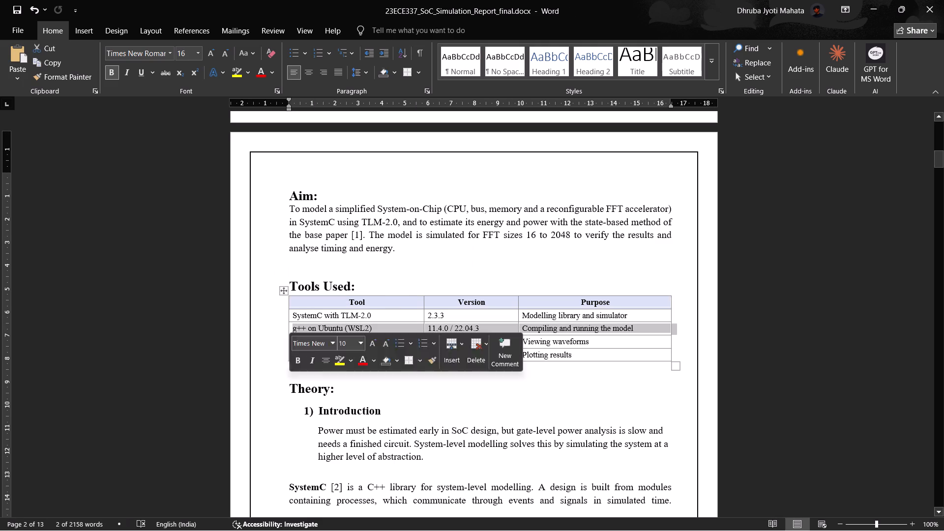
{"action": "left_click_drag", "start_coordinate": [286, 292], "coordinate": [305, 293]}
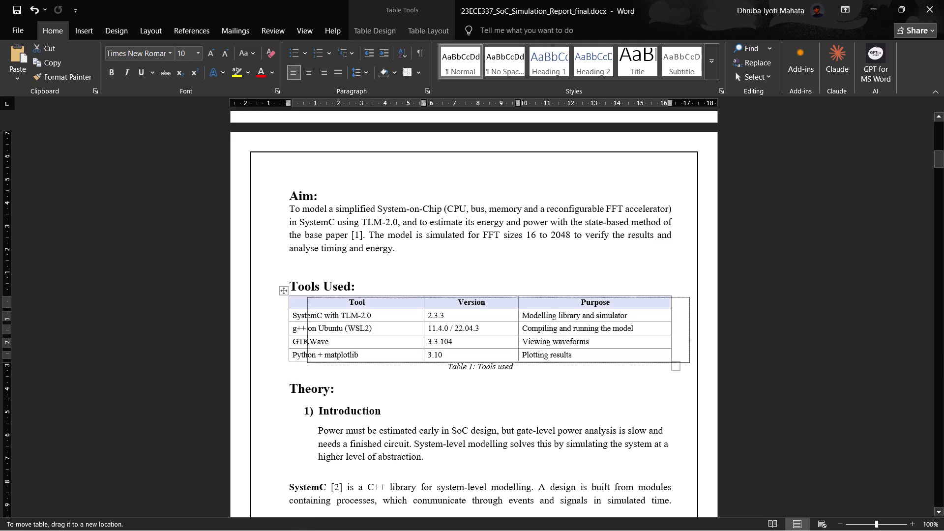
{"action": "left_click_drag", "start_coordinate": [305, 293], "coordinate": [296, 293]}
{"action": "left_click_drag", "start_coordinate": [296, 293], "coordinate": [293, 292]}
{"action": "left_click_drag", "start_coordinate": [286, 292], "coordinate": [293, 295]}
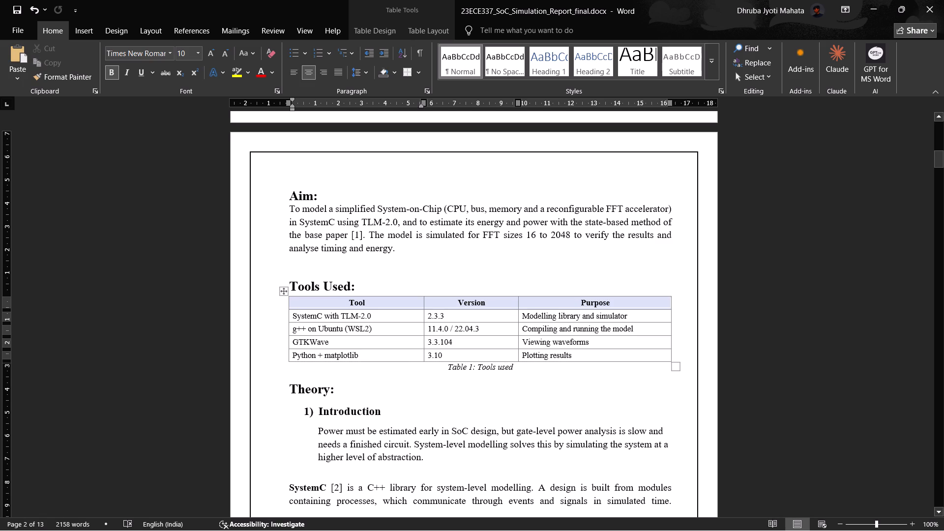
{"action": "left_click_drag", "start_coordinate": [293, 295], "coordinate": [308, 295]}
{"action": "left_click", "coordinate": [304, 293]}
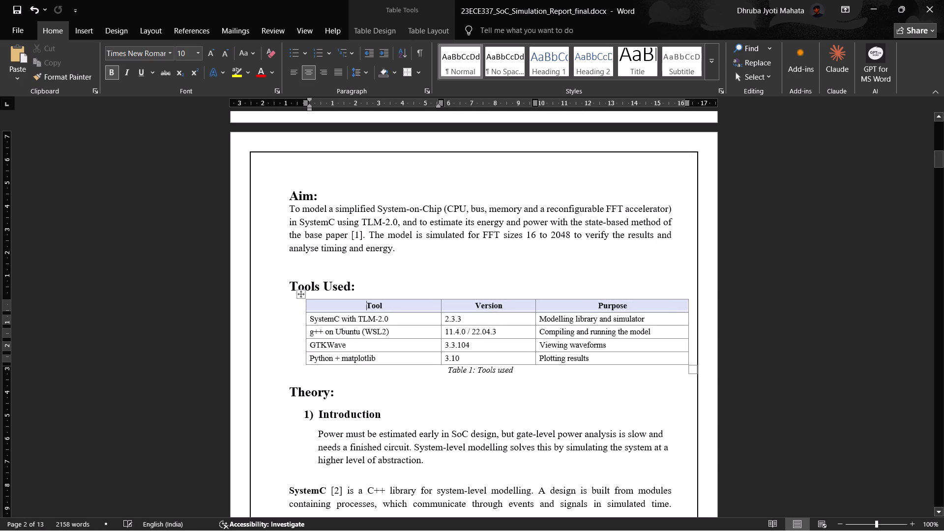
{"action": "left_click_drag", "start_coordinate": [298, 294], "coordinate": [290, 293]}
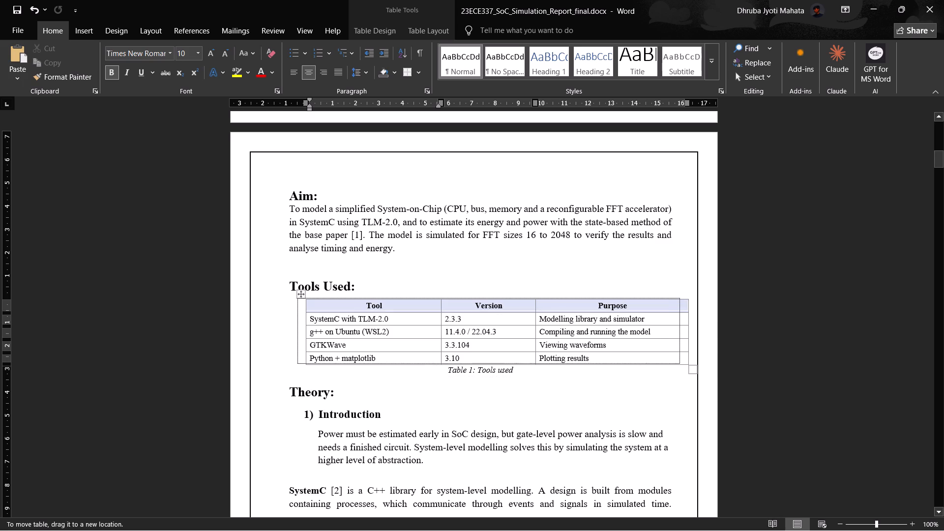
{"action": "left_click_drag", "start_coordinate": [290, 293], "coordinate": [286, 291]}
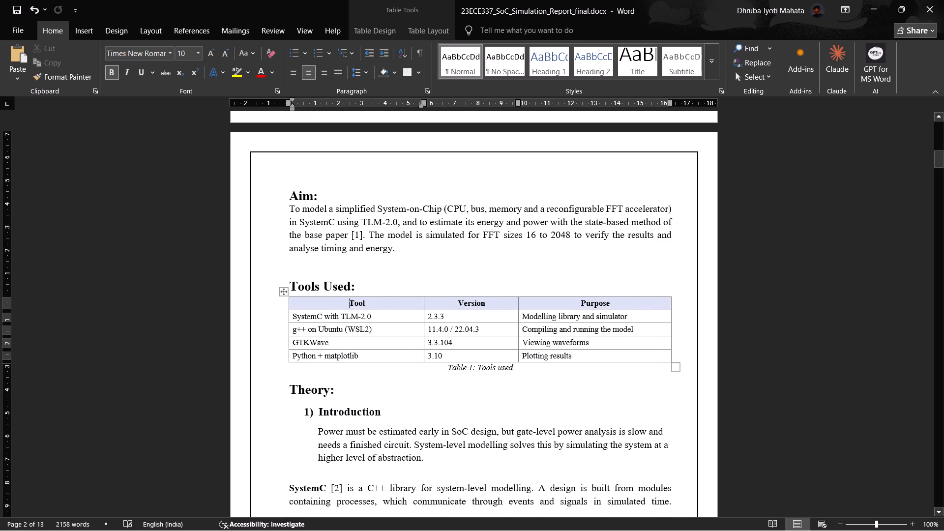
Insert an empty paragraph above the "Theory:" heading to separate it from the Table 1 caption.
{"action": "left_click", "coordinate": [414, 410]}
{"action": "scroll", "coordinate": [465, 411], "scroll_direction": "down", "scroll_amount": 6}
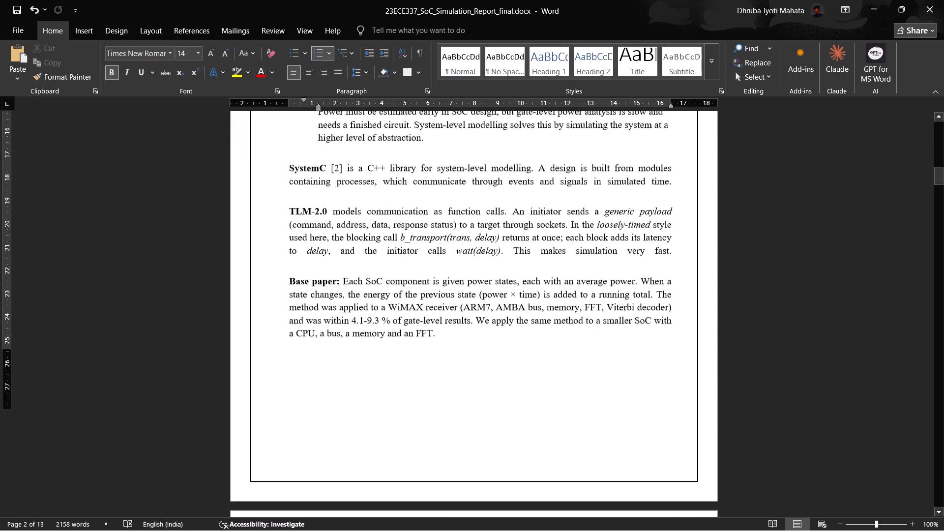
{"action": "scroll", "coordinate": [463, 415], "scroll_direction": "up", "scroll_amount": 4}
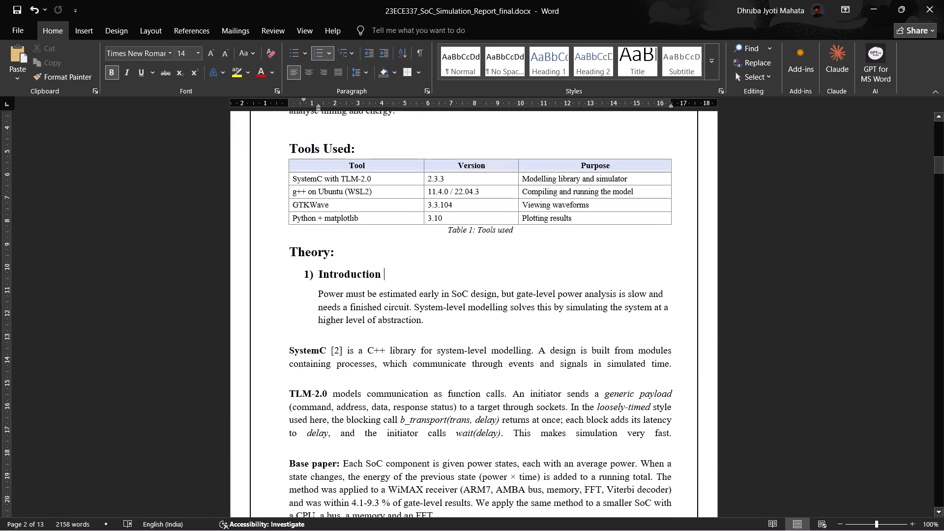
{"action": "left_click", "coordinate": [284, 252]}
{"action": "key", "text": "Return"}
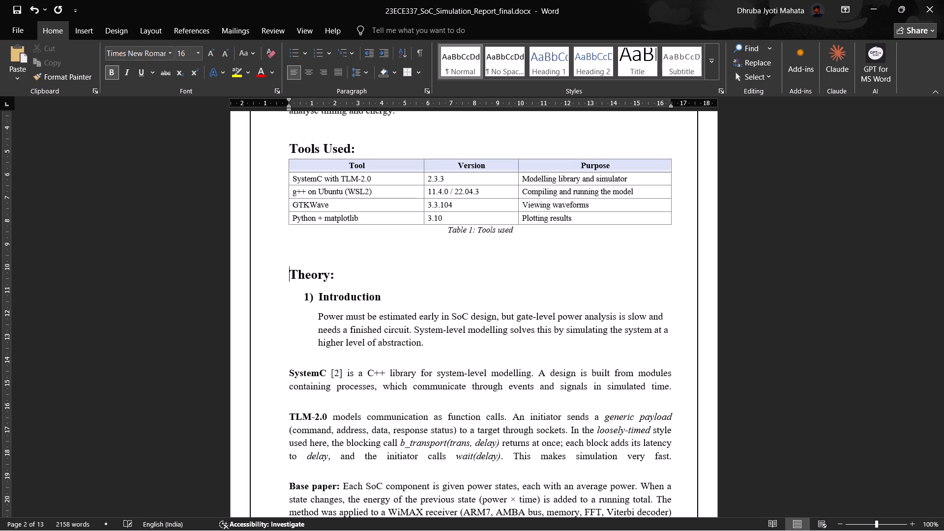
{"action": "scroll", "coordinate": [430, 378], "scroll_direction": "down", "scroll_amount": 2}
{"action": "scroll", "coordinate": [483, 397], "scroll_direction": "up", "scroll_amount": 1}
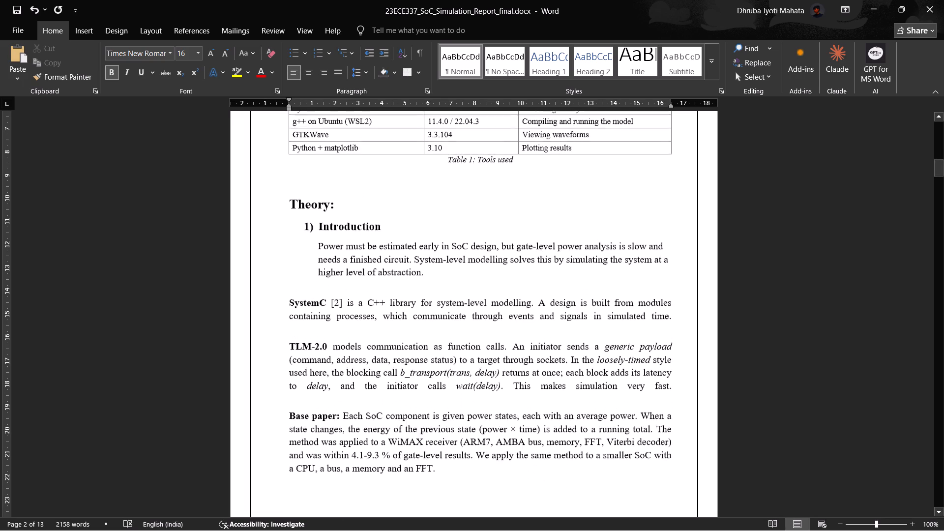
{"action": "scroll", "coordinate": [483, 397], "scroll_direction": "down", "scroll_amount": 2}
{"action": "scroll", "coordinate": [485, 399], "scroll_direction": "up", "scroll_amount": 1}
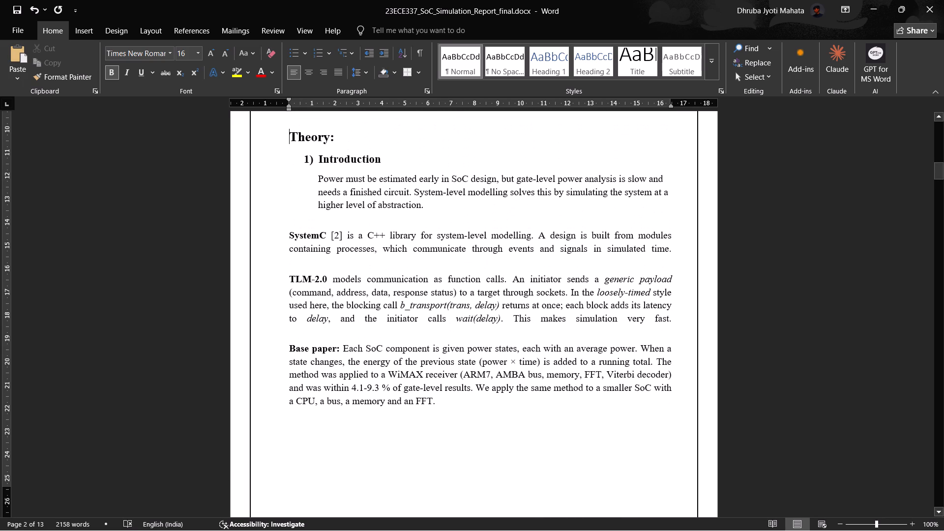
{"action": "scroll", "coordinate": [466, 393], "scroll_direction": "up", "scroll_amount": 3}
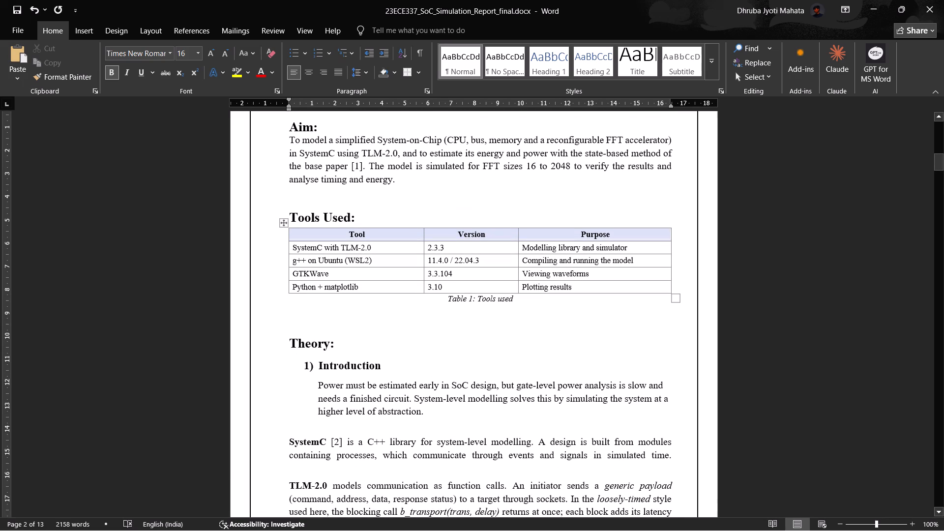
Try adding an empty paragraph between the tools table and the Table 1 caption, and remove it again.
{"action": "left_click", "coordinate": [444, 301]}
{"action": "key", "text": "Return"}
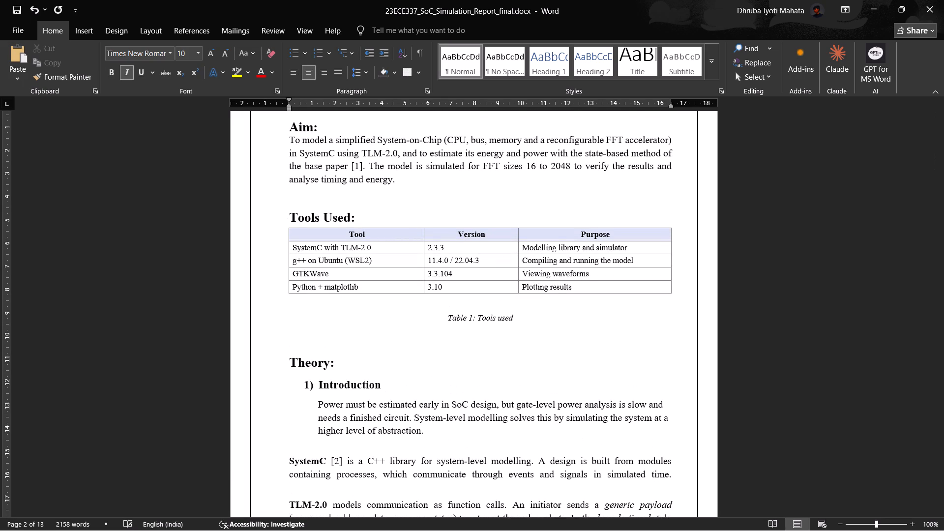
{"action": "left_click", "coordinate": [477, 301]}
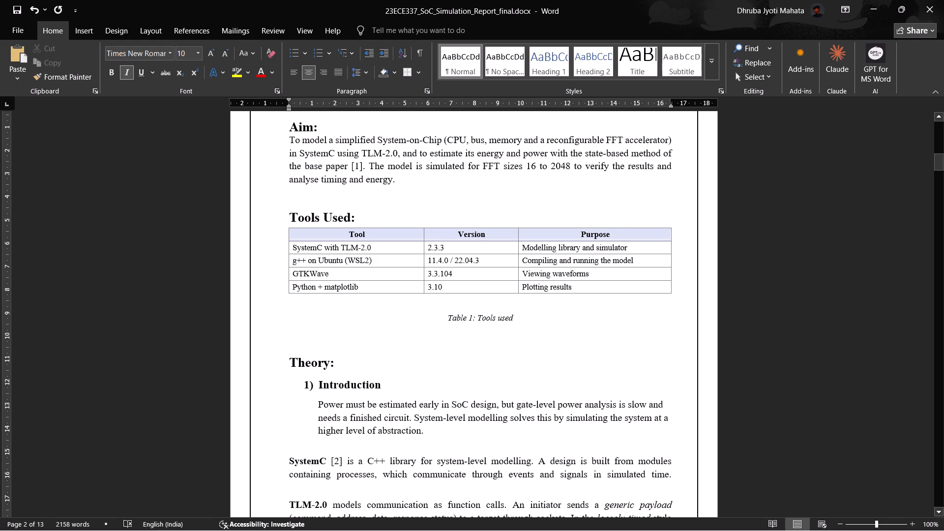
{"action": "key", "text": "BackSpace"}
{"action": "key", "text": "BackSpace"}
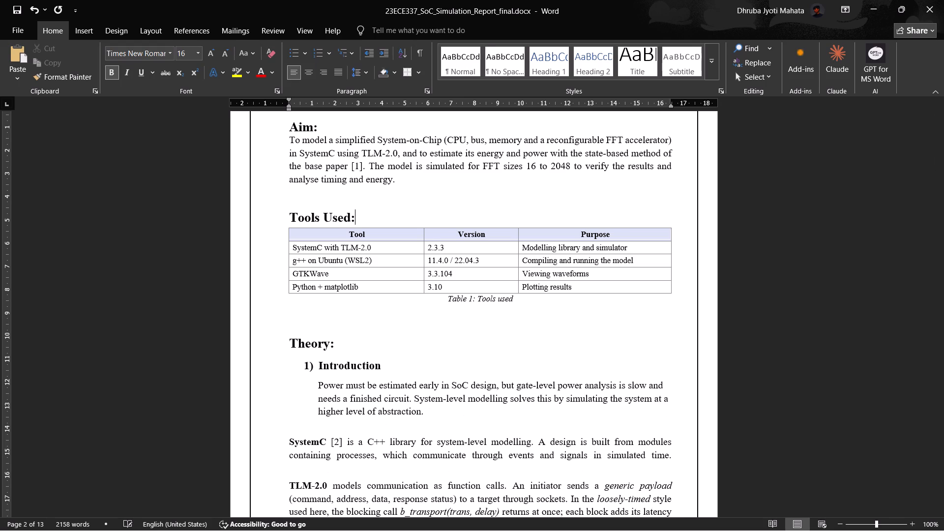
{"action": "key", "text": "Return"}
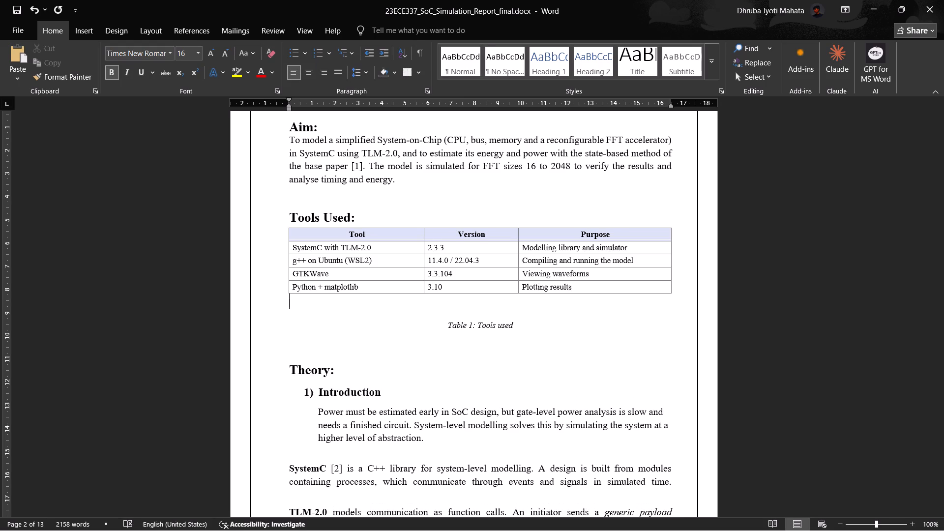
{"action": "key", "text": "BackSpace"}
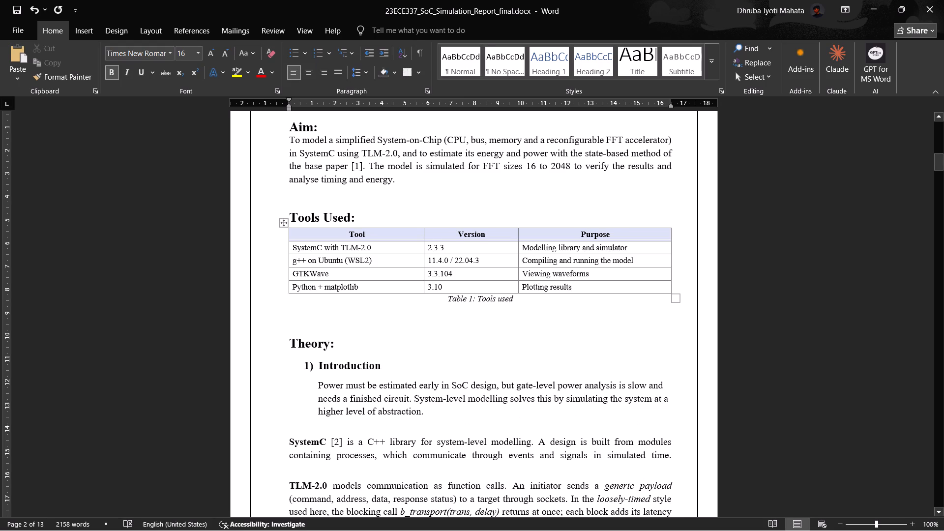
Insert a line break before the Table 1 caption to separate it from the tools table.
{"action": "left_click", "coordinate": [446, 302]}
{"action": "key", "text": "shift+Return"}
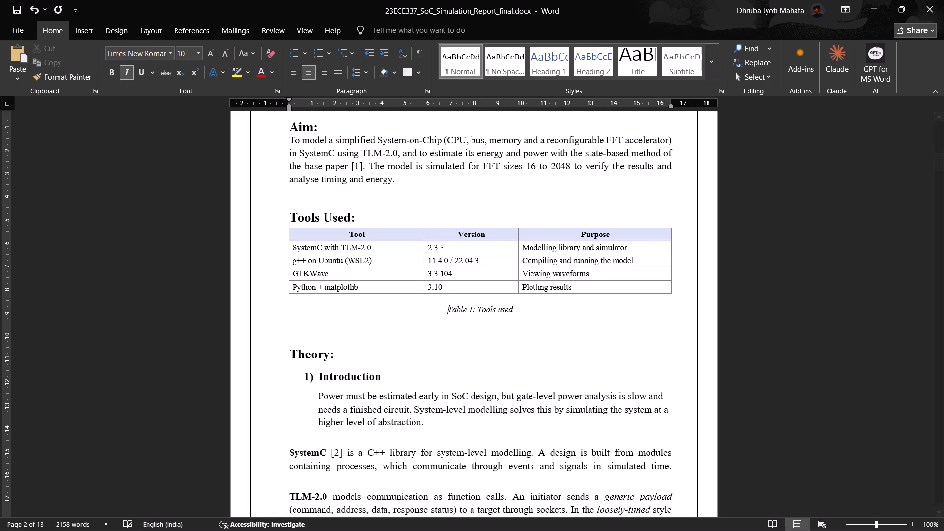
Delete the empty paragraph above the "Theory:" heading to close the extra gap below the Table 1 caption.
{"action": "left_click", "coordinate": [353, 341]}
{"action": "key", "text": "BackSpace"}
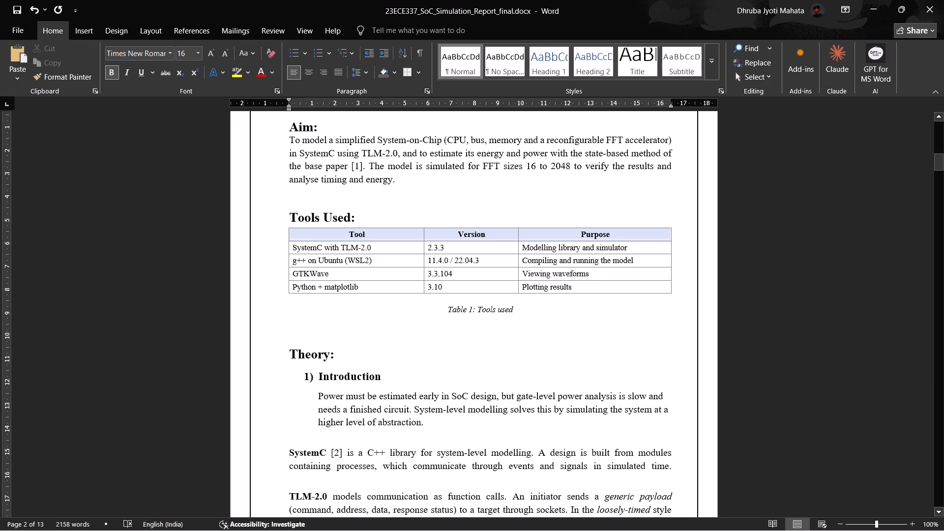
{"action": "scroll", "coordinate": [354, 379], "scroll_direction": "down", "scroll_amount": 4}
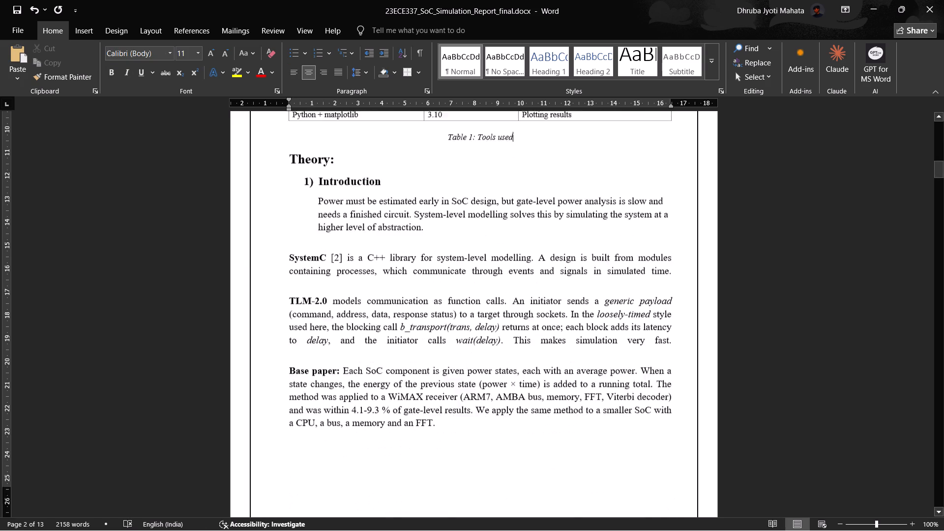
{"action": "scroll", "coordinate": [451, 359], "scroll_direction": "up", "scroll_amount": 1}
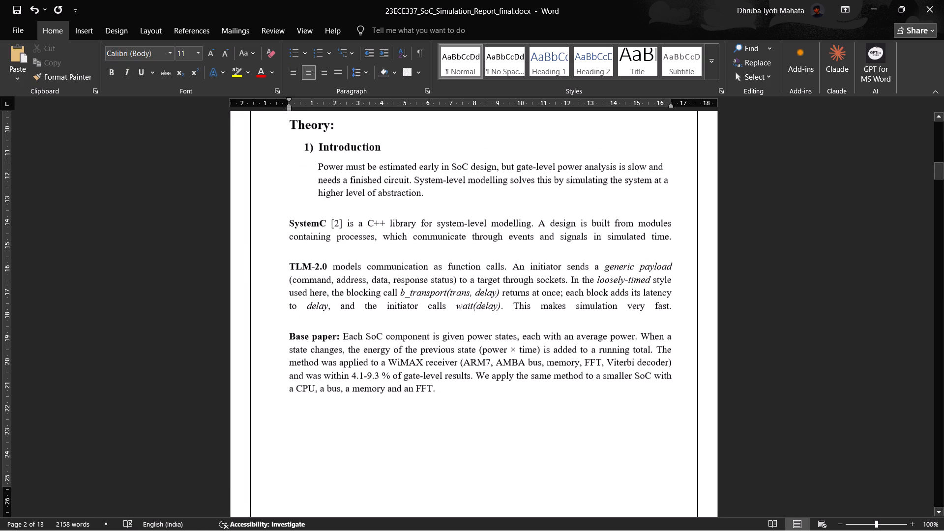
{"action": "left_click_drag", "start_coordinate": [442, 390], "coordinate": [343, 336]}
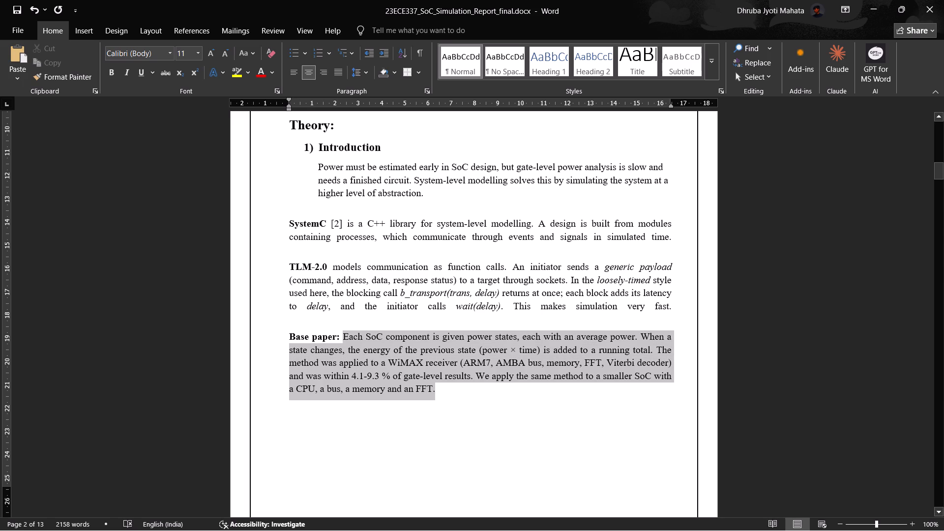
{"action": "key", "text": "ctrl+x"}
{"action": "key", "text": "ctrl+c"}
{"action": "key", "text": "ctrl+z"}
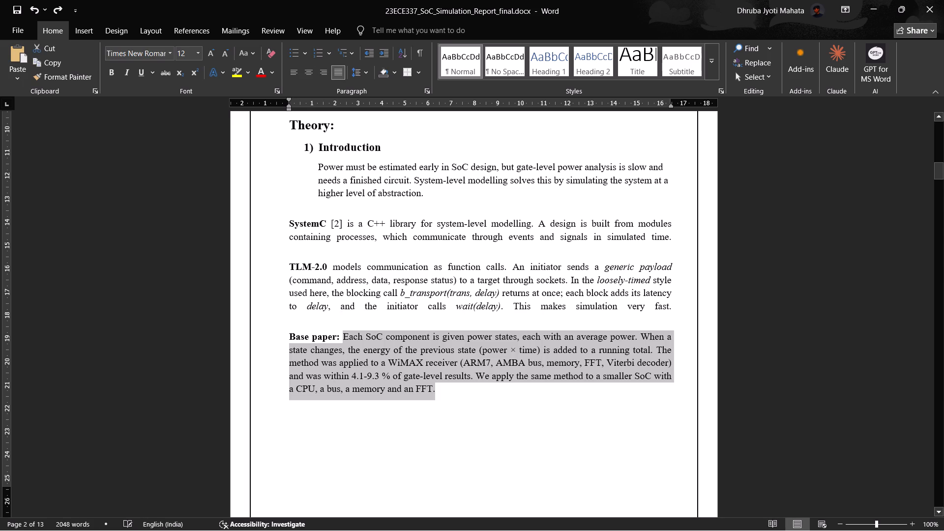
{"action": "key", "text": "ctrl+c"}
{"action": "left_click", "coordinate": [540, 513]}
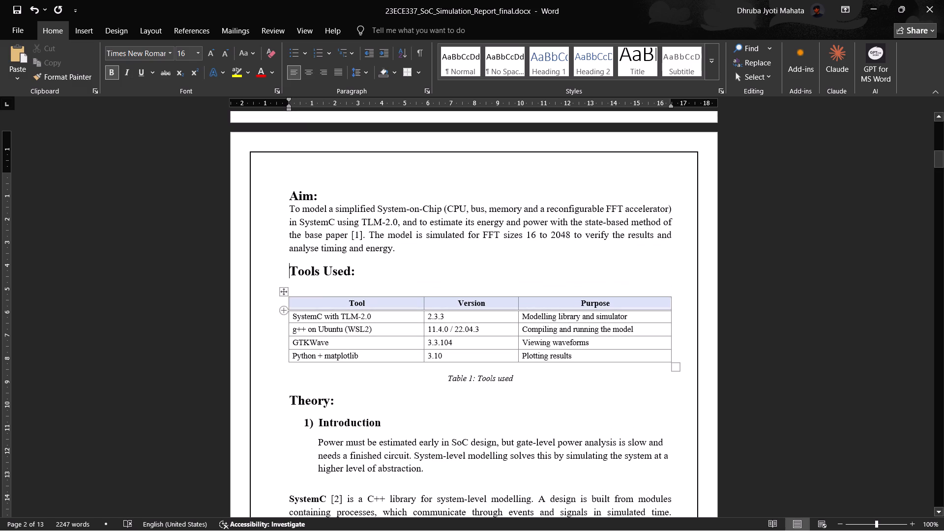
Move the tools table up so it sits directly beneath the "Tools Used:" heading.
{"action": "left_click_drag", "start_coordinate": [283, 293], "coordinate": [288, 280]}
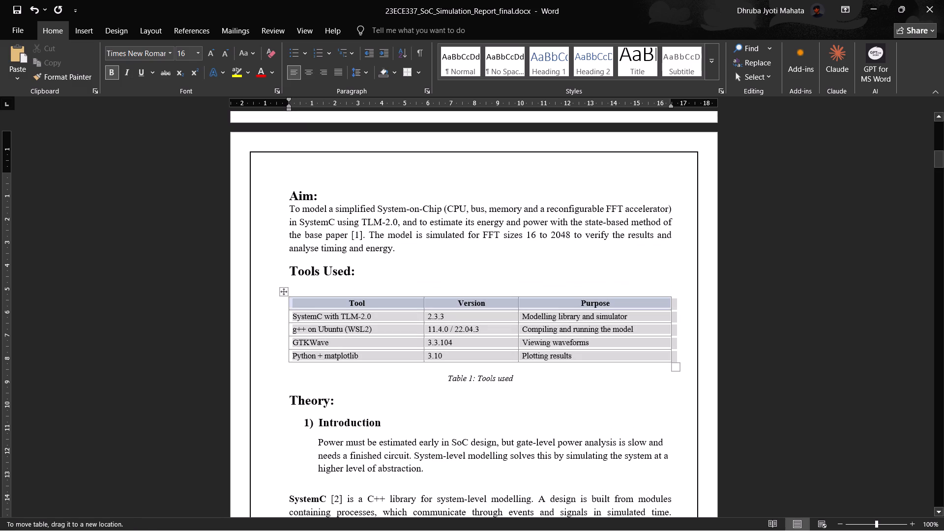
{"action": "left_click_drag", "start_coordinate": [288, 280], "coordinate": [286, 279]}
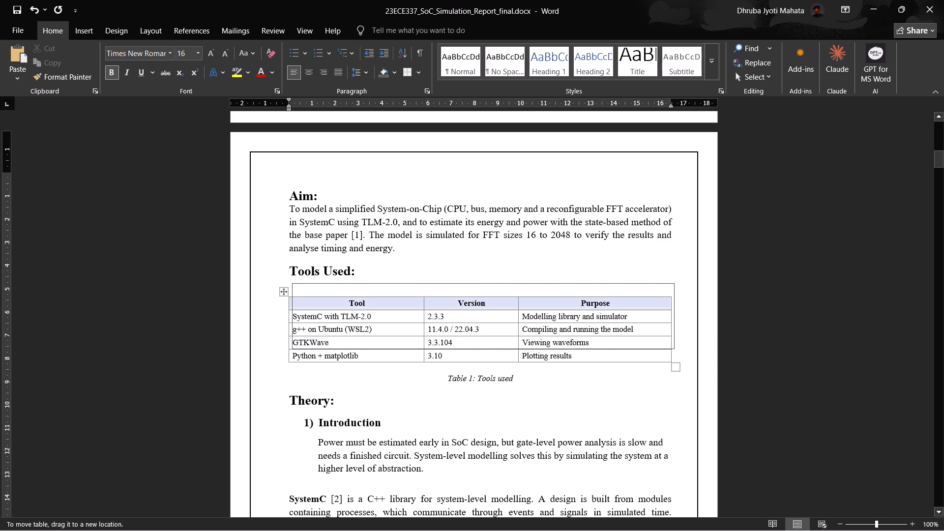
{"action": "left_click_drag", "start_coordinate": [286, 279], "coordinate": [288, 278]}
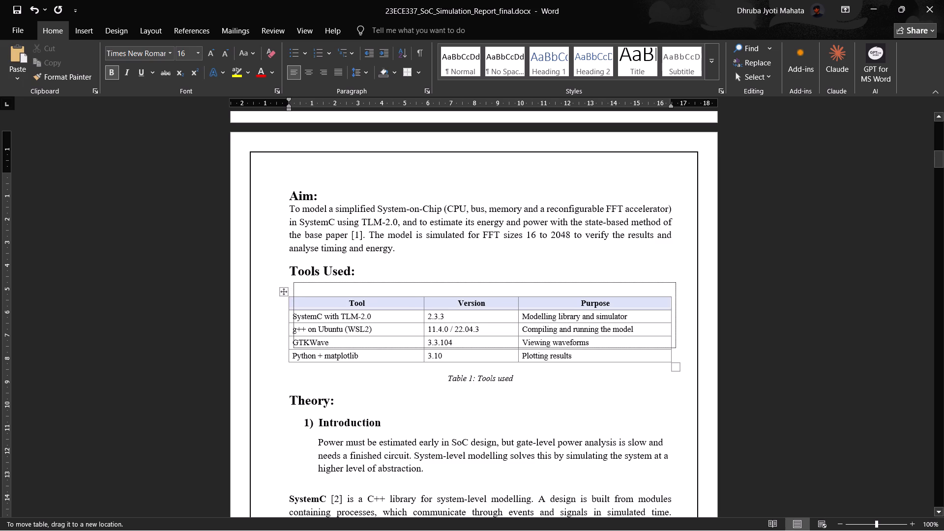
{"action": "left_click_drag", "start_coordinate": [288, 278], "coordinate": [285, 277]}
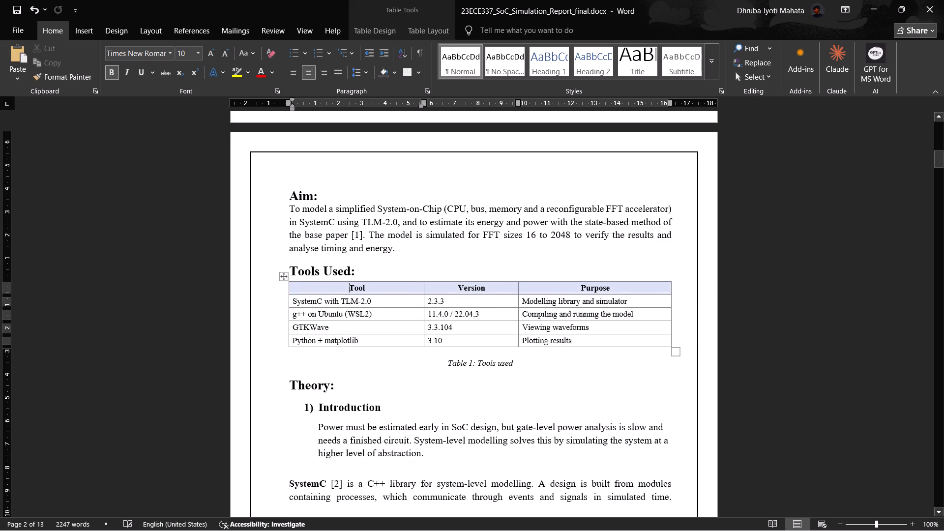
{"action": "left_click", "coordinate": [422, 422]}
Shrink the Figure 1 block diagram slightly, keeping its proportions, under "Logic Circuit or Block Diagram".
{"action": "scroll", "coordinate": [437, 382], "scroll_direction": "down", "scroll_amount": 2}
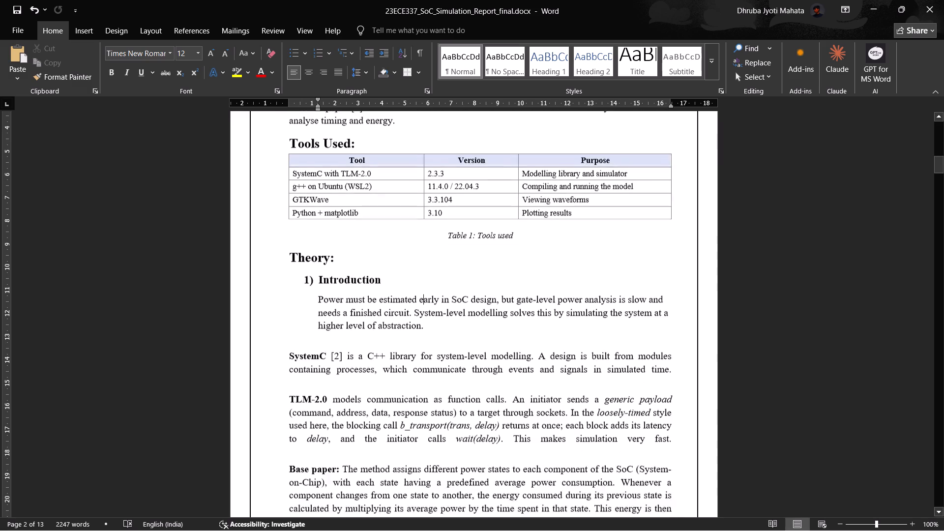
{"action": "scroll", "coordinate": [437, 383], "scroll_direction": "down", "scroll_amount": 6}
{"action": "scroll", "coordinate": [438, 383], "scroll_direction": "up", "scroll_amount": 6}
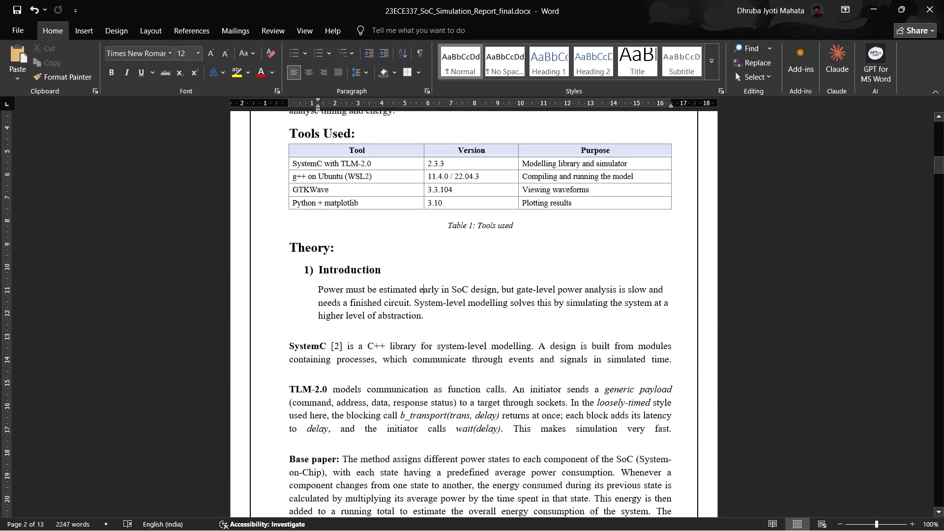
{"action": "scroll", "coordinate": [440, 383], "scroll_direction": "up", "scroll_amount": 1}
{"action": "scroll", "coordinate": [440, 383], "scroll_direction": "down", "scroll_amount": 9}
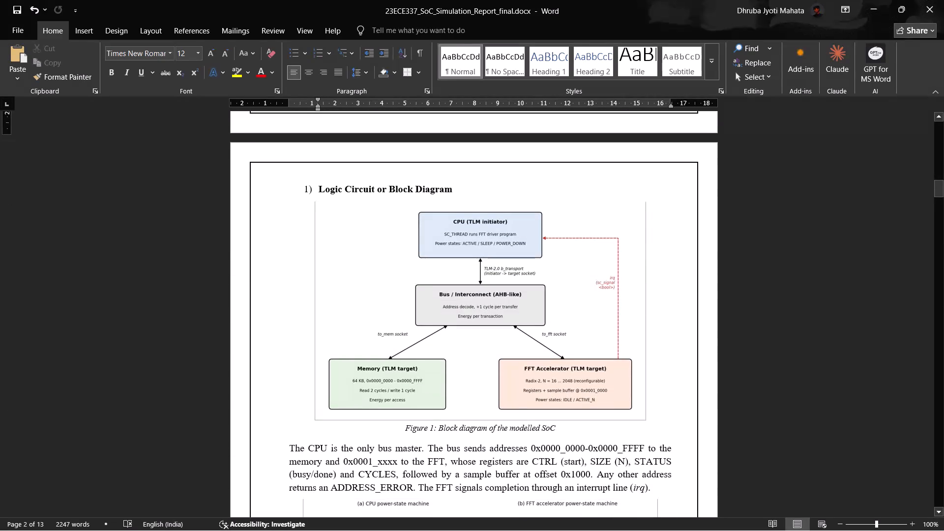
{"action": "left_click", "coordinate": [480, 310]}
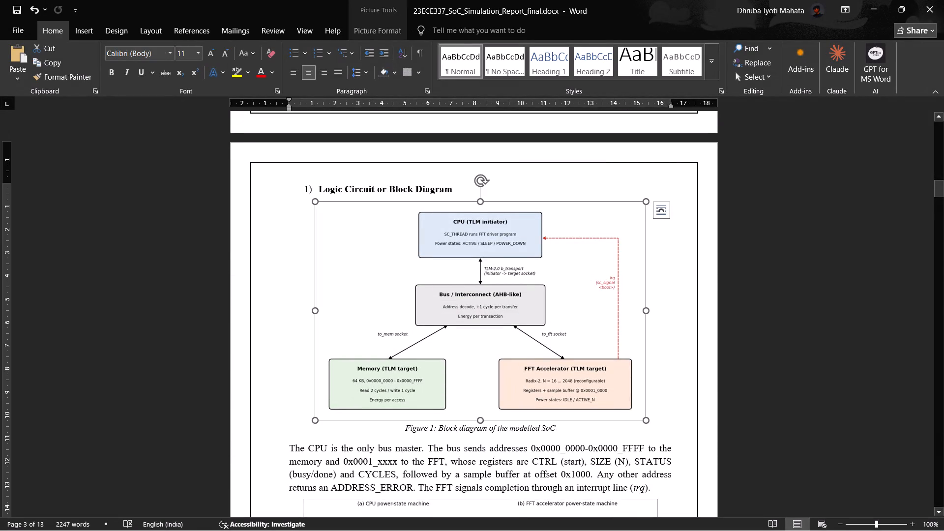
{"action": "left_click", "coordinate": [696, 329]}
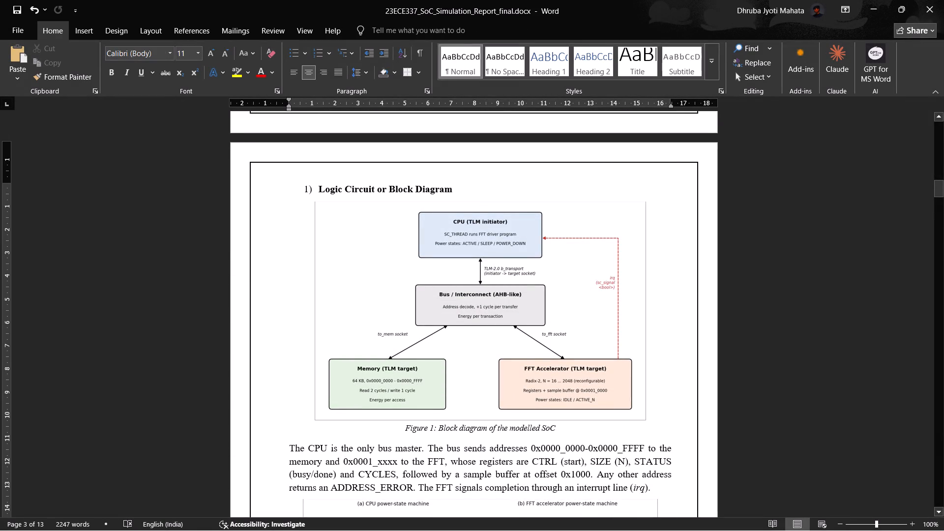
{"action": "left_click", "coordinate": [641, 212]}
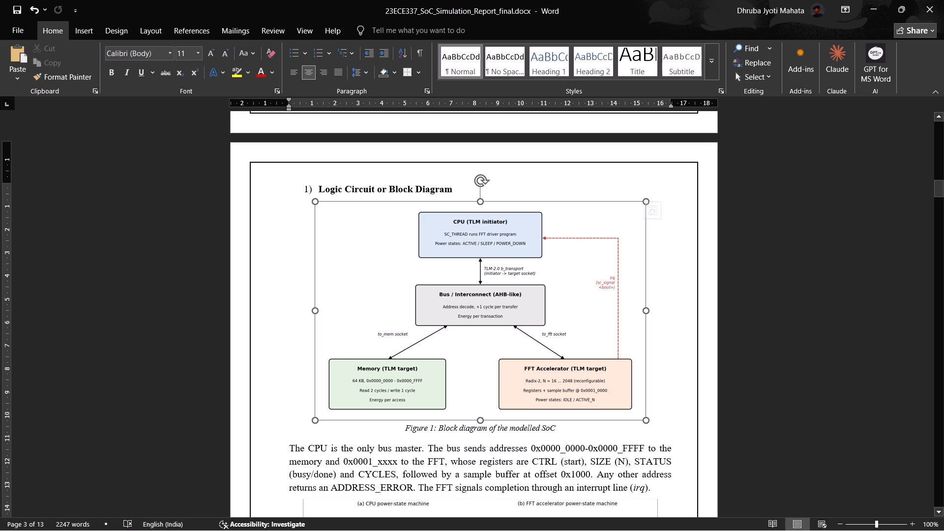
{"action": "left_click_drag", "start_coordinate": [645, 204], "coordinate": [621, 231]}
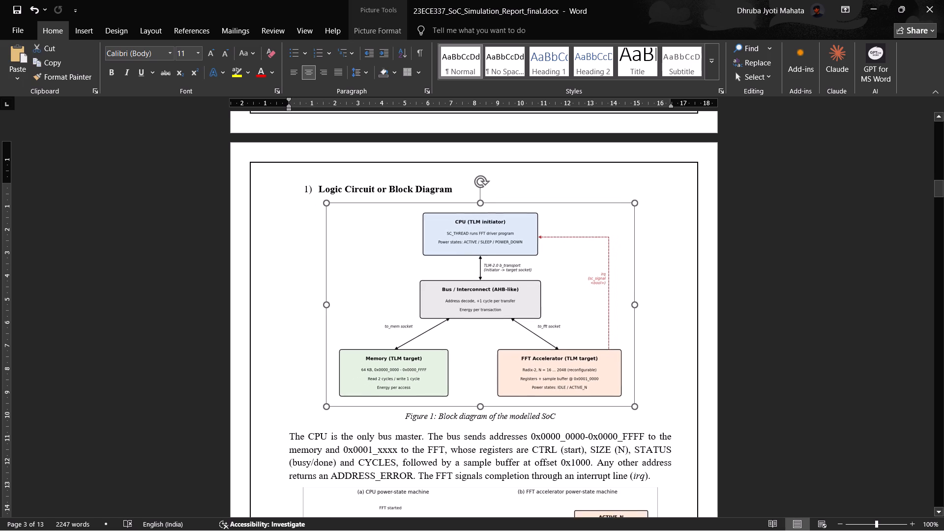
{"action": "left_click_drag", "start_coordinate": [621, 231], "coordinate": [637, 219]}
{"action": "left_click", "coordinate": [673, 311]}
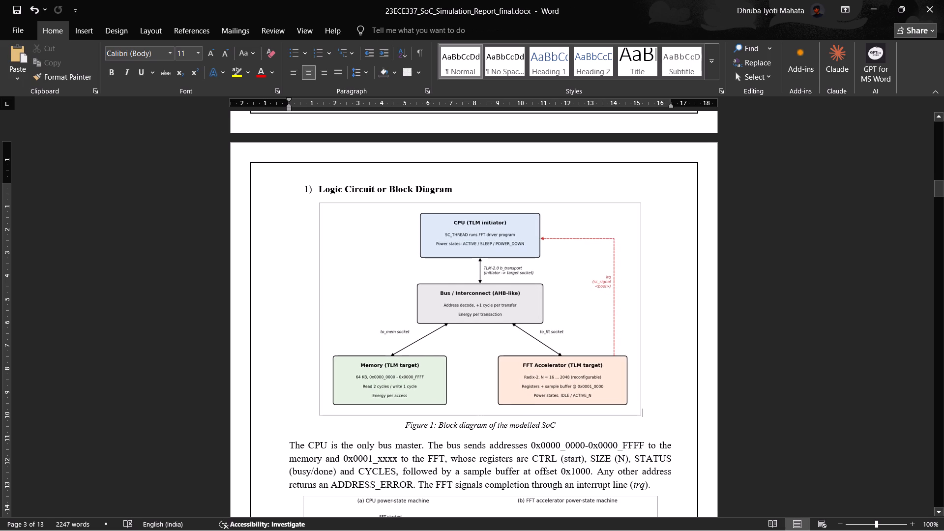
Insert a blank line between the paragraph ending "interrupt line (irq)." and the Figure 2 power-state diagrams.
{"action": "scroll", "coordinate": [673, 311], "scroll_direction": "down", "scroll_amount": 1}
{"action": "left_click", "coordinate": [671, 358]}
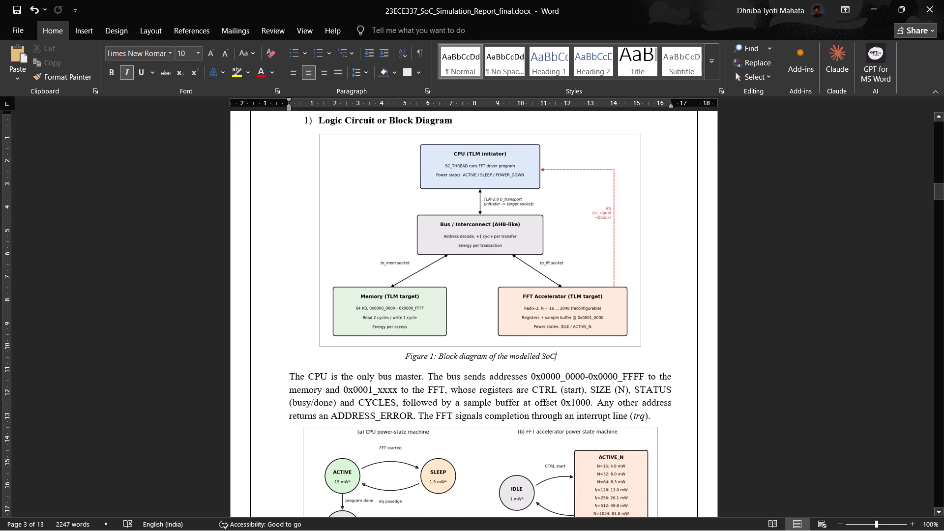
{"action": "scroll", "coordinate": [674, 377], "scroll_direction": "down", "scroll_amount": 2}
{"action": "left_click", "coordinate": [657, 282]}
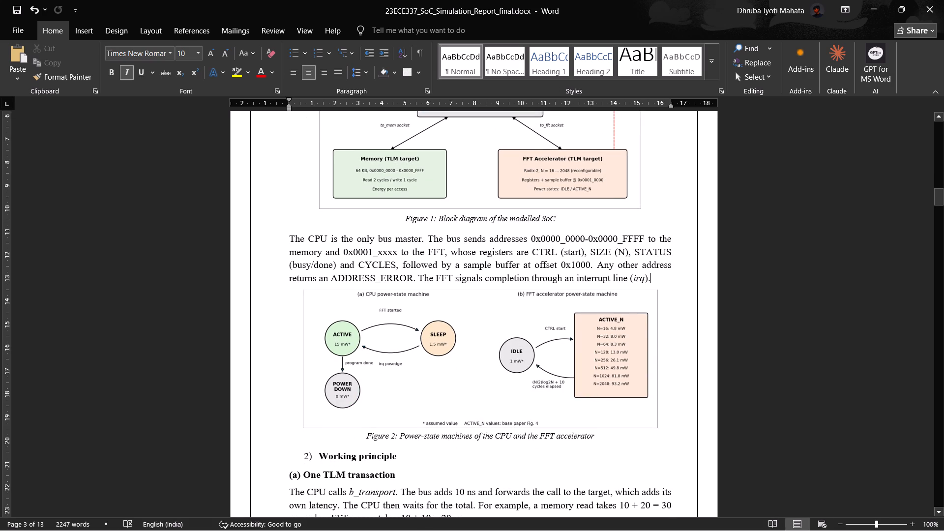
{"action": "key", "text": "Return"}
Insert a blank line between the Figure 2 caption and the "Working principle" heading.
{"action": "scroll", "coordinate": [649, 318], "scroll_direction": "down", "scroll_amount": 2}
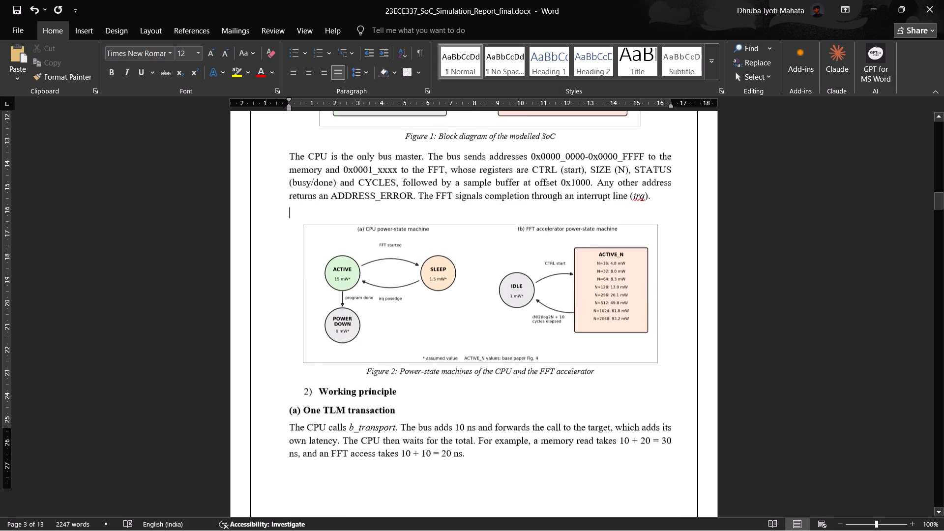
{"action": "scroll", "coordinate": [562, 335], "scroll_direction": "down", "scroll_amount": 3}
{"action": "scroll", "coordinate": [562, 335], "scroll_direction": "up", "scroll_amount": 2}
{"action": "left_click", "coordinate": [613, 248]}
{"action": "key", "text": "Return"}
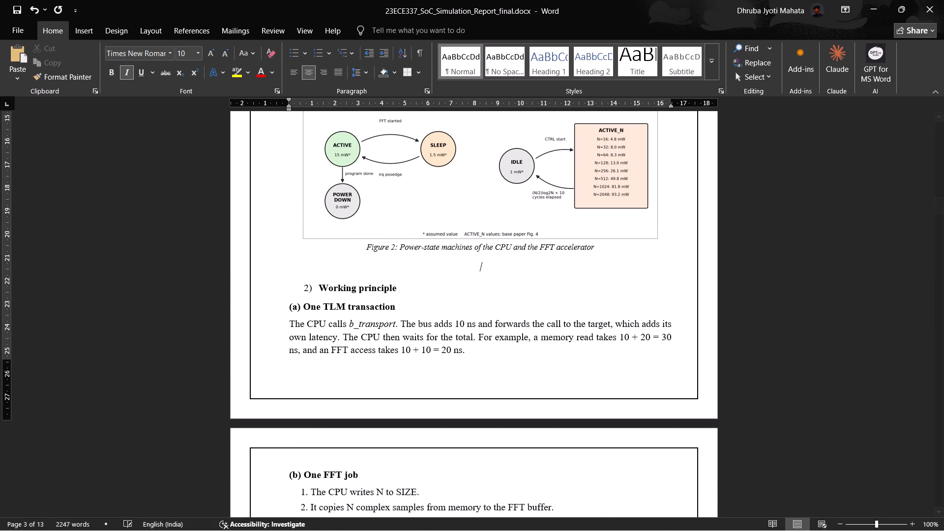
{"action": "left_click", "coordinate": [692, 289]}
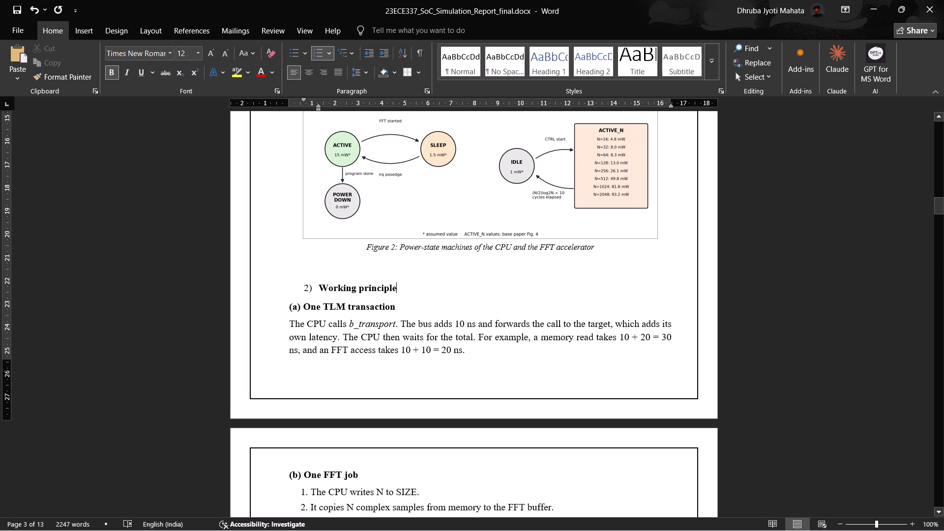
Justify the paragraph beginning "Power must be estimated early in SoC design" under the Introduction heading.
{"action": "scroll", "coordinate": [649, 265], "scroll_direction": "up", "scroll_amount": 11}
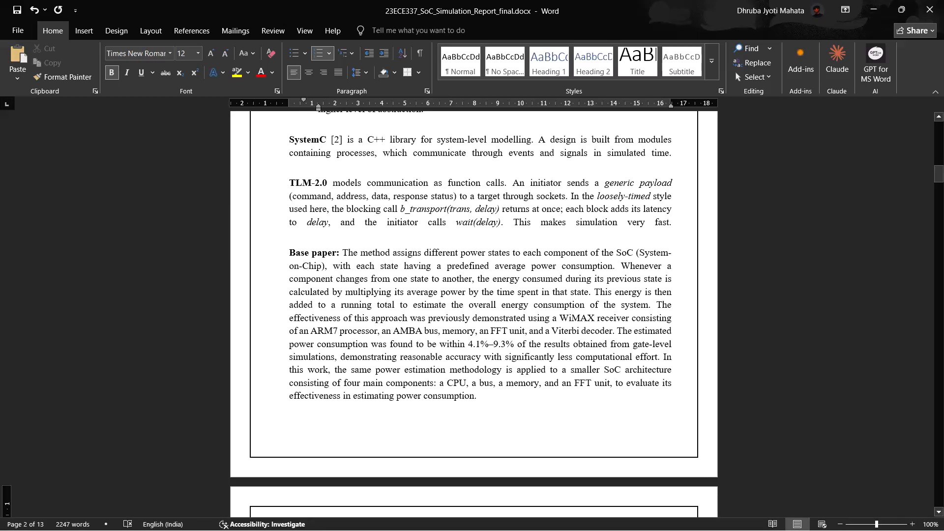
{"action": "scroll", "coordinate": [649, 265], "scroll_direction": "up", "scroll_amount": 3}
{"action": "scroll", "coordinate": [649, 265], "scroll_direction": "down", "scroll_amount": 1}
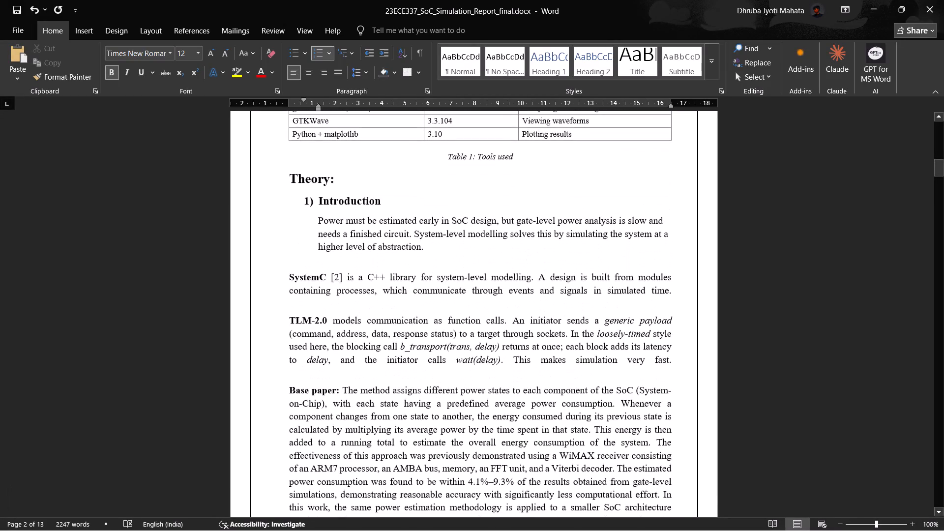
{"action": "left_click_drag", "start_coordinate": [669, 218], "coordinate": [296, 220]}
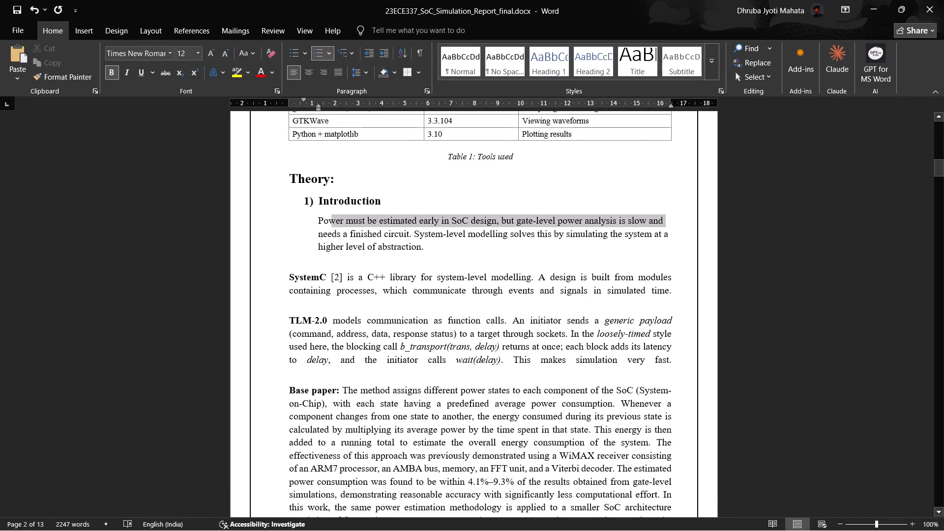
{"action": "left_click_drag", "start_coordinate": [296, 220], "coordinate": [263, 220]}
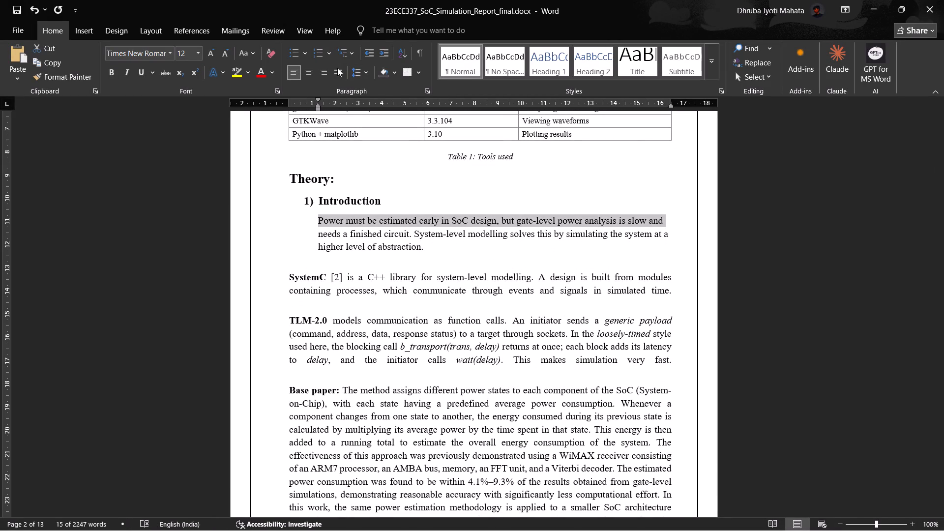
{"action": "left_click", "coordinate": [337, 68]}
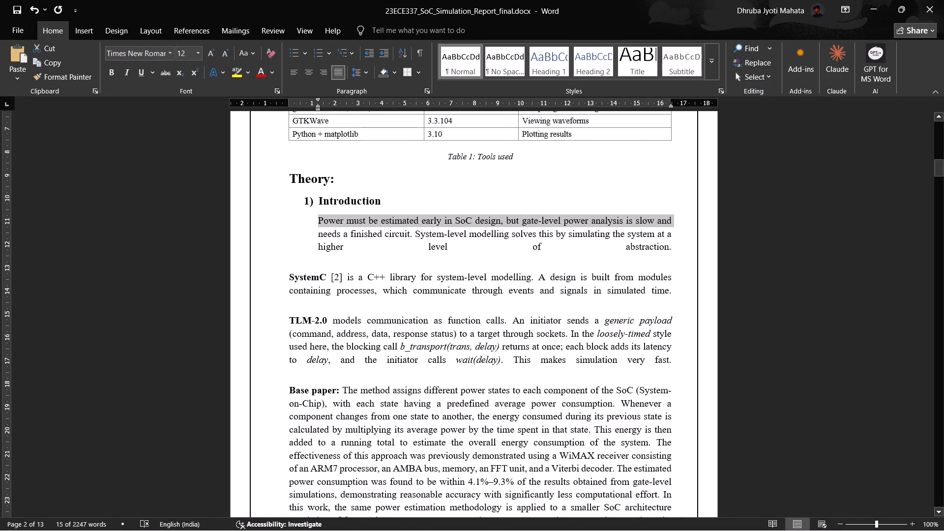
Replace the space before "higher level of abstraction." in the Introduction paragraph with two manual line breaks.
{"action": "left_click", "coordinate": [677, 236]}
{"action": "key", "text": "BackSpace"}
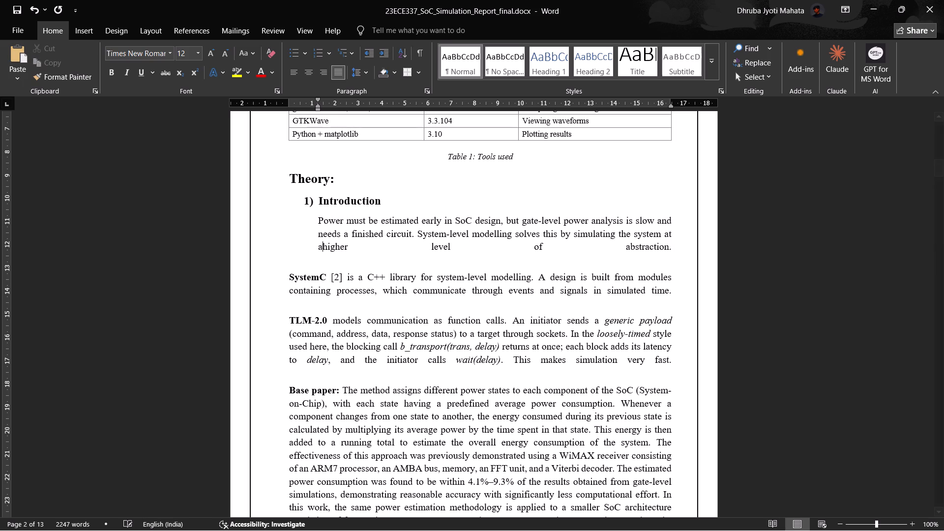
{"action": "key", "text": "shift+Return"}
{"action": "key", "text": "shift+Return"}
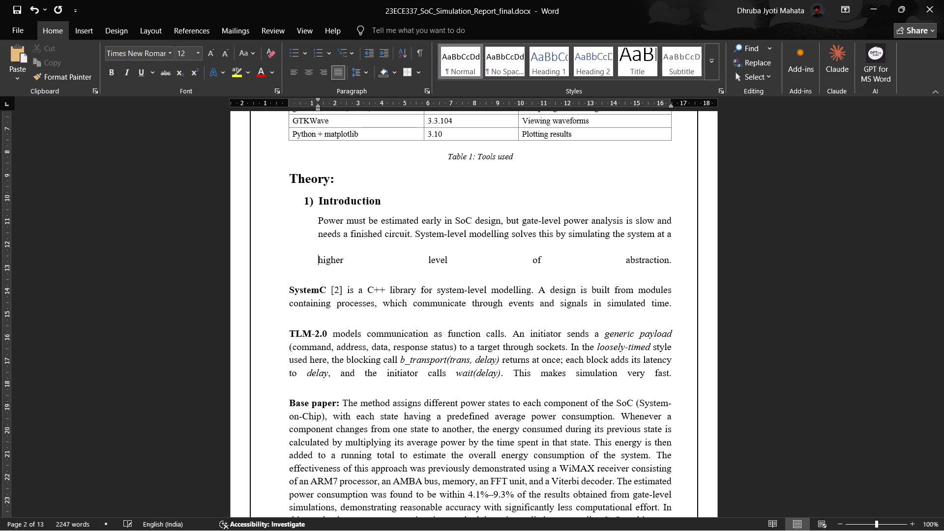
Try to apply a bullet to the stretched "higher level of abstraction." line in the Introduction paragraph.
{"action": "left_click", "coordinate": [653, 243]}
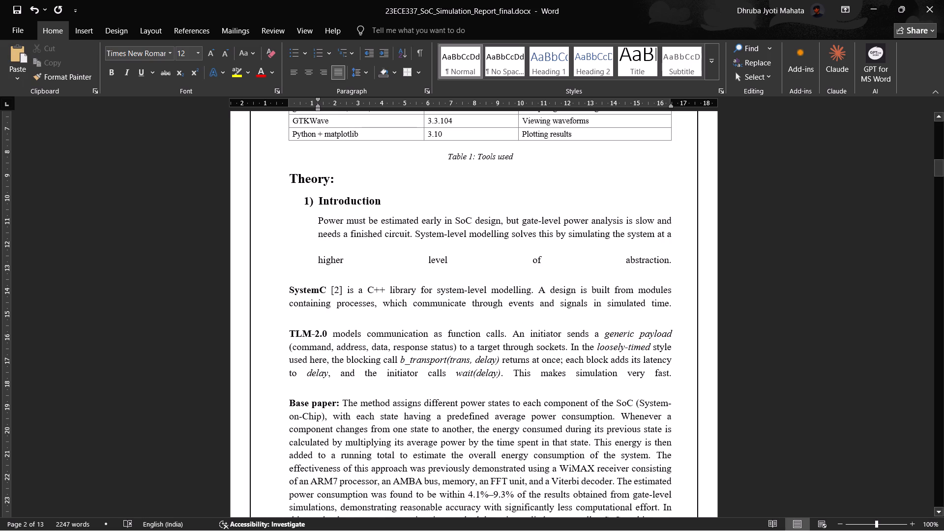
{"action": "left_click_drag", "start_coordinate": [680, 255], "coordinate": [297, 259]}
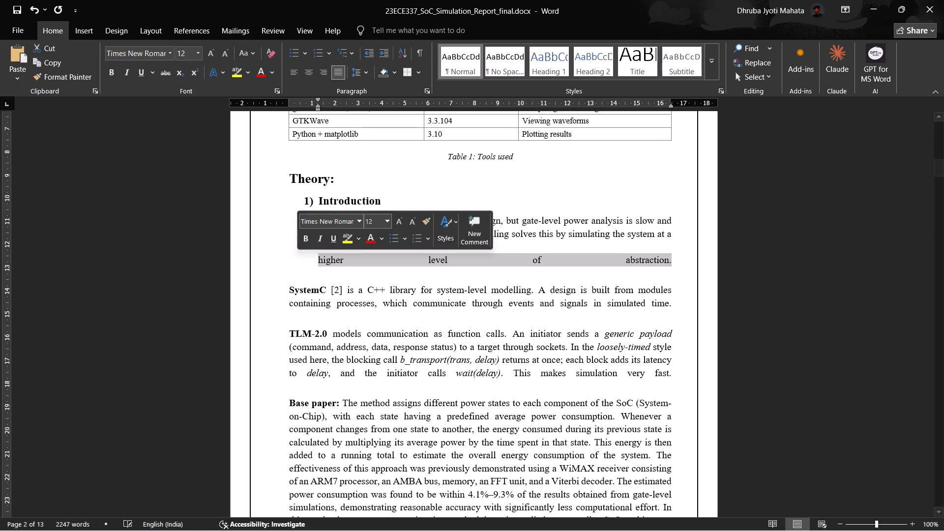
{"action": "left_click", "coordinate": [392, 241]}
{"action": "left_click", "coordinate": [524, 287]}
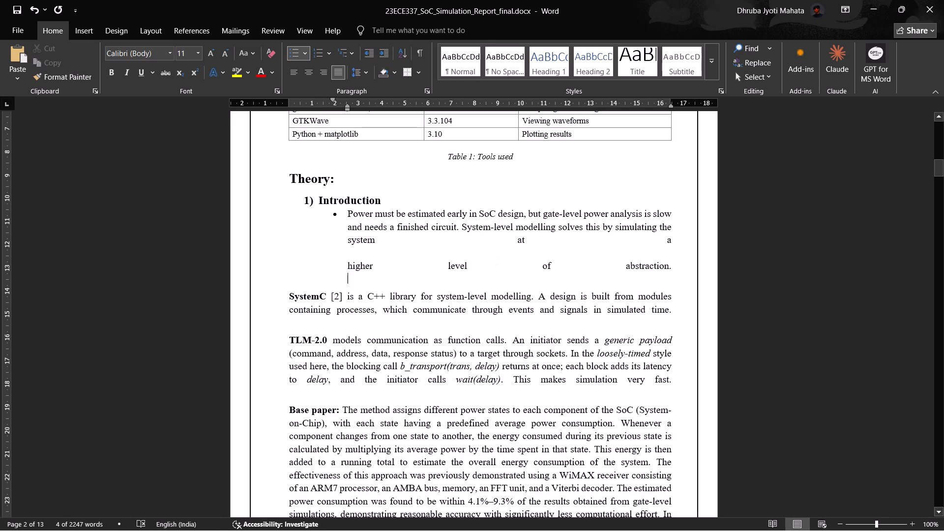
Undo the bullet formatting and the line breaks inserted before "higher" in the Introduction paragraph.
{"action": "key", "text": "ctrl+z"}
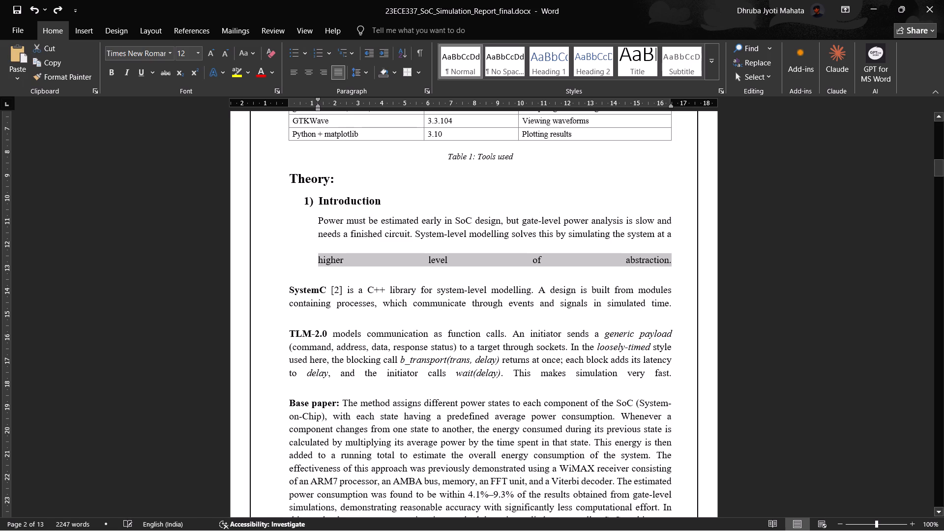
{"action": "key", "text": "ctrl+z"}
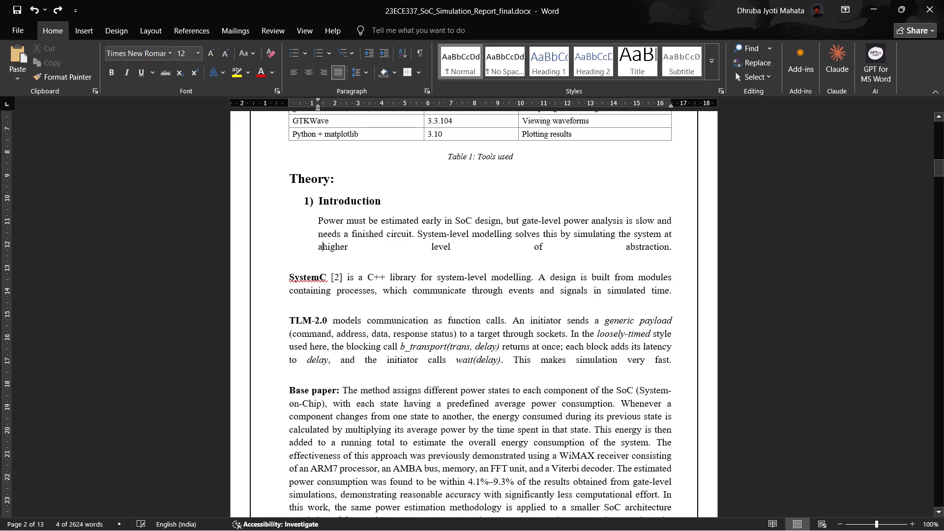
Undo the remaining edits to the Introduction paragraph, including its justified alignment.
{"action": "key", "text": "ctrl+z"}
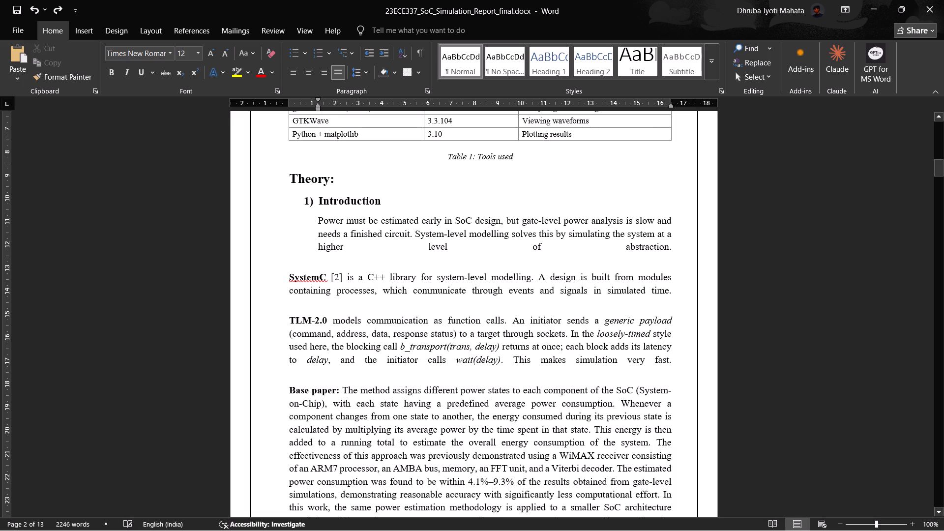
{"action": "key", "text": "ctrl+z"}
{"action": "left_click", "coordinate": [509, 254]}
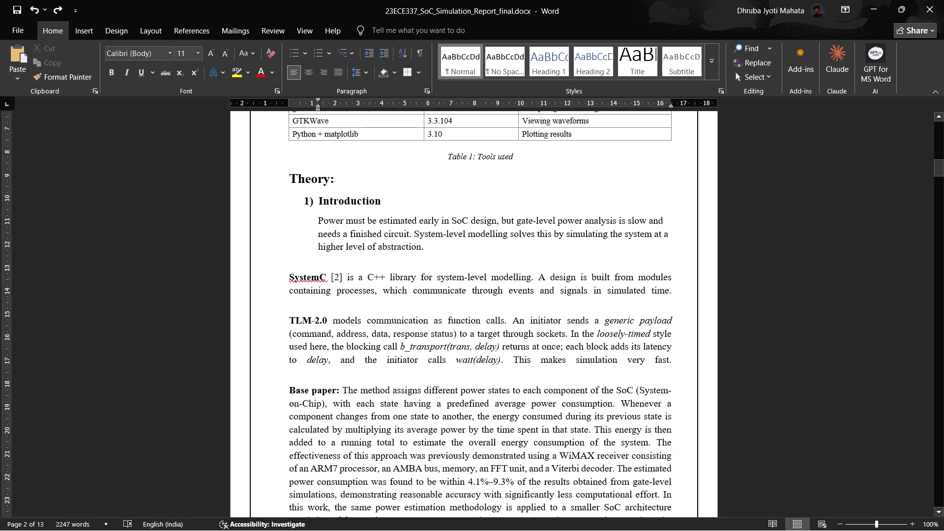
Move the Introduction line "Power must be estimated early in SoC design... is slow and" into a new unnumbered paragraph directly under the heading.
{"action": "left_click_drag", "start_coordinate": [666, 220], "coordinate": [282, 226]}
{"action": "key", "text": "ctrl+x"}
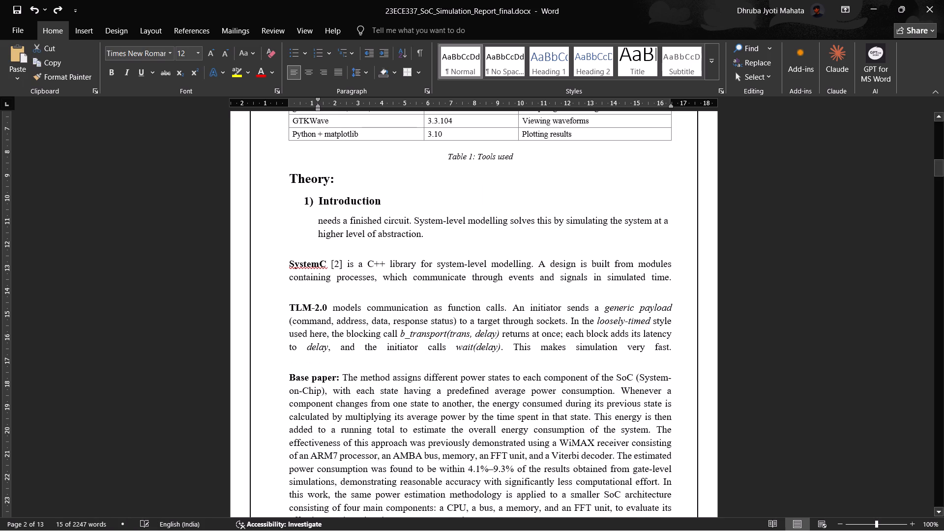
{"action": "left_click", "coordinate": [436, 198]}
{"action": "key", "text": "Return"}
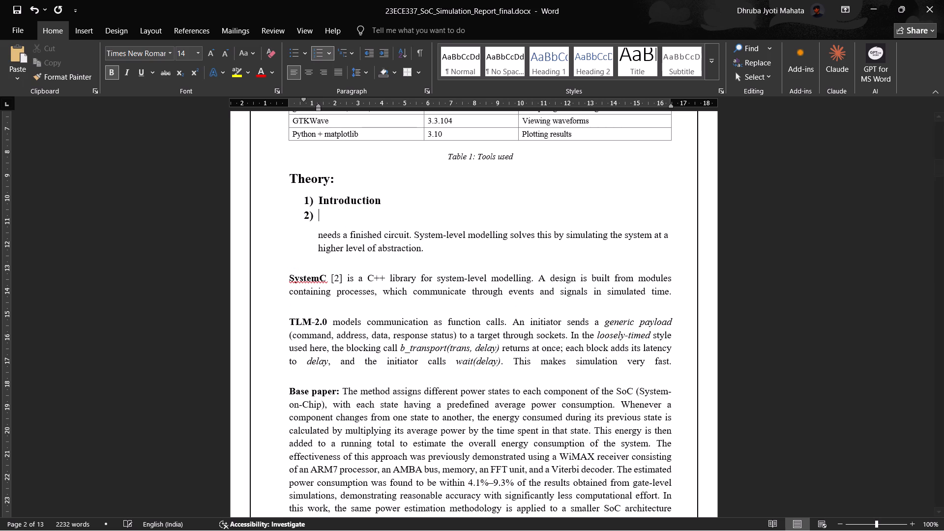
{"action": "key", "text": "BackSpace"}
{"action": "key", "text": "Return"}
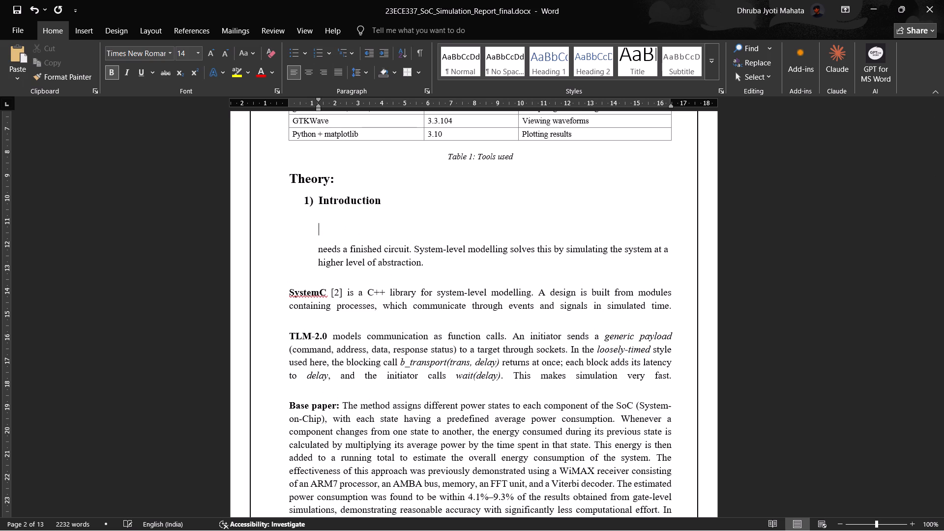
{"action": "key", "text": "ctrl+v"}
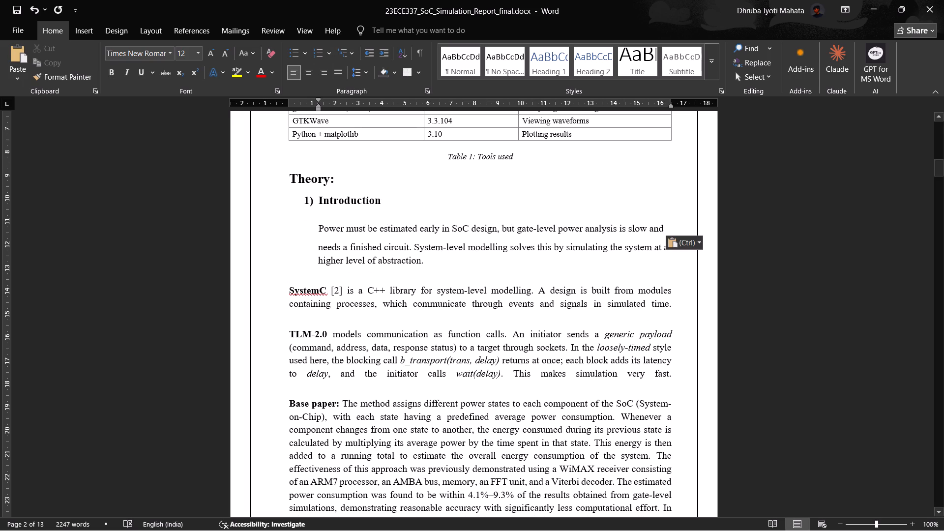
Justify the separated first line of the Introduction, trying the other paragraph alignments along the way.
{"action": "left_click_drag", "start_coordinate": [669, 225], "coordinate": [297, 229]}
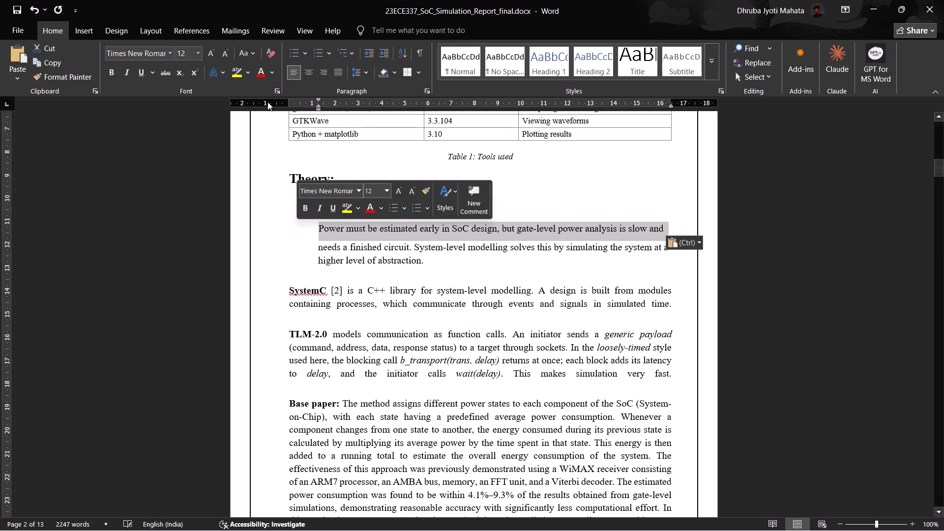
{"action": "left_click", "coordinate": [339, 71]}
{"action": "left_click", "coordinate": [339, 71]}
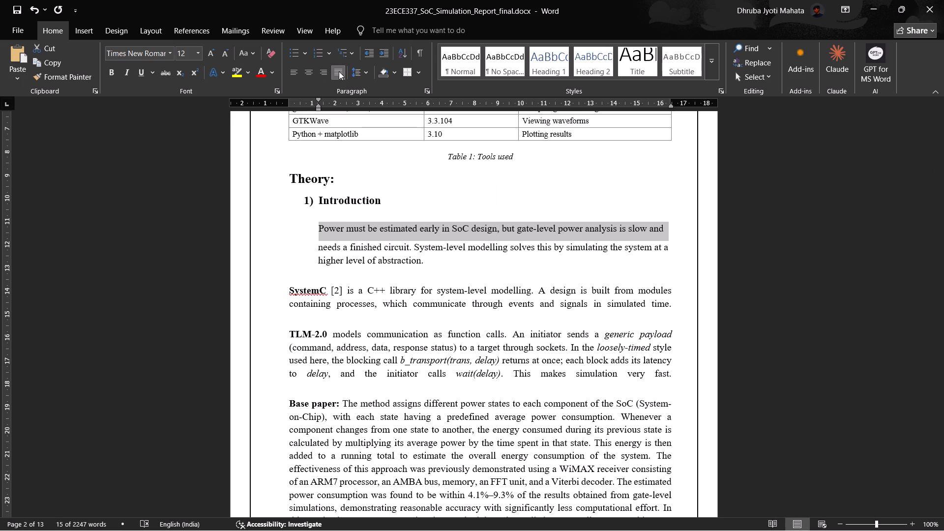
{"action": "left_click", "coordinate": [339, 71]}
{"action": "left_click", "coordinate": [323, 71]}
{"action": "left_click", "coordinate": [296, 70]}
{"action": "left_click", "coordinate": [303, 70]}
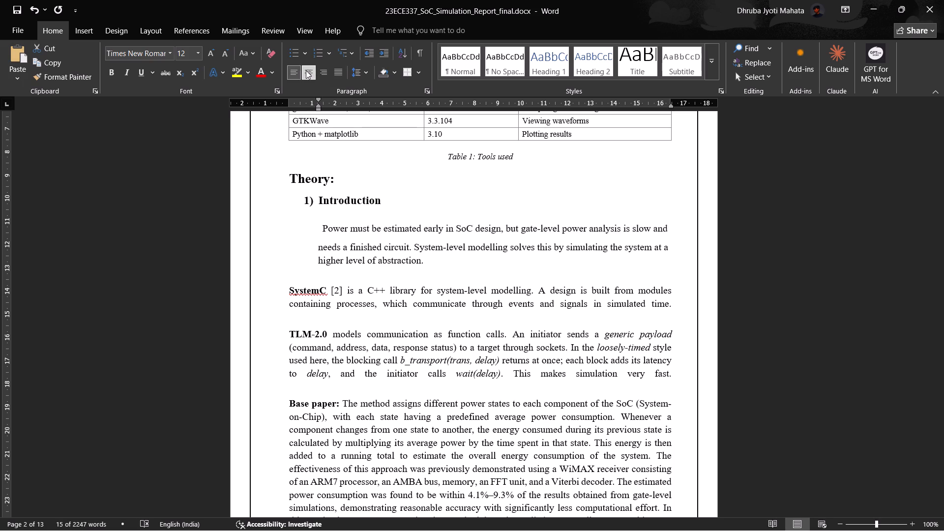
{"action": "left_click", "coordinate": [336, 71]}
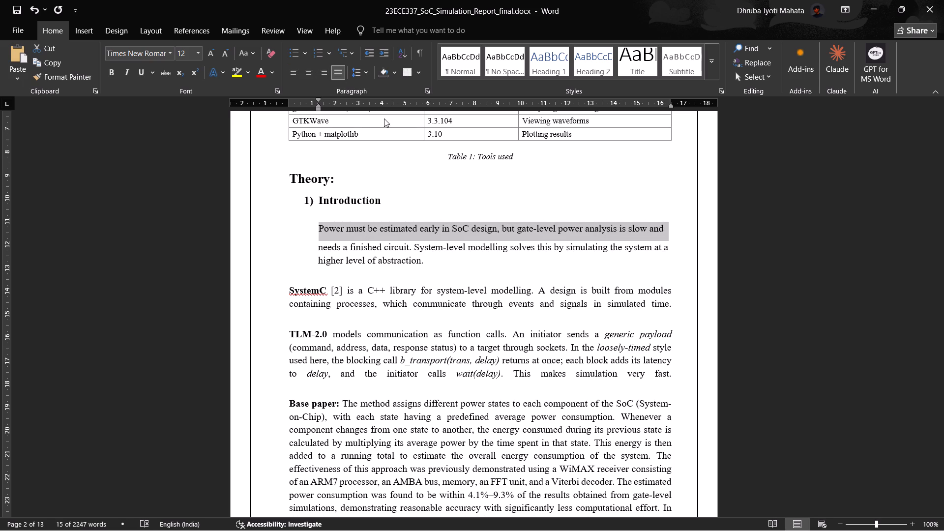
{"action": "left_click", "coordinate": [423, 262]}
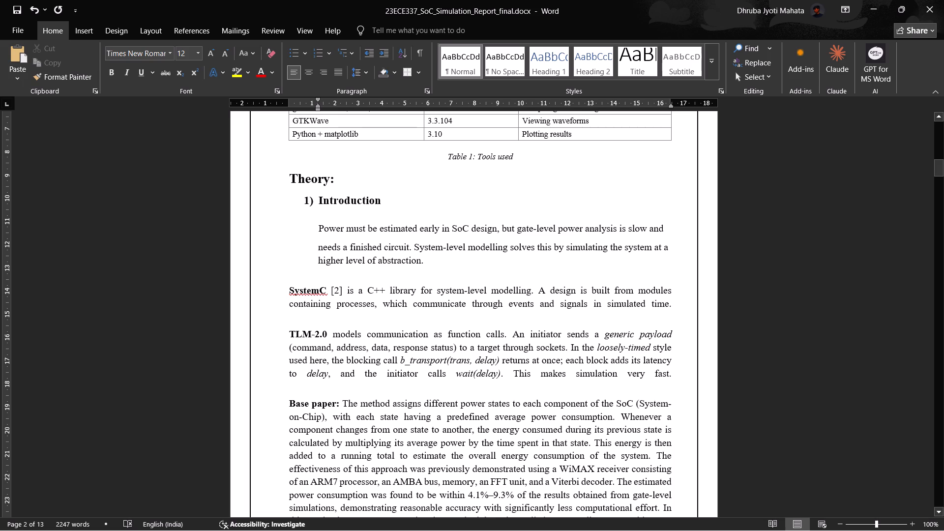
Join the remaining Introduction text to the justified first line, with a manual line break before "needs a finished circuit".
{"action": "left_click", "coordinate": [314, 248]}
{"action": "key", "text": "BackSpace"}
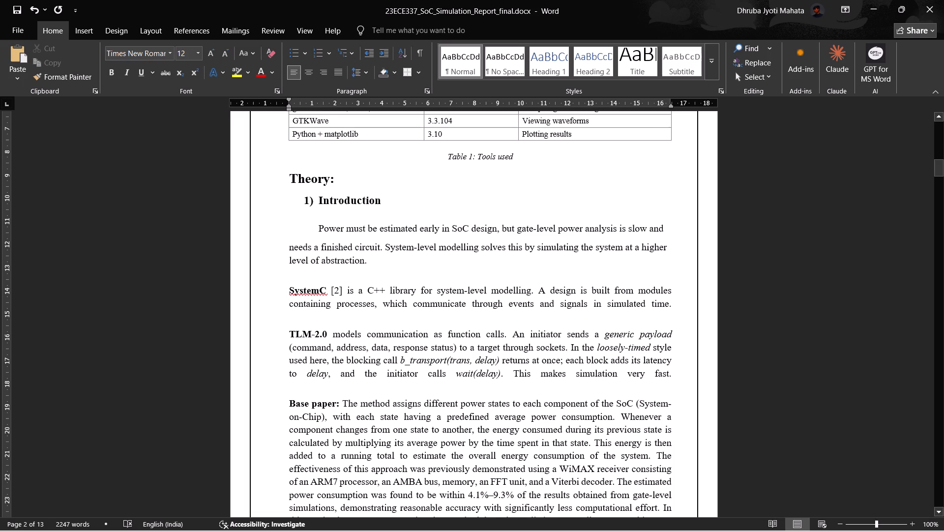
{"action": "key", "text": "BackSpace"}
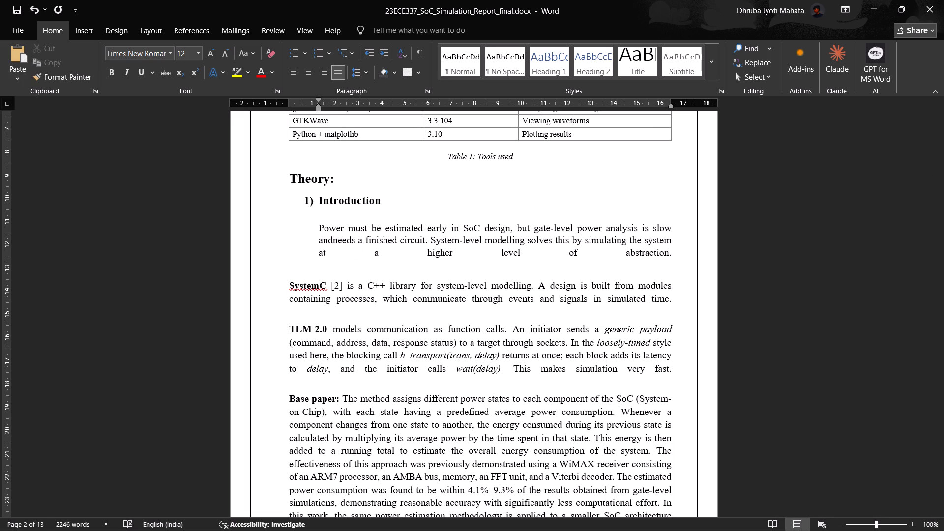
{"action": "key", "text": "shift+Return"}
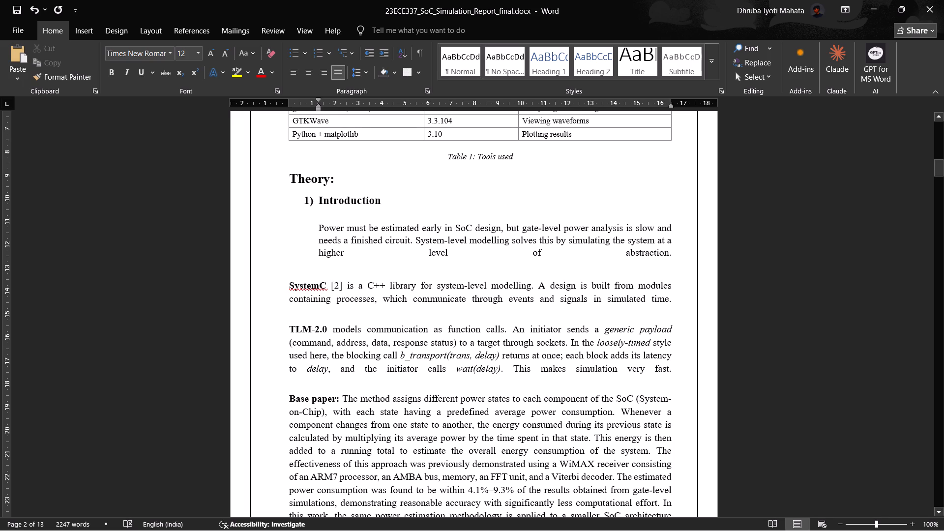
Insert a manual line break after "simulating the system at a" in the Introduction paragraph.
{"action": "left_click", "coordinate": [427, 255]}
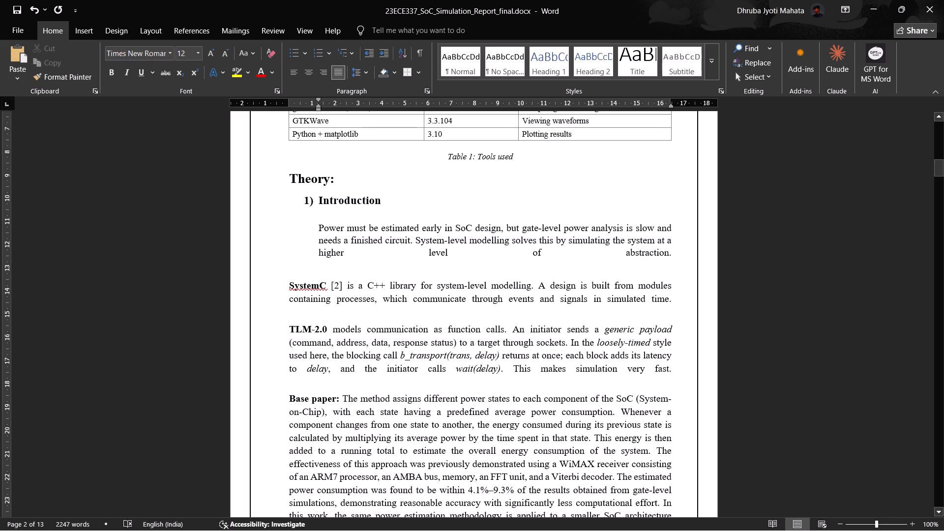
{"action": "left_click", "coordinate": [673, 238]}
{"action": "key", "text": "shift+Return"}
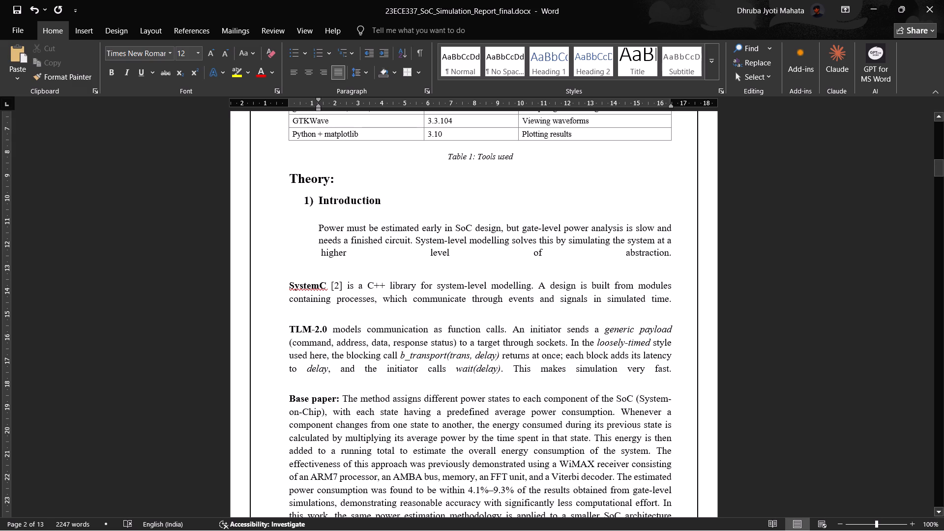
Move the stretched text "higher level of abstraction." into a new paragraph below the rest of the Introduction text.
{"action": "left_click_drag", "start_coordinate": [675, 254], "coordinate": [327, 260]}
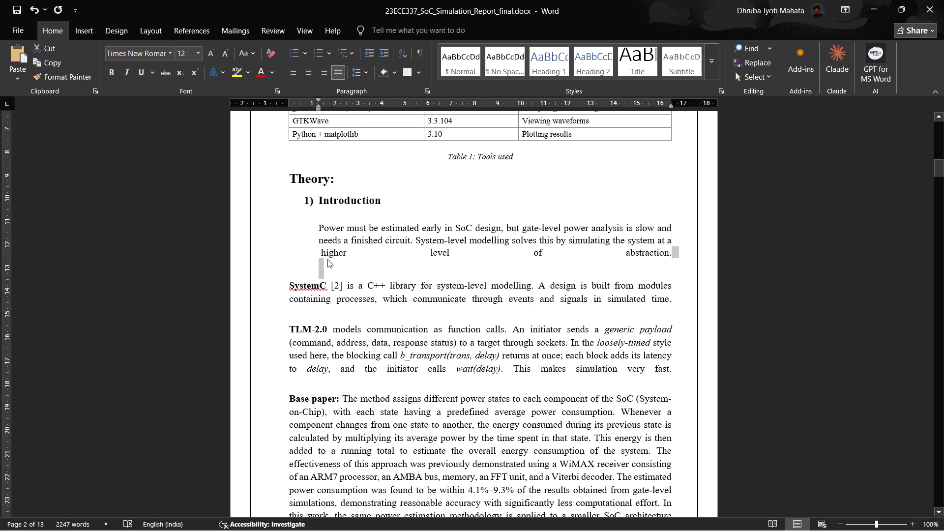
{"action": "left_click", "coordinate": [325, 252]}
{"action": "left_click_drag", "start_coordinate": [681, 255], "coordinate": [417, 262]}
{"action": "left_click_drag", "start_coordinate": [417, 262], "coordinate": [320, 253]}
{"action": "key", "text": "ctrl+x"}
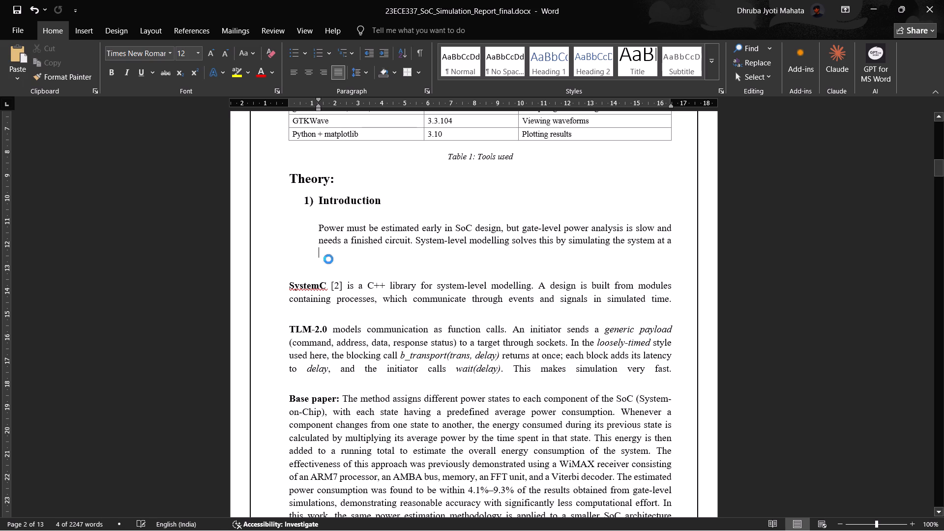
{"action": "left_click", "coordinate": [327, 273]}
{"action": "key", "text": "Return"}
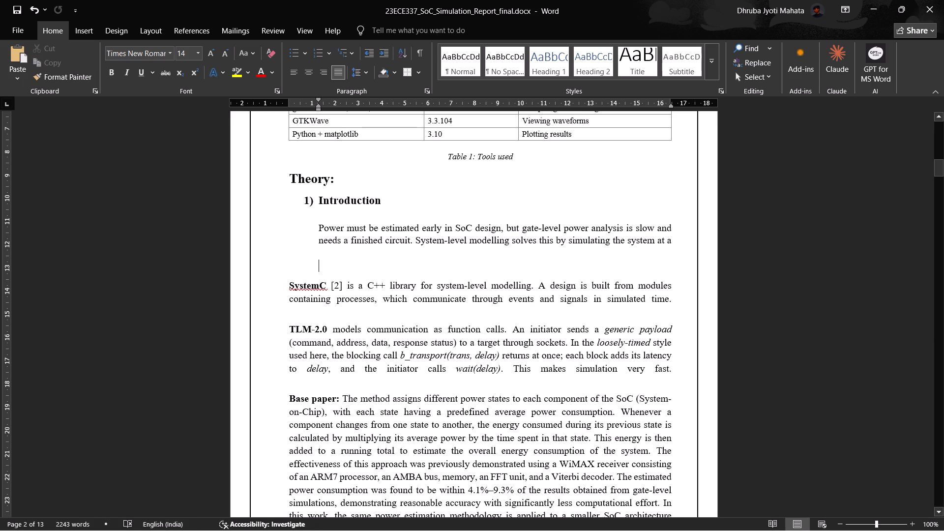
{"action": "key", "text": "ctrl+v"}
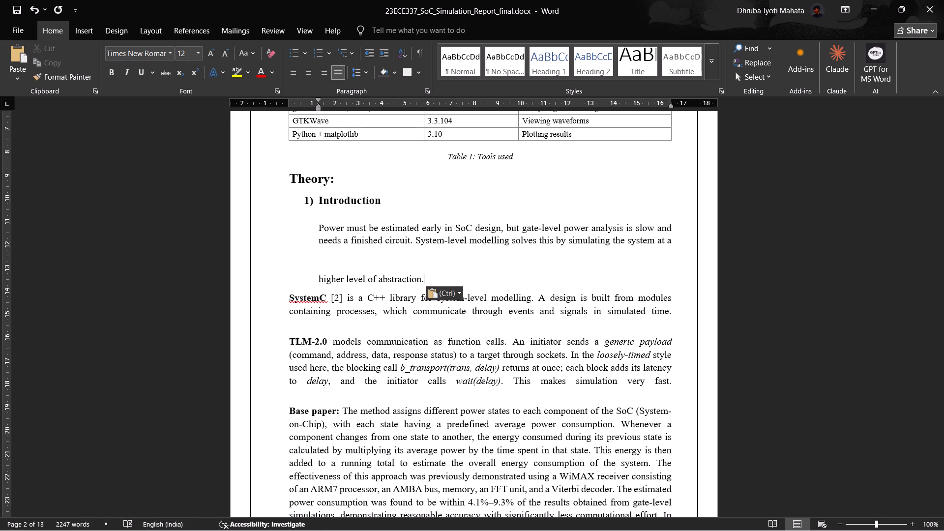
Delete the blank lines between "simulating the system at a" and "higher level of abstraction.".
{"action": "left_click", "coordinate": [339, 265]}
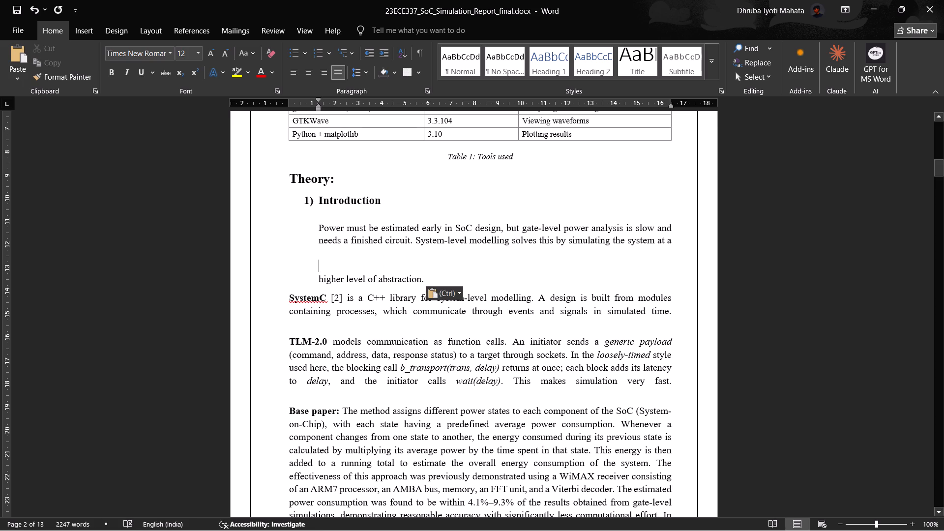
{"action": "key", "text": "BackSpace"}
{"action": "key", "text": "BackSpace"}
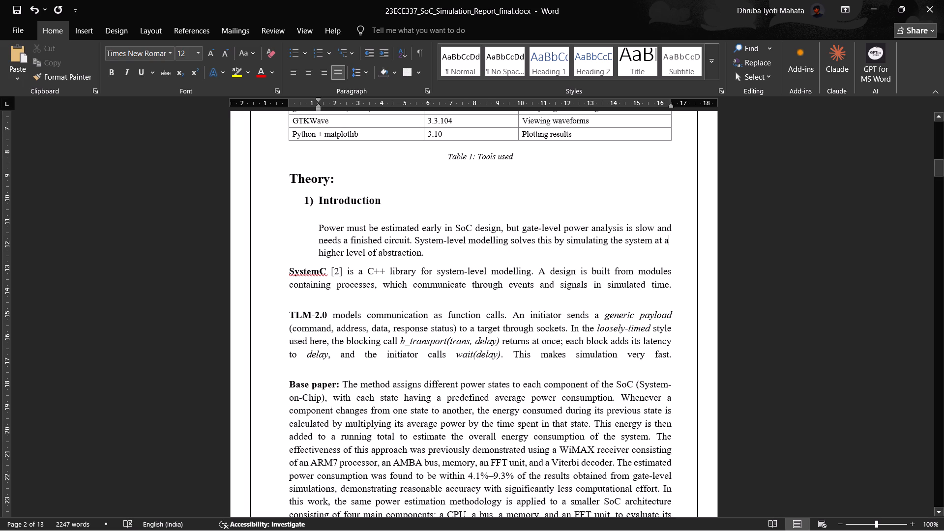
Insert a blank line before the SystemC paragraph to separate it from the Introduction text.
{"action": "left_click", "coordinate": [287, 270]}
{"action": "key", "text": "Return"}
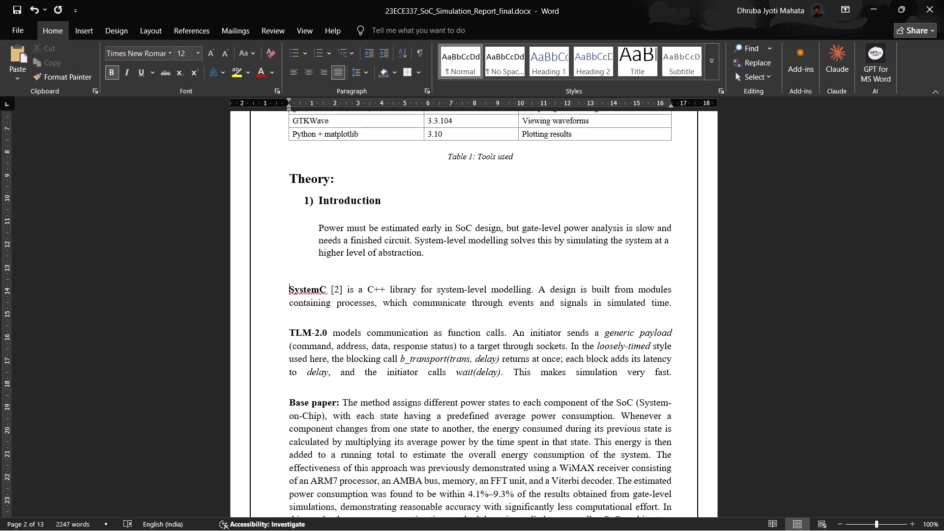
{"action": "scroll", "coordinate": [294, 267], "scroll_direction": "down", "scroll_amount": 2}
{"action": "scroll", "coordinate": [357, 263], "scroll_direction": "up", "scroll_amount": 2}
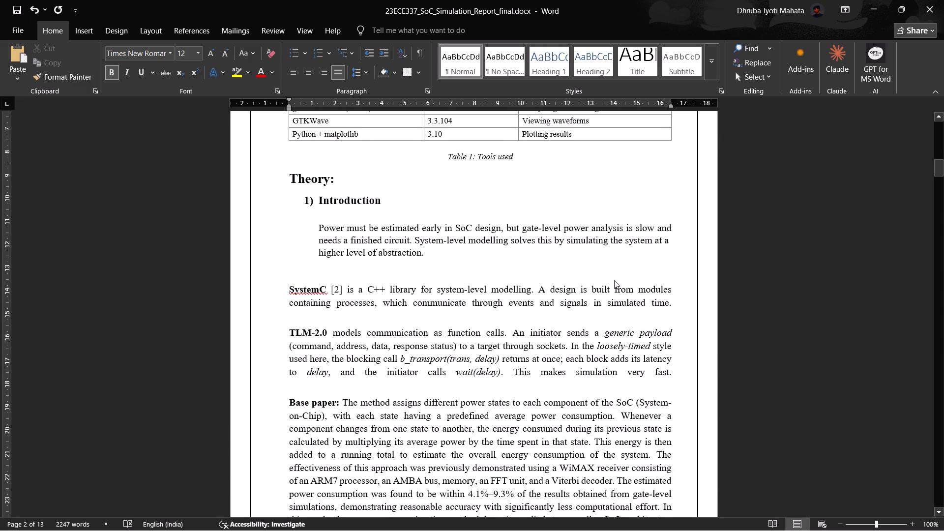
Delete the blank line between the Introduction heading and its paragraph.
{"action": "left_click", "coordinate": [683, 170]}
{"action": "left_click", "coordinate": [330, 216]}
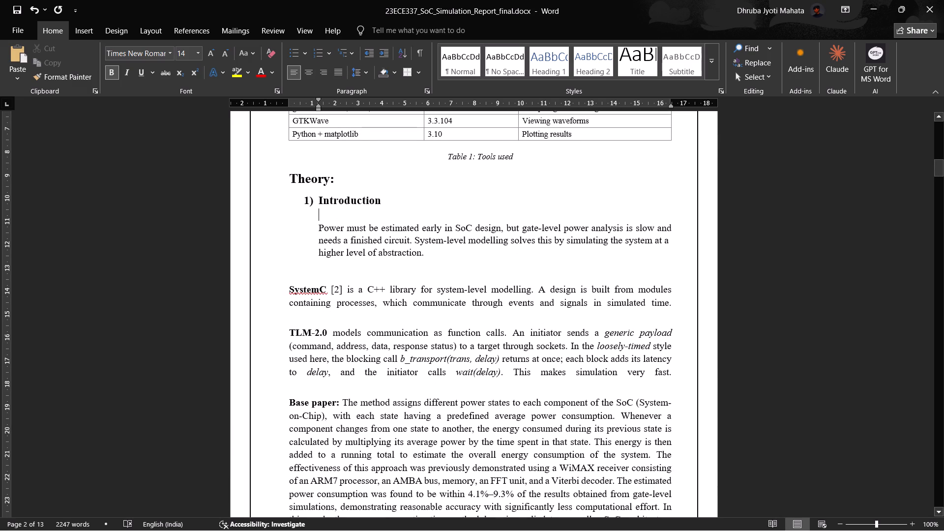
{"action": "key", "text": "BackSpace"}
{"action": "key", "text": "BackSpace"}
{"action": "key", "text": "BackSpace"}
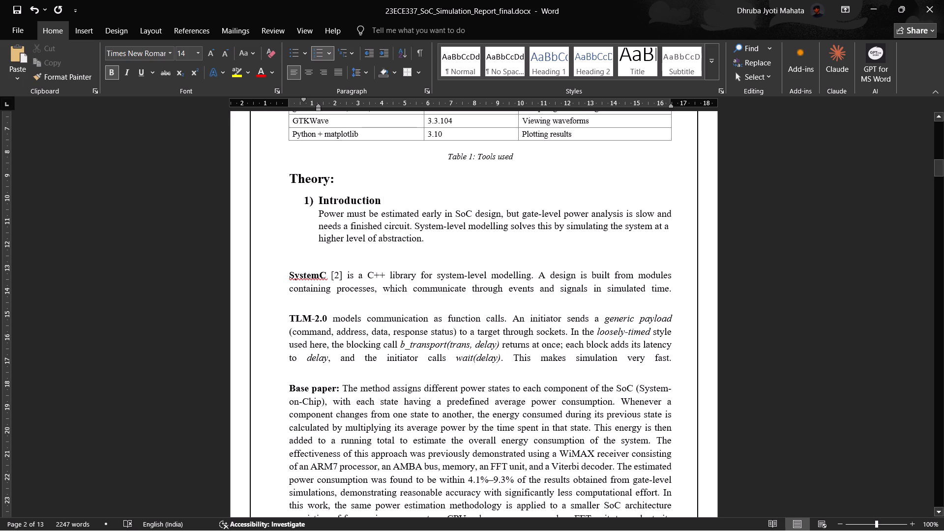
Remove the automatic list number from the "Logic Circuit or Block Diagram" heading on page 3.
{"action": "scroll", "coordinate": [592, 344], "scroll_direction": "up", "scroll_amount": 1}
{"action": "scroll", "coordinate": [592, 344], "scroll_direction": "down", "scroll_amount": 3}
{"action": "scroll", "coordinate": [592, 344], "scroll_direction": "up", "scroll_amount": 3}
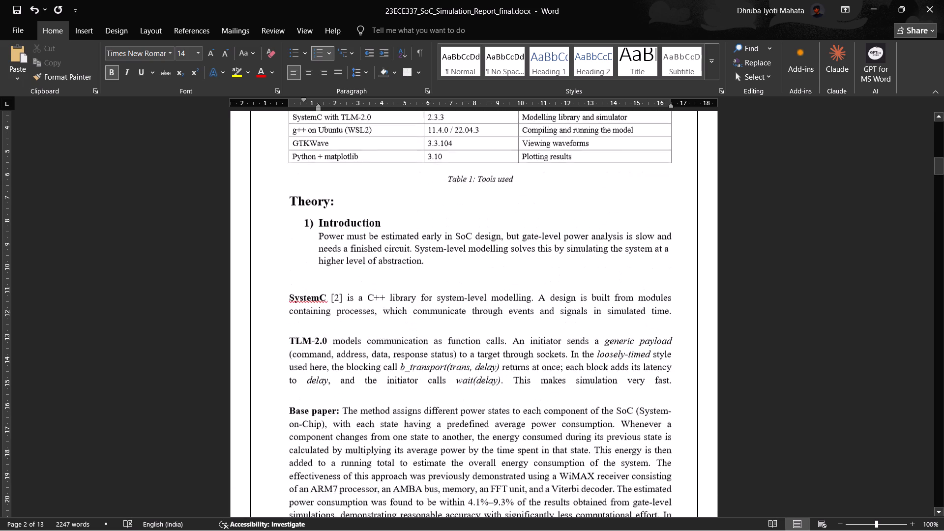
{"action": "scroll", "coordinate": [368, 318], "scroll_direction": "down", "scroll_amount": 7}
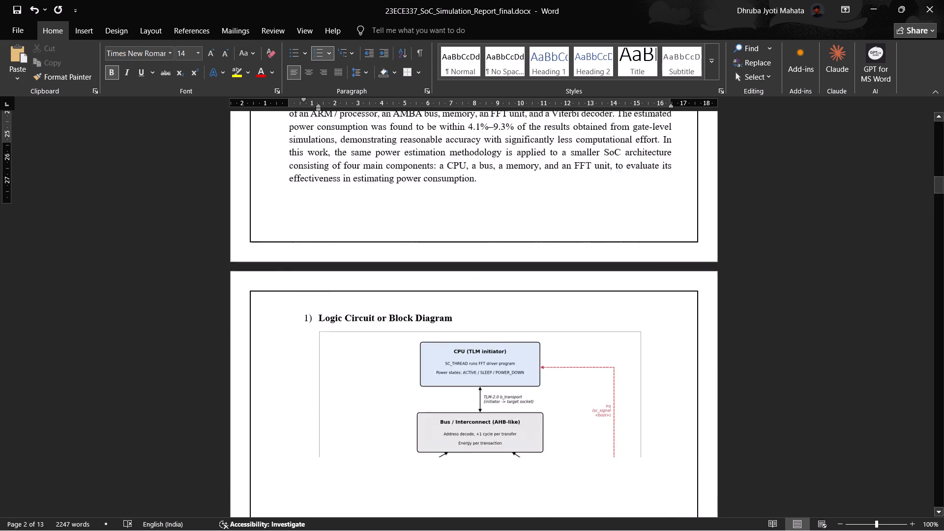
{"action": "scroll", "coordinate": [367, 318], "scroll_direction": "down", "scroll_amount": 2}
{"action": "scroll", "coordinate": [367, 320], "scroll_direction": "up", "scroll_amount": 4}
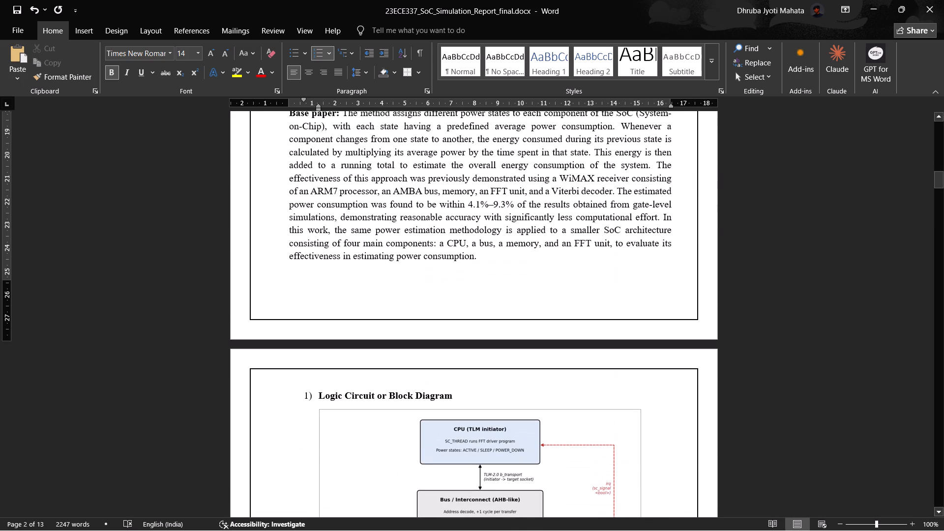
{"action": "left_click", "coordinate": [316, 403]}
{"action": "key", "text": "BackSpace"}
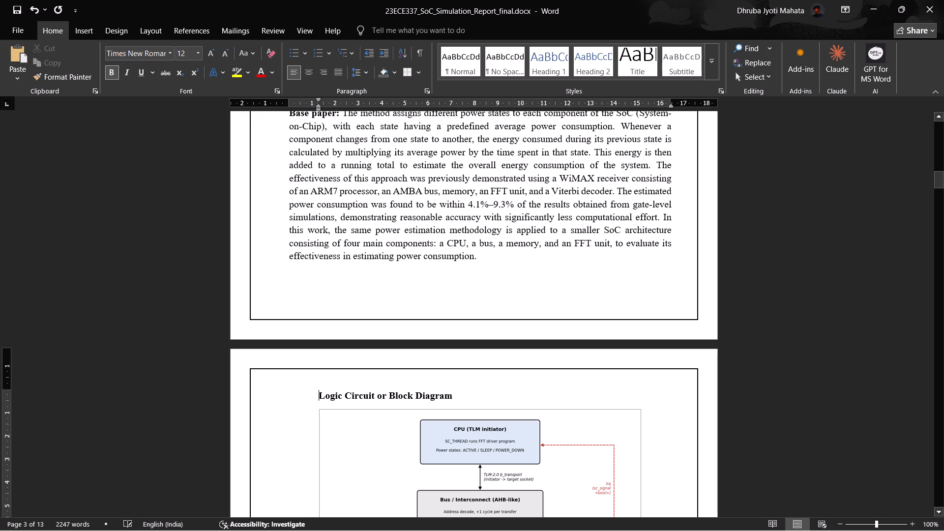
Remove the automatic list number and the left indent from the "Working principle" heading on page 3.
{"action": "scroll", "coordinate": [308, 372], "scroll_direction": "down", "scroll_amount": 2}
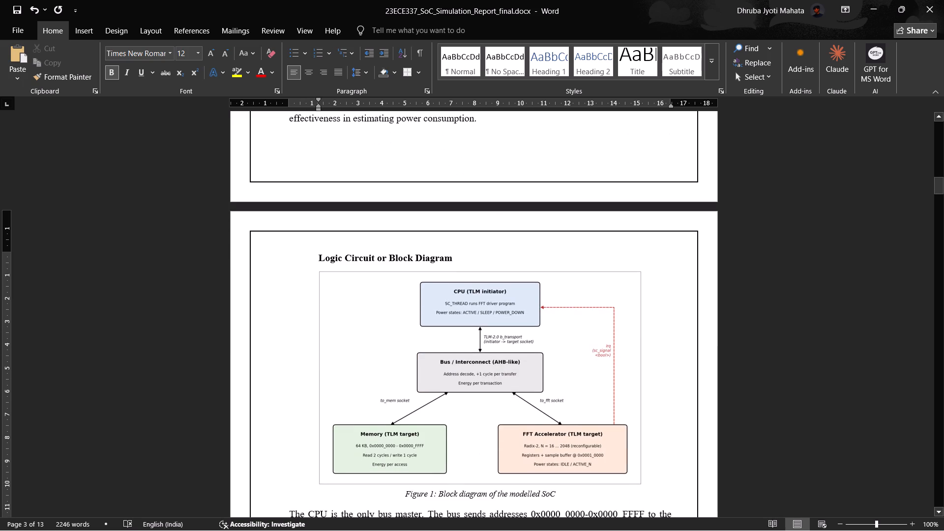
{"action": "scroll", "coordinate": [310, 373], "scroll_direction": "down", "scroll_amount": 4}
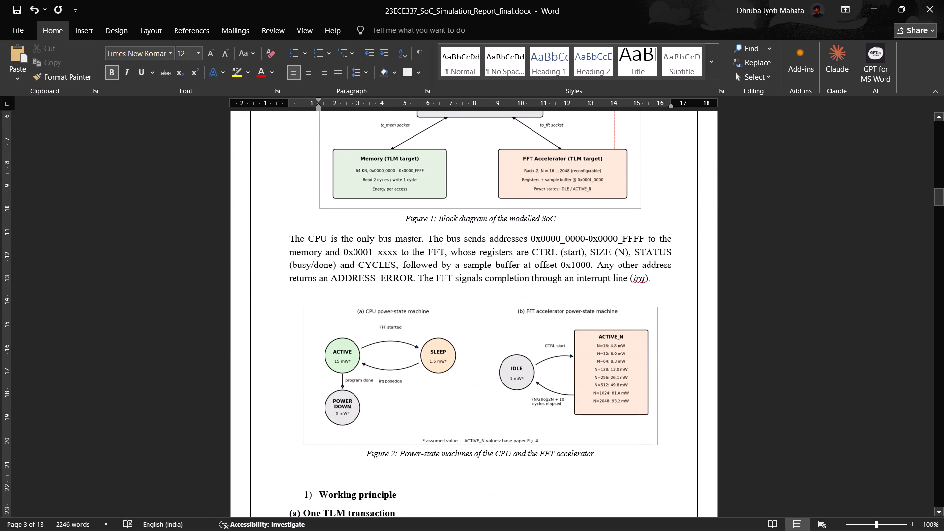
{"action": "scroll", "coordinate": [648, 364], "scroll_direction": "down", "scroll_amount": 2}
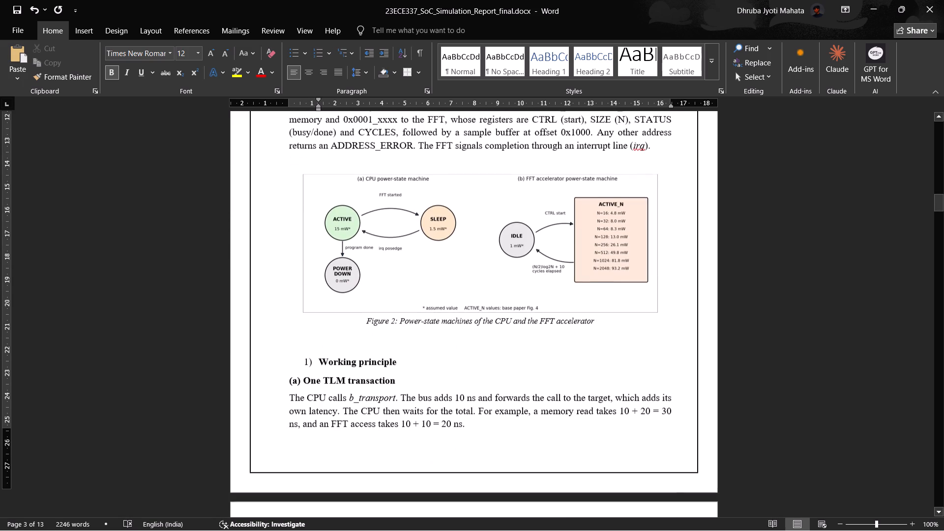
{"action": "scroll", "coordinate": [394, 384], "scroll_direction": "up", "scroll_amount": 3}
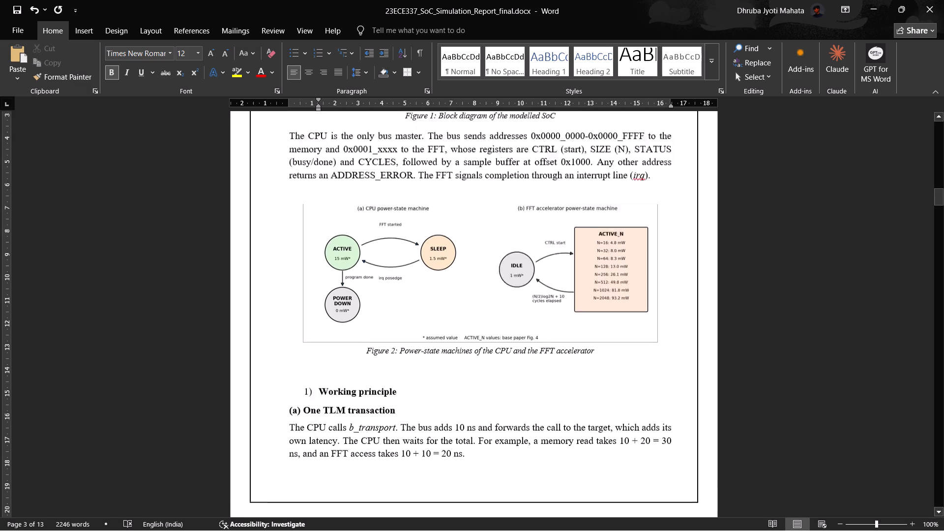
{"action": "scroll", "coordinate": [394, 385], "scroll_direction": "up", "scroll_amount": 9}
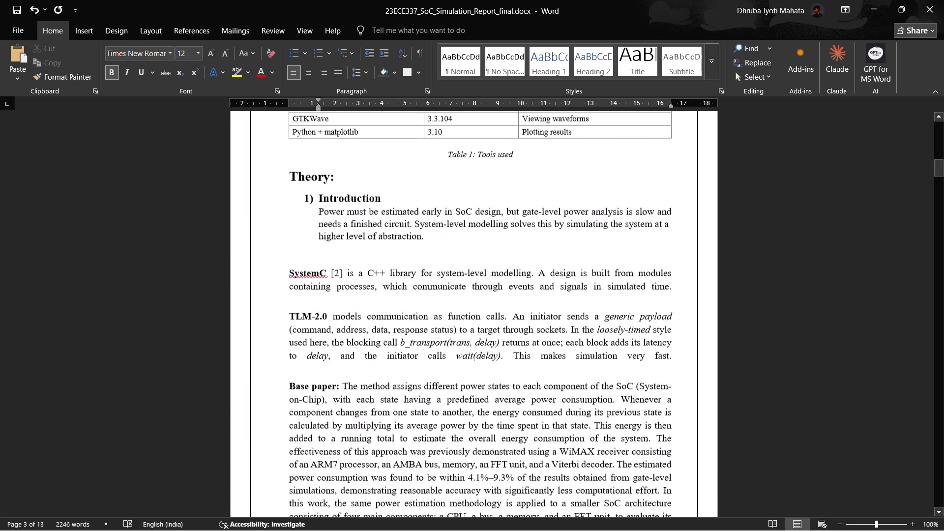
{"action": "scroll", "coordinate": [394, 385], "scroll_direction": "down", "scroll_amount": 12}
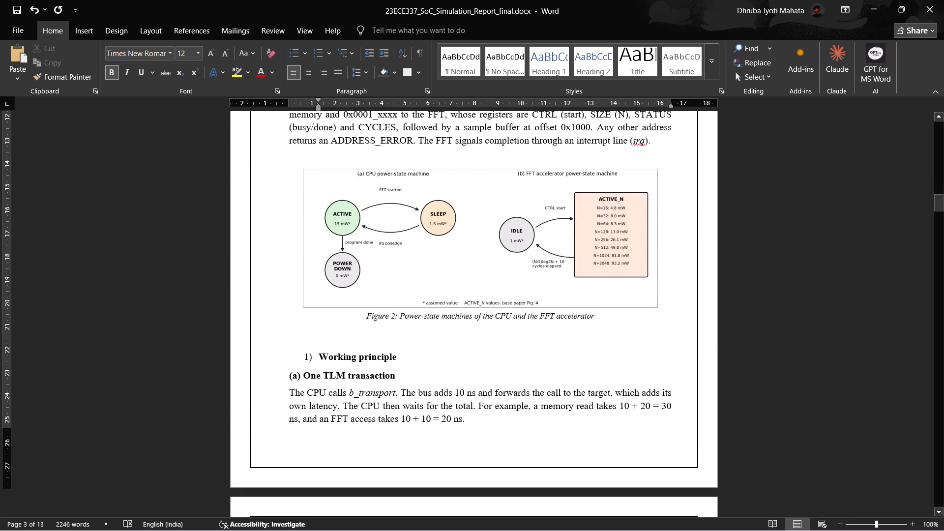
{"action": "left_click_drag", "start_coordinate": [318, 357], "coordinate": [294, 360]}
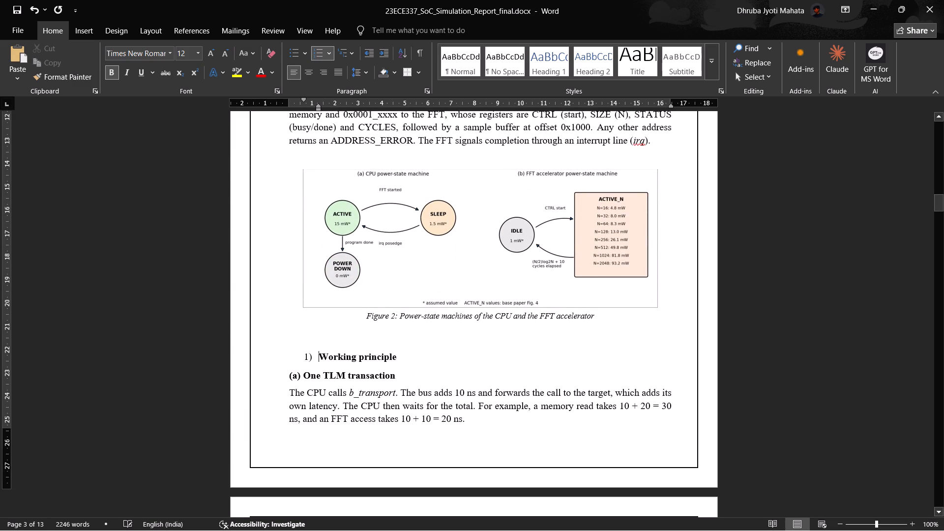
{"action": "key", "text": "BackSpace"}
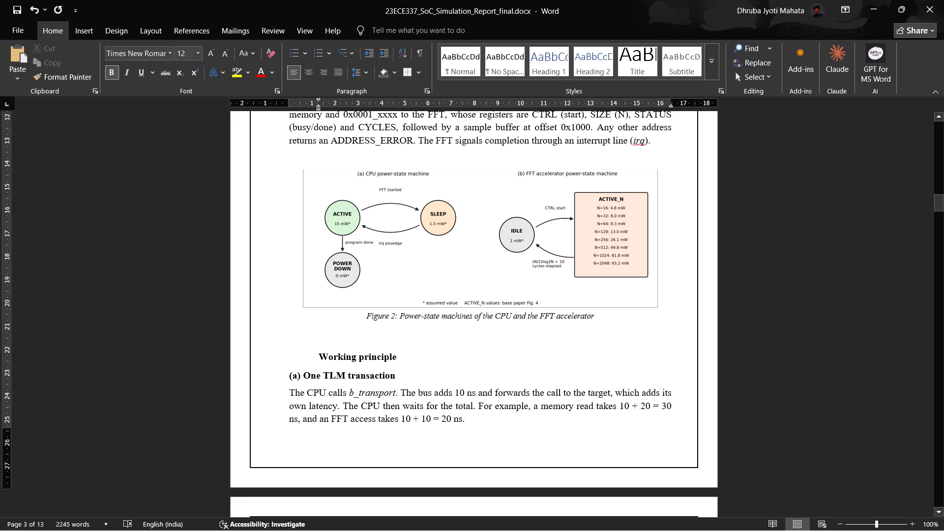
{"action": "left_click", "coordinate": [286, 379]}
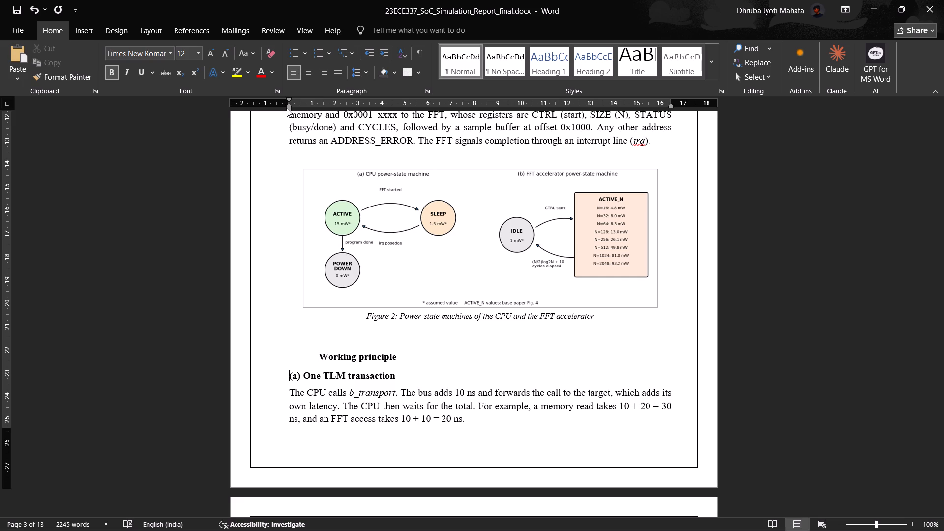
{"action": "left_click", "coordinate": [318, 360]}
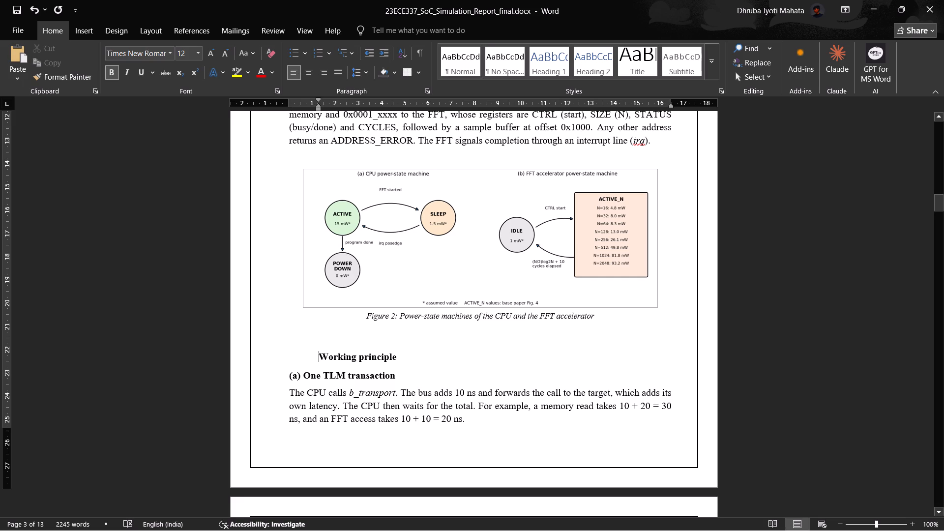
{"action": "key", "text": "BackSpace"}
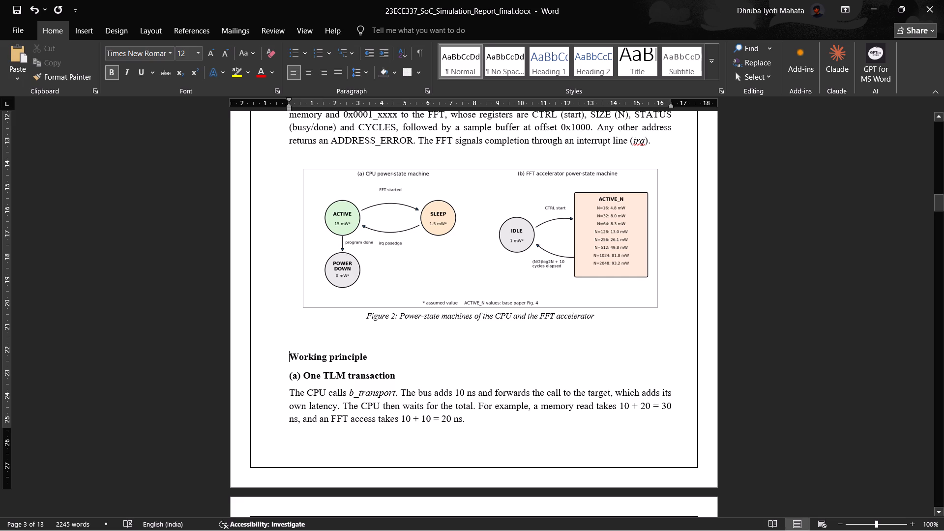
Enlarge the "Working principle" heading to 16 pt.
{"action": "left_click_drag", "start_coordinate": [380, 351], "coordinate": [215, 354]}
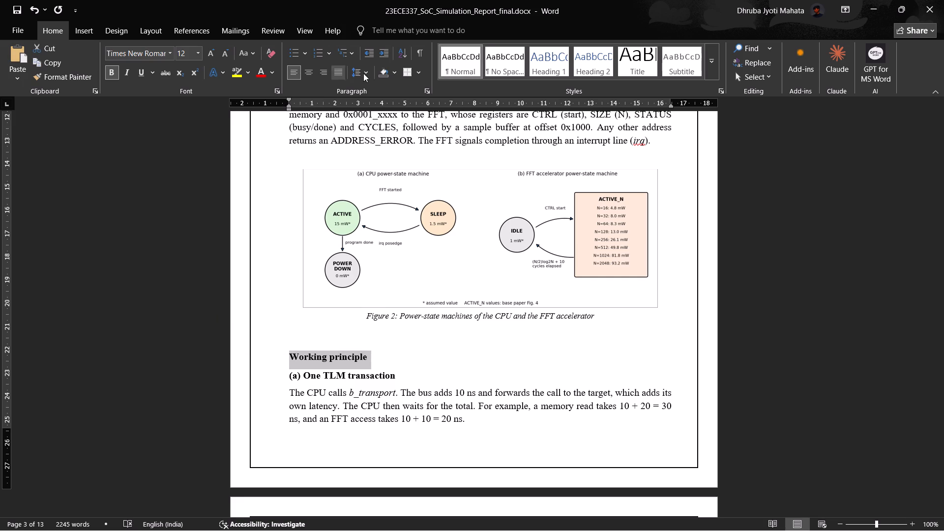
{"action": "left_click", "coordinate": [212, 55]}
{"action": "left_click", "coordinate": [212, 55]}
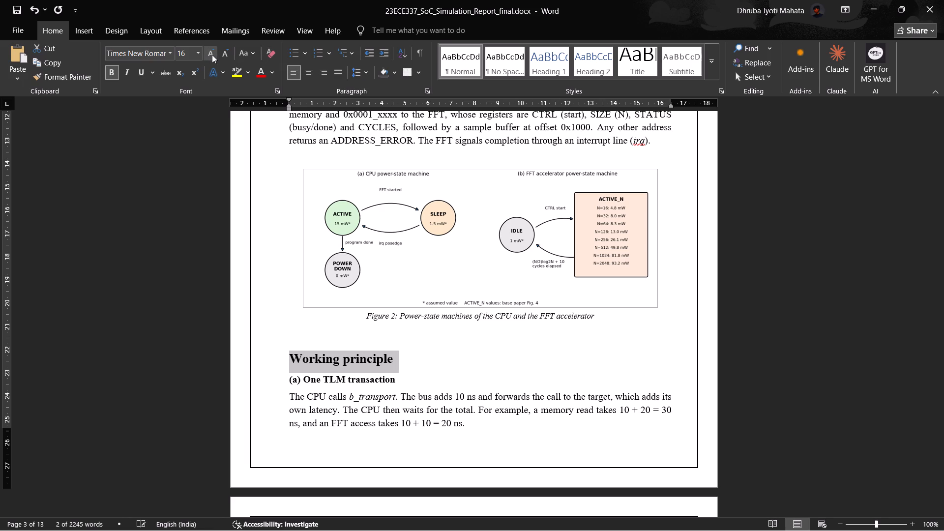
{"action": "left_click", "coordinate": [523, 346]}
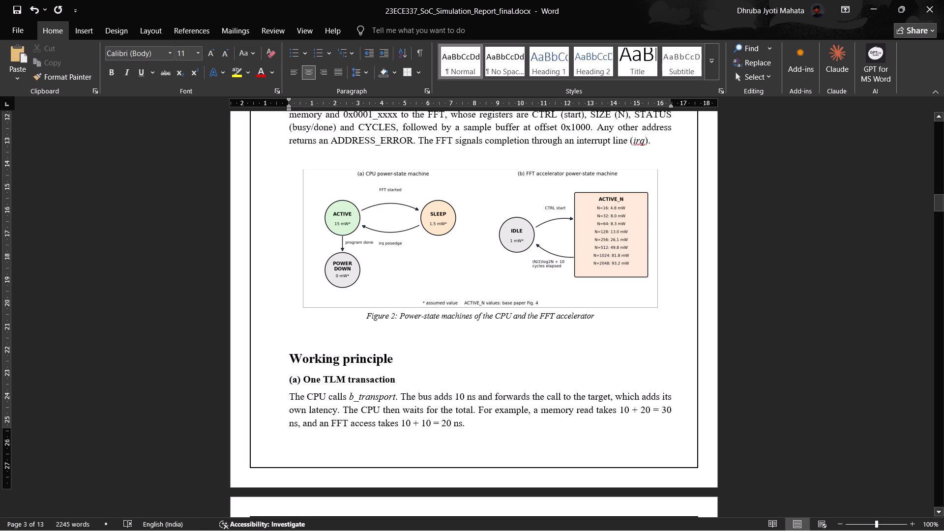
Review the layout of pages 3 and 4, from the block diagram through the Working principle subsections and Table 2.
{"action": "scroll", "coordinate": [545, 364], "scroll_direction": "down", "scroll_amount": 2}
{"action": "scroll", "coordinate": [543, 363], "scroll_direction": "up", "scroll_amount": 8}
{"action": "scroll", "coordinate": [537, 353], "scroll_direction": "down", "scroll_amount": 3}
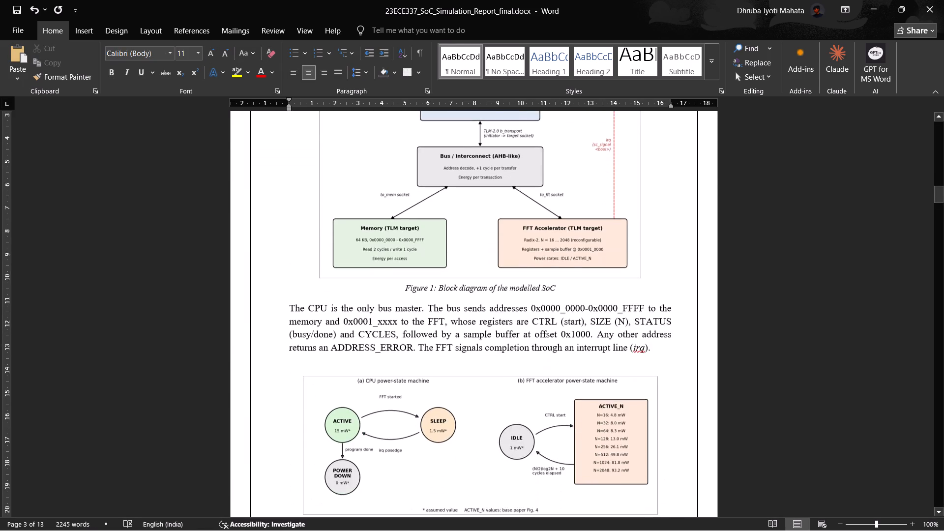
{"action": "scroll", "coordinate": [537, 353], "scroll_direction": "down", "scroll_amount": 3}
{"action": "scroll", "coordinate": [508, 391], "scroll_direction": "down", "scroll_amount": 1}
{"action": "left_click", "coordinate": [514, 403]}
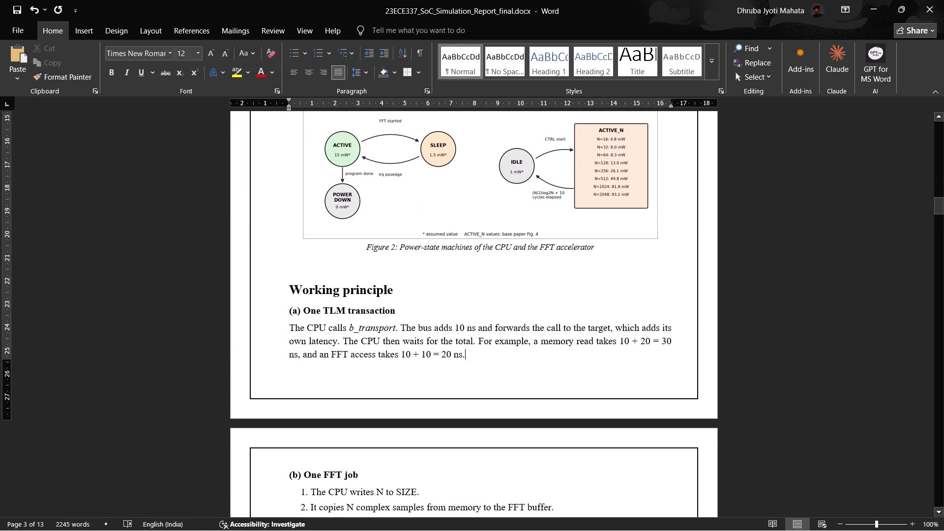
{"action": "scroll", "coordinate": [534, 421], "scroll_direction": "down", "scroll_amount": 1}
{"action": "scroll", "coordinate": [529, 377], "scroll_direction": "down", "scroll_amount": 2}
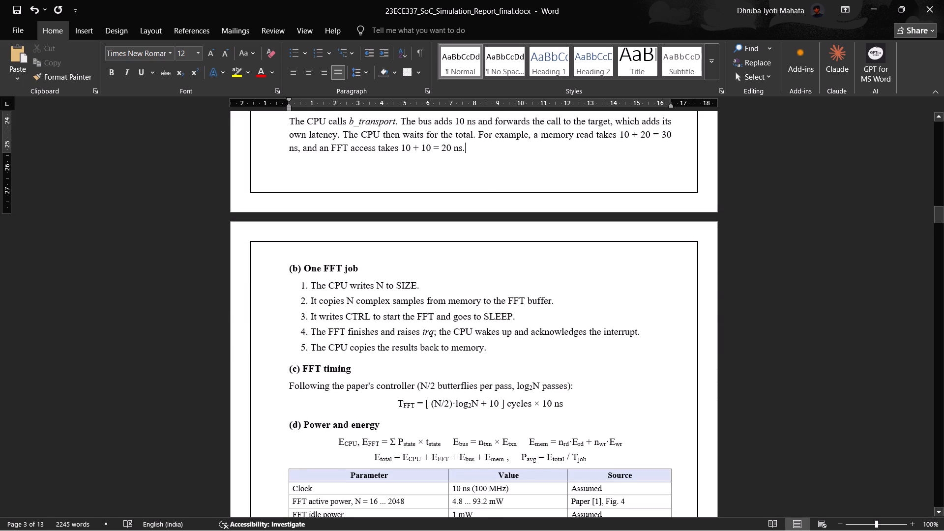
{"action": "scroll", "coordinate": [525, 374], "scroll_direction": "down", "scroll_amount": 2}
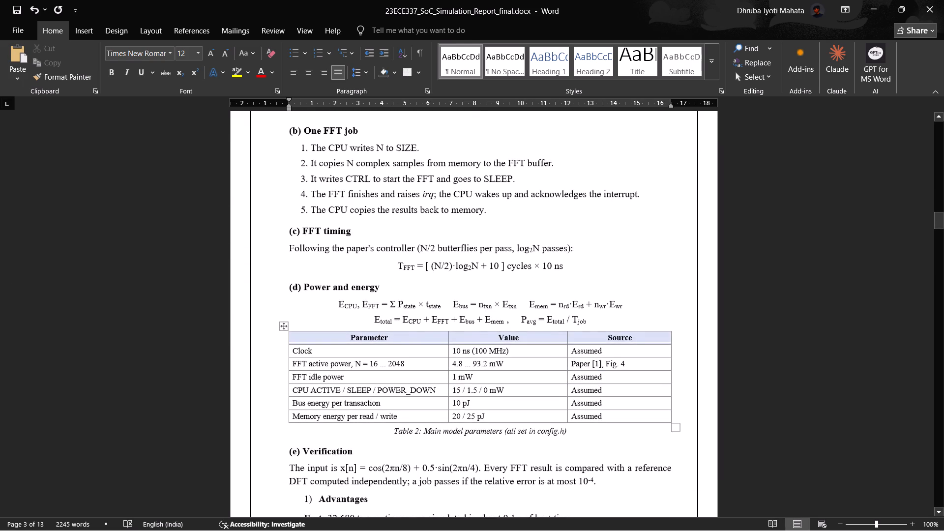
{"action": "scroll", "coordinate": [522, 370], "scroll_direction": "down", "scroll_amount": 1}
{"action": "scroll", "coordinate": [558, 340], "scroll_direction": "up", "scroll_amount": 3}
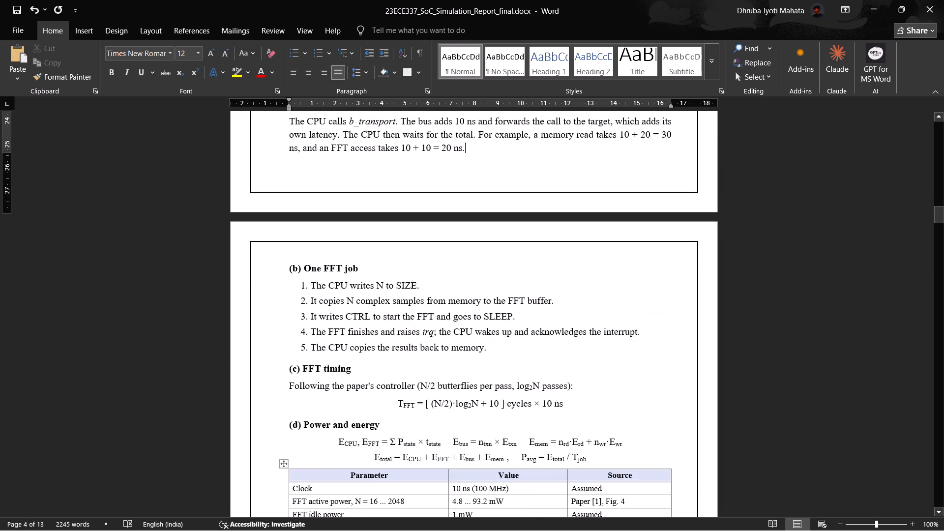
{"action": "scroll", "coordinate": [555, 352], "scroll_direction": "up", "scroll_amount": 2}
{"action": "scroll", "coordinate": [552, 358], "scroll_direction": "down", "scroll_amount": 2}
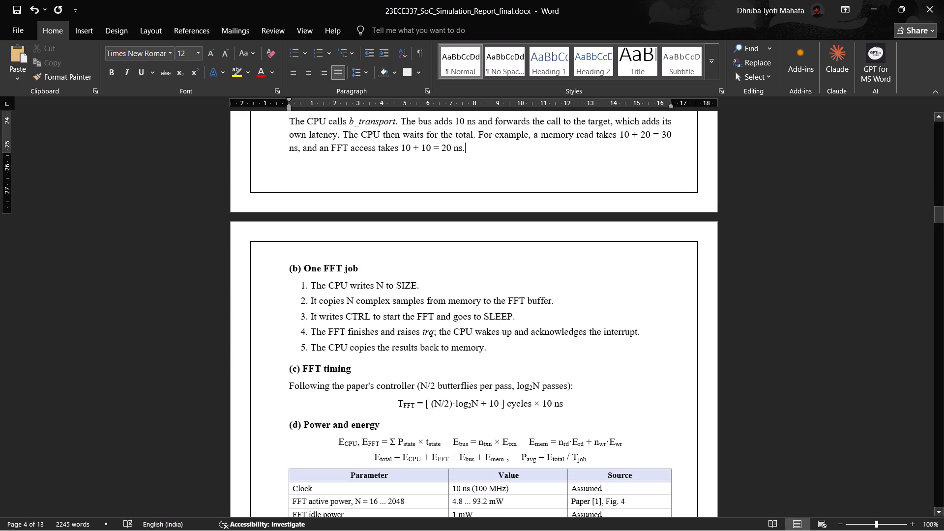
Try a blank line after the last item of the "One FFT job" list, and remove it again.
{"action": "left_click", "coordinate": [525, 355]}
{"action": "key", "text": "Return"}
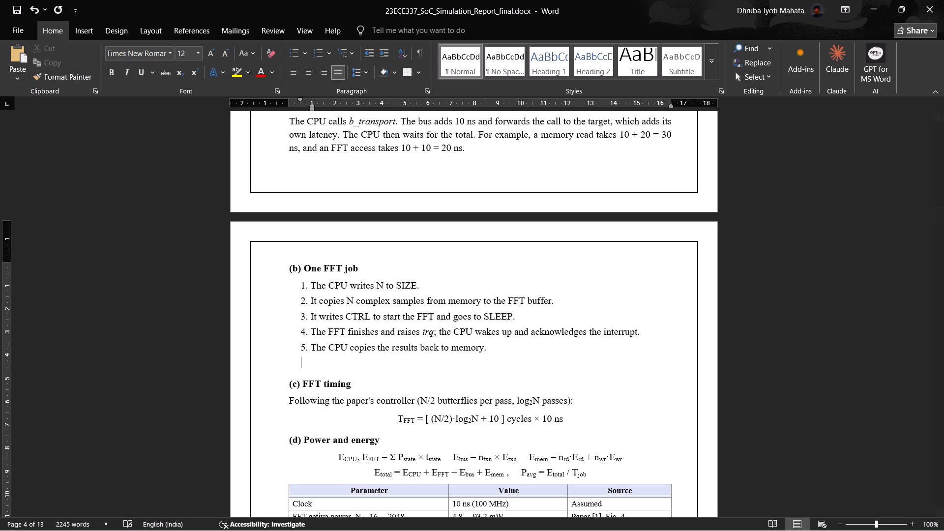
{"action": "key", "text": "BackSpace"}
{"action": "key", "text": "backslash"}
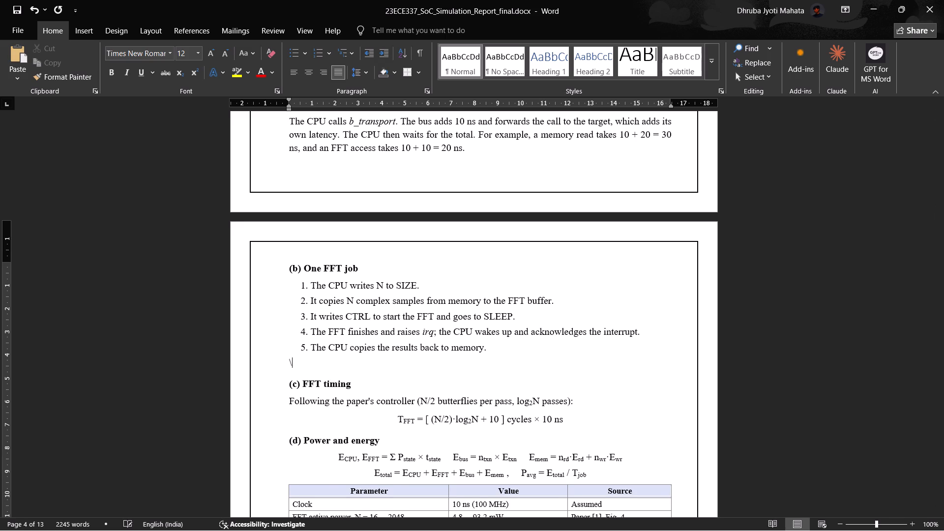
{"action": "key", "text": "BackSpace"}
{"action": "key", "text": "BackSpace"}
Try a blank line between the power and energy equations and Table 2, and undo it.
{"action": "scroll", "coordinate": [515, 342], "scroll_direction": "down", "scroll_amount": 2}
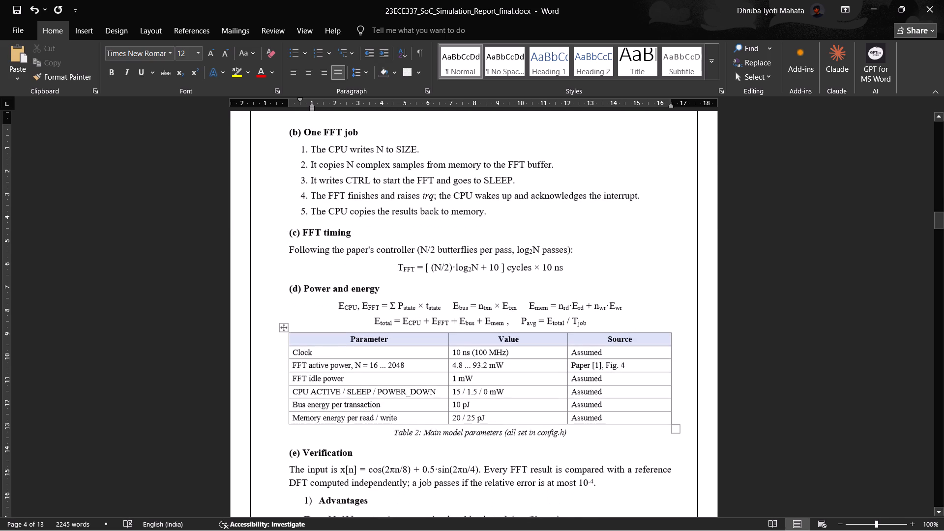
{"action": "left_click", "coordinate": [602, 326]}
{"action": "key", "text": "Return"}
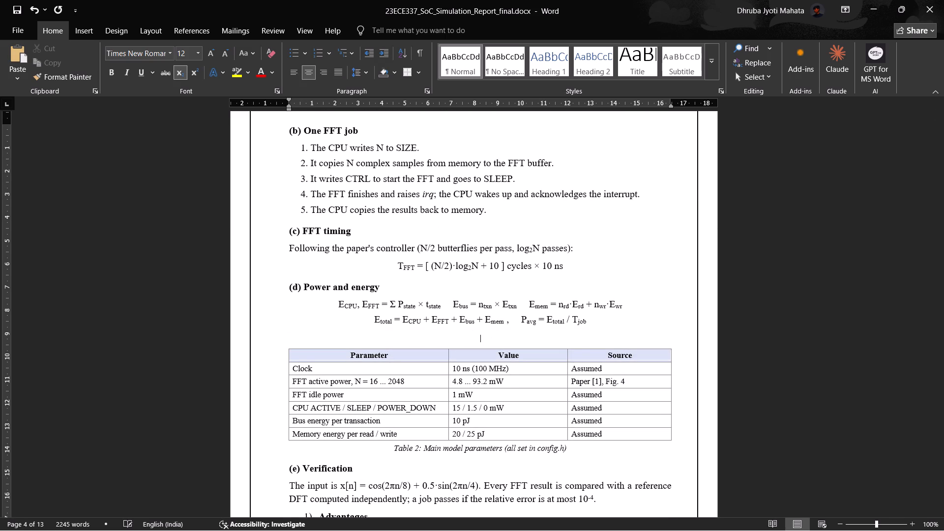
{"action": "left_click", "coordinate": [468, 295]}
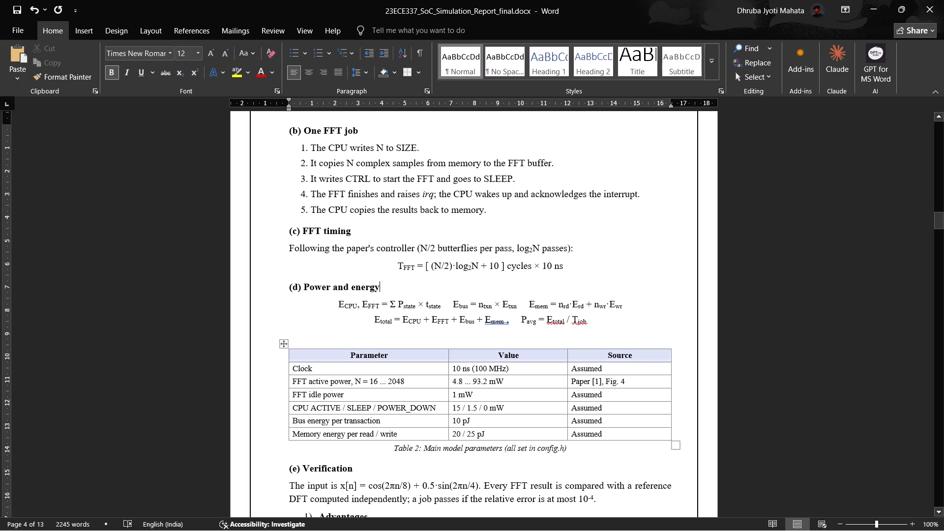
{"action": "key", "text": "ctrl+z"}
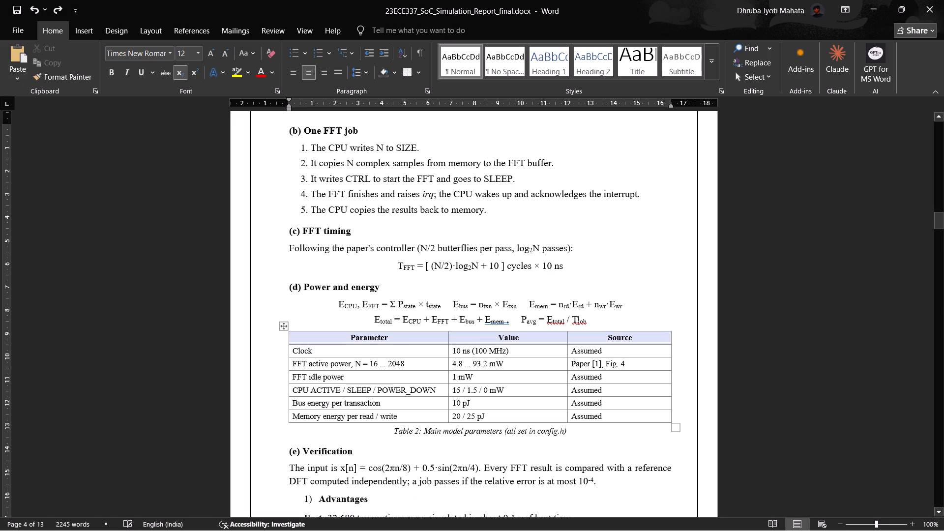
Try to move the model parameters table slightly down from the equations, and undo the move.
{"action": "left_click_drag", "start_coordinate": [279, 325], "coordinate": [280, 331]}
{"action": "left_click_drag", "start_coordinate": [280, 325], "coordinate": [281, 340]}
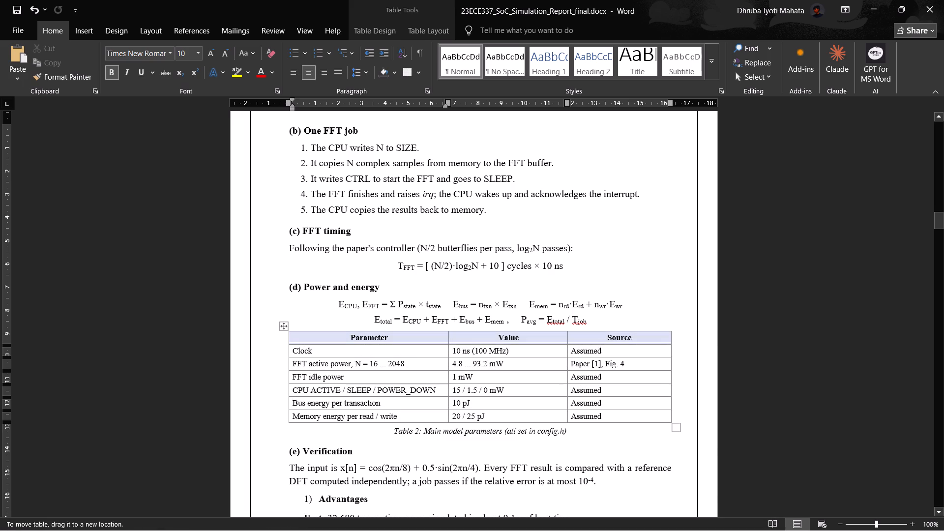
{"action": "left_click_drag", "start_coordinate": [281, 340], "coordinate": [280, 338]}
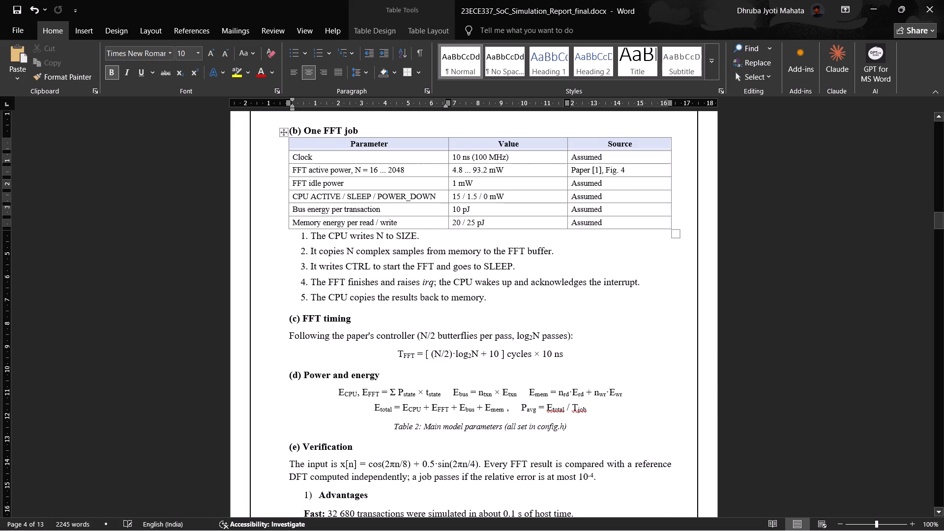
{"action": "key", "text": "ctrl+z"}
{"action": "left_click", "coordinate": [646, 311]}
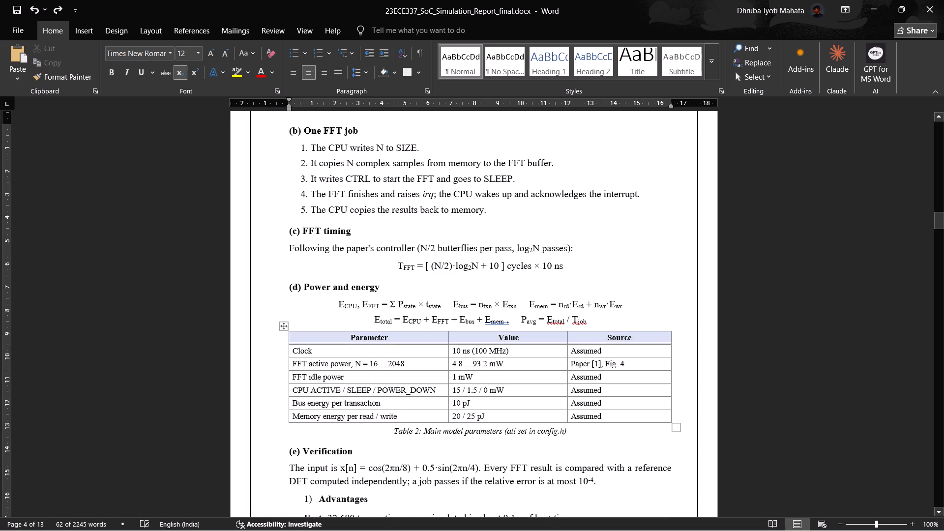
Insert a line break before the Table 2 caption to separate it from the table.
{"action": "scroll", "coordinate": [529, 414], "scroll_direction": "down", "scroll_amount": 2}
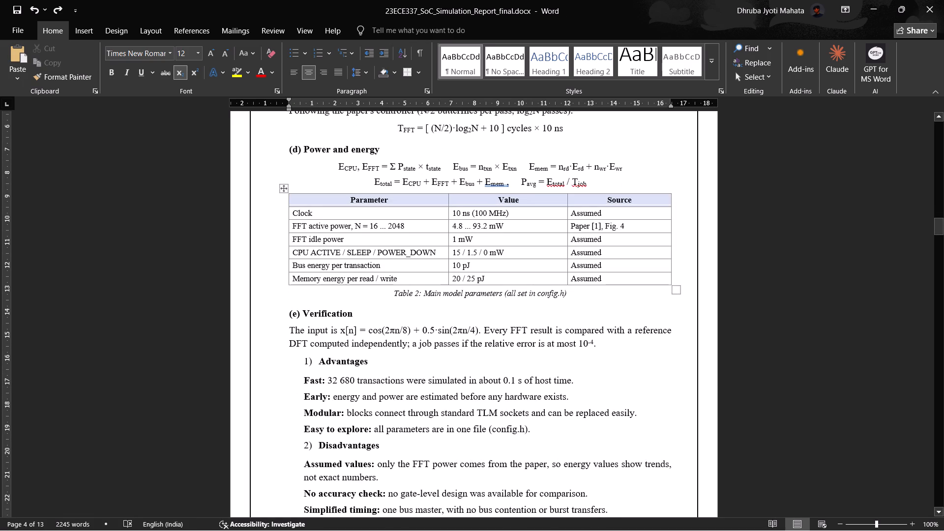
{"action": "left_click", "coordinate": [392, 298]}
{"action": "key", "text": "shift+Return"}
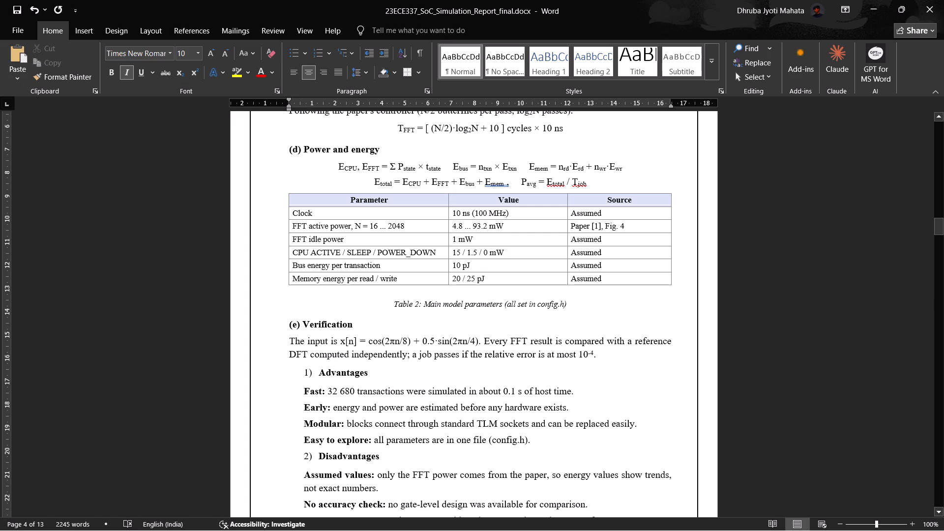
Insert two blank lines before the "SystemC Code:" heading to push it onto the next page.
{"action": "scroll", "coordinate": [492, 372], "scroll_direction": "down", "scroll_amount": 2}
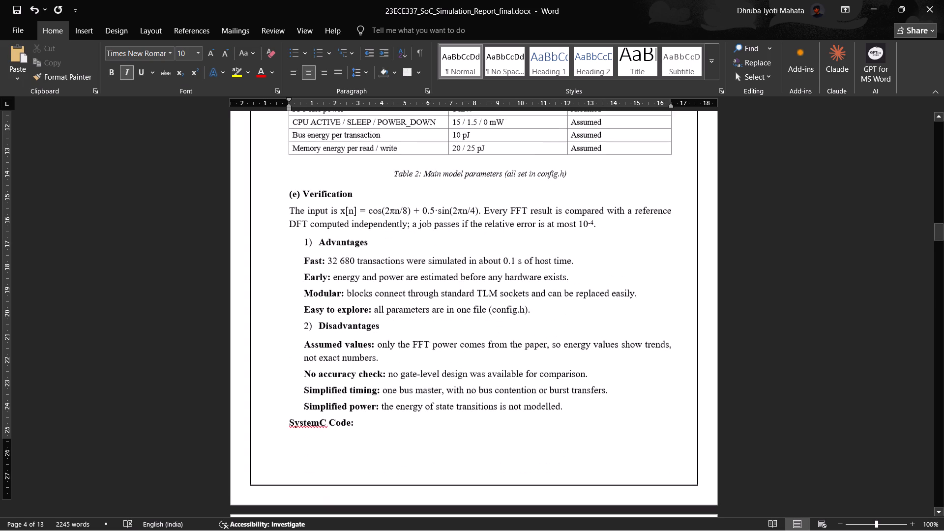
{"action": "left_click", "coordinate": [286, 421]}
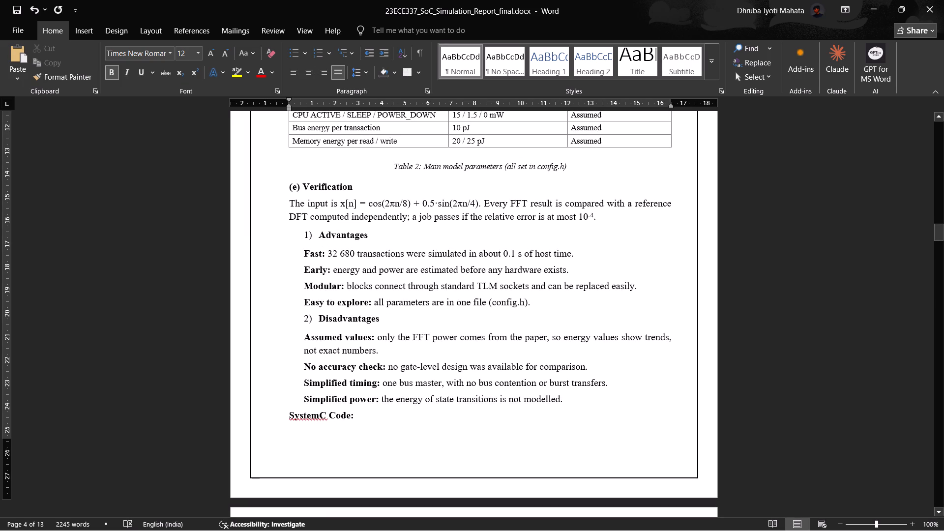
{"action": "key", "text": "Return"}
{"action": "key", "text": "Return"}
Remove the automatic list number and the left indent from the "Advantages" heading.
{"action": "scroll", "coordinate": [324, 306], "scroll_direction": "up", "scroll_amount": 1}
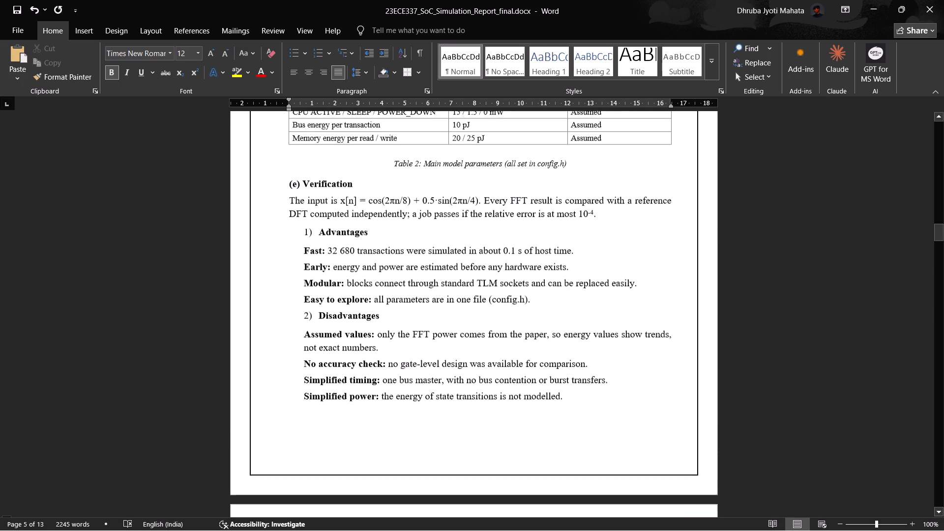
{"action": "left_click", "coordinate": [319, 247]}
{"action": "key", "text": "BackSpace"}
{"action": "key", "text": "BackSpace"}
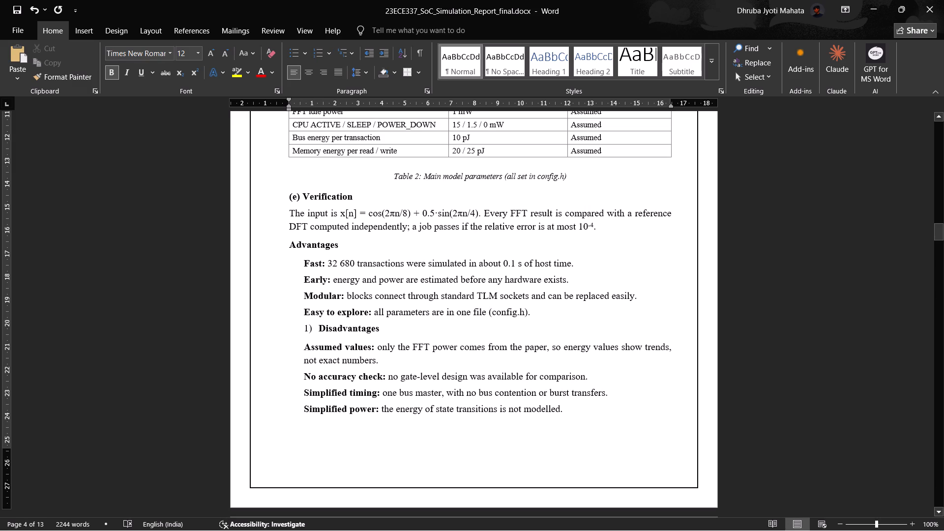
Enlarge the "Advantages" heading to 14 pt and insert a line break before it to separate it from the Verification text.
{"action": "left_click_drag", "start_coordinate": [349, 246], "coordinate": [295, 247]}
{"action": "left_click", "coordinate": [323, 252]}
{"action": "double_click", "coordinate": [322, 251]}
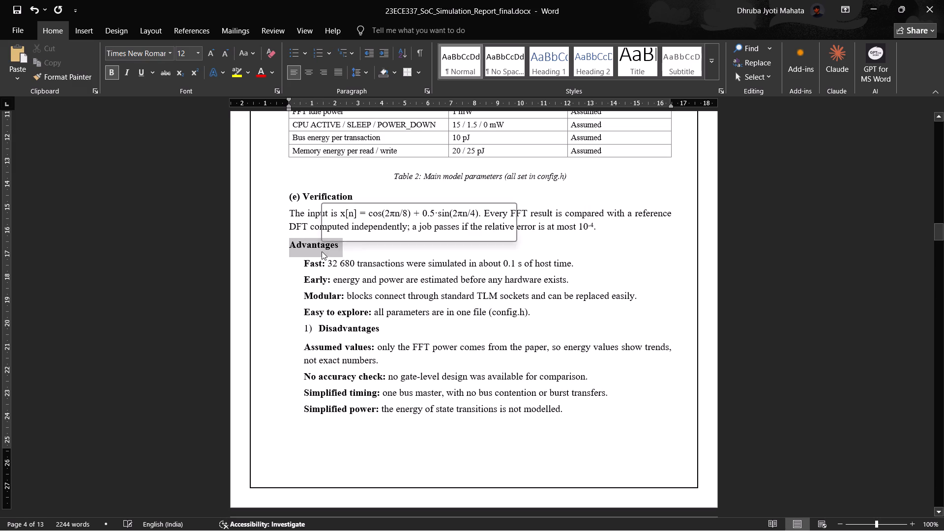
{"action": "left_click", "coordinate": [212, 56]}
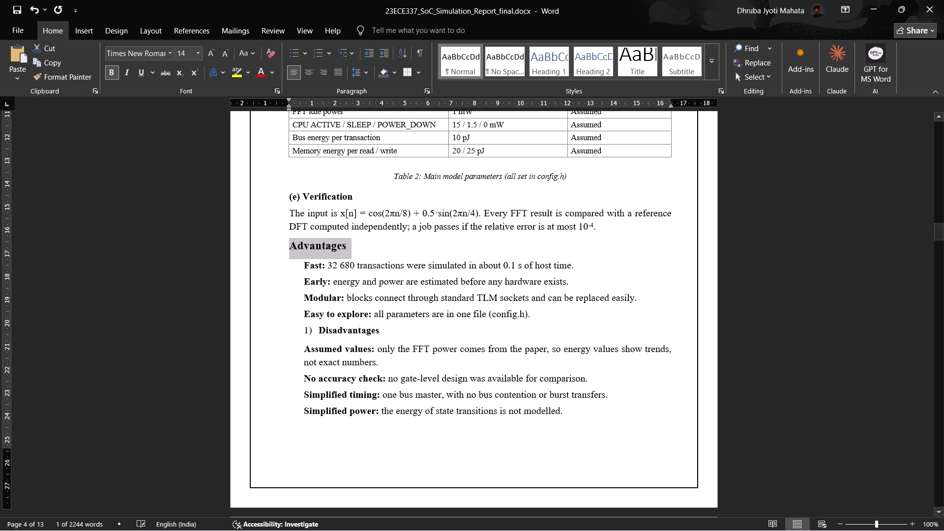
{"action": "left_click", "coordinate": [378, 254]}
{"action": "left_click", "coordinate": [289, 243]}
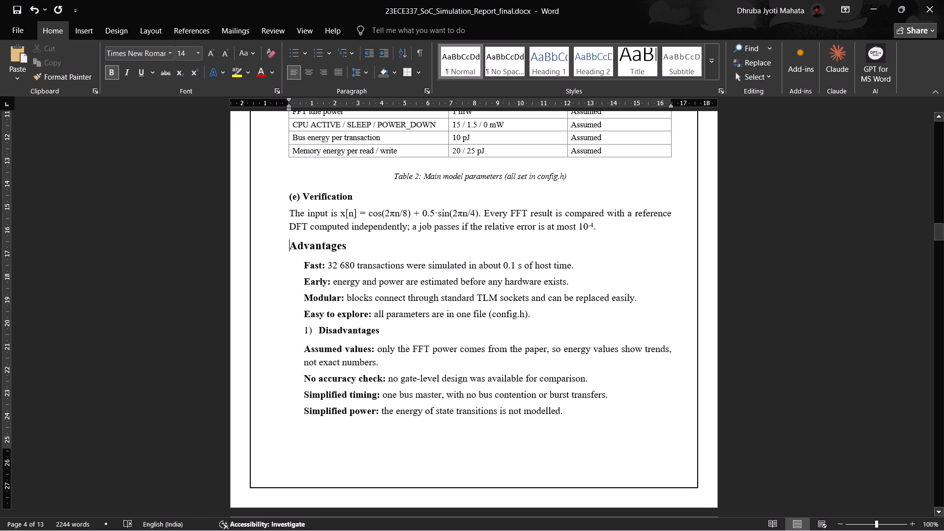
{"action": "key", "text": "shift+Return"}
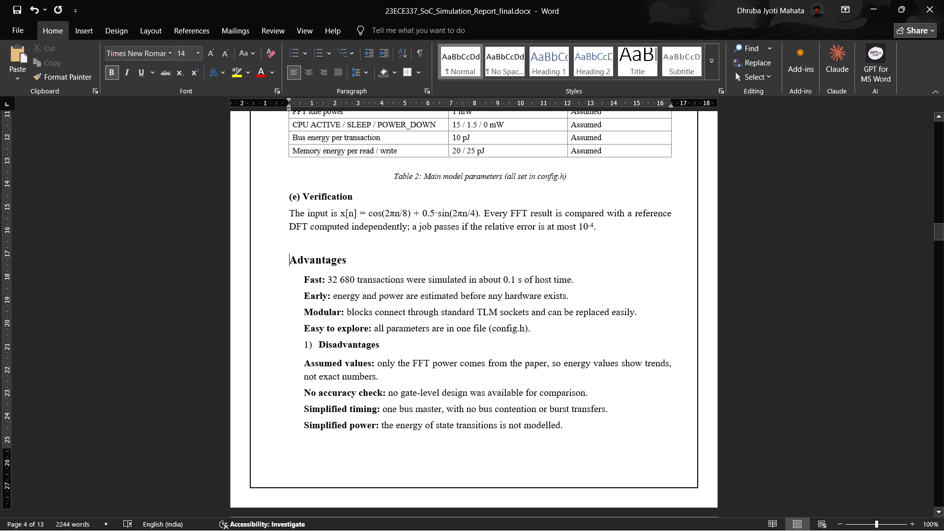
Remove the automatic list number and left indent from the "Disadvantages" heading and enlarge it to 14 pt.
{"action": "left_click", "coordinate": [320, 345]}
{"action": "key", "text": "BackSpace"}
{"action": "key", "text": "BackSpace"}
{"action": "left_click_drag", "start_coordinate": [356, 350], "coordinate": [282, 341]}
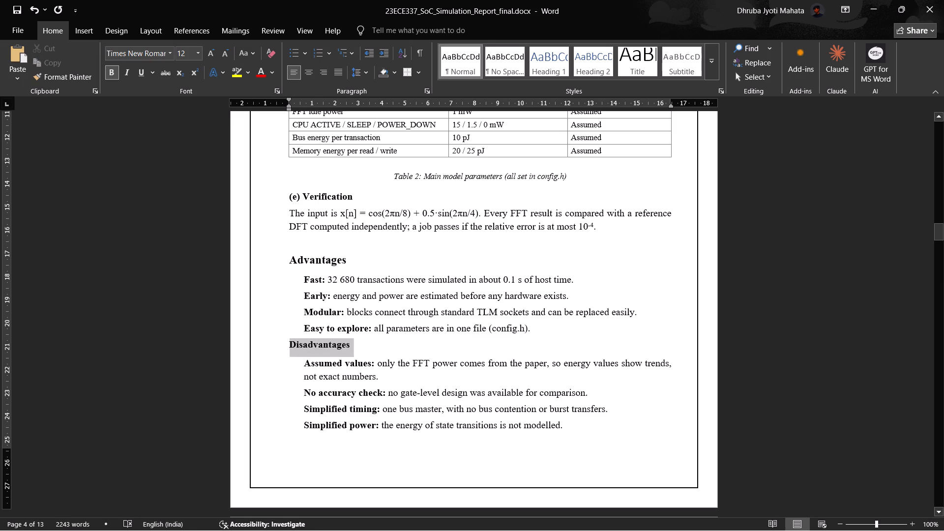
{"action": "left_click_drag", "start_coordinate": [282, 341], "coordinate": [271, 341]}
{"action": "left_click", "coordinate": [372, 293]}
{"action": "left_click", "coordinate": [373, 306]}
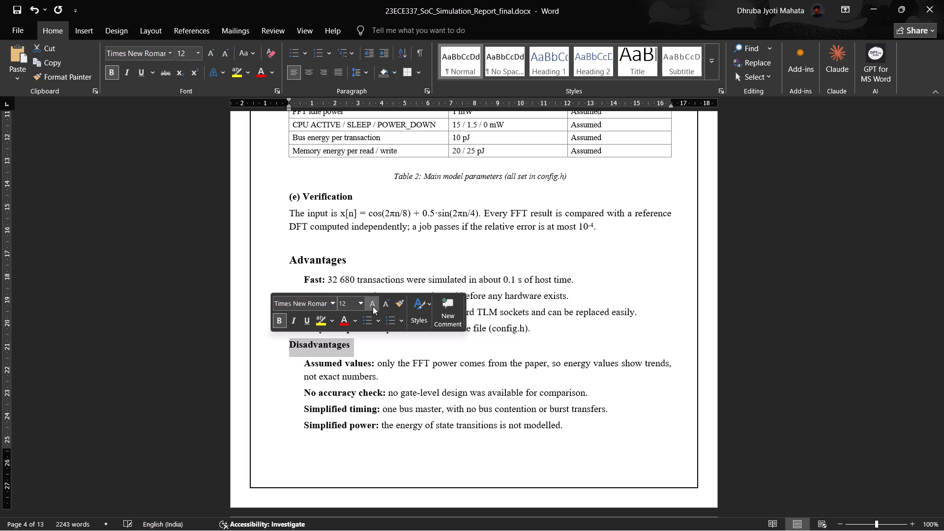
{"action": "left_click", "coordinate": [430, 363]}
{"action": "left_click", "coordinate": [319, 258]}
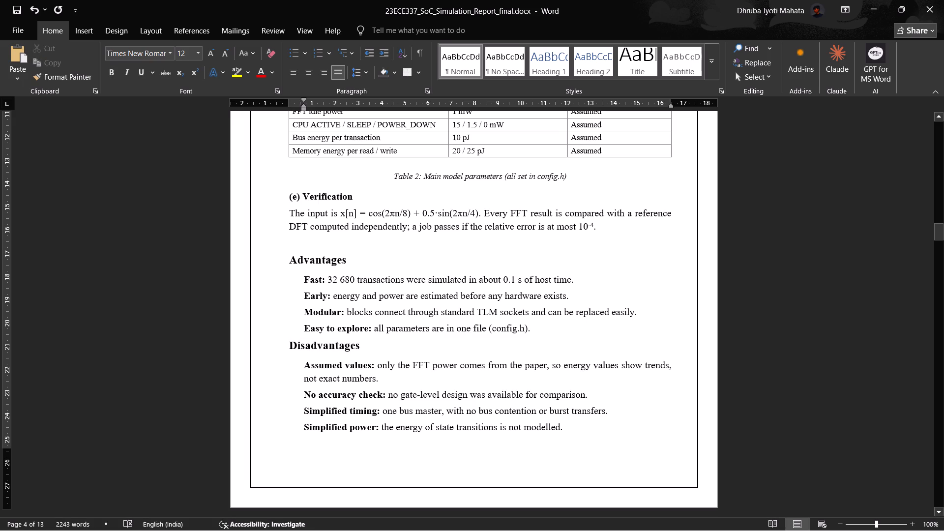
{"action": "left_click", "coordinate": [322, 338]}
{"action": "left_click", "coordinate": [327, 344]}
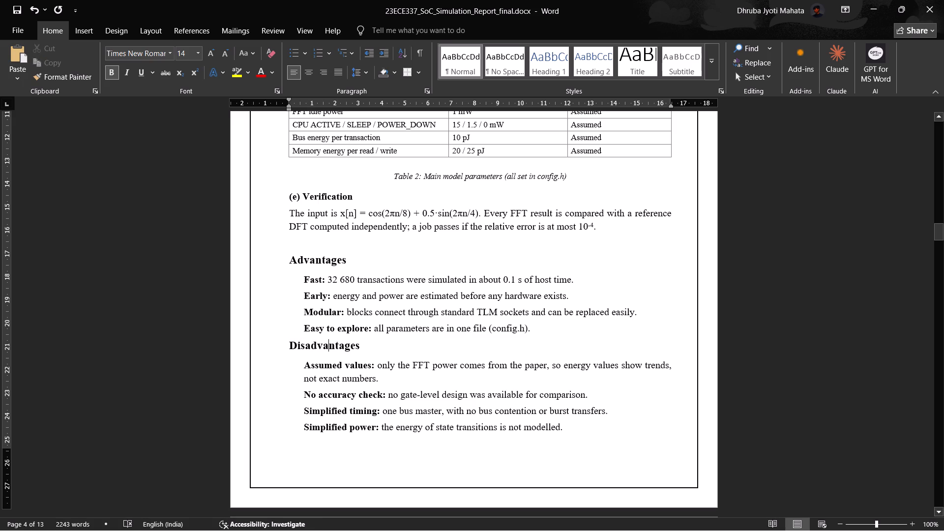
{"action": "left_click", "coordinate": [632, 478]}
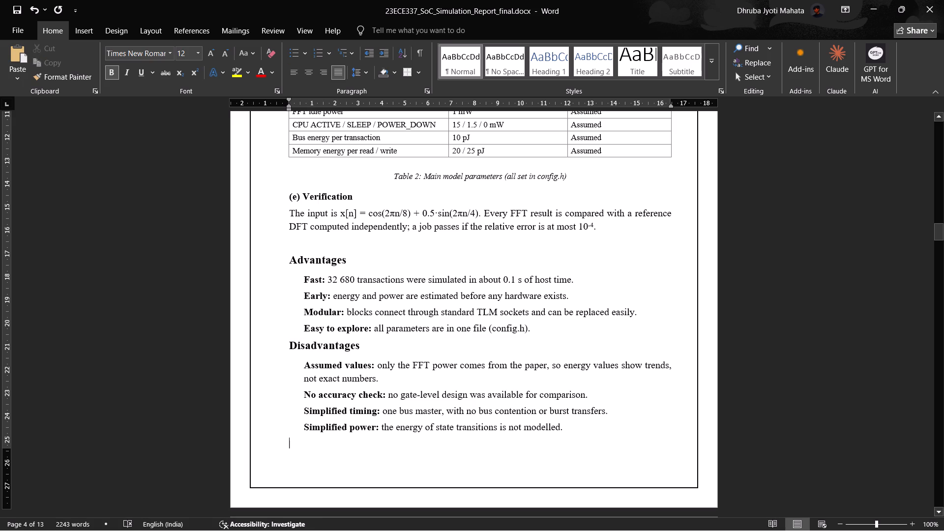
Add a colon at the end of both the "Advantages" and "Disadvantages" headings.
{"action": "scroll", "coordinate": [561, 436], "scroll_direction": "up", "scroll_amount": 2}
{"action": "left_click", "coordinate": [373, 413]}
{"action": "left_click", "coordinate": [376, 404]}
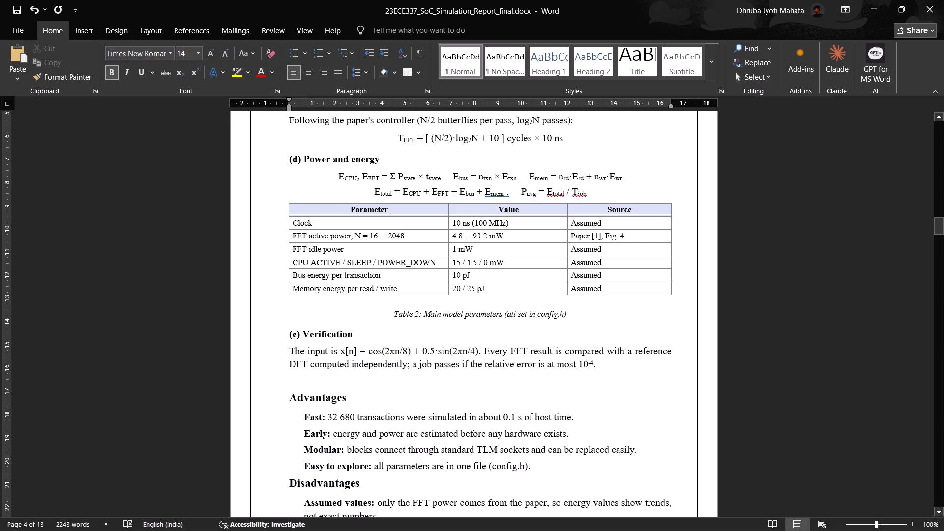
{"action": "key", "text": "shift+colon"}
{"action": "right_click_drag", "start_coordinate": [368, 470], "coordinate": [370, 485]}
{"action": "left_click", "coordinate": [370, 485]}
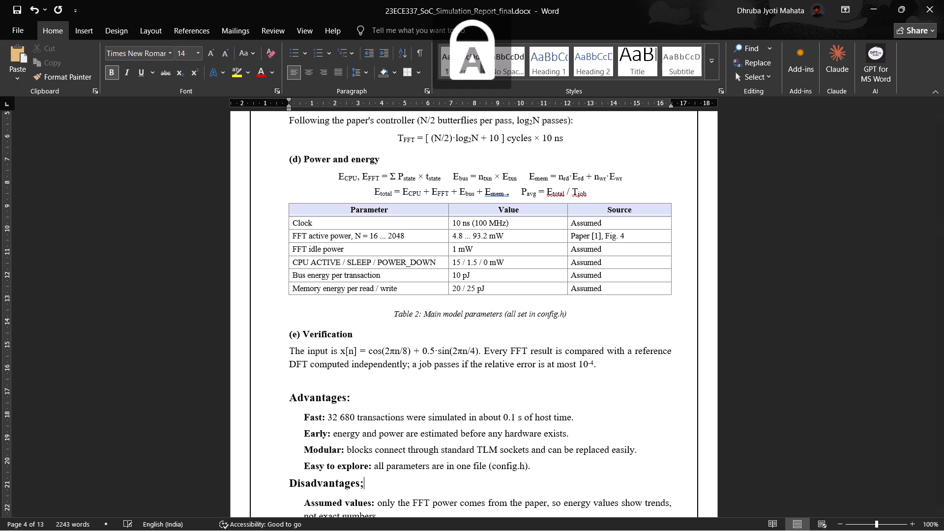
{"action": "key", "text": "BackSpace"}
{"action": "key", "text": "shift+colon"}
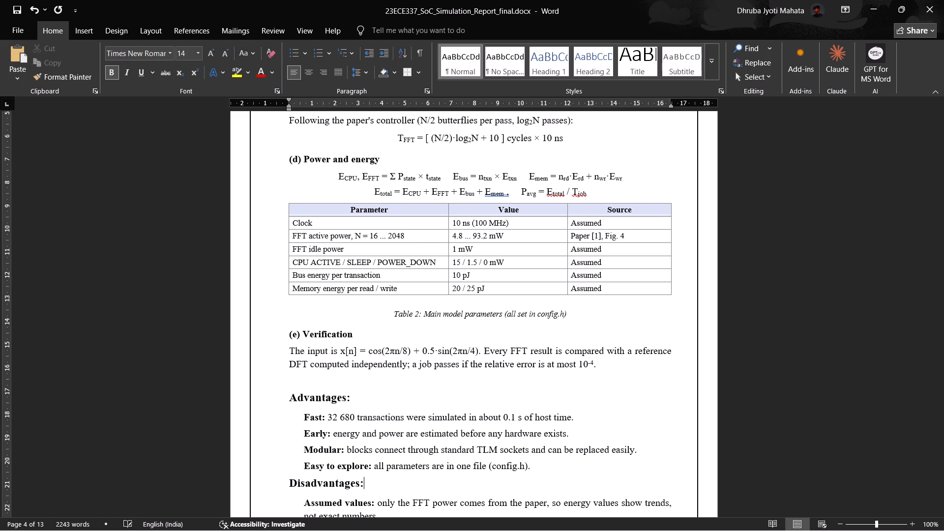
Enlarge the "SystemC Code:" heading to 14 pt.
{"action": "scroll", "coordinate": [407, 511], "scroll_direction": "down", "scroll_amount": 1}
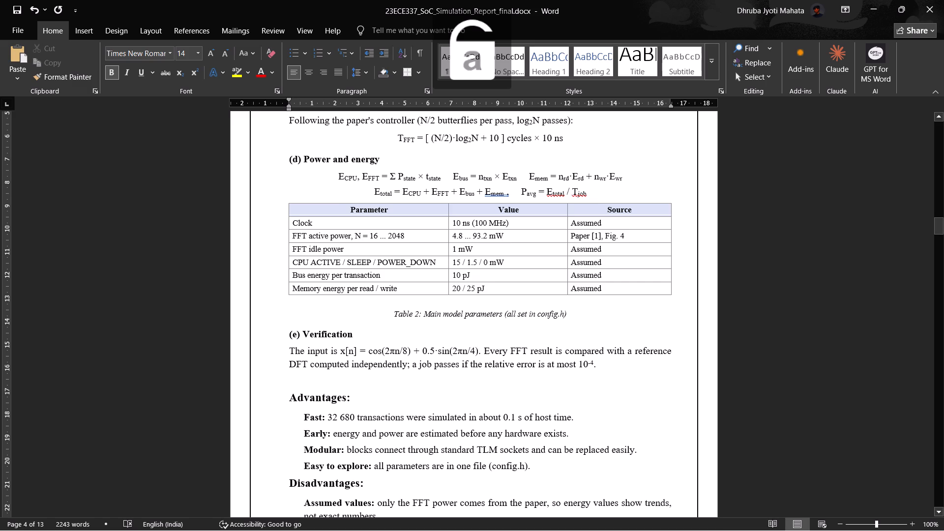
{"action": "scroll", "coordinate": [407, 511], "scroll_direction": "down", "scroll_amount": 1}
{"action": "scroll", "coordinate": [369, 493], "scroll_direction": "down", "scroll_amount": 1}
{"action": "scroll", "coordinate": [357, 468], "scroll_direction": "up", "scroll_amount": 6}
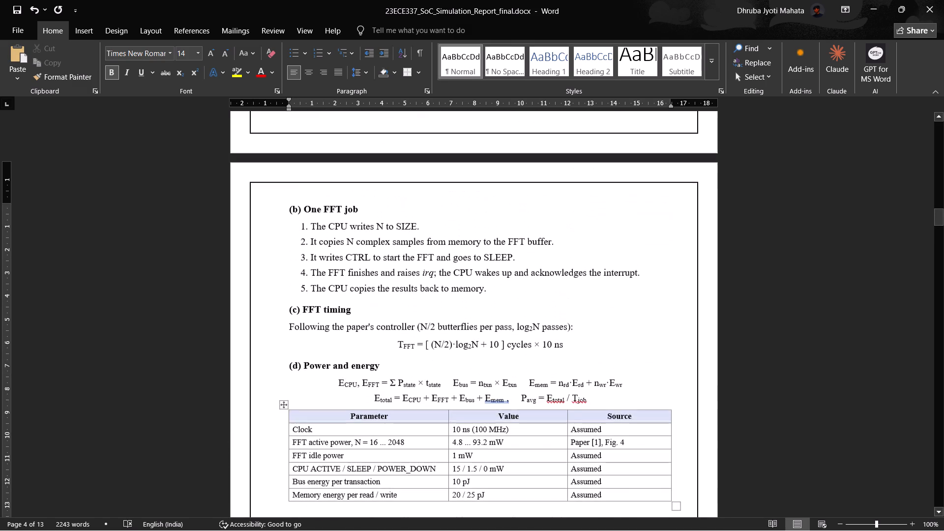
{"action": "scroll", "coordinate": [355, 469], "scroll_direction": "down", "scroll_amount": 10}
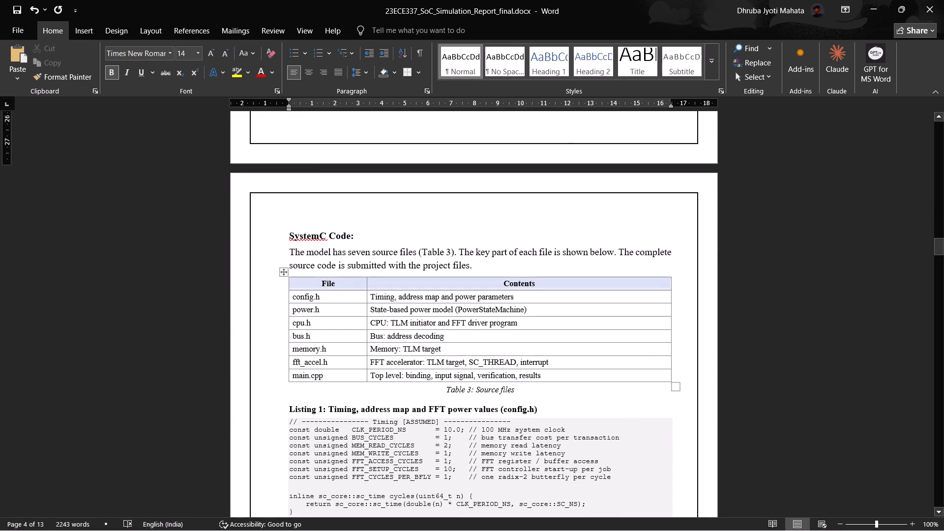
{"action": "left_click_drag", "start_coordinate": [356, 235], "coordinate": [289, 235]}
{"action": "left_click", "coordinate": [392, 199]}
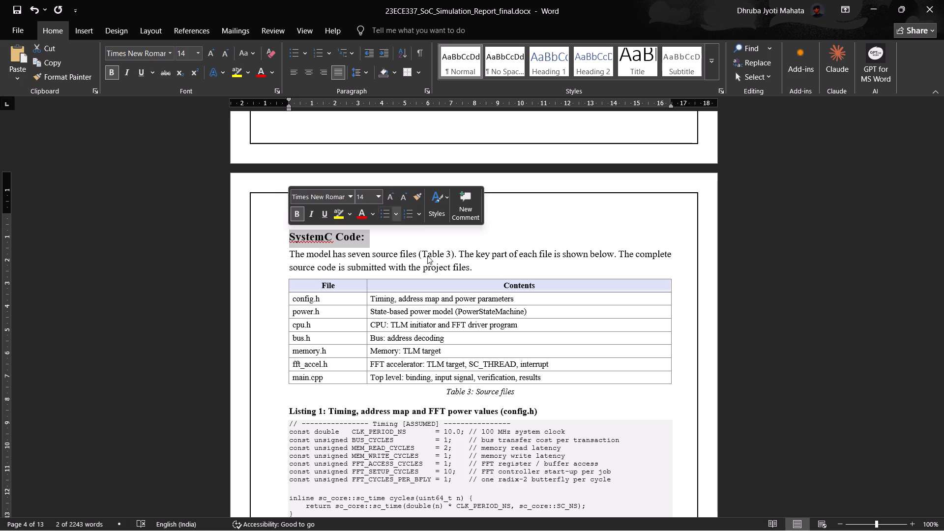
{"action": "left_click", "coordinate": [526, 268]}
Examine the heading sizes in the earlier sections, such as "Working principle", to compare them with the "SystemC Code:" heading.
{"action": "scroll", "coordinate": [373, 307], "scroll_direction": "up", "scroll_amount": 10}
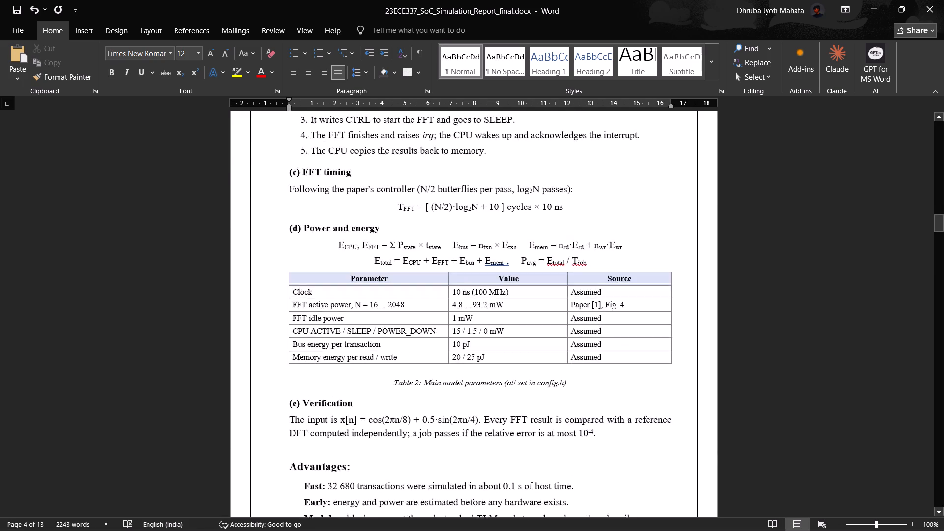
{"action": "scroll", "coordinate": [376, 313], "scroll_direction": "up", "scroll_amount": 12}
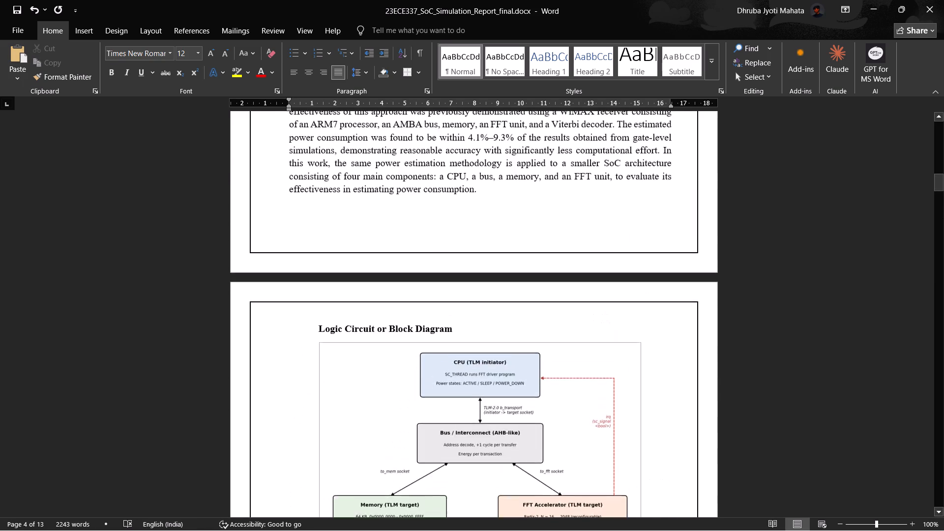
{"action": "scroll", "coordinate": [376, 311], "scroll_direction": "up", "scroll_amount": 6}
{"action": "scroll", "coordinate": [376, 311], "scroll_direction": "down", "scroll_amount": 15}
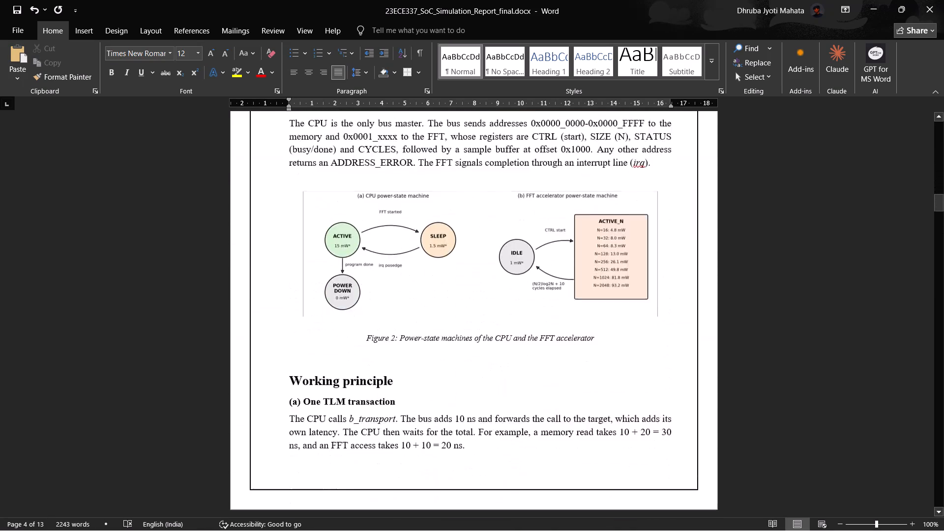
{"action": "scroll", "coordinate": [372, 314], "scroll_direction": "down", "scroll_amount": 13}
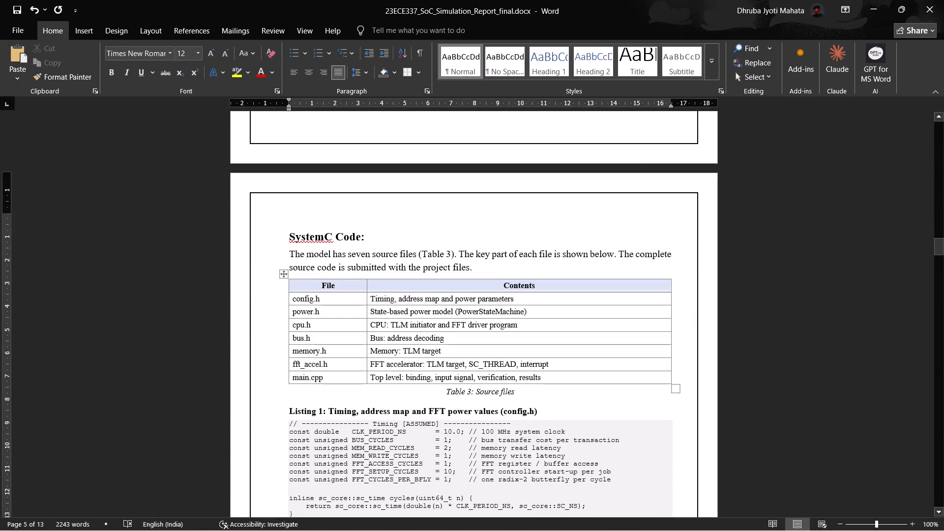
Enlarge the "SystemC Code:" heading to 16 pt.
{"action": "left_click_drag", "start_coordinate": [386, 234], "coordinate": [240, 235]}
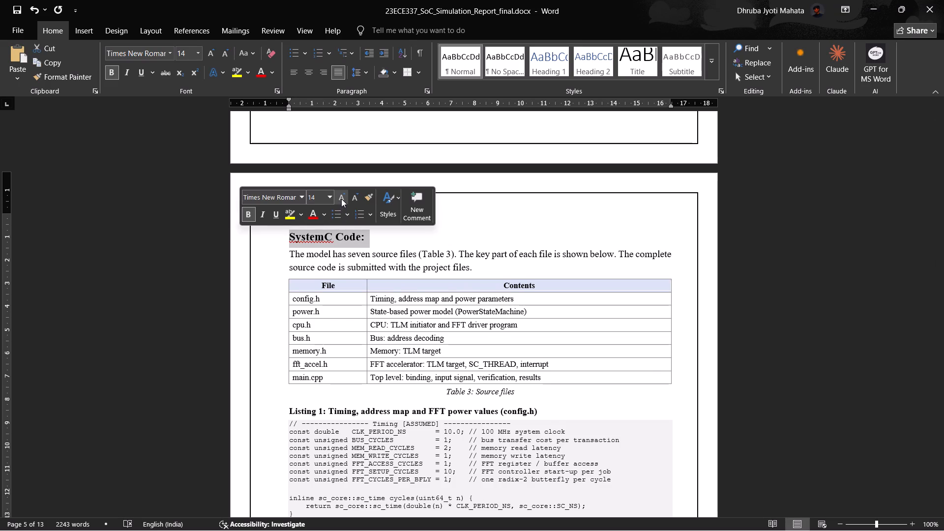
{"action": "left_click", "coordinate": [341, 199]}
{"action": "left_click", "coordinate": [466, 243]}
Examine the source files table and code listings 1 to 6 for layout, page breaks and empty space.
{"action": "scroll", "coordinate": [496, 316], "scroll_direction": "down", "scroll_amount": 2}
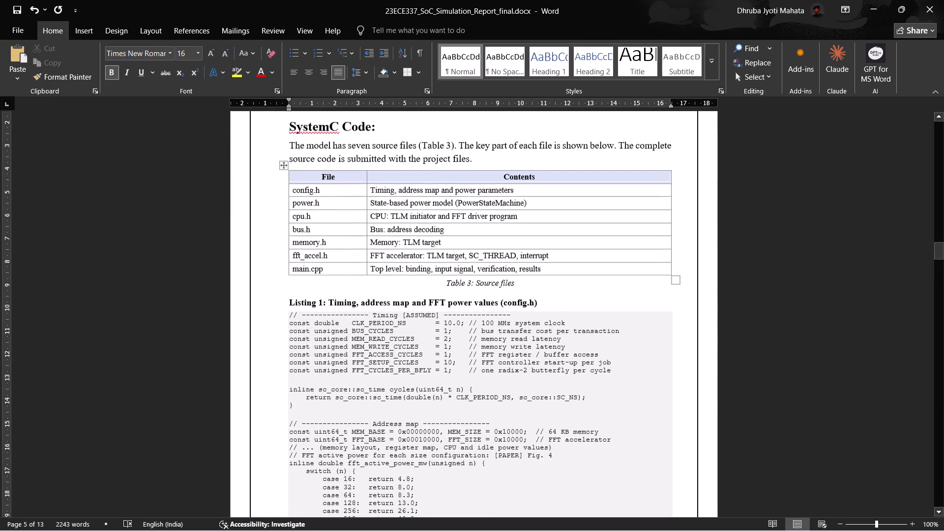
{"action": "scroll", "coordinate": [496, 316], "scroll_direction": "down", "scroll_amount": 7}
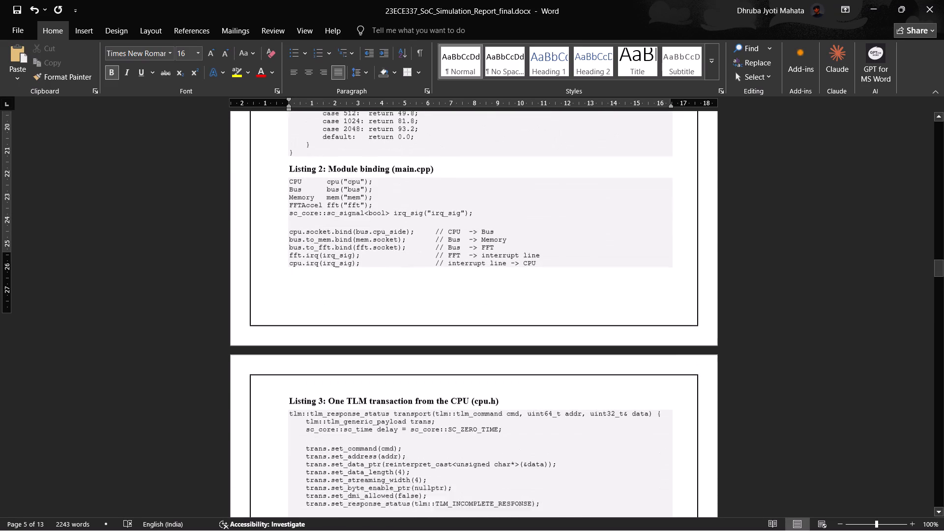
{"action": "scroll", "coordinate": [496, 316], "scroll_direction": "down", "scroll_amount": 5}
{"action": "scroll", "coordinate": [493, 319], "scroll_direction": "up", "scroll_amount": 2}
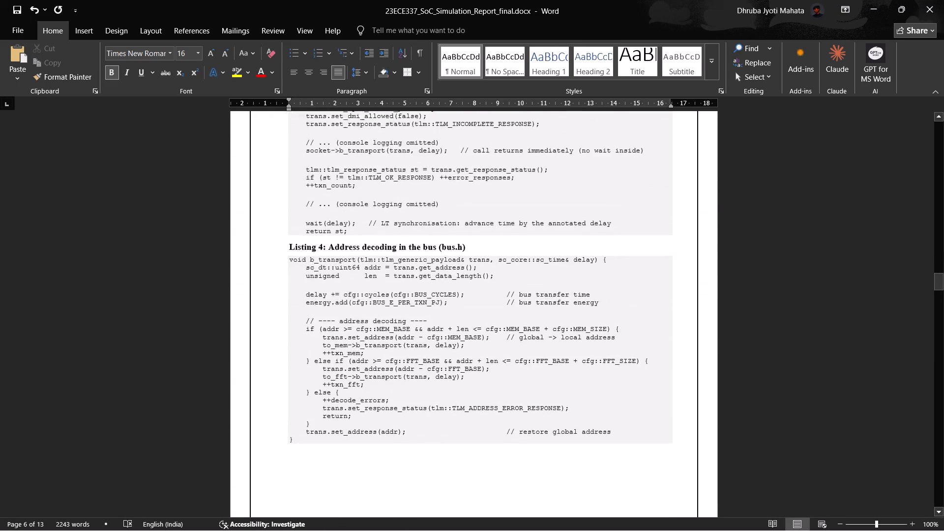
{"action": "scroll", "coordinate": [493, 319], "scroll_direction": "up", "scroll_amount": 4}
{"action": "scroll", "coordinate": [493, 321], "scroll_direction": "down", "scroll_amount": 13}
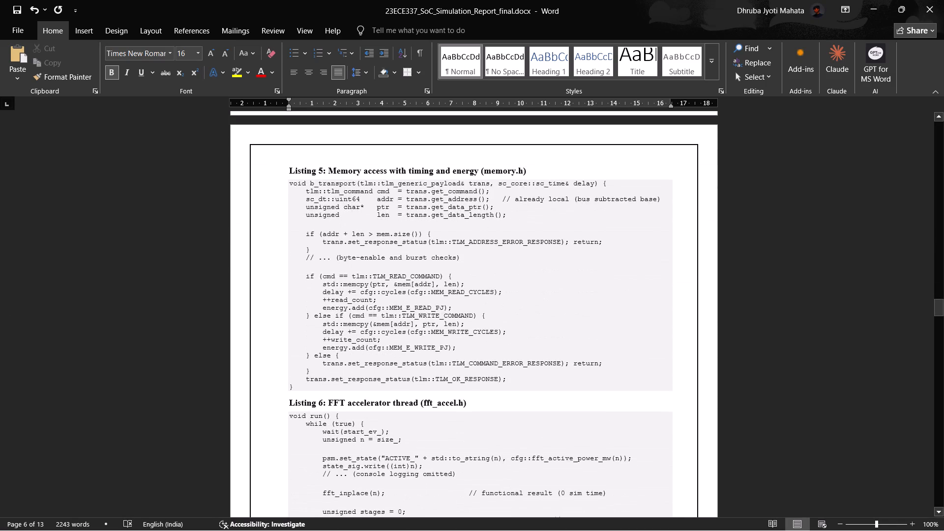
{"action": "scroll", "coordinate": [468, 321], "scroll_direction": "up", "scroll_amount": 2}
{"action": "scroll", "coordinate": [417, 315], "scroll_direction": "up", "scroll_amount": 5}
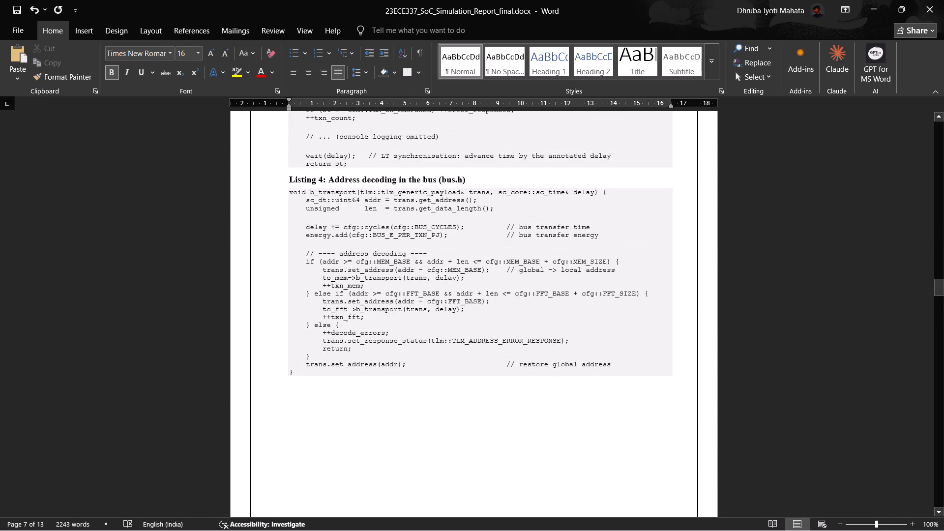
{"action": "scroll", "coordinate": [413, 318], "scroll_direction": "up", "scroll_amount": 3}
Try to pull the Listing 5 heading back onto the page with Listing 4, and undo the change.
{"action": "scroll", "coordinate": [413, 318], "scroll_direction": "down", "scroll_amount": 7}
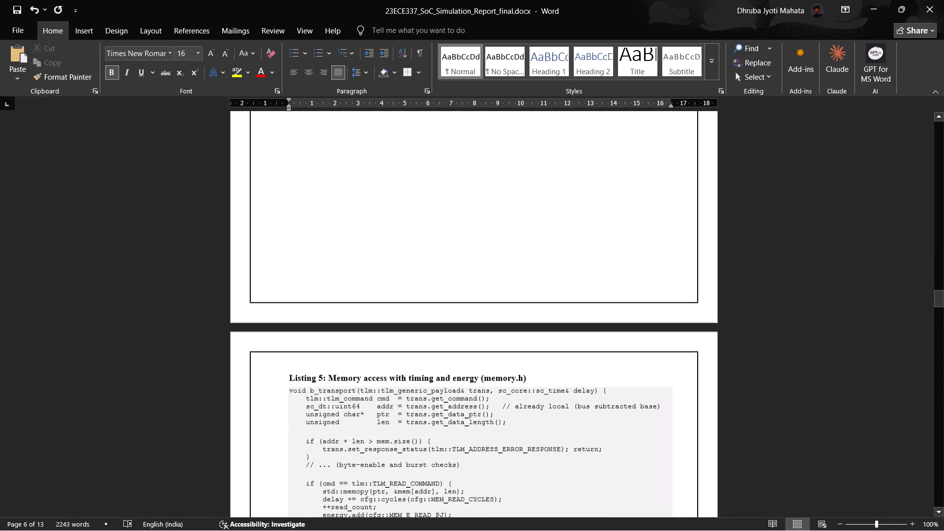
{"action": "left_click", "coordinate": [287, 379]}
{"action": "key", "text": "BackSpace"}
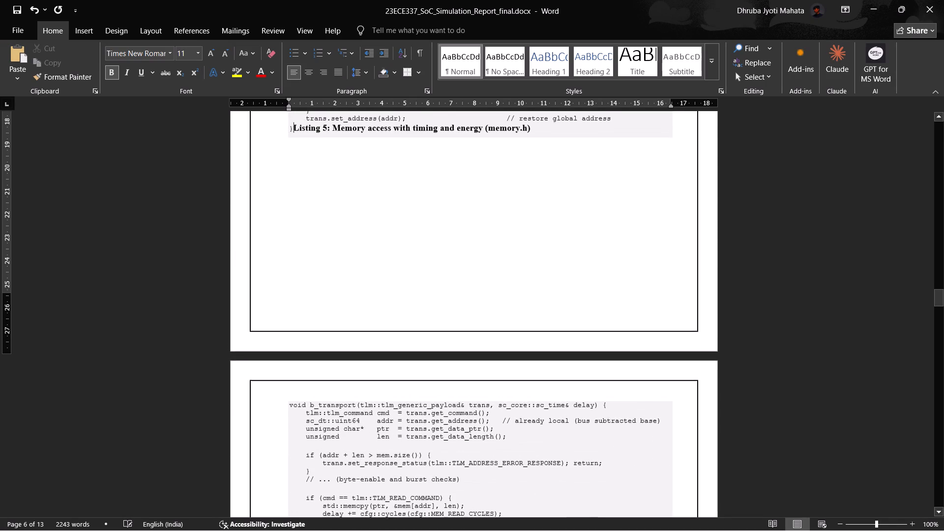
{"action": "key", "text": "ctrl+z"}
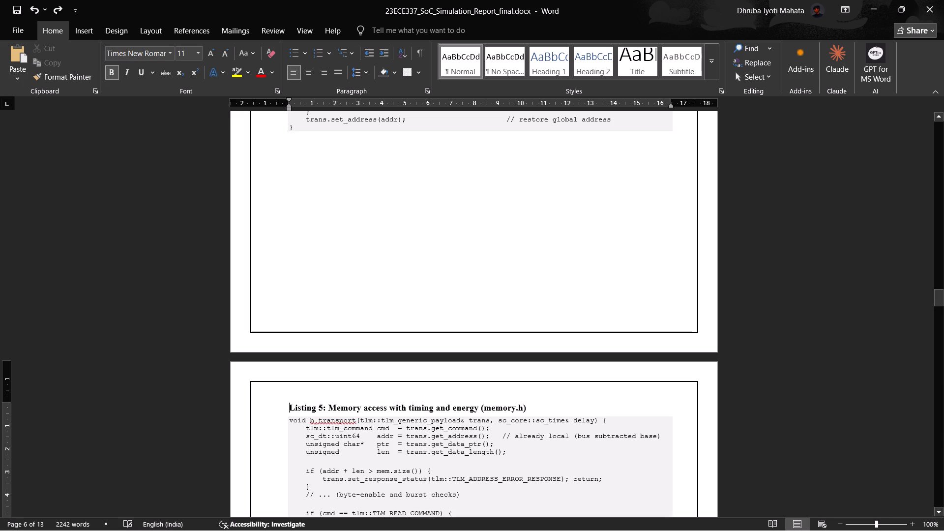
Examine how Listings 5 to 7 are distributed over the pages and where blank space remains.
{"action": "scroll", "coordinate": [377, 384], "scroll_direction": "down", "scroll_amount": 5}
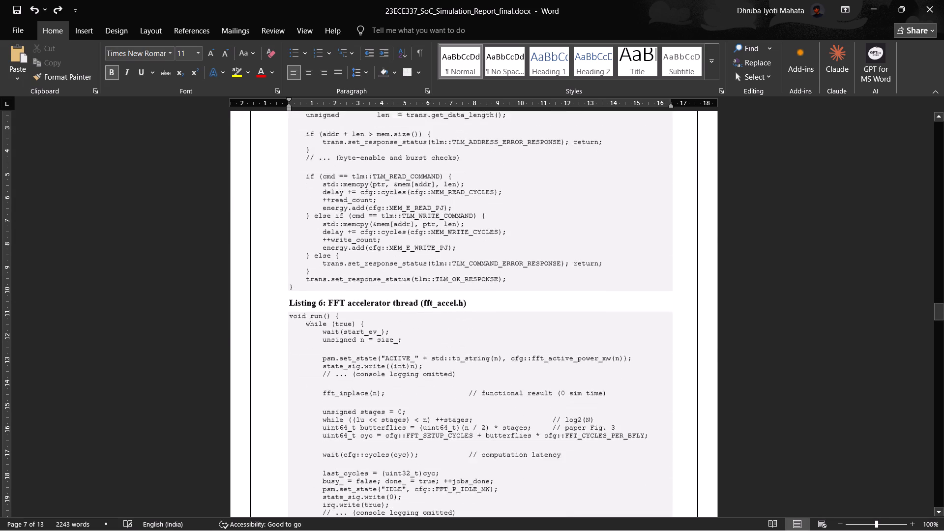
{"action": "scroll", "coordinate": [407, 396], "scroll_direction": "down", "scroll_amount": 7}
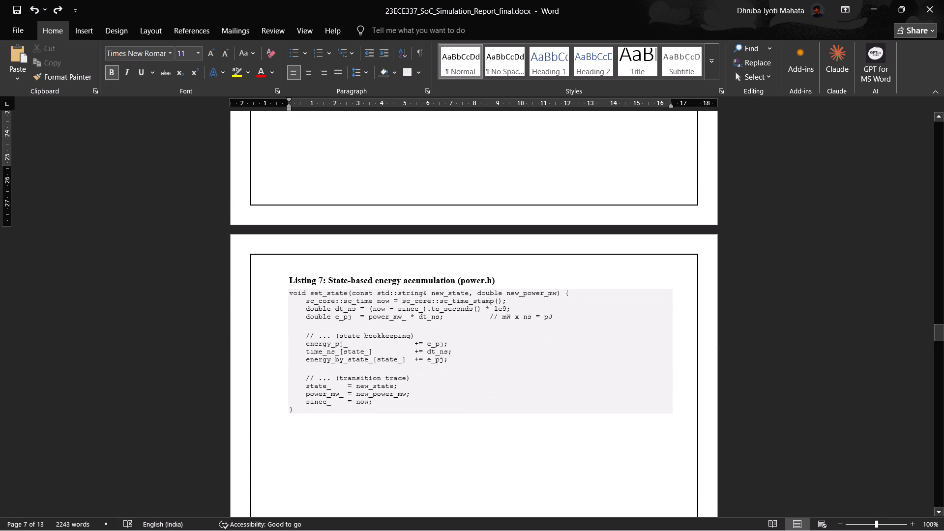
{"action": "scroll", "coordinate": [405, 395], "scroll_direction": "up", "scroll_amount": 12}
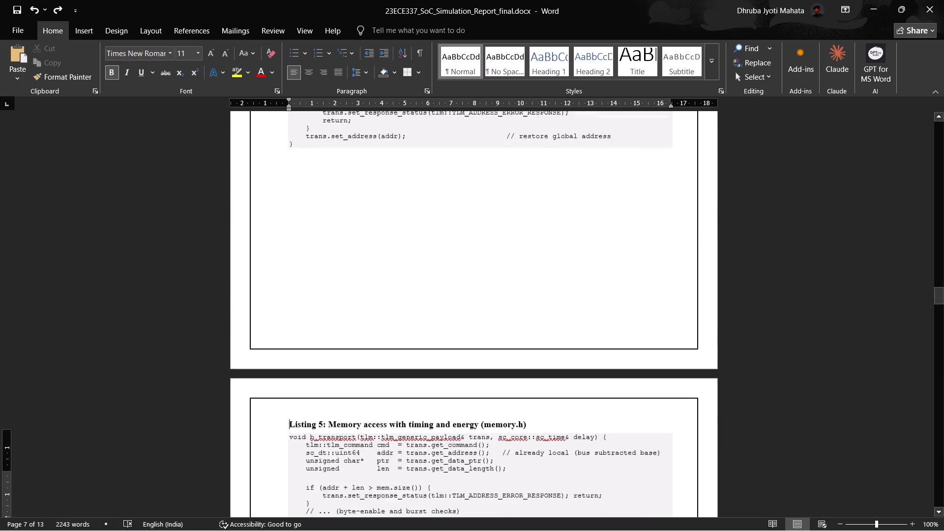
{"action": "scroll", "coordinate": [405, 395], "scroll_direction": "up", "scroll_amount": 6}
{"action": "scroll", "coordinate": [401, 393], "scroll_direction": "down", "scroll_amount": 10}
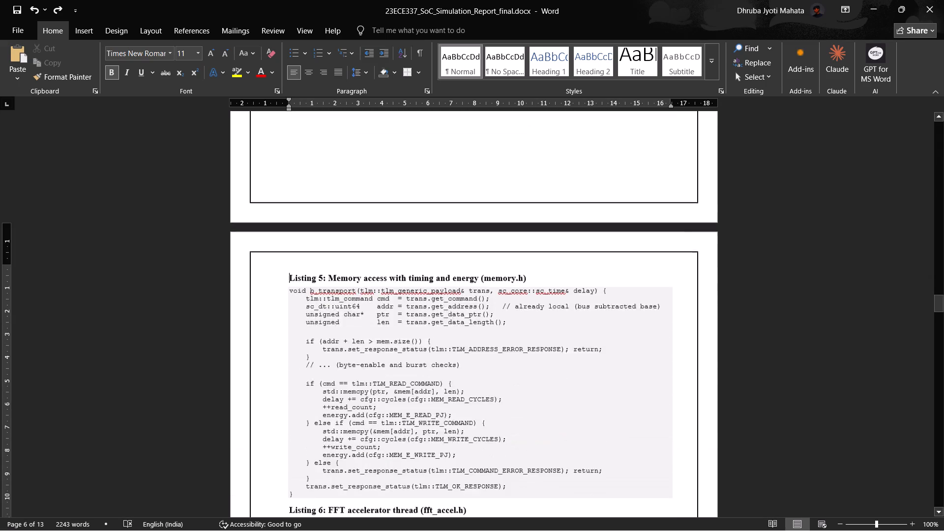
{"action": "scroll", "coordinate": [401, 393], "scroll_direction": "down", "scroll_amount": 9}
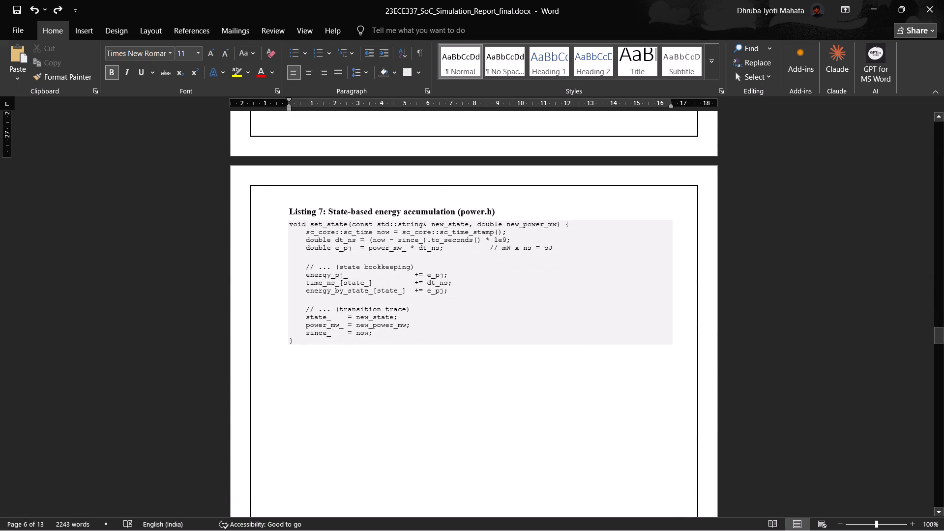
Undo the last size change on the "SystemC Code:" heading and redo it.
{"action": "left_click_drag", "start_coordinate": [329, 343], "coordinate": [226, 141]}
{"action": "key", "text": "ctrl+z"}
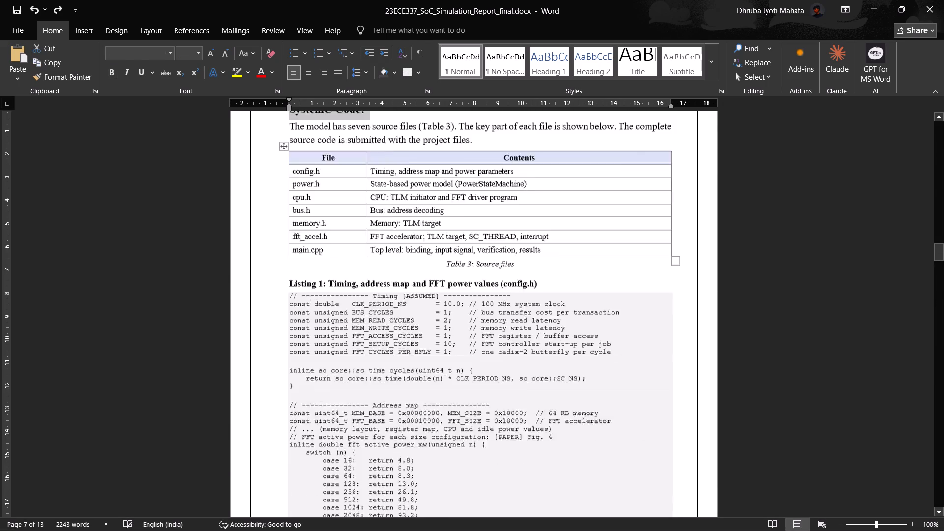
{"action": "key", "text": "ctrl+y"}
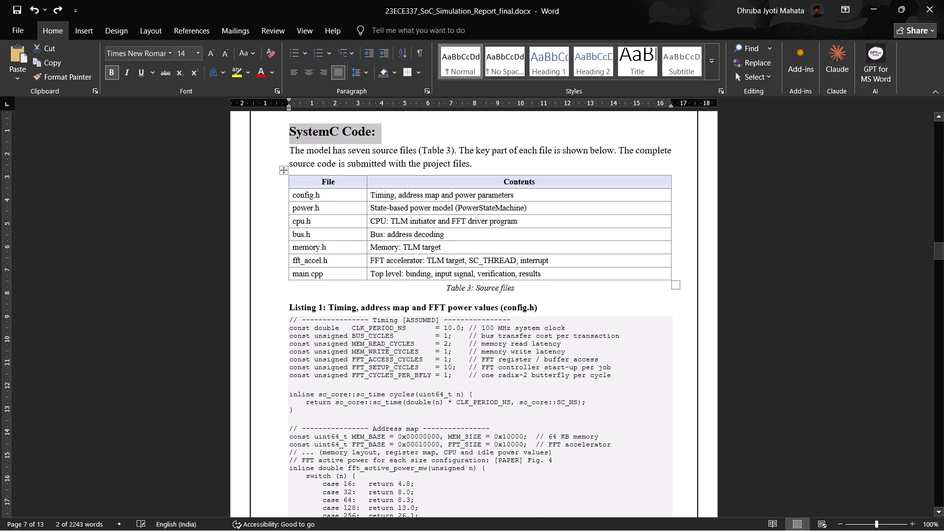
Cut the Listing 7 heading and its power.h code block from their own page.
{"action": "scroll", "coordinate": [507, 297], "scroll_direction": "down", "scroll_amount": 14}
{"action": "scroll", "coordinate": [471, 270], "scroll_direction": "down", "scroll_amount": 7}
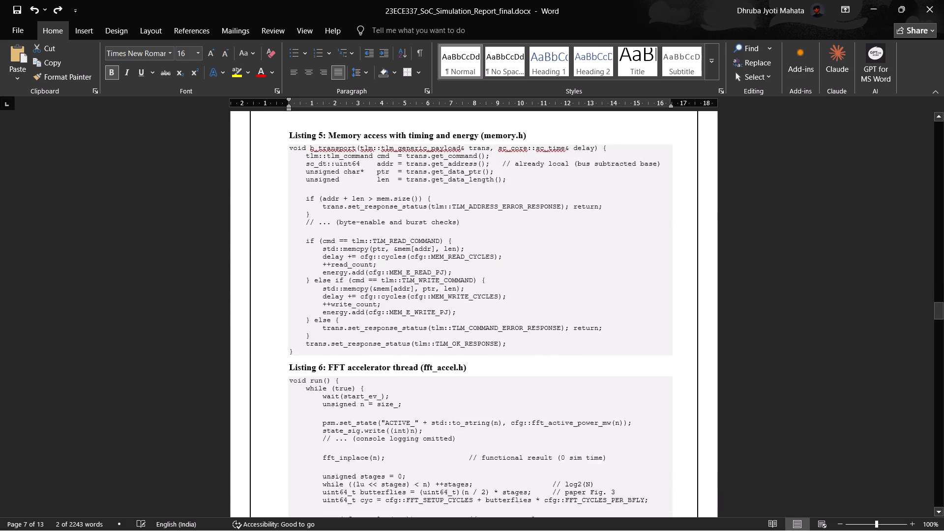
{"action": "scroll", "coordinate": [442, 267], "scroll_direction": "down", "scroll_amount": 4}
{"action": "scroll", "coordinate": [330, 356], "scroll_direction": "down", "scroll_amount": 5}
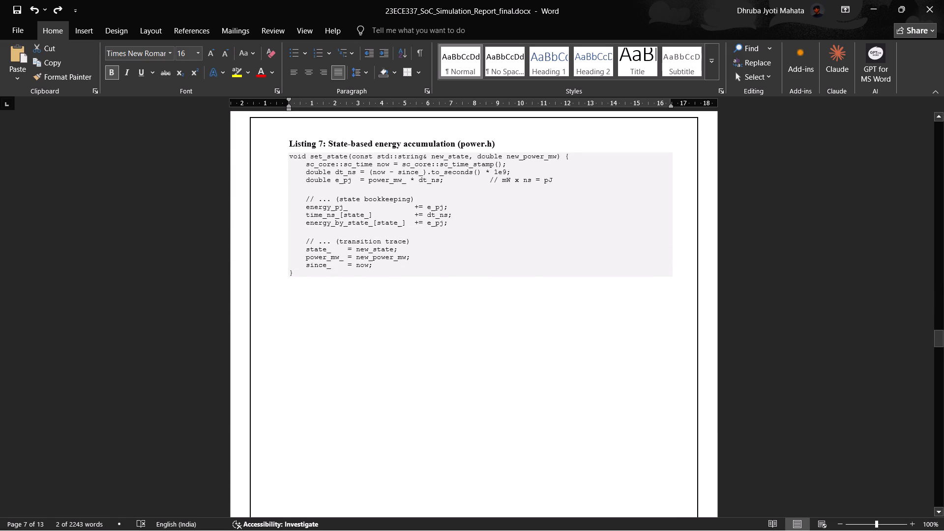
{"action": "left_click_drag", "start_coordinate": [296, 270], "coordinate": [274, 138]}
{"action": "key", "text": "ctrl+x"}
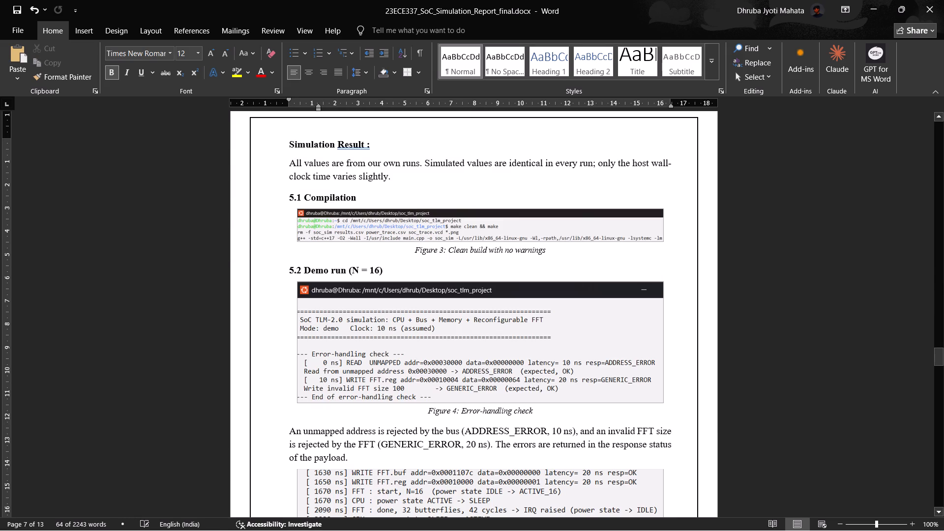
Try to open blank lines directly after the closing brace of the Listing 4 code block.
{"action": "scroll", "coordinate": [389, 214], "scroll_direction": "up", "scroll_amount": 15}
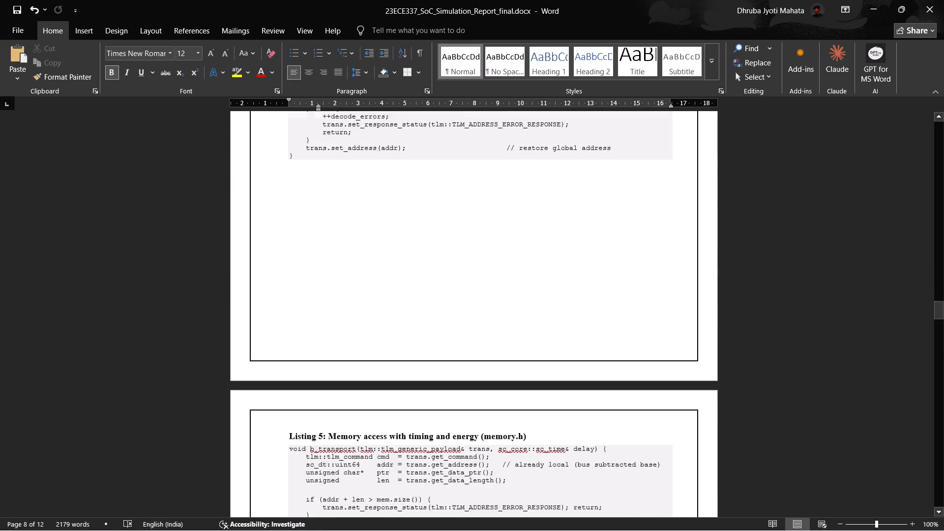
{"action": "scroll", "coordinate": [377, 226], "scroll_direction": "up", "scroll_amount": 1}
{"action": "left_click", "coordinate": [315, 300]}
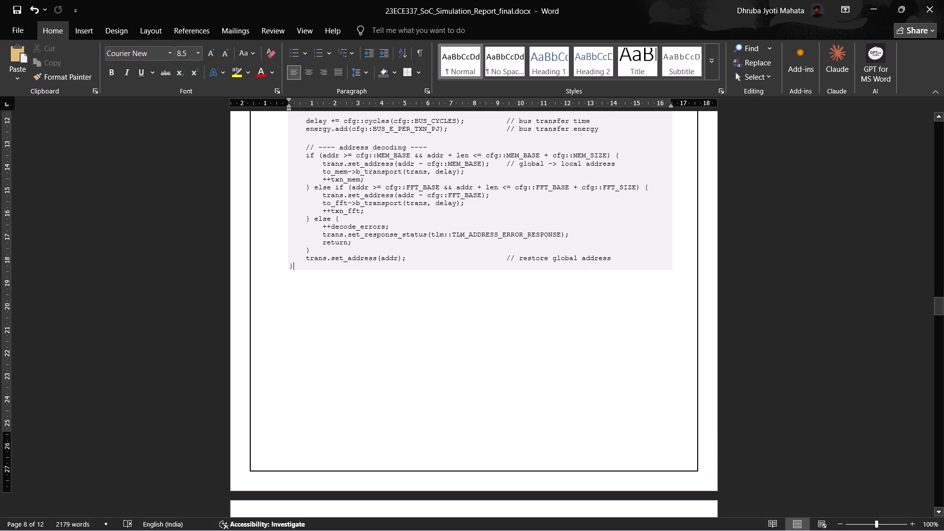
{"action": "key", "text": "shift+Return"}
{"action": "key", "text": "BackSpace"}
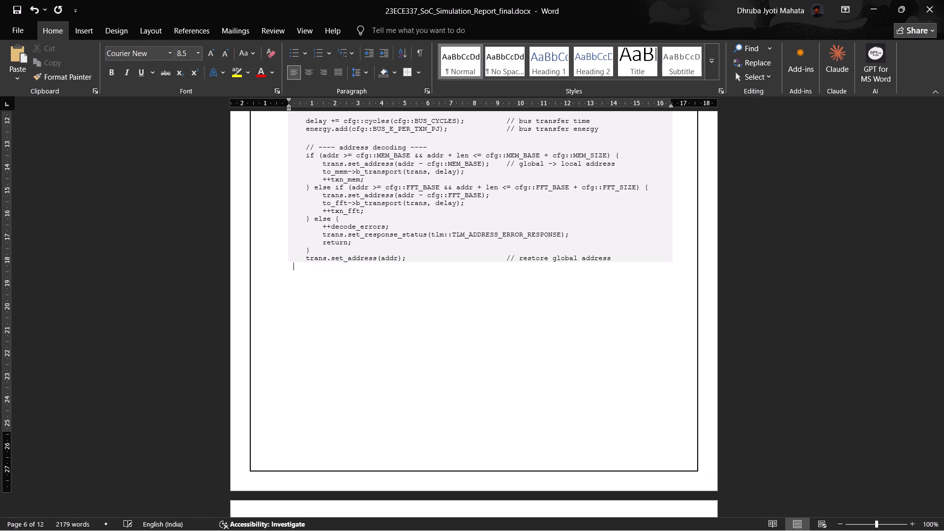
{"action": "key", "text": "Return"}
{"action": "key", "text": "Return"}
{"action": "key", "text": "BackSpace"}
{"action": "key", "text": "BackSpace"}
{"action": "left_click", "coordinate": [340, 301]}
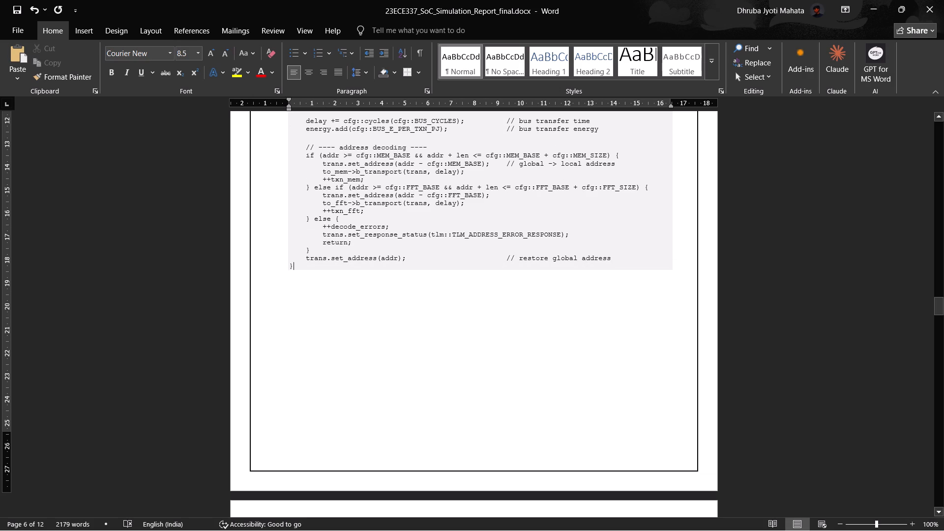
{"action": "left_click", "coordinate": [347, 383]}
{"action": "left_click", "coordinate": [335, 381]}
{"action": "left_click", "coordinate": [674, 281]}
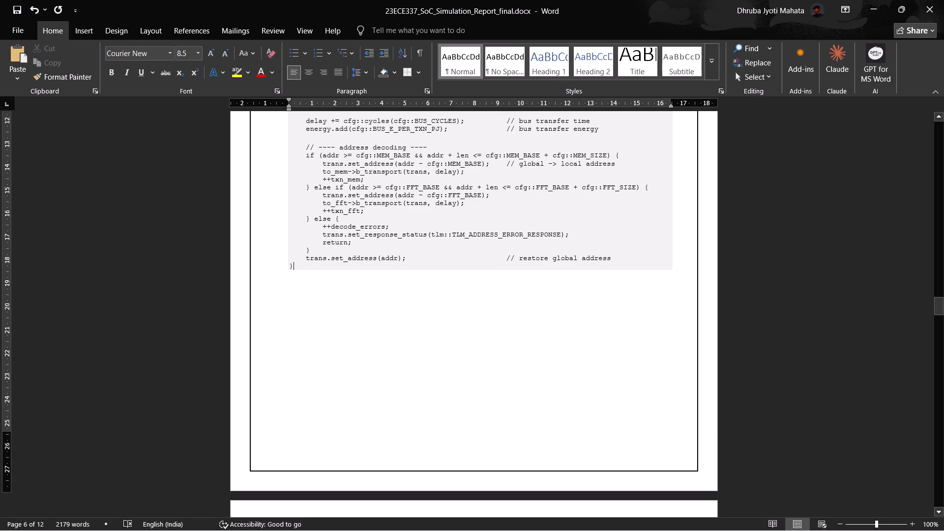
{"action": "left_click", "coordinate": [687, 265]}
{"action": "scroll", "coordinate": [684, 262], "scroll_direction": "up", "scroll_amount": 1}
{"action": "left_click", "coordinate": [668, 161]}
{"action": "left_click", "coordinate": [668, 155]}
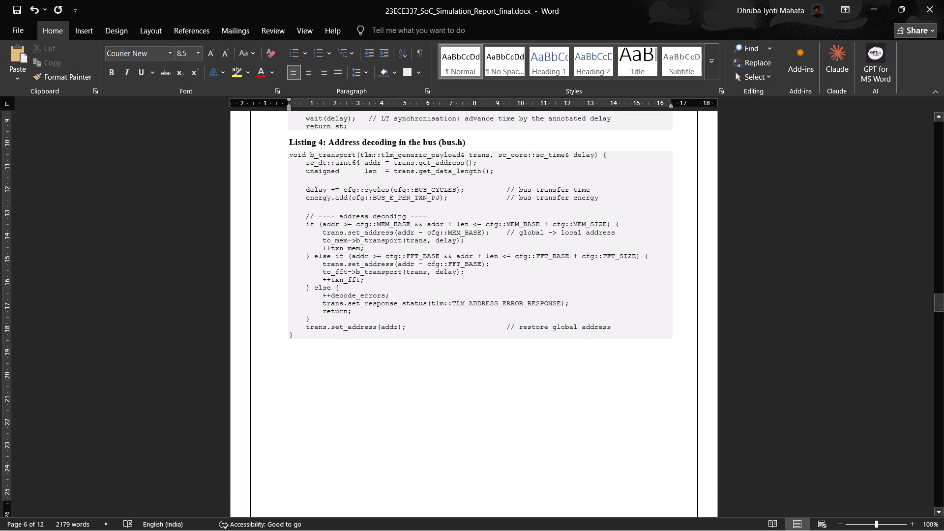
Add unshaded blank lines in the empty space beneath the Listing 4 code block and remove the surplus ones.
{"action": "left_click", "coordinate": [523, 495]}
{"action": "double_click", "coordinate": [512, 473]}
{"action": "key", "text": "Return"}
{"action": "key", "text": "Return"}
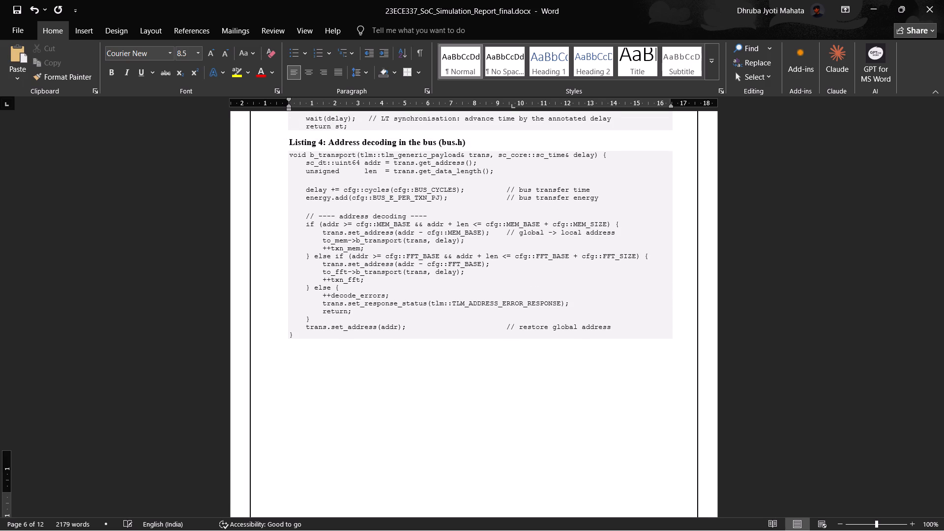
{"action": "key", "text": "Return"}
{"action": "key", "text": "BackSpace"}
{"action": "key", "text": "BackSpace"}
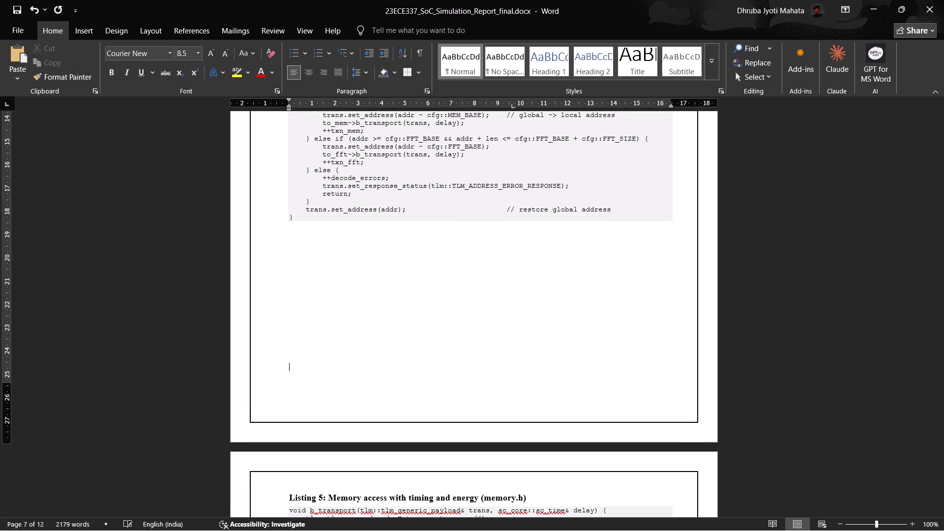
{"action": "key", "text": "BackSpace"}
{"action": "key", "text": "BackSpace"}
{"action": "key", "text": "BackSpace"}
{"action": "key", "text": "BackSpace"}
{"action": "key", "text": "BackSpace"}
{"action": "key", "text": "BackSpace"}
{"action": "key", "text": "BackSpace"}
{"action": "key", "text": "BackSpace"}
{"action": "key", "text": "BackSpace"}
{"action": "key", "text": "BackSpace"}
{"action": "key", "text": "Return"}
Paste the cut Listing 7 heading and code block beneath Listing 4.
{"action": "key", "text": "ctrl+v"}
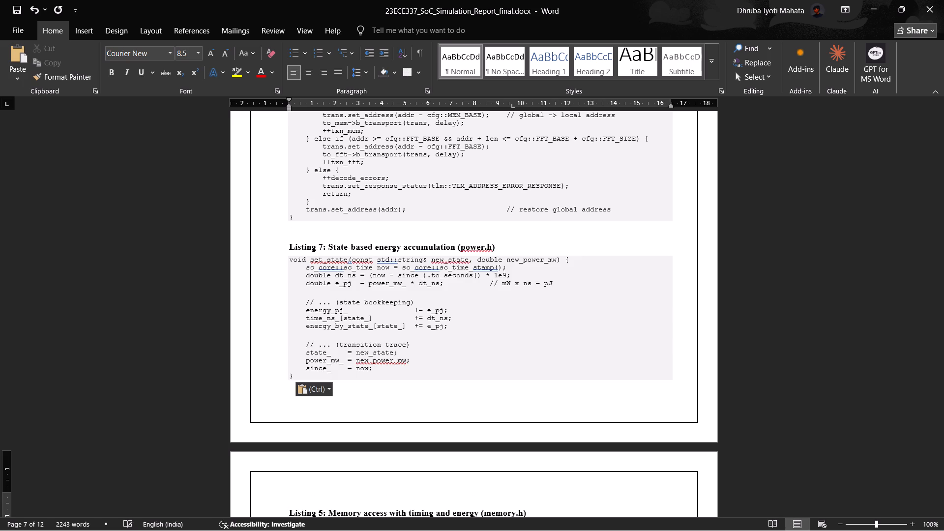
Examine the pages with Listings 1 to 4 and the moved listing for page breaks and spacing.
{"action": "scroll", "coordinate": [399, 425], "scroll_direction": "up", "scroll_amount": 8}
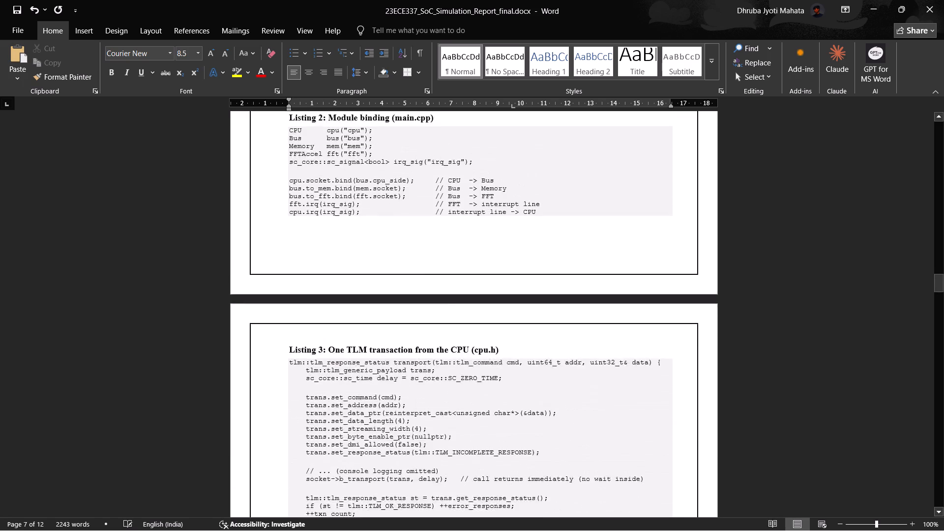
{"action": "scroll", "coordinate": [405, 432], "scroll_direction": "up", "scroll_amount": 7}
{"action": "scroll", "coordinate": [405, 432], "scroll_direction": "down", "scroll_amount": 4}
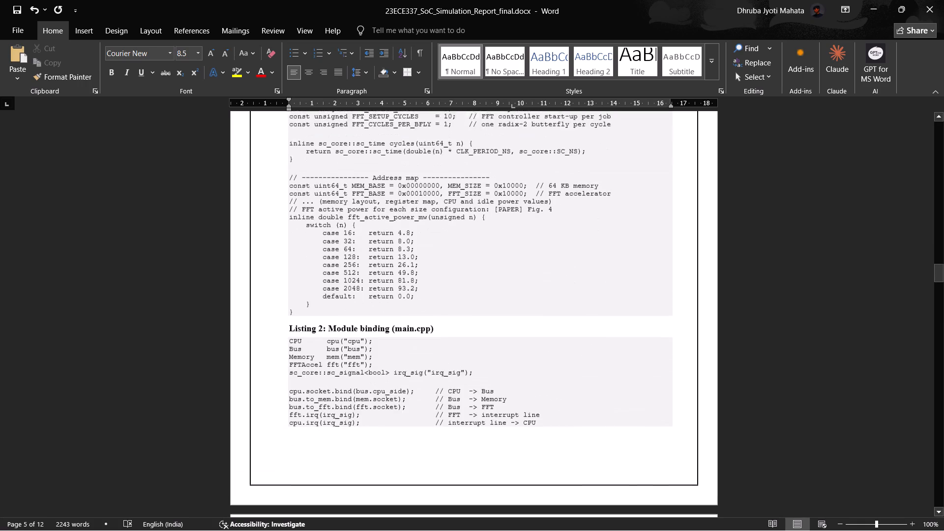
{"action": "scroll", "coordinate": [405, 432], "scroll_direction": "down", "scroll_amount": 10}
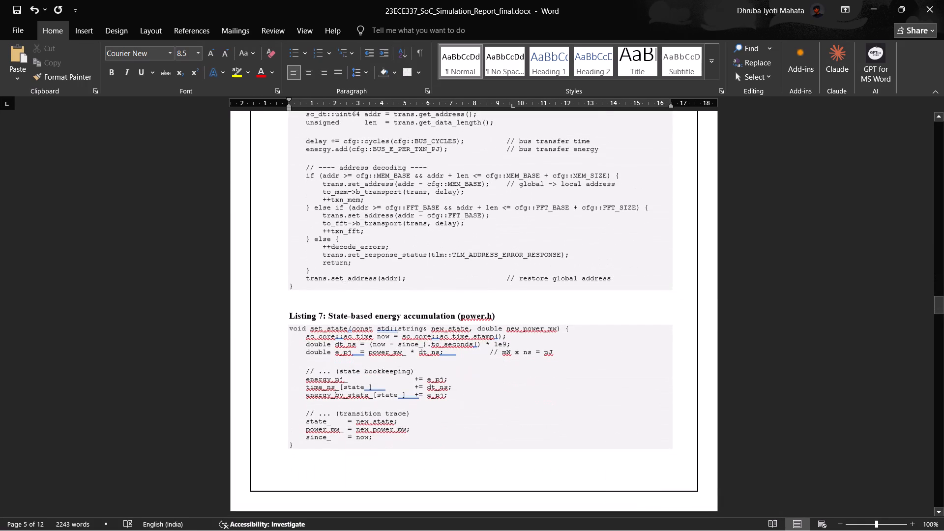
Renumber the moved state-based energy accumulation (power.h) heading as Listing 5.
{"action": "left_click", "coordinate": [320, 318]}
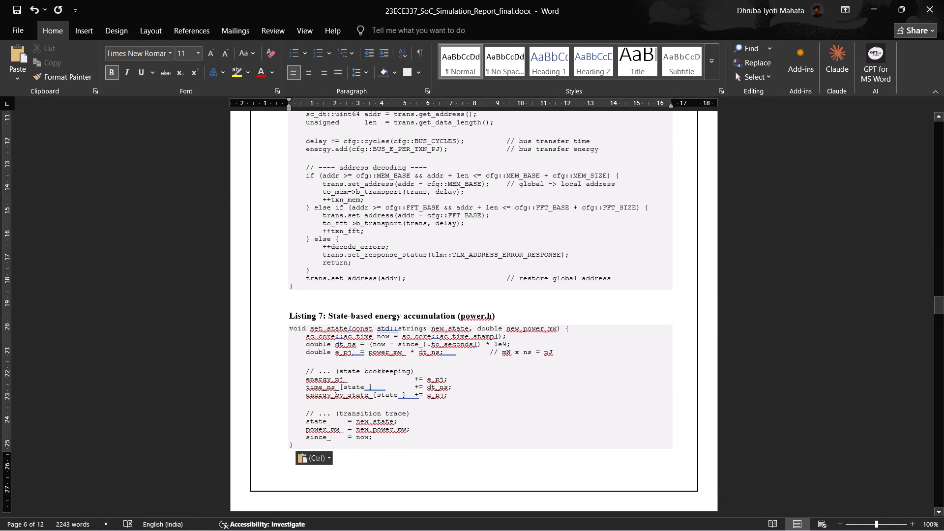
{"action": "key", "text": "Right"}
{"action": "key", "text": "BackSpace"}
{"action": "key", "text": "5"}
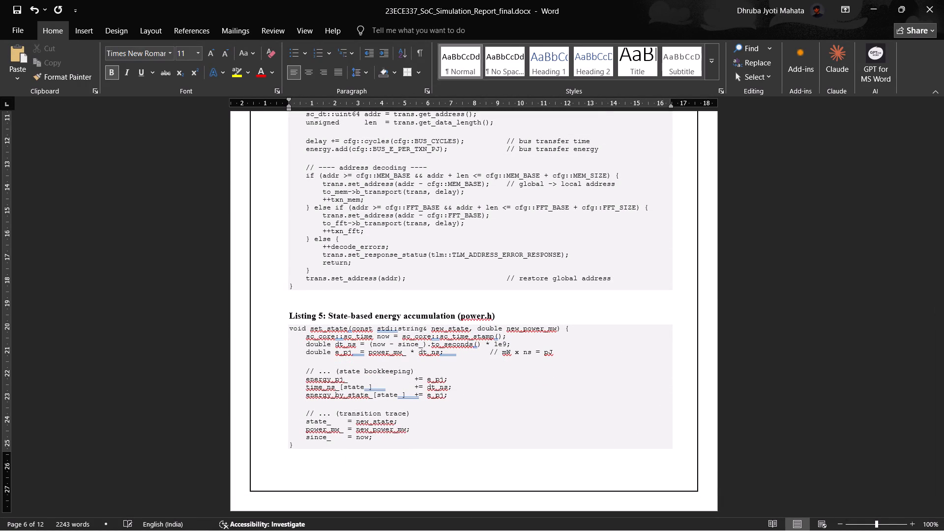
Renumber the memory access with timing and energy (memory.h) heading as Listing 6.
{"action": "scroll", "coordinate": [413, 374], "scroll_direction": "down", "scroll_amount": 3}
{"action": "left_click", "coordinate": [324, 379]}
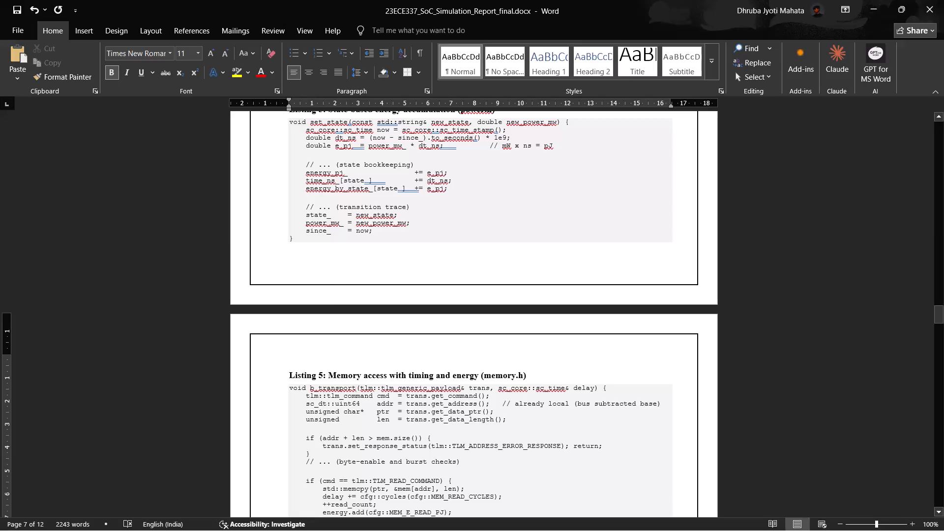
{"action": "key", "text": "BackSpace"}
{"action": "key", "text": "6"}
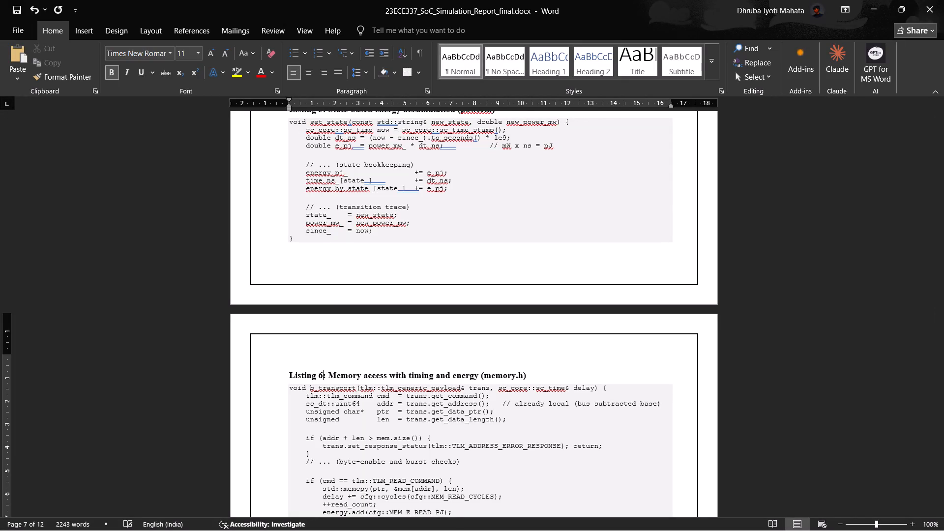
Renumber the FFT accelerator thread (fft_accel.h) heading as Listing 7.
{"action": "scroll", "coordinate": [647, 398], "scroll_direction": "down", "scroll_amount": 4}
{"action": "scroll", "coordinate": [456, 343], "scroll_direction": "down", "scroll_amount": 2}
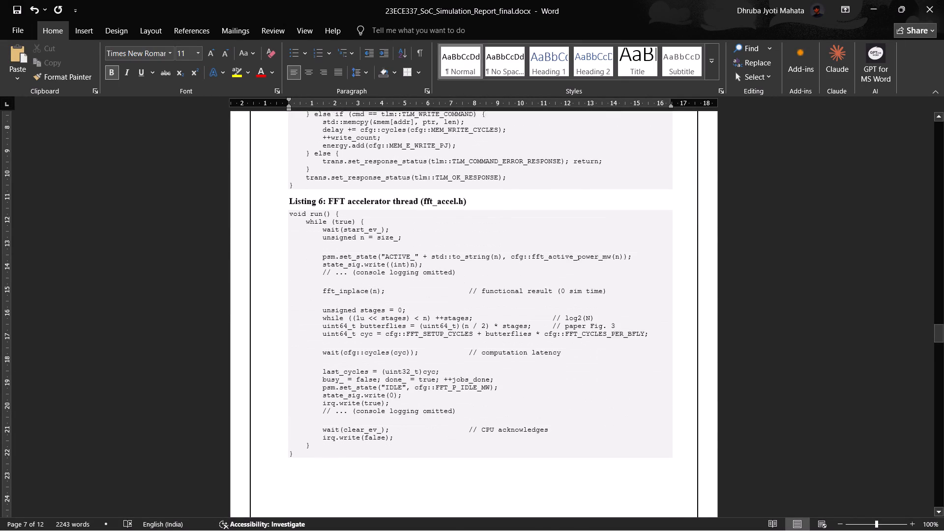
{"action": "left_click", "coordinate": [321, 196]}
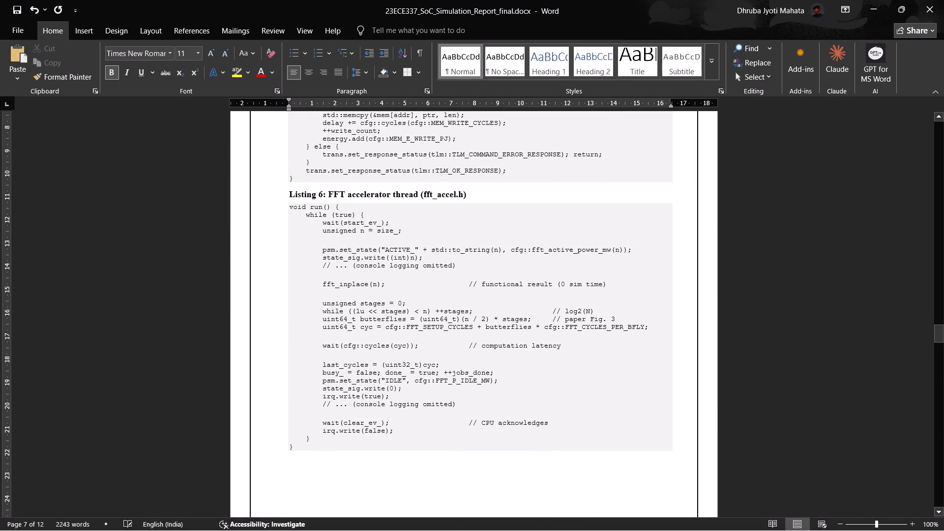
{"action": "key", "text": "BackSpace"}
{"action": "key", "text": "7"}
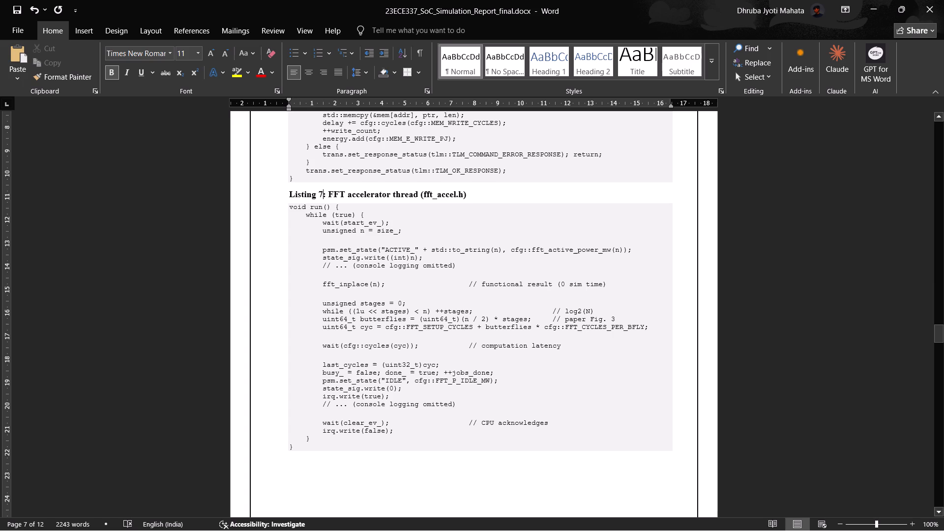
Insert two blank lines above the Listing 7 heading to separate it from the Listing 6 code.
{"action": "left_click", "coordinate": [289, 195]}
{"action": "key", "text": "Return"}
{"action": "key", "text": "Return"}
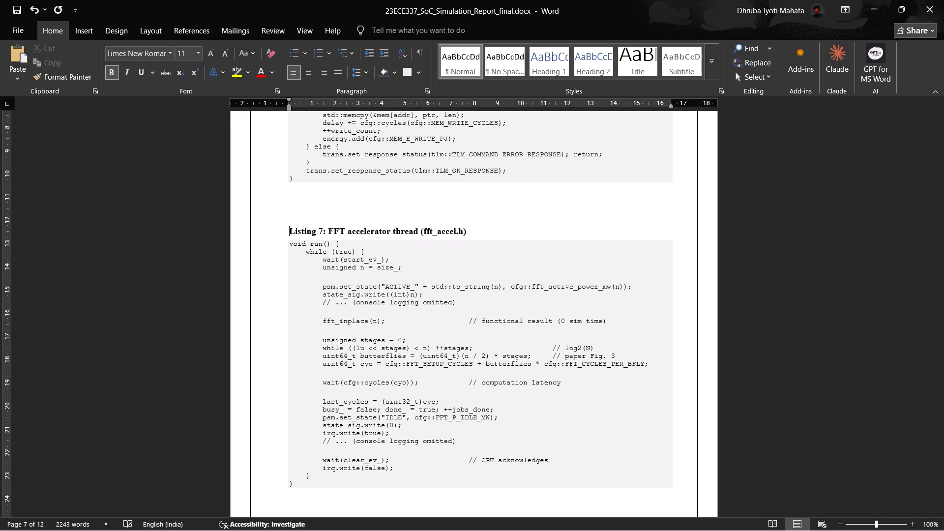
Insert a blank line above the Listing 6 heading at the start of its page.
{"action": "scroll", "coordinate": [353, 202], "scroll_direction": "down", "scroll_amount": 5}
{"action": "scroll", "coordinate": [472, 211], "scroll_direction": "up", "scroll_amount": 10}
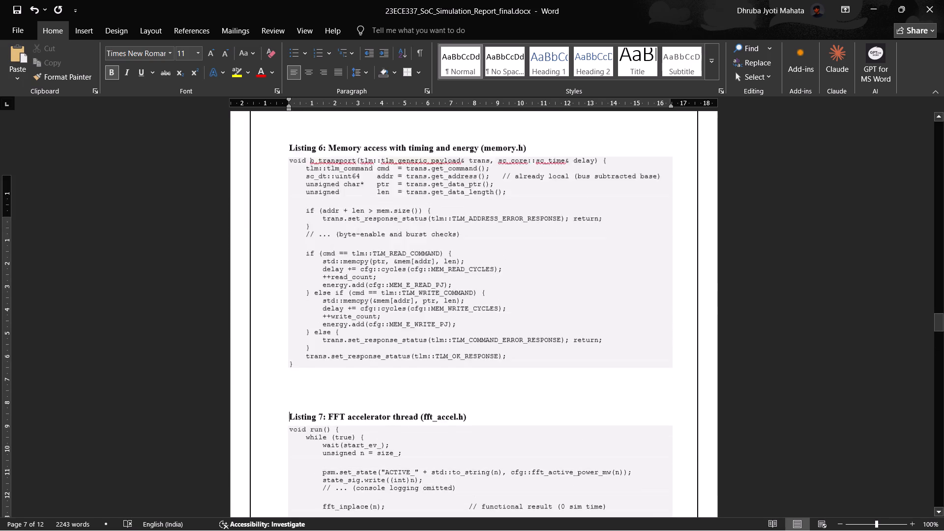
{"action": "left_click", "coordinate": [288, 307]}
{"action": "key", "text": "Return"}
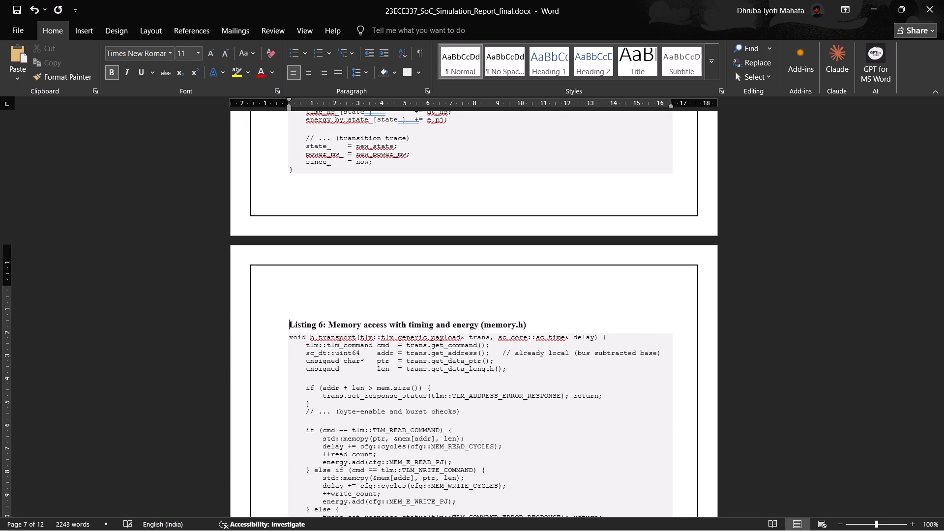
Delete one of the blank lines above the Listing 7 heading.
{"action": "scroll", "coordinate": [306, 321], "scroll_direction": "down", "scroll_amount": 4}
{"action": "left_click", "coordinate": [353, 315]}
{"action": "left_click", "coordinate": [353, 306]}
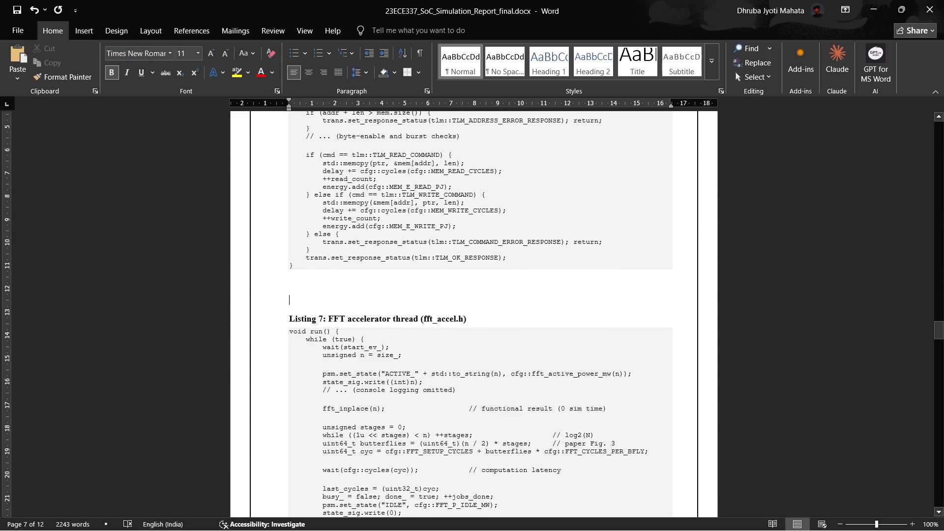
{"action": "key", "text": "BackSpace"}
Examine the spacing and page layout of the code listings from Listing 1 to Listing 7.
{"action": "scroll", "coordinate": [414, 348], "scroll_direction": "down", "scroll_amount": 5}
{"action": "scroll", "coordinate": [436, 357], "scroll_direction": "up", "scroll_amount": 4}
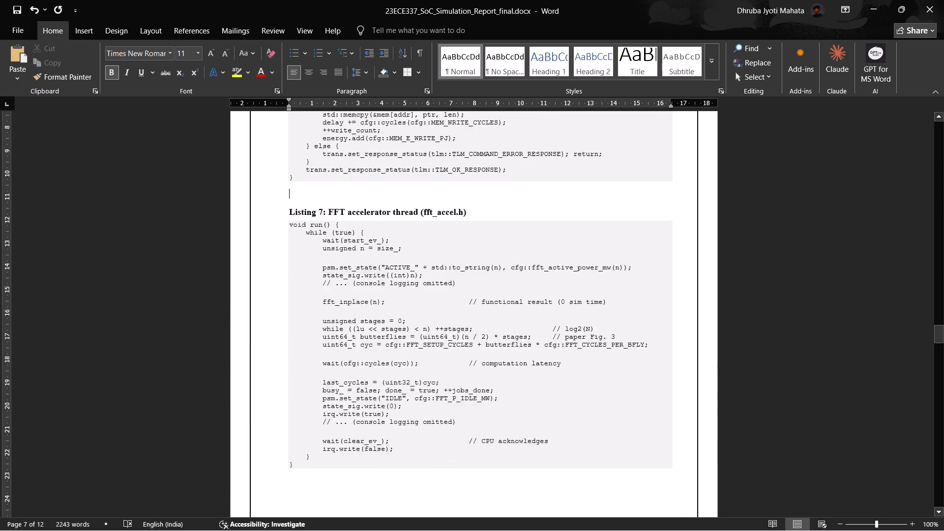
{"action": "scroll", "coordinate": [436, 357], "scroll_direction": "up", "scroll_amount": 3}
{"action": "scroll", "coordinate": [436, 357], "scroll_direction": "up", "scroll_amount": 18}
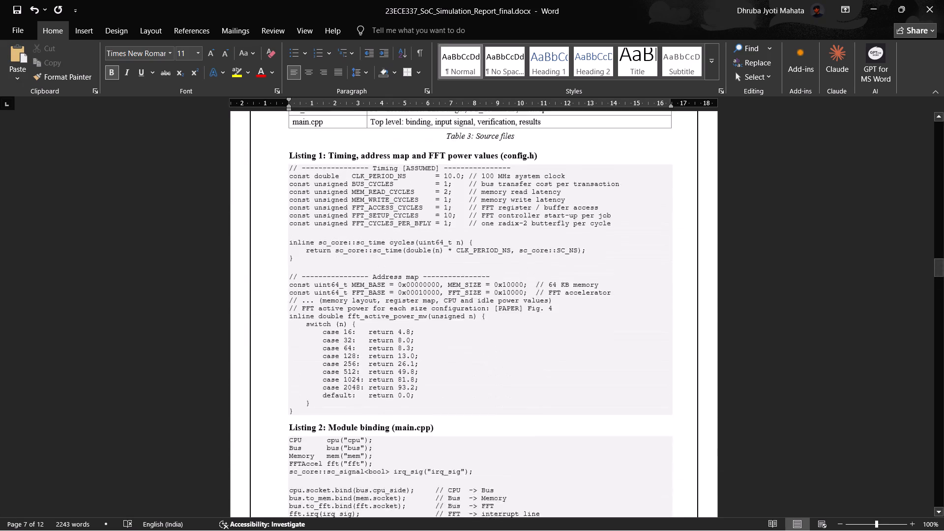
{"action": "scroll", "coordinate": [436, 357], "scroll_direction": "up", "scroll_amount": 3}
{"action": "scroll", "coordinate": [436, 388], "scroll_direction": "down", "scroll_amount": 20}
{"action": "scroll", "coordinate": [436, 388], "scroll_direction": "down", "scroll_amount": 4}
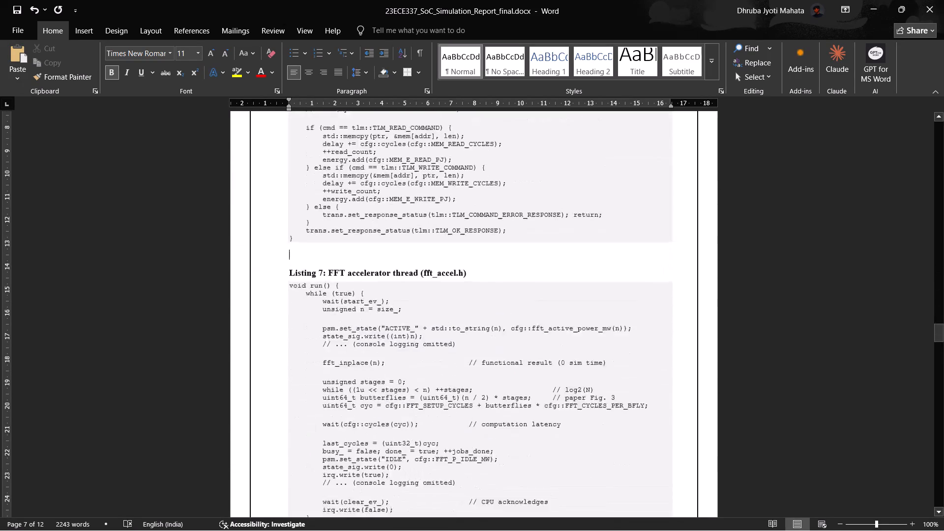
Enlarge the Figure 3 compilation screenshot in section 5.1 so that it spans roughly the full text width.
{"action": "scroll", "coordinate": [446, 375], "scroll_direction": "down", "scroll_amount": 6}
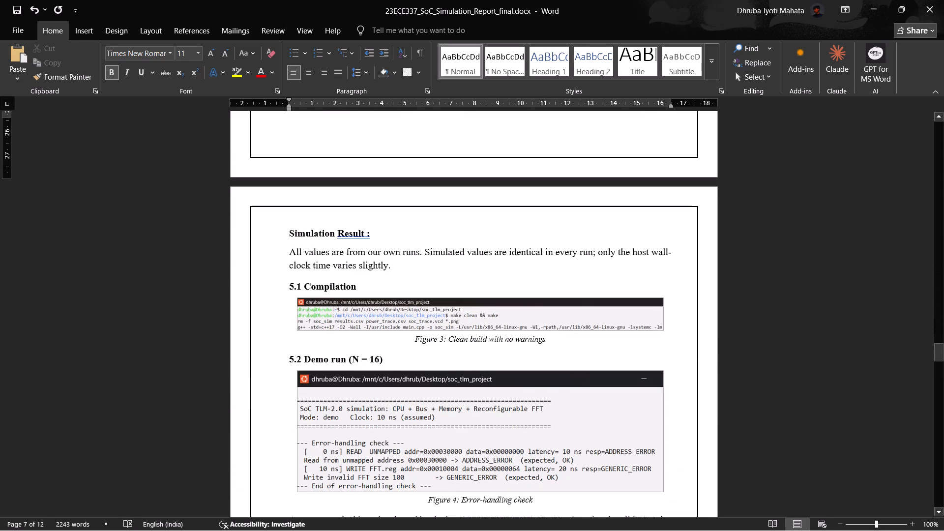
{"action": "left_click", "coordinate": [427, 320]}
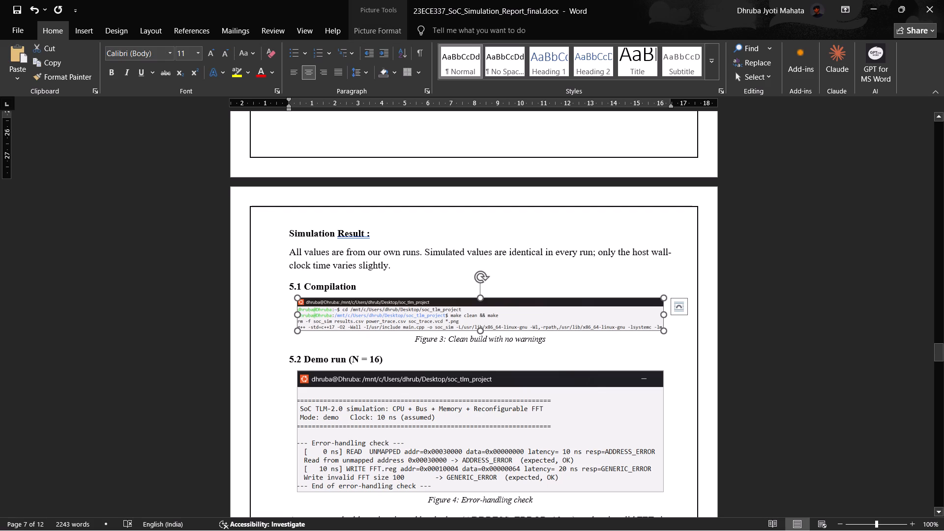
{"action": "left_click_drag", "start_coordinate": [663, 332], "coordinate": [646, 338]}
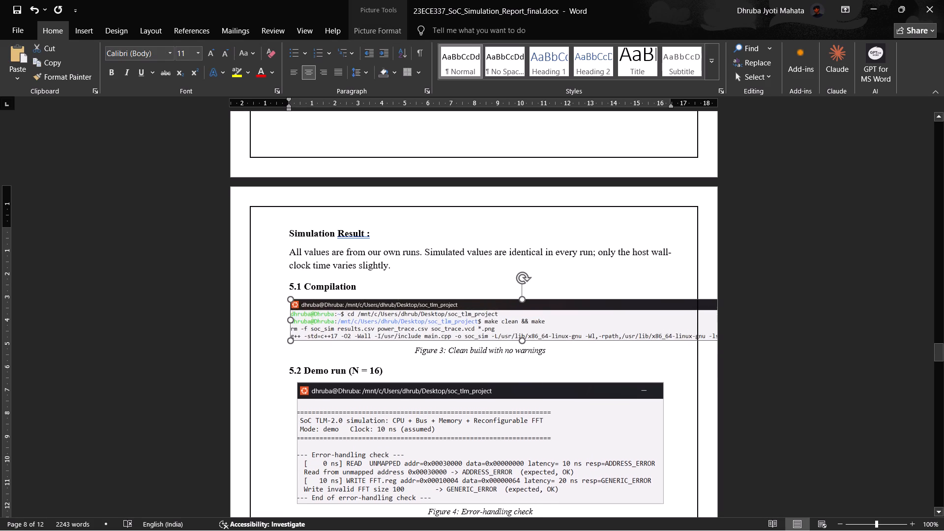
{"action": "left_click_drag", "start_coordinate": [646, 338], "coordinate": [621, 333]}
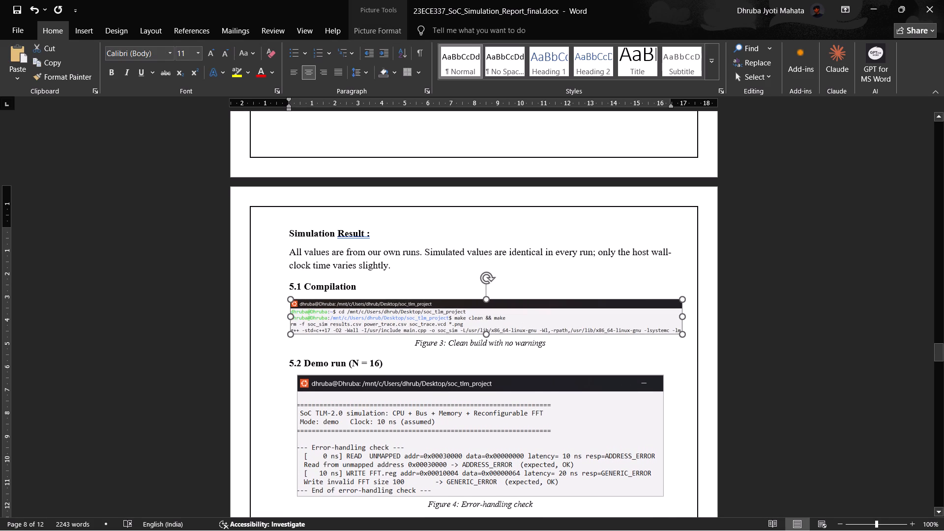
{"action": "left_click_drag", "start_coordinate": [621, 333], "coordinate": [619, 335]}
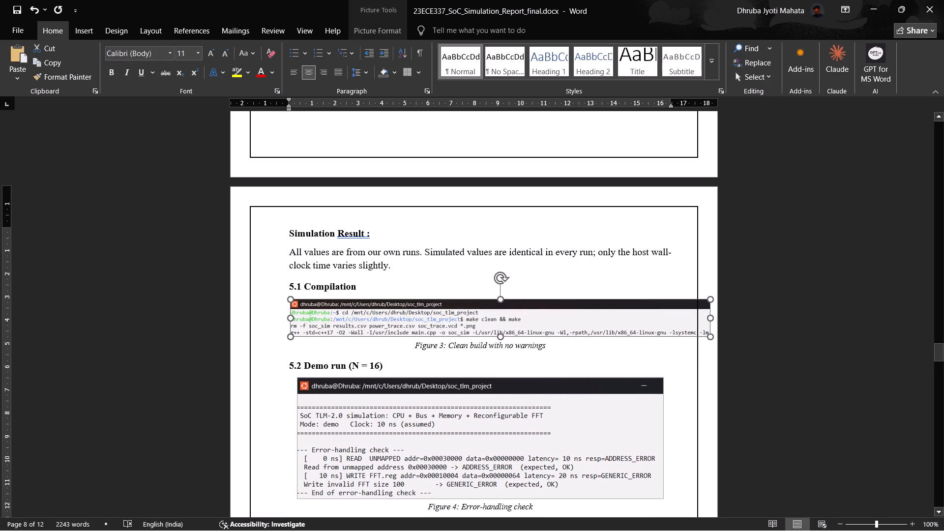
{"action": "left_click_drag", "start_coordinate": [619, 335], "coordinate": [613, 333]}
{"action": "left_click", "coordinate": [673, 372]}
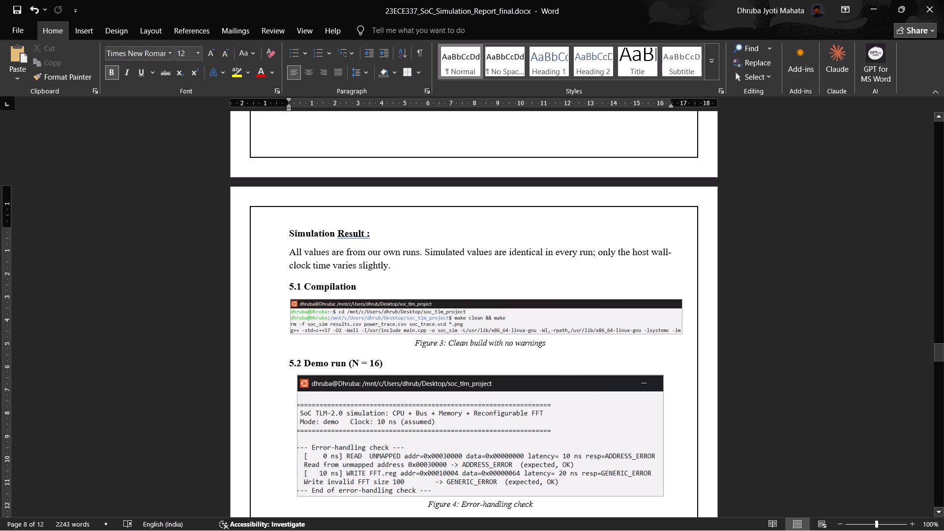
Insert a blank line between the Figure 3 caption and the 5.2 Demo run heading.
{"action": "scroll", "coordinate": [569, 369], "scroll_direction": "down", "scroll_amount": 7}
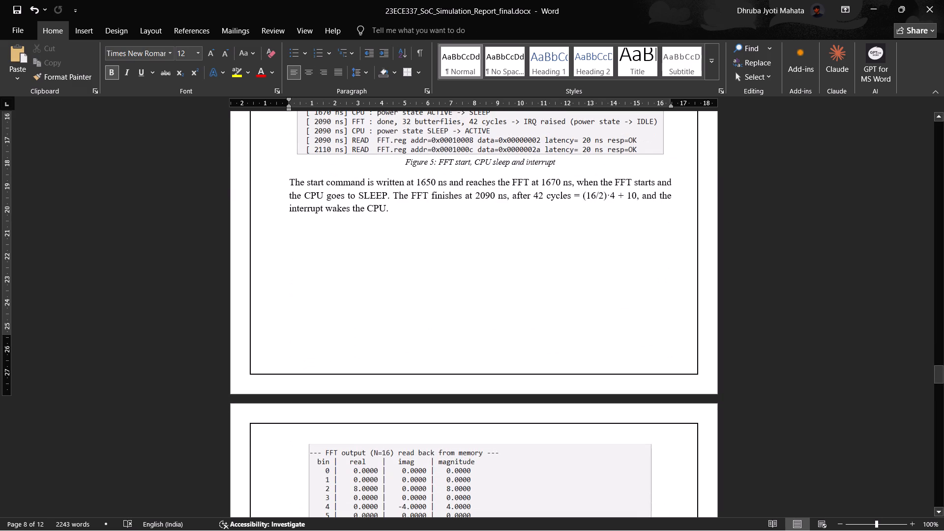
{"action": "scroll", "coordinate": [550, 365], "scroll_direction": "up", "scroll_amount": 7}
{"action": "left_click", "coordinate": [572, 332]}
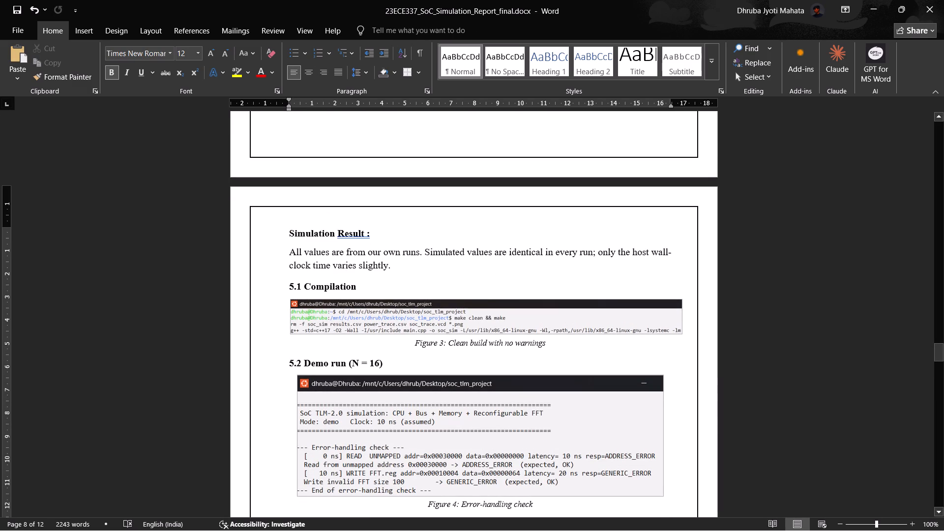
{"action": "left_click", "coordinate": [570, 347]}
{"action": "key", "text": "Return"}
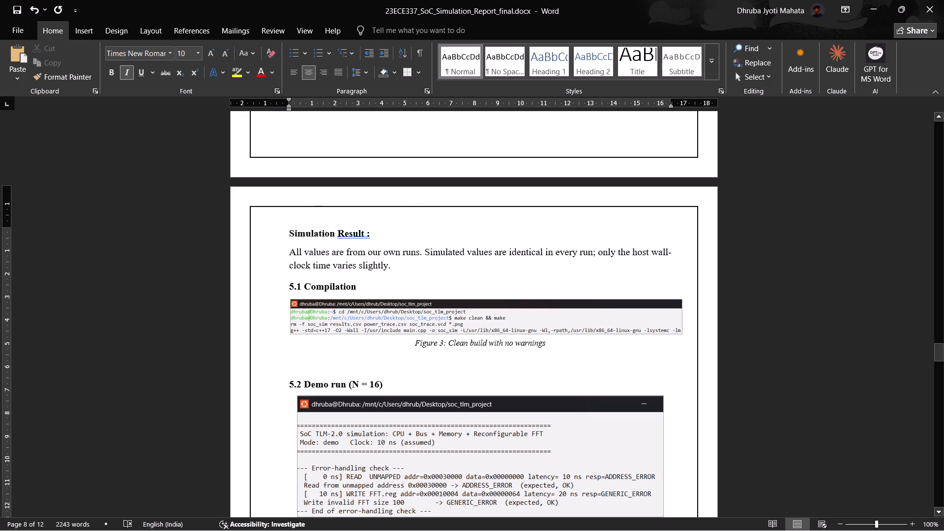
Insert a blank line below the Figure 4 caption, before the paragraph on the unmapped address.
{"action": "scroll", "coordinate": [438, 387], "scroll_direction": "down", "scroll_amount": 2}
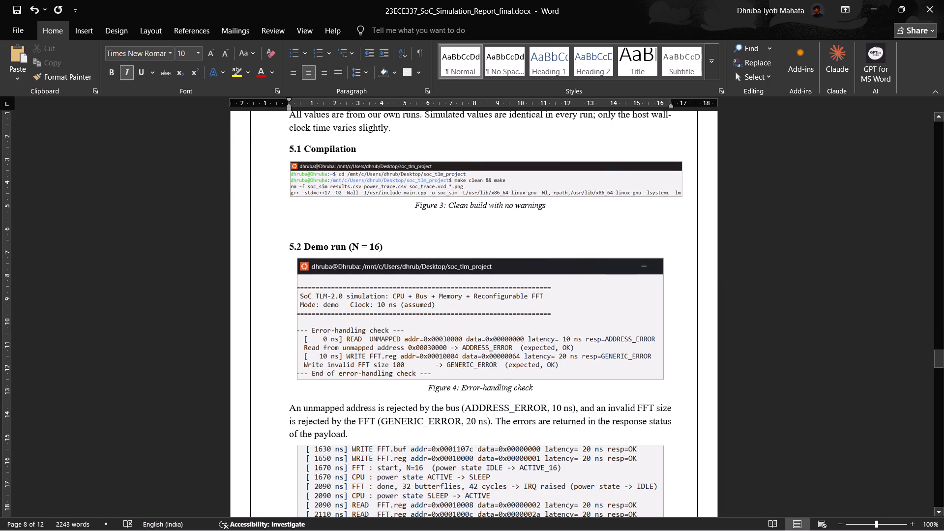
{"action": "left_click", "coordinate": [665, 383]}
{"action": "key", "text": "Return"}
{"action": "scroll", "coordinate": [638, 333], "scroll_direction": "up", "scroll_amount": 2}
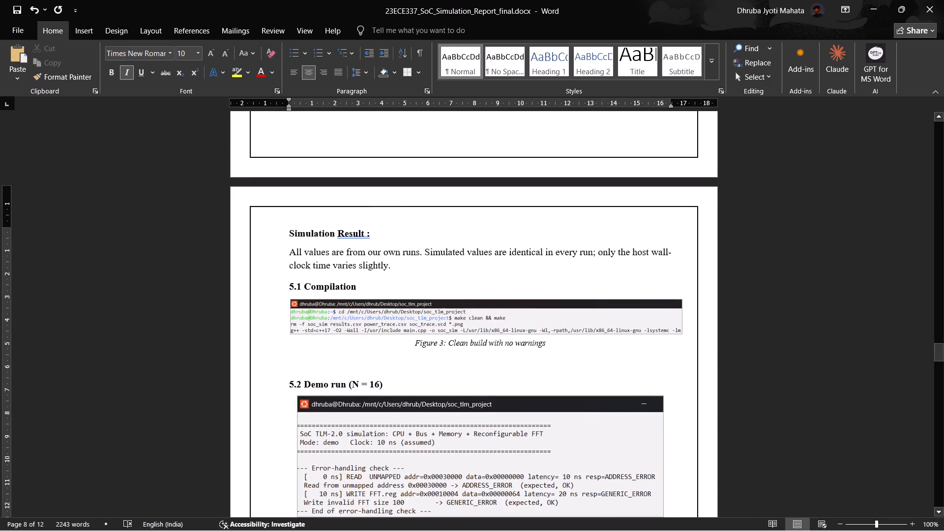
Enlarge the Figure 4 error-handling screenshot to roughly the full text width.
{"action": "scroll", "coordinate": [638, 333], "scroll_direction": "down", "scroll_amount": 2}
{"action": "left_click", "coordinate": [638, 353]}
{"action": "left_click", "coordinate": [666, 382]}
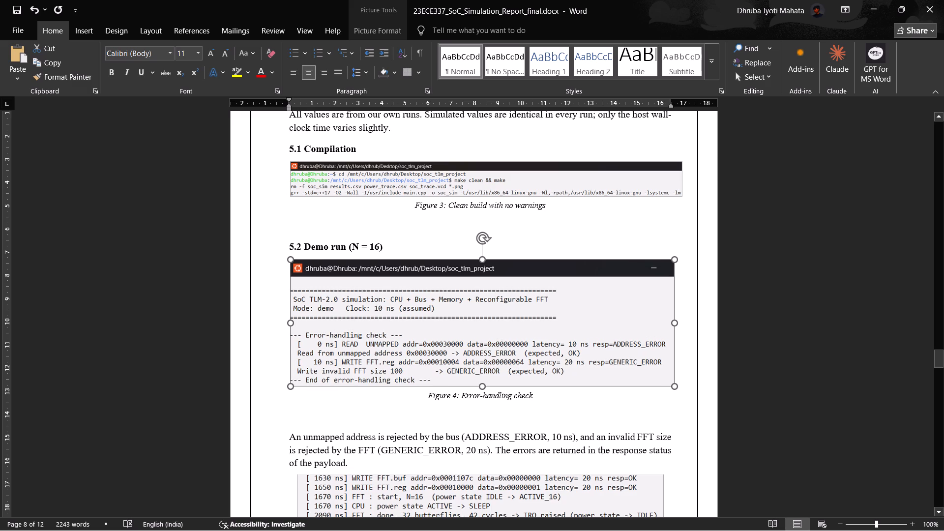
{"action": "left_click", "coordinate": [666, 409]}
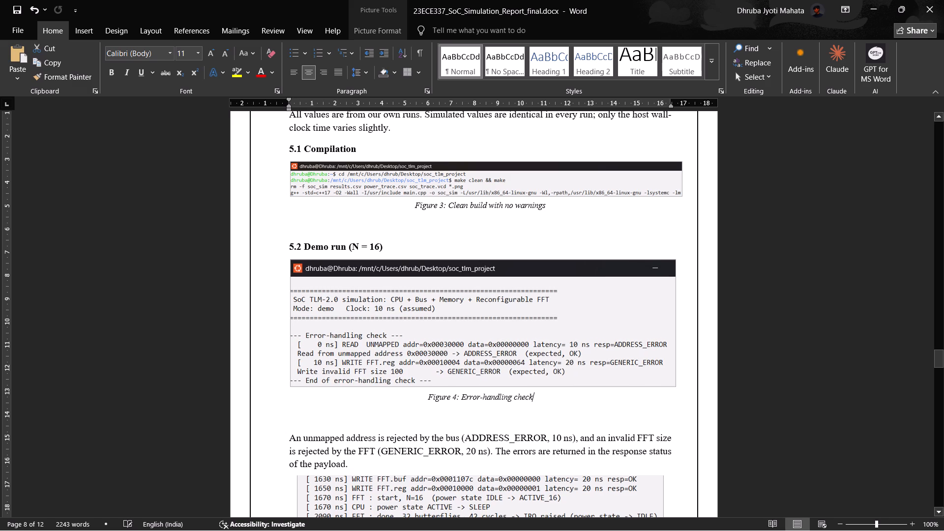
Insert a blank line between the paragraph ending "of the payload." and the Figure 5 screenshot.
{"action": "scroll", "coordinate": [586, 399], "scroll_direction": "down", "scroll_amount": 2}
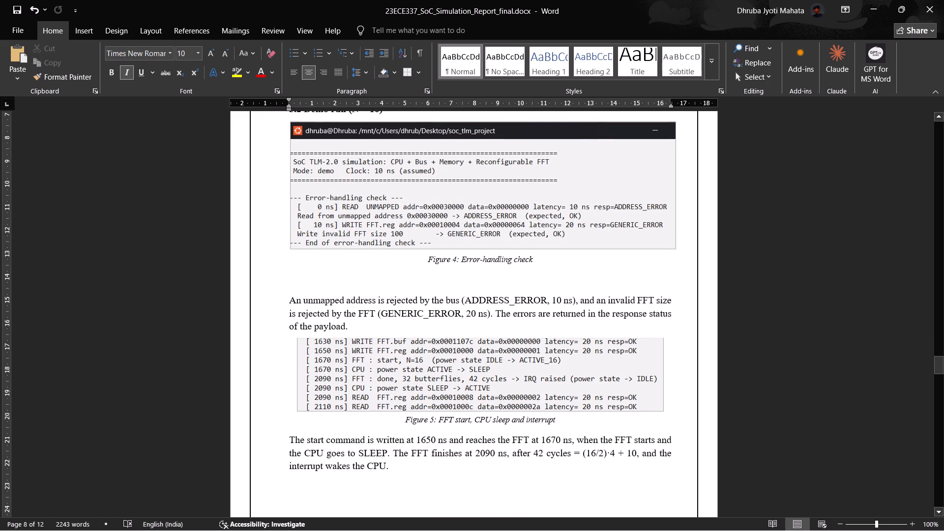
{"action": "left_click", "coordinate": [370, 320]}
{"action": "key", "text": "Return"}
Enlarge the Figure 5 FFT start, CPU sleep and interrupt screenshot to roughly the full text width.
{"action": "scroll", "coordinate": [433, 375], "scroll_direction": "down", "scroll_amount": 1}
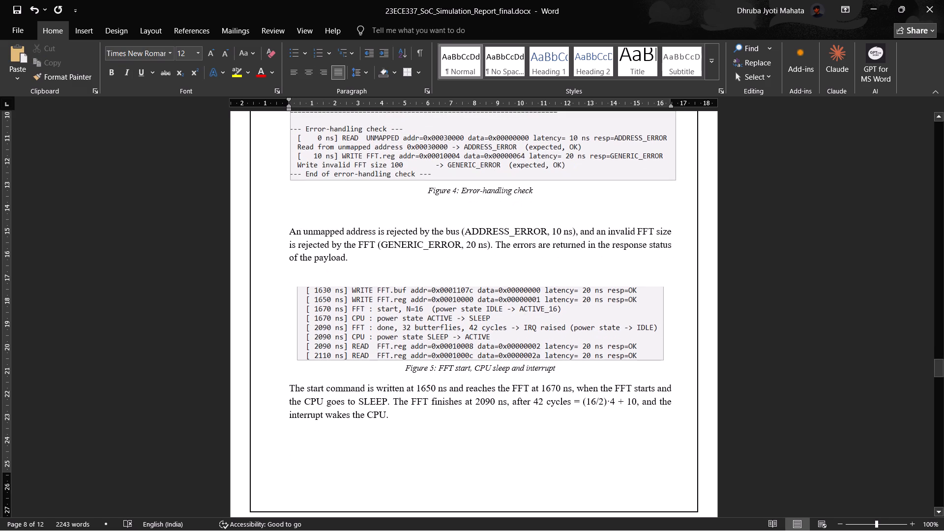
{"action": "left_click", "coordinate": [465, 313]}
{"action": "left_click_drag", "start_coordinate": [662, 362], "coordinate": [670, 369]}
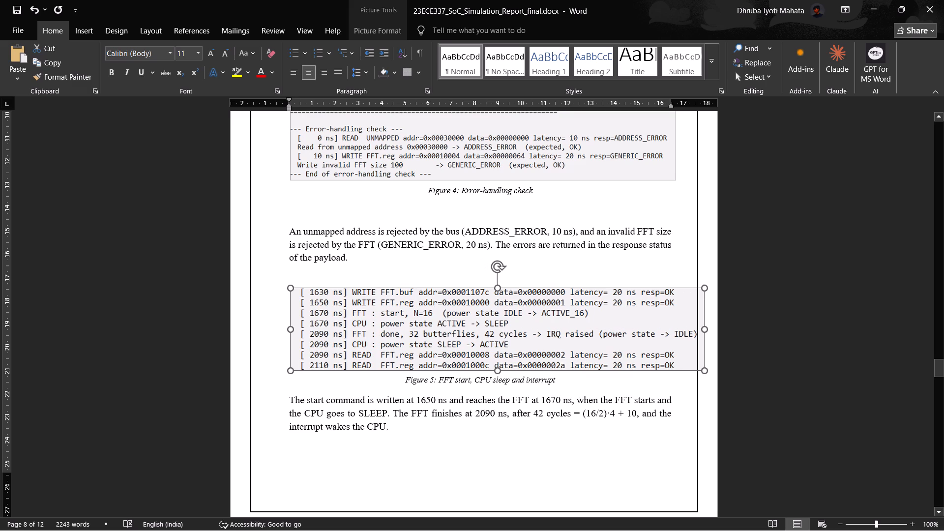
{"action": "left_click_drag", "start_coordinate": [670, 369], "coordinate": [655, 364]}
{"action": "left_click", "coordinate": [677, 455]}
Insert a blank line between the Figure 5 caption and the paragraph about the start command.
{"action": "left_click", "coordinate": [573, 383]}
{"action": "key", "text": "Return"}
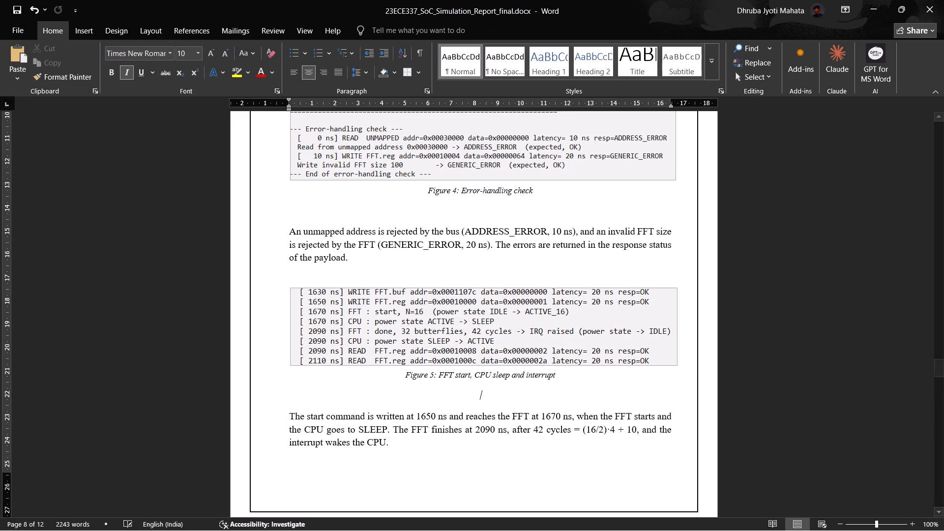
{"action": "left_click", "coordinate": [611, 481]}
{"action": "left_click", "coordinate": [706, 458]}
{"action": "scroll", "coordinate": [675, 426], "scroll_direction": "up", "scroll_amount": 5}
{"action": "scroll", "coordinate": [673, 423], "scroll_direction": "down", "scroll_amount": 5}
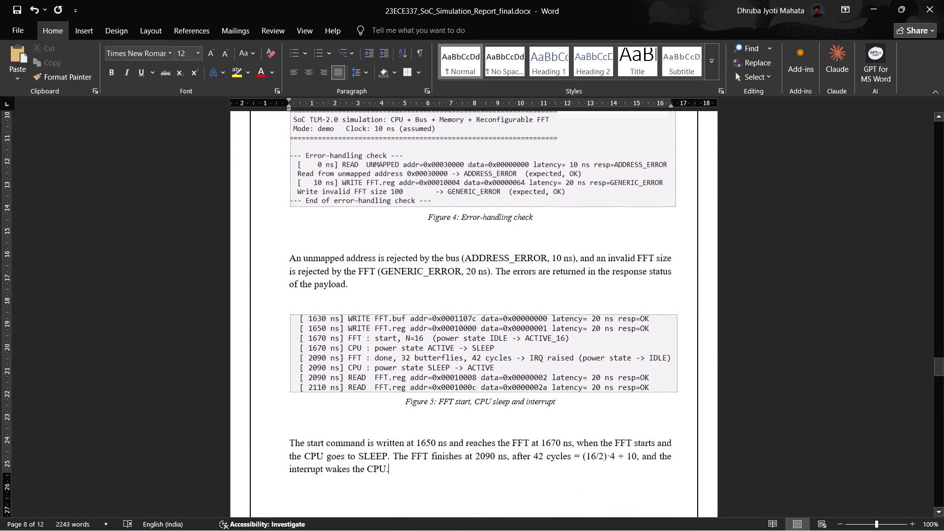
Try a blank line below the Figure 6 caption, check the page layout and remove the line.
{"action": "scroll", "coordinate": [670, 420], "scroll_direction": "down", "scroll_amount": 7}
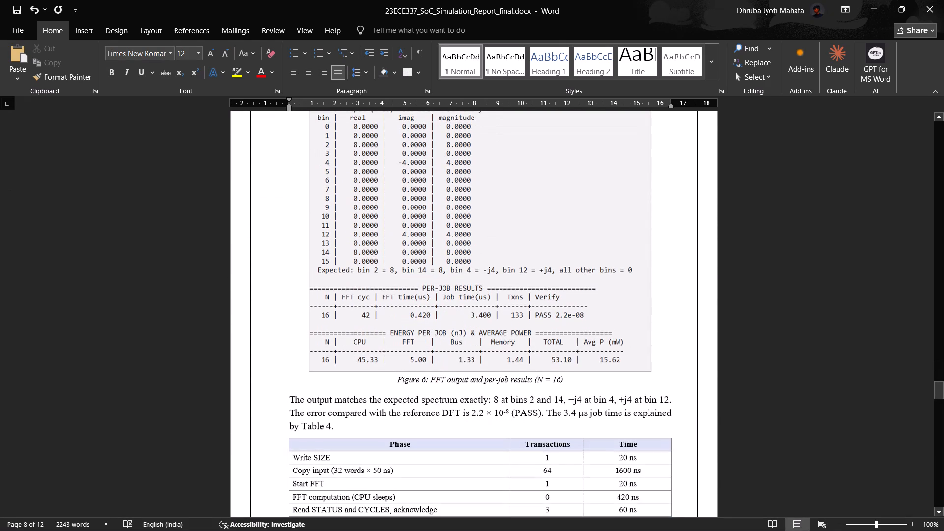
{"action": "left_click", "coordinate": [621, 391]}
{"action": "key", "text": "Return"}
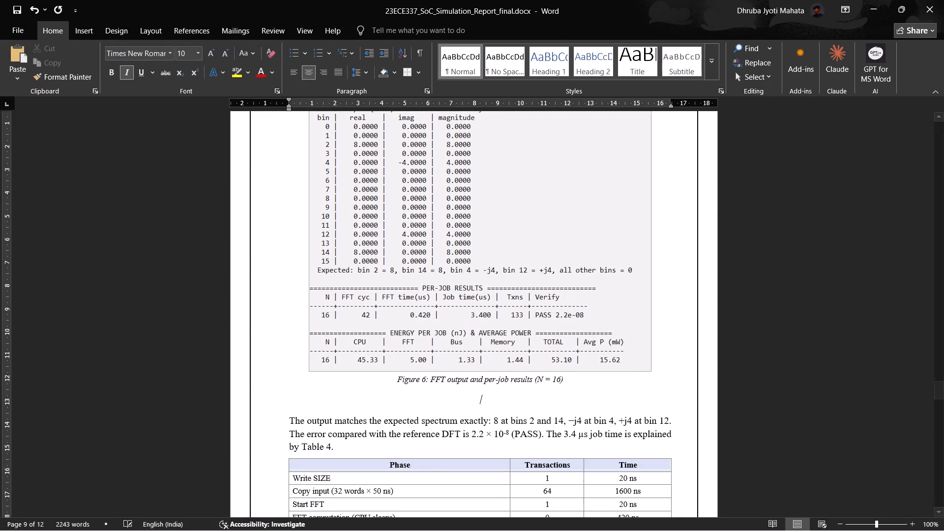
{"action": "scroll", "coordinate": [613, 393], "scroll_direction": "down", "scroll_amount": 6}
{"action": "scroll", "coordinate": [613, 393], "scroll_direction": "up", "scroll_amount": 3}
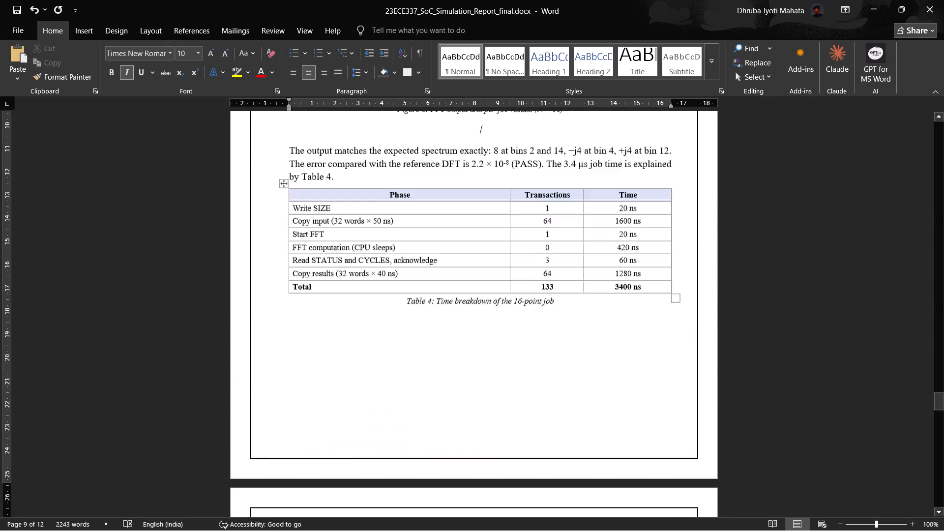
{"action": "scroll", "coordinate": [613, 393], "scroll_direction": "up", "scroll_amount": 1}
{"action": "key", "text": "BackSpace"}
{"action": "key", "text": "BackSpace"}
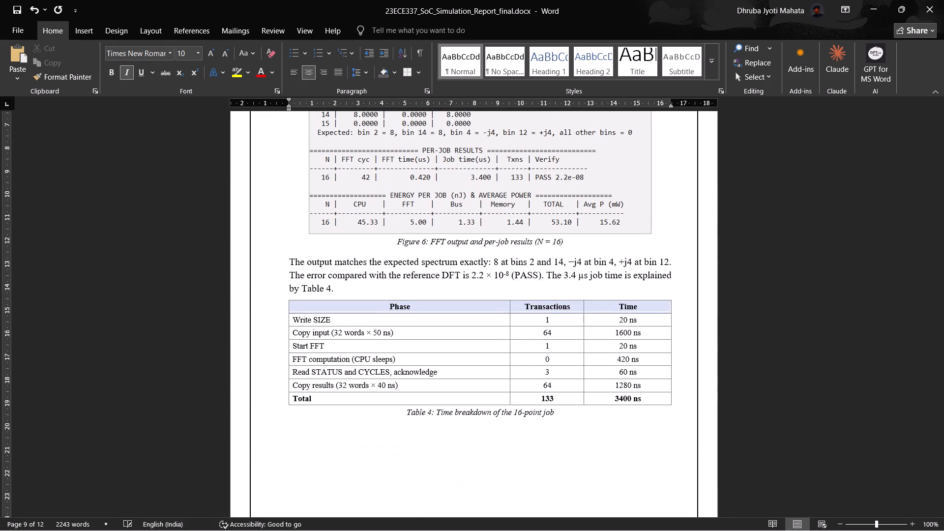
Shrink the Figure 6 FFT output and per-job results screenshot slightly, keeping its proportions.
{"action": "scroll", "coordinate": [659, 432], "scroll_direction": "down", "scroll_amount": 6}
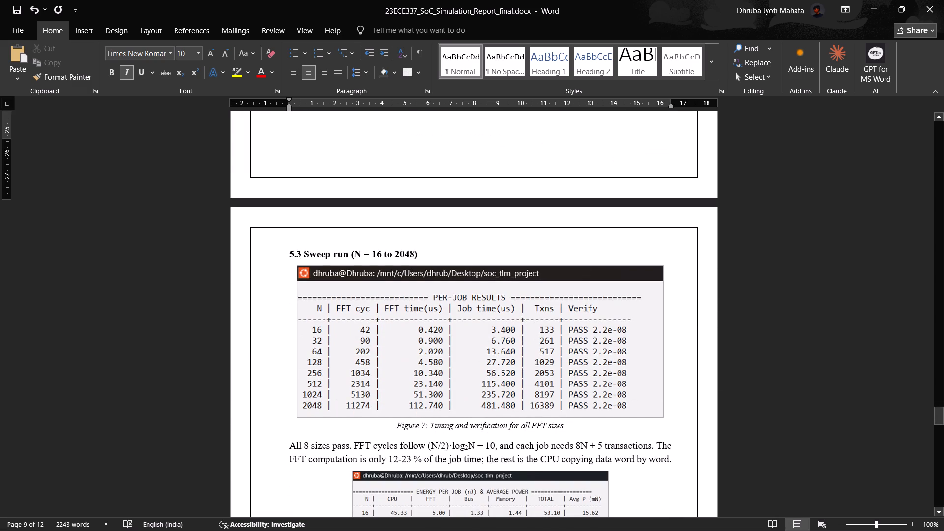
{"action": "scroll", "coordinate": [648, 431], "scroll_direction": "down", "scroll_amount": 2}
{"action": "scroll", "coordinate": [638, 431], "scroll_direction": "up", "scroll_amount": 11}
{"action": "scroll", "coordinate": [632, 431], "scroll_direction": "down", "scroll_amount": 3}
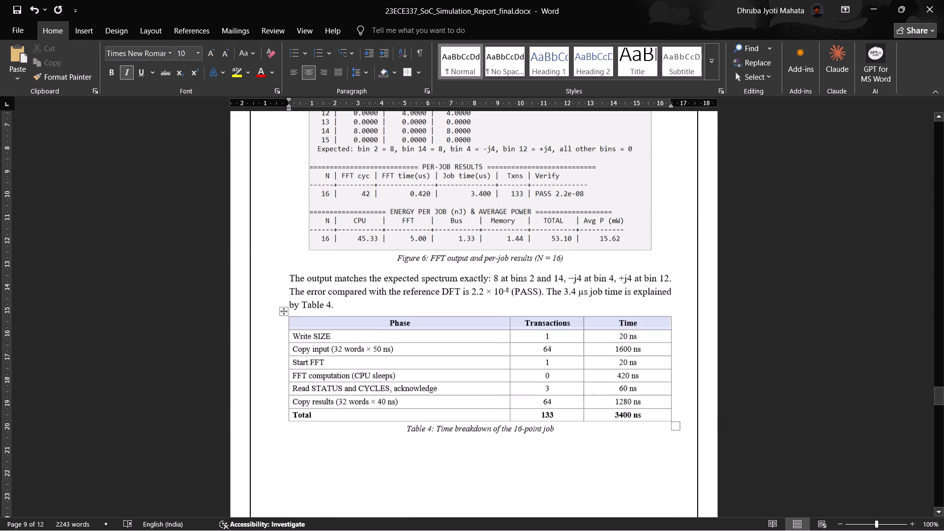
{"action": "scroll", "coordinate": [464, 412], "scroll_direction": "up", "scroll_amount": 3}
{"action": "left_click", "coordinate": [484, 366]}
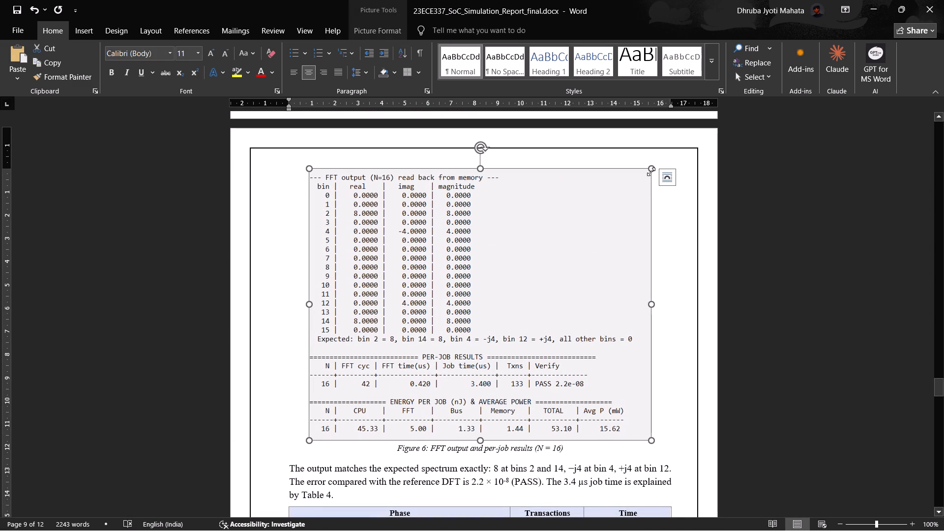
{"action": "left_click_drag", "start_coordinate": [651, 172], "coordinate": [623, 222]}
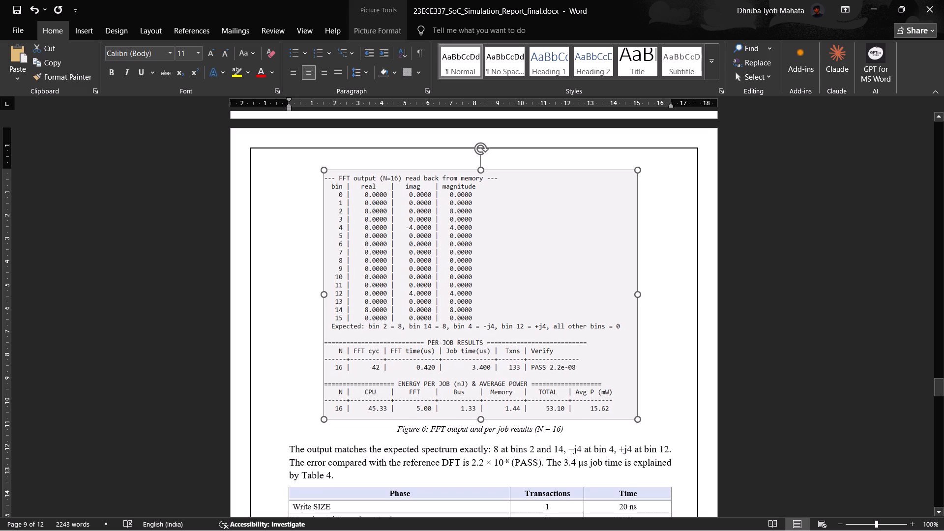
{"action": "left_click_drag", "start_coordinate": [623, 222], "coordinate": [631, 188]}
Shrink the Figure 7 timing and verification screenshot in section 5.3 to roughly three quarters of its width.
{"action": "scroll", "coordinate": [646, 347], "scroll_direction": "down", "scroll_amount": 5}
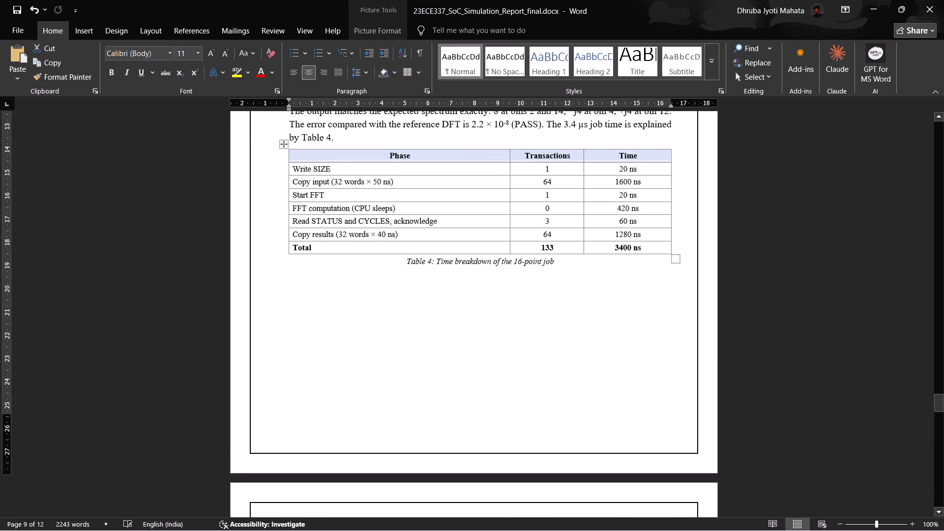
{"action": "scroll", "coordinate": [613, 328], "scroll_direction": "down", "scroll_amount": 4}
{"action": "left_click", "coordinate": [602, 328]}
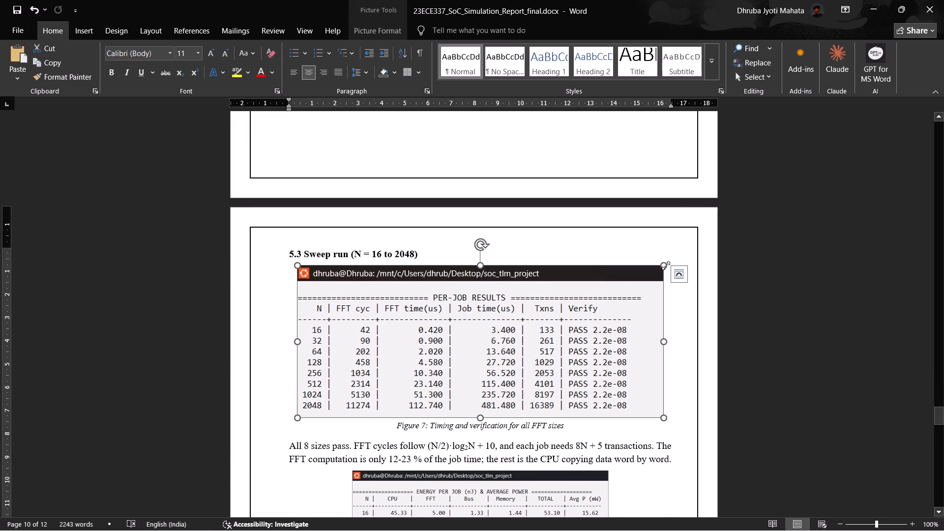
{"action": "left_click_drag", "start_coordinate": [666, 265], "coordinate": [631, 309]}
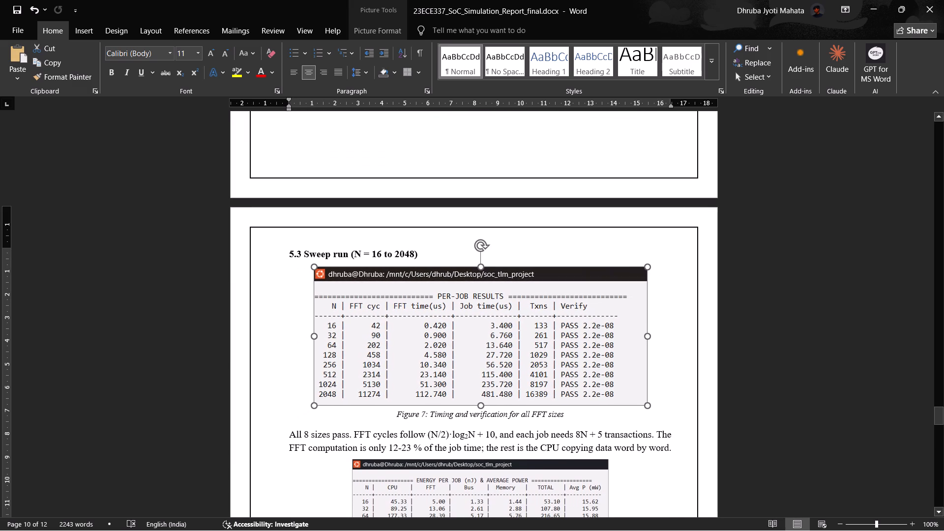
{"action": "scroll", "coordinate": [458, 244], "scroll_direction": "up", "scroll_amount": 6}
{"action": "scroll", "coordinate": [551, 286], "scroll_direction": "down", "scroll_amount": 3}
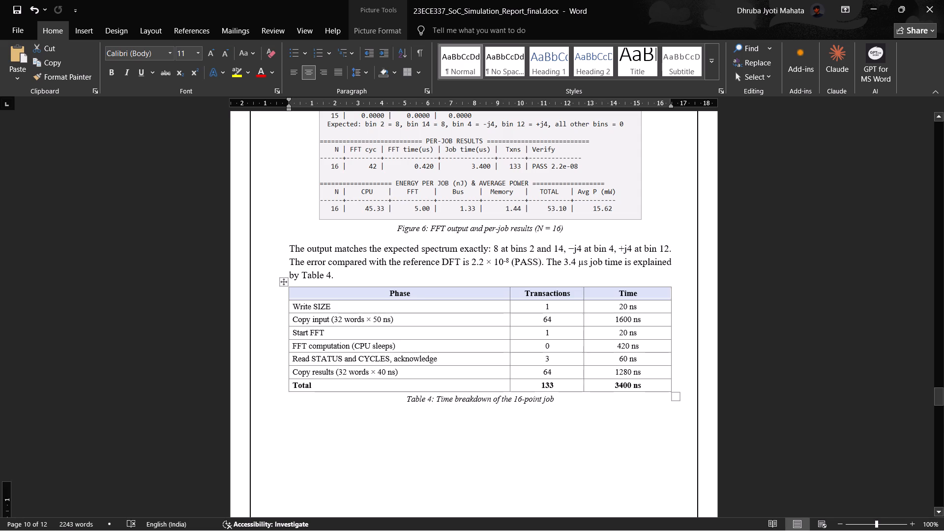
{"action": "scroll", "coordinate": [551, 291], "scroll_direction": "down", "scroll_amount": 3}
{"action": "left_click_drag", "start_coordinate": [647, 268], "coordinate": [560, 303]}
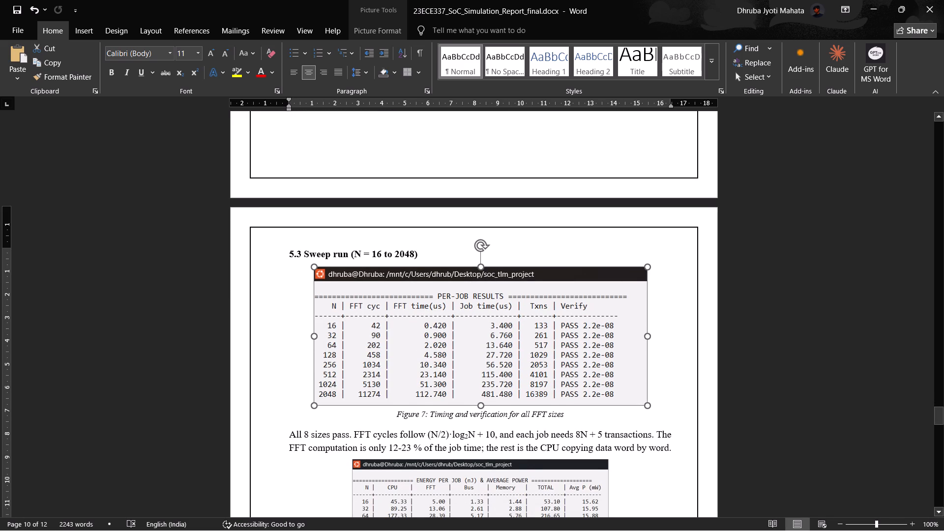
{"action": "left_click_drag", "start_coordinate": [560, 303], "coordinate": [558, 304]}
{"action": "scroll", "coordinate": [539, 339], "scroll_direction": "up", "scroll_amount": 8}
{"action": "scroll", "coordinate": [547, 339], "scroll_direction": "down", "scroll_amount": 7}
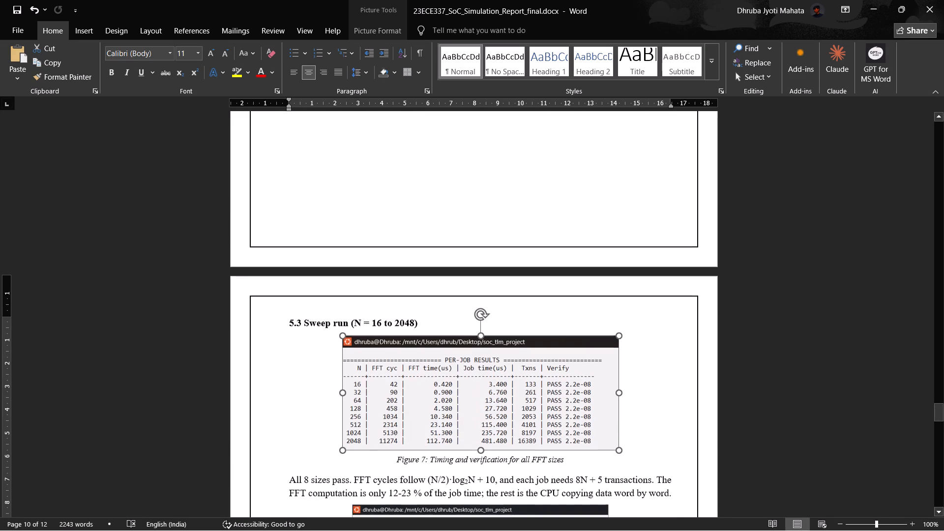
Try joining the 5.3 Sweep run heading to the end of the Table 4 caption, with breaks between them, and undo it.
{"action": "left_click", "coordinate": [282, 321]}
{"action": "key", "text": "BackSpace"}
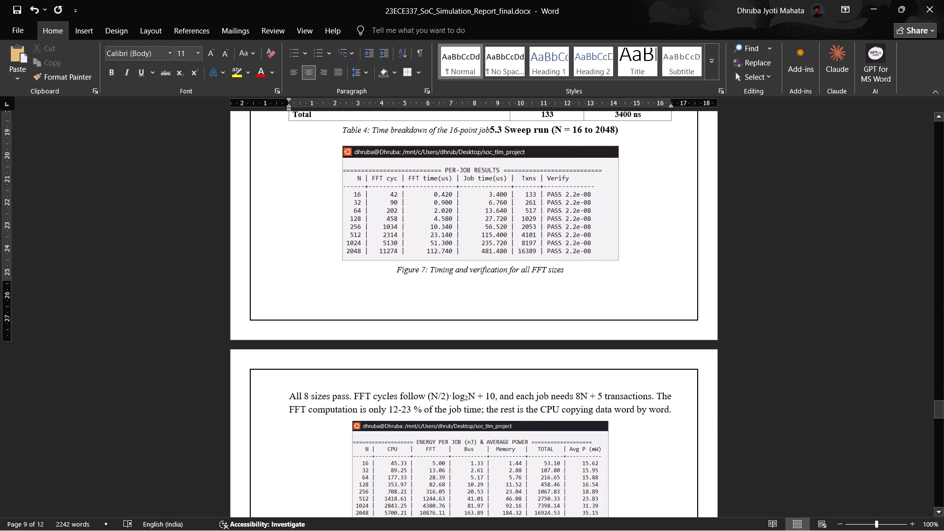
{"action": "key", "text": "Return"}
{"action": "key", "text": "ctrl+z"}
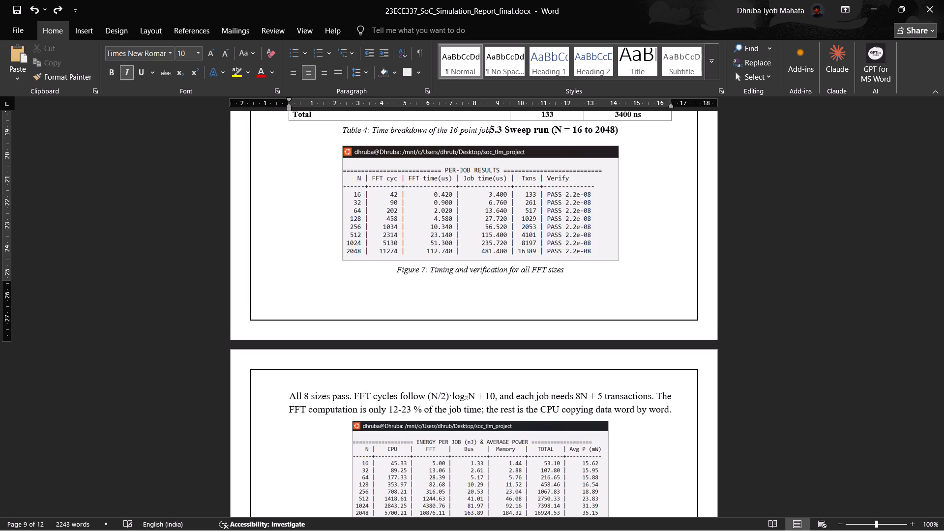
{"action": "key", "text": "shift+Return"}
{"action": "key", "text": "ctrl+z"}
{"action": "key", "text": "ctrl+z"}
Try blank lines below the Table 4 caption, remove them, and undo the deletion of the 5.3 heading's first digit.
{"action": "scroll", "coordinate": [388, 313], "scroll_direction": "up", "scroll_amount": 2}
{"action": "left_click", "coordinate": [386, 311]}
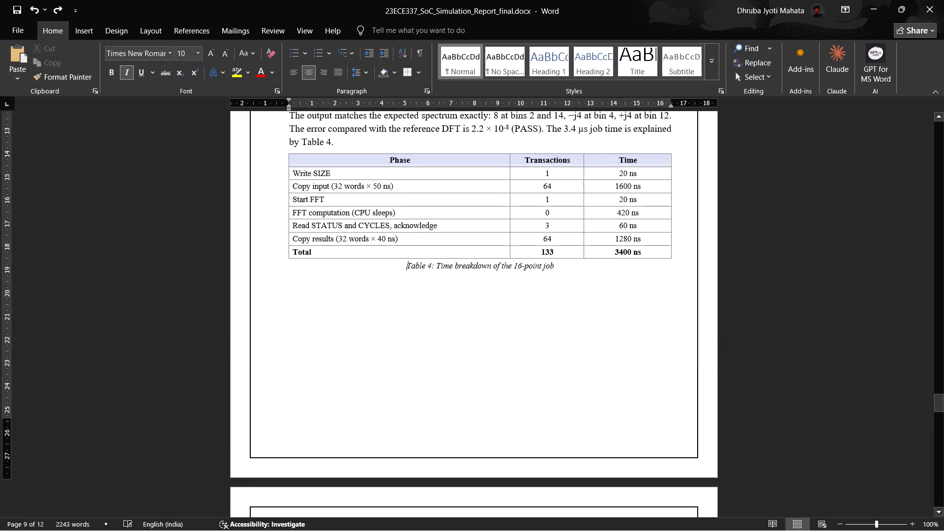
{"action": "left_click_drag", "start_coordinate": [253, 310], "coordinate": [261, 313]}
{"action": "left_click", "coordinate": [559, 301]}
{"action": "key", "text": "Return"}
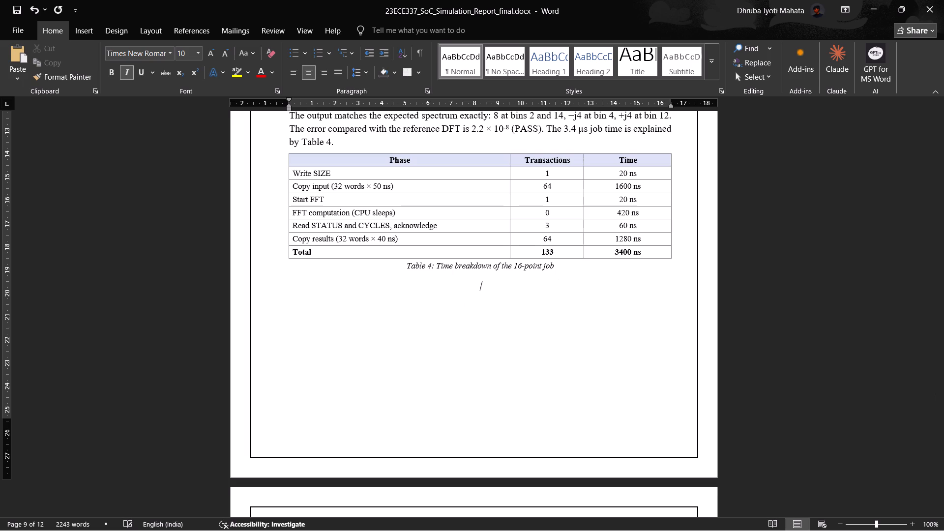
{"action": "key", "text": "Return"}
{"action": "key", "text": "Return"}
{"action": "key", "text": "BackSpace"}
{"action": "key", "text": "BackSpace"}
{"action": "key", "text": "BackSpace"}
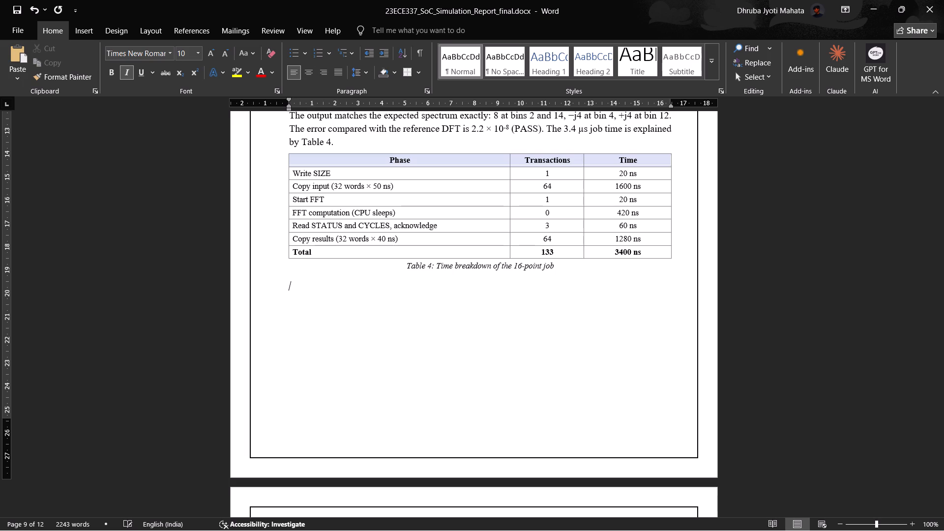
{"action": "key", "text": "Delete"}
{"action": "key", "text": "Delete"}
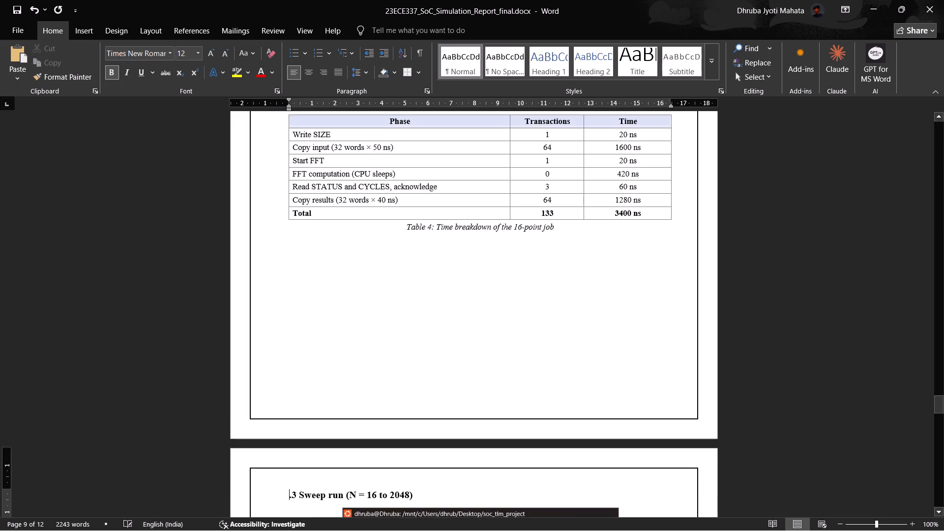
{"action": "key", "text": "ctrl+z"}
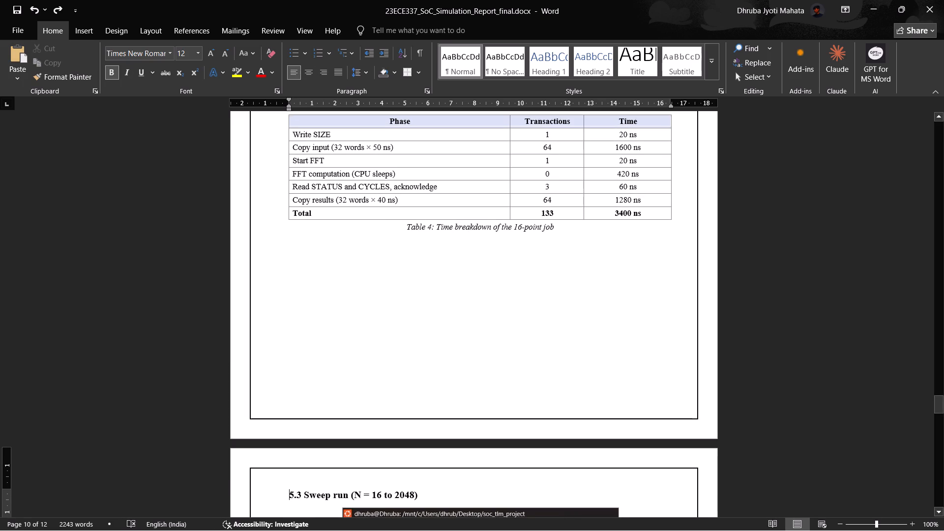
Pull the 5.3 Sweep run heading up beneath the Table 4 caption, separating the two with paragraph breaks.
{"action": "key", "text": "BackSpace"}
{"action": "key", "text": "shift+Return"}
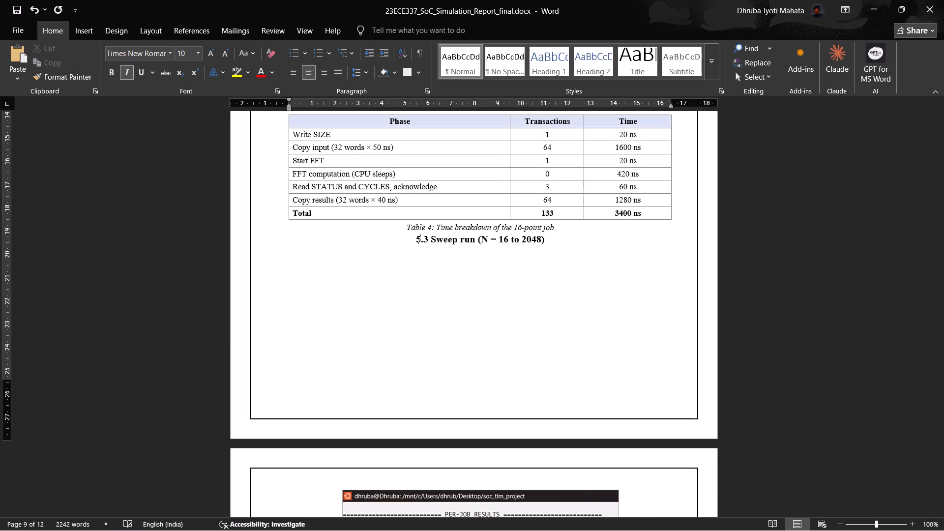
{"action": "key", "text": "shift+Return"}
{"action": "key", "text": "shift+Return"}
{"action": "key", "text": "BackSpace"}
{"action": "key", "text": "BackSpace"}
{"action": "key", "text": "BackSpace"}
{"action": "key", "text": "Return"}
{"action": "key", "text": "Return"}
{"action": "key", "text": "Return"}
{"action": "key", "text": "Return"}
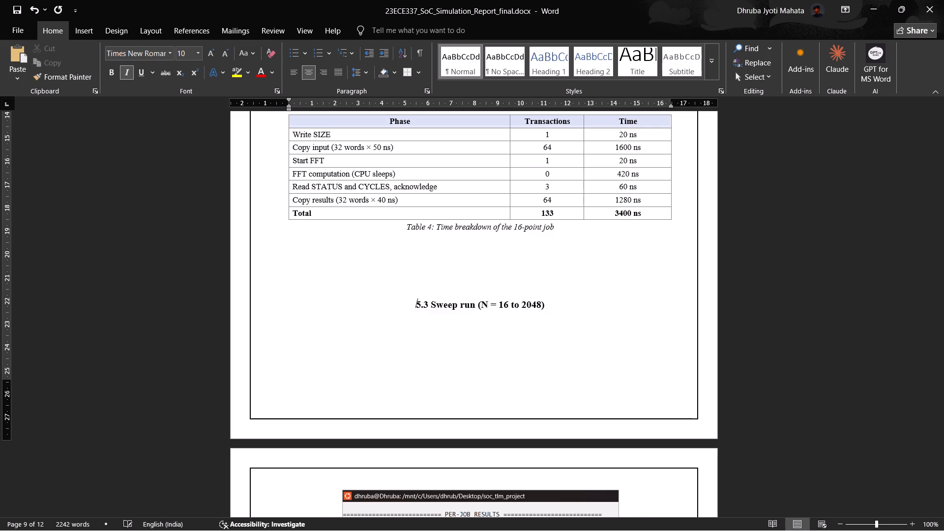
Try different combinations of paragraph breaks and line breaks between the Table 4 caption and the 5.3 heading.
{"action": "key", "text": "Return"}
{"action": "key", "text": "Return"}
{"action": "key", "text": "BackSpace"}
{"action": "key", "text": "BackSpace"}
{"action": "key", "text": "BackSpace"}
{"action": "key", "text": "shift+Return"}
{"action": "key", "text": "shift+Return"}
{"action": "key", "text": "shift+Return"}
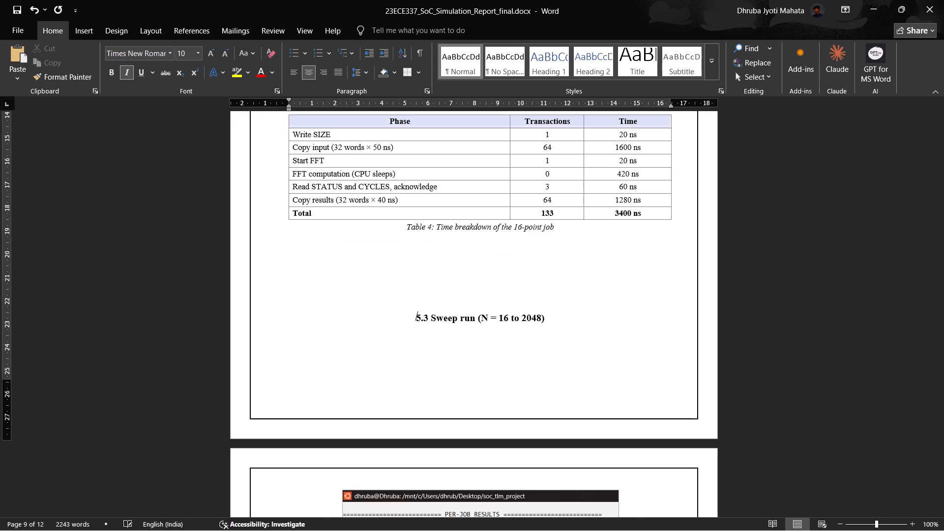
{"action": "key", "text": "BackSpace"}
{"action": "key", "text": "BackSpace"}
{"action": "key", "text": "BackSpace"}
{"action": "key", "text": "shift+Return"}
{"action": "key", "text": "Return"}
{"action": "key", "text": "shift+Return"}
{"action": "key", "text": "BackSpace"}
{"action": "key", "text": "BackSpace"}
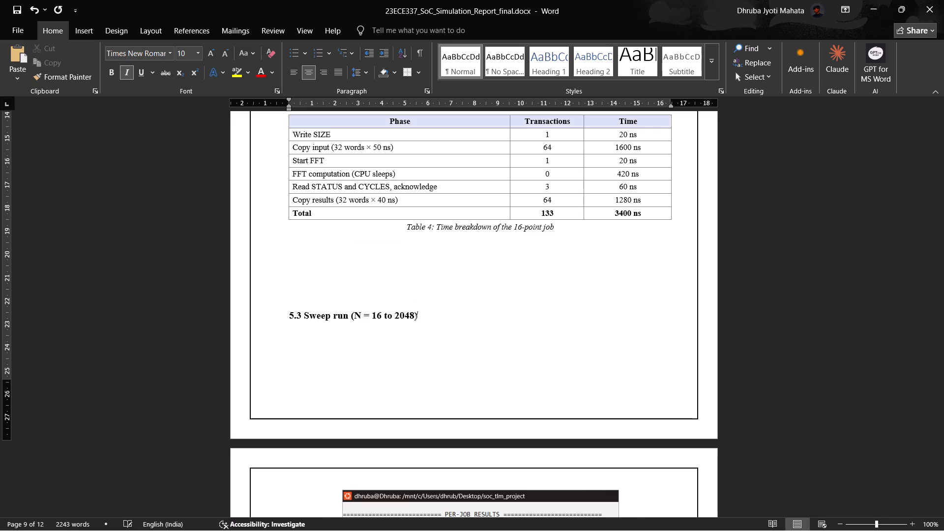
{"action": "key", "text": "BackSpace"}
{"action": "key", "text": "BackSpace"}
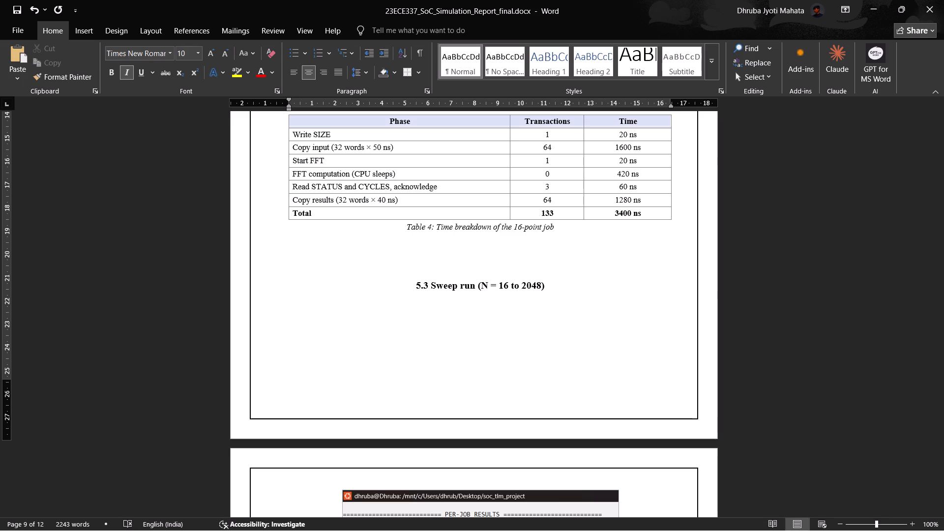
Remove the extra breaks so the 5.3 heading sits left-aligned in its own paragraph directly below the Table 4 caption.
{"action": "key", "text": "Return"}
{"action": "key", "text": "Return"}
{"action": "key", "text": "Return"}
{"action": "key", "text": "Return"}
{"action": "key", "text": "BackSpace"}
{"action": "key", "text": "BackSpace"}
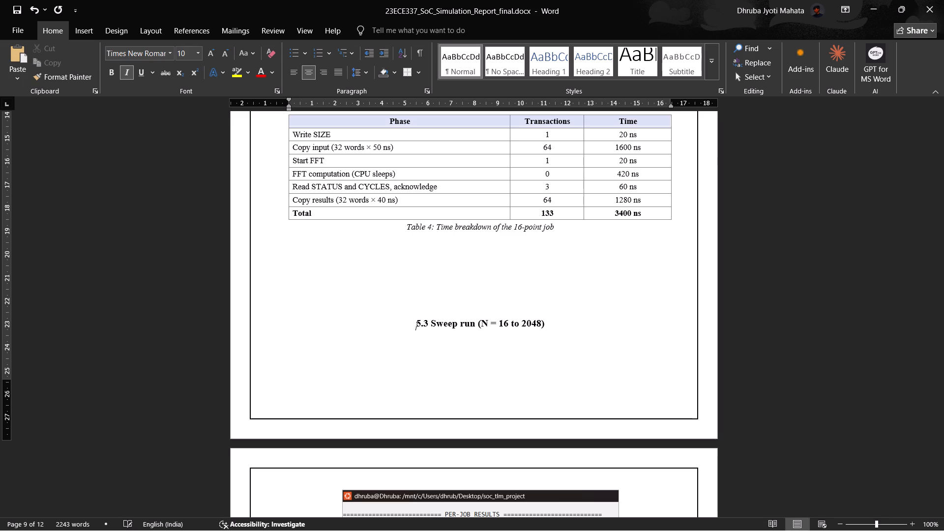
{"action": "key", "text": "BackSpace"}
{"action": "key", "text": "BackSpace"}
{"action": "key", "text": "BackSpace"}
{"action": "key", "text": "BackSpace"}
{"action": "key", "text": "shift+BackSpace"}
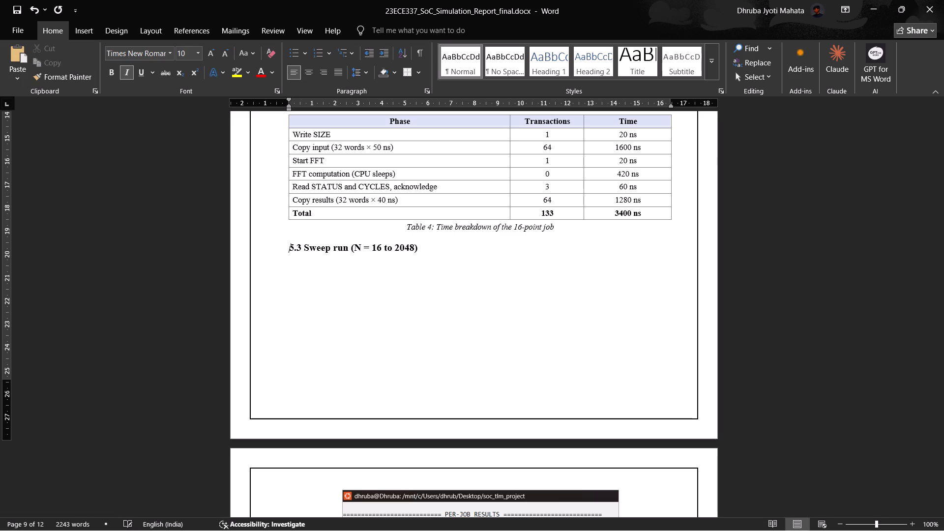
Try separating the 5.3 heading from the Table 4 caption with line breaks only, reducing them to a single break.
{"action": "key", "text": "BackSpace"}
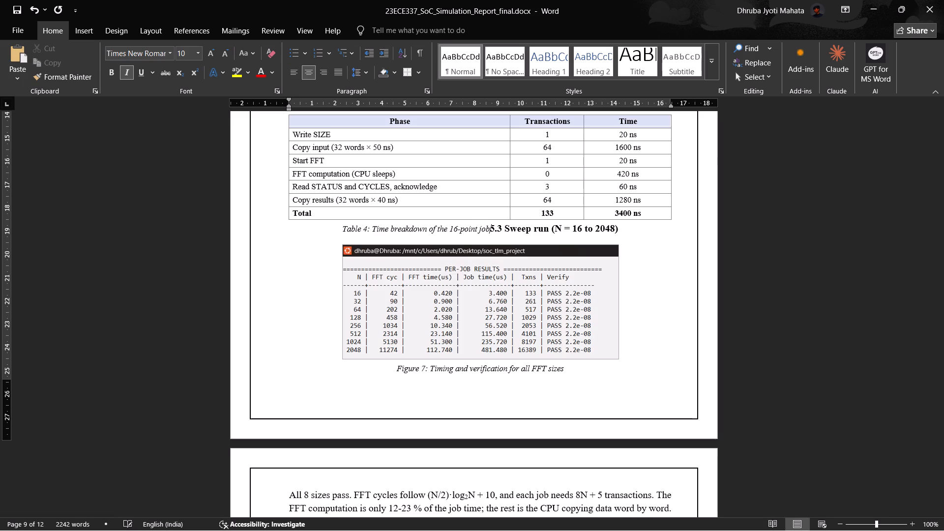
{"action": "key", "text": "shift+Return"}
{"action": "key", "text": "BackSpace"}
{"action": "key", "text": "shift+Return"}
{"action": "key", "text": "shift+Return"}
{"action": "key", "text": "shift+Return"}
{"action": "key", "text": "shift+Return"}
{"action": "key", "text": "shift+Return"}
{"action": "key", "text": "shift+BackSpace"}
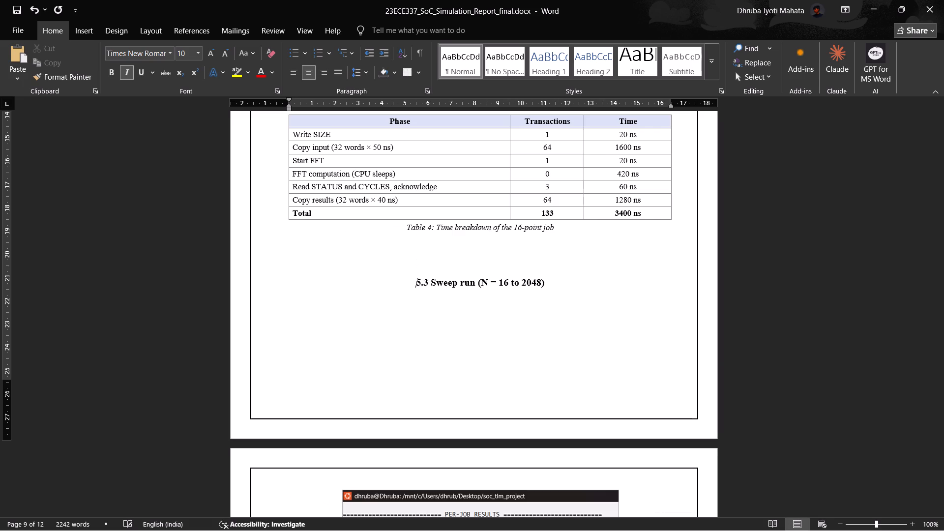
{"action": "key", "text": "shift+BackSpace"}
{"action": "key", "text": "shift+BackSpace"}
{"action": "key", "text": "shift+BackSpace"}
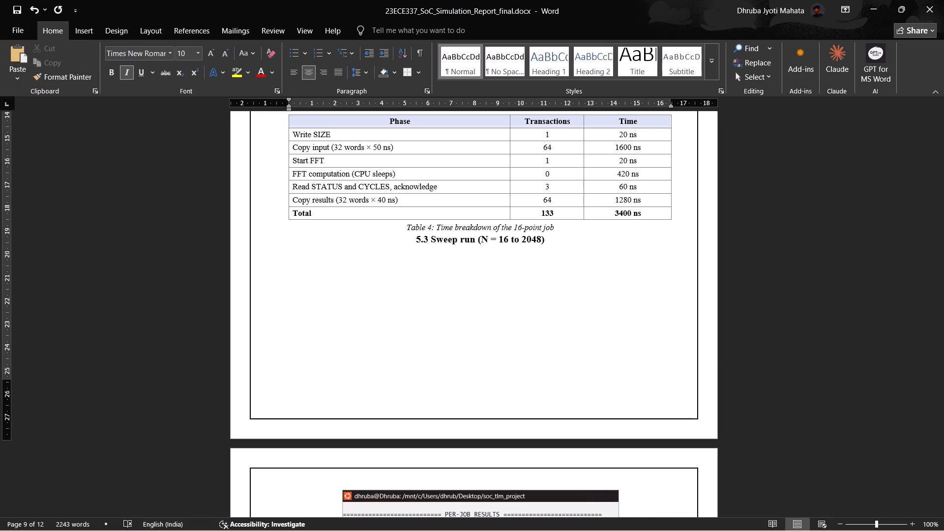
Examine the spacing and page layout from the Simulation Result heading down to the 5.3 heading.
{"action": "scroll", "coordinate": [526, 331], "scroll_direction": "up", "scroll_amount": 5}
{"action": "scroll", "coordinate": [525, 332], "scroll_direction": "down", "scroll_amount": 3}
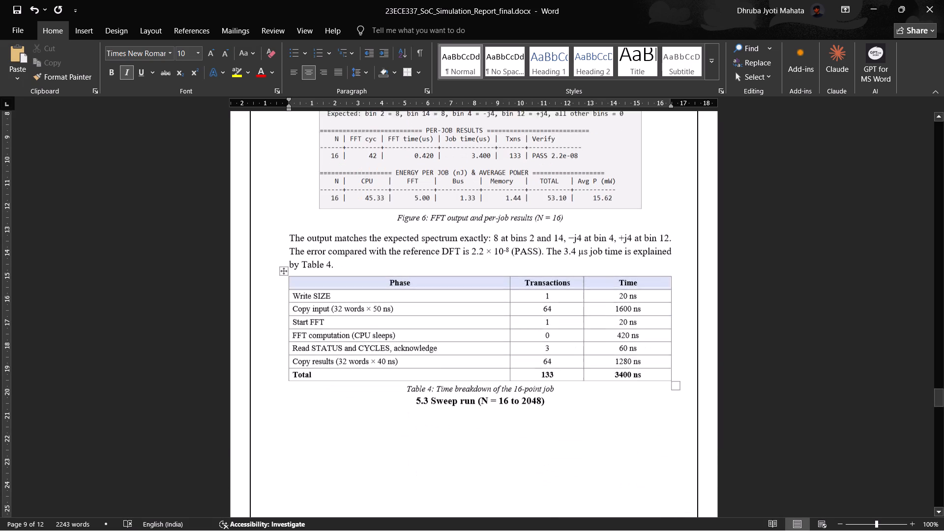
{"action": "scroll", "coordinate": [525, 329], "scroll_direction": "up", "scroll_amount": 4}
{"action": "scroll", "coordinate": [357, 312], "scroll_direction": "up", "scroll_amount": 2}
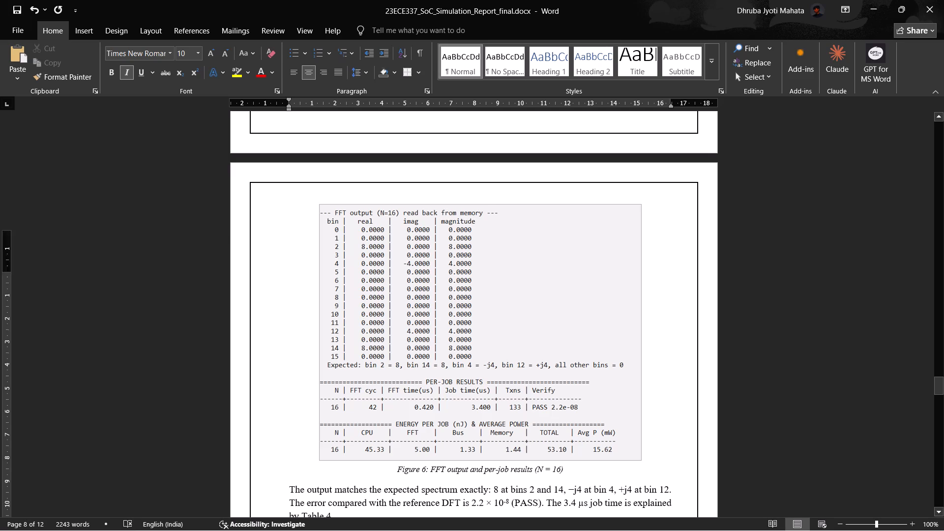
{"action": "scroll", "coordinate": [357, 312], "scroll_direction": "up", "scroll_amount": 9}
{"action": "scroll", "coordinate": [360, 313], "scroll_direction": "down", "scroll_amount": 2}
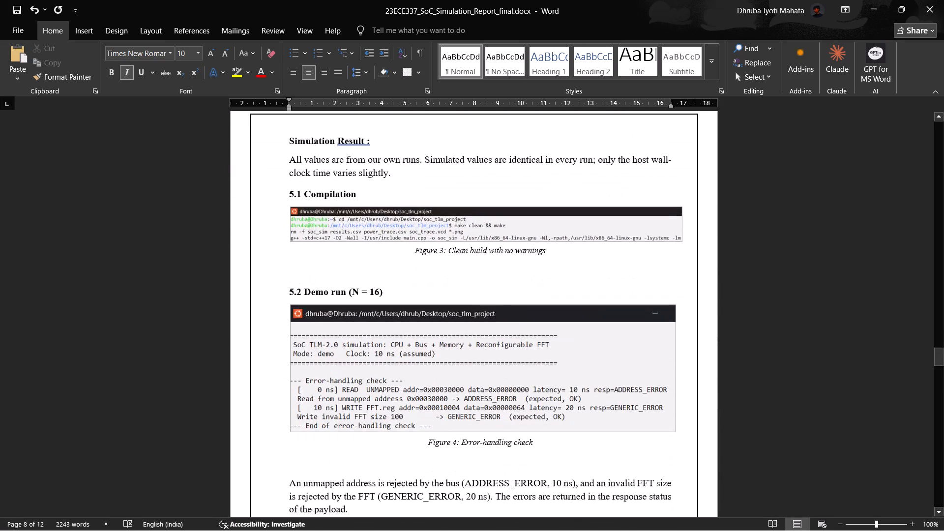
{"action": "scroll", "coordinate": [360, 313], "scroll_direction": "down", "scroll_amount": 2}
{"action": "scroll", "coordinate": [391, 348], "scroll_direction": "down", "scroll_amount": 2}
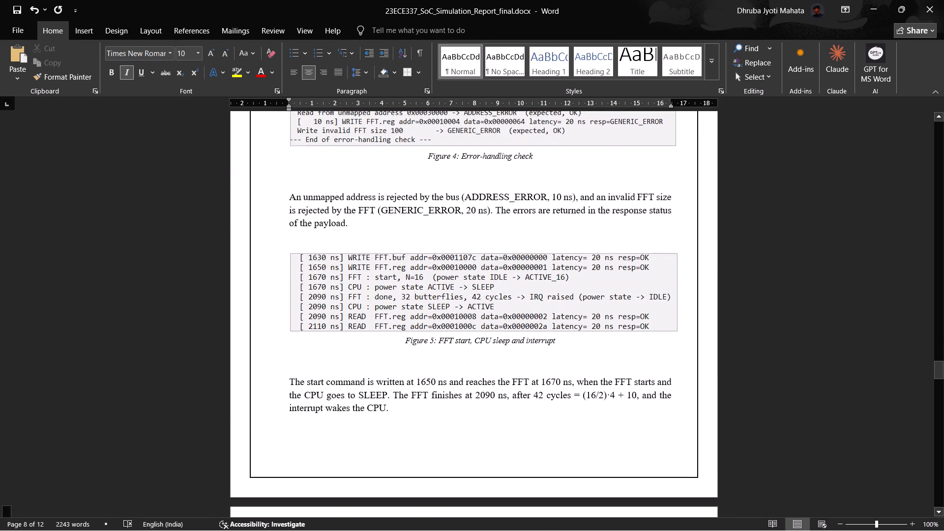
{"action": "scroll", "coordinate": [648, 341], "scroll_direction": "down", "scroll_amount": 9}
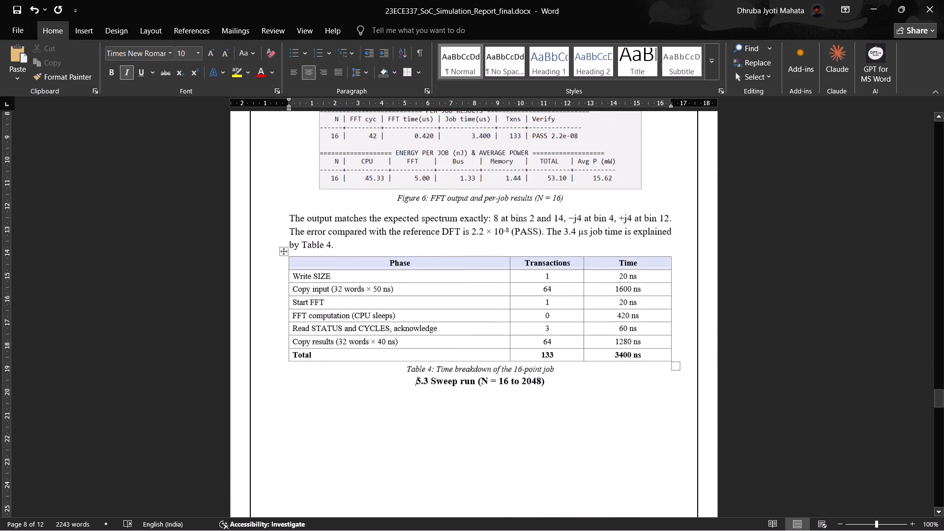
{"action": "scroll", "coordinate": [501, 400], "scroll_direction": "down", "scroll_amount": 4}
{"action": "scroll", "coordinate": [494, 411], "scroll_direction": "up", "scroll_amount": 2}
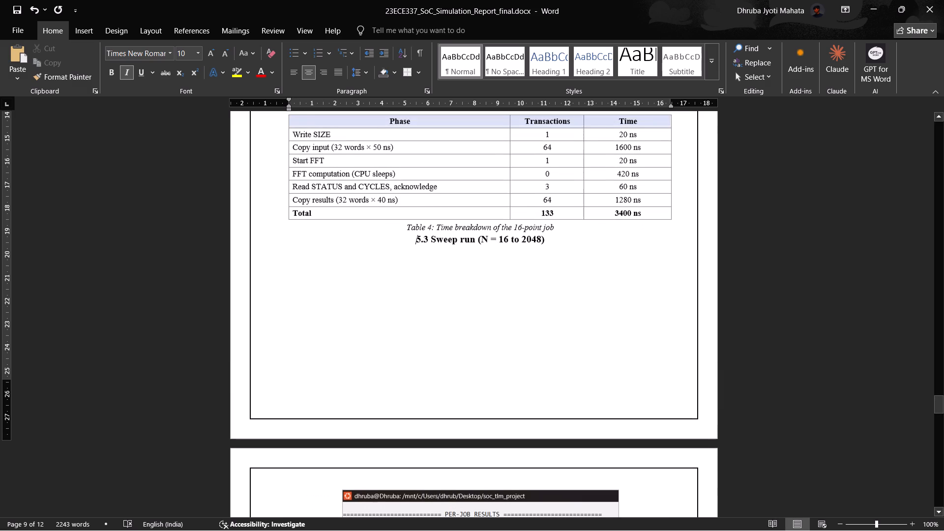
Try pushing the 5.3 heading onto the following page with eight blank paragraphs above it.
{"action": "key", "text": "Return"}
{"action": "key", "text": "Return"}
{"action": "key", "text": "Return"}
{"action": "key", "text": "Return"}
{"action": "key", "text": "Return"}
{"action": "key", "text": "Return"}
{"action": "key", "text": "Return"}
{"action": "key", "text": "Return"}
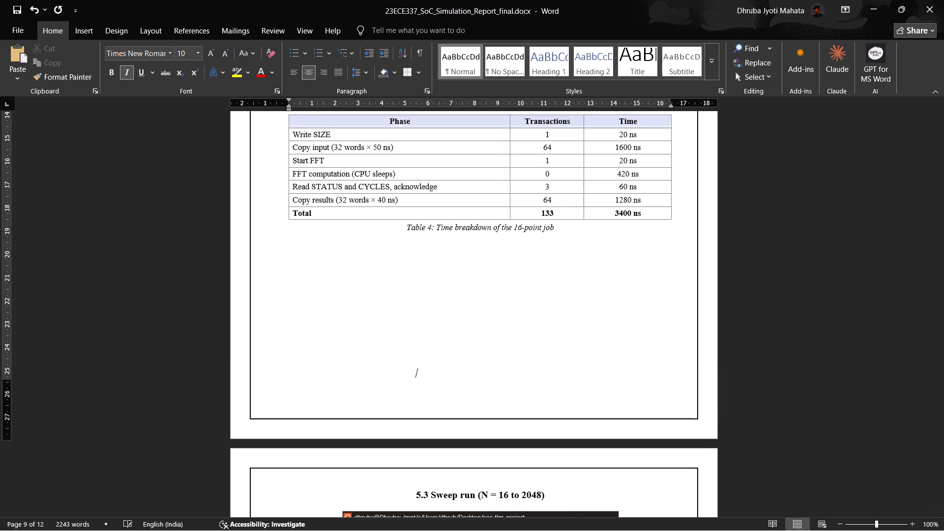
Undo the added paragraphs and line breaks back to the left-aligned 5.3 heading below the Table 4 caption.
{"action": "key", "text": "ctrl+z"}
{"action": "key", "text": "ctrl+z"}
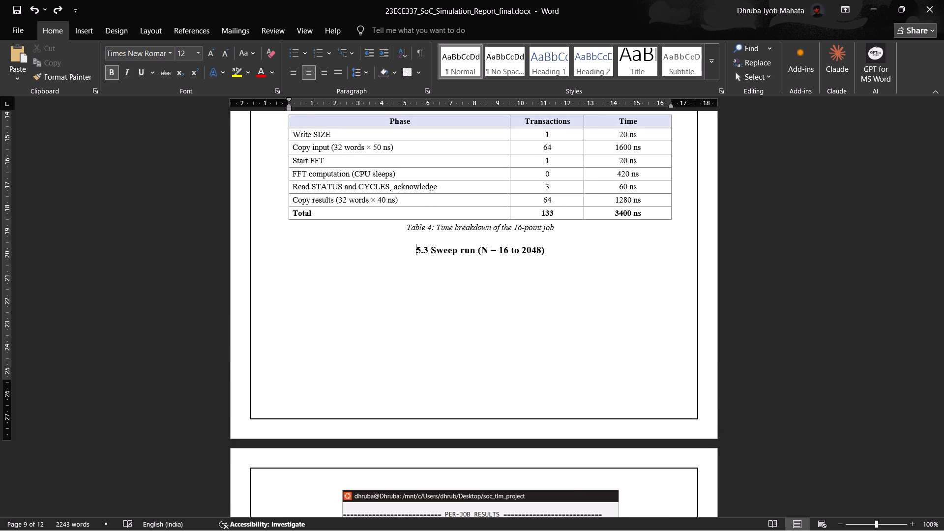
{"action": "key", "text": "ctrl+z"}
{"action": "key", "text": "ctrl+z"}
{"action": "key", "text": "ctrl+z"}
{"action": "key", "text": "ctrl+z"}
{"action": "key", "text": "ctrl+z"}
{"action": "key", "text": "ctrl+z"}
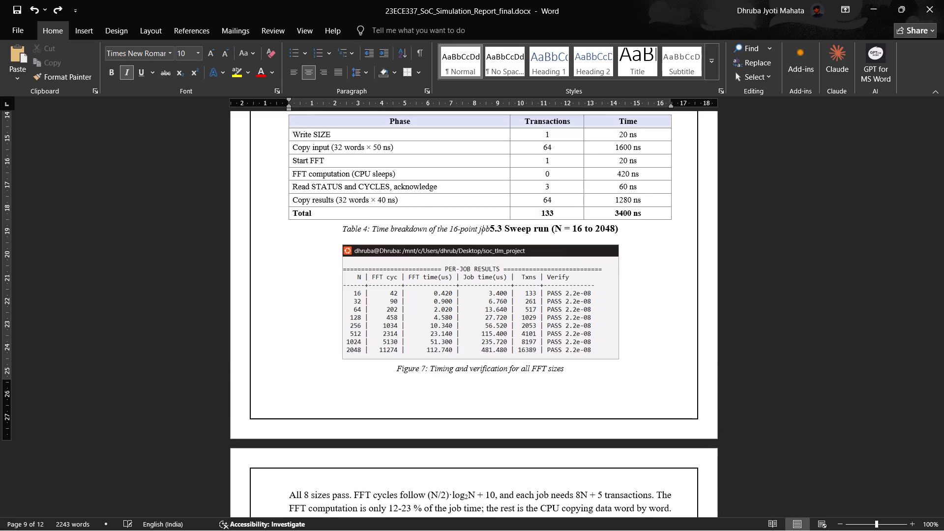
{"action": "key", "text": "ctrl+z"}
Move the Figure 7 per-job results screenshot up to page 9, directly beneath the 5.3 heading.
{"action": "scroll", "coordinate": [505, 436], "scroll_direction": "down", "scroll_amount": 2}
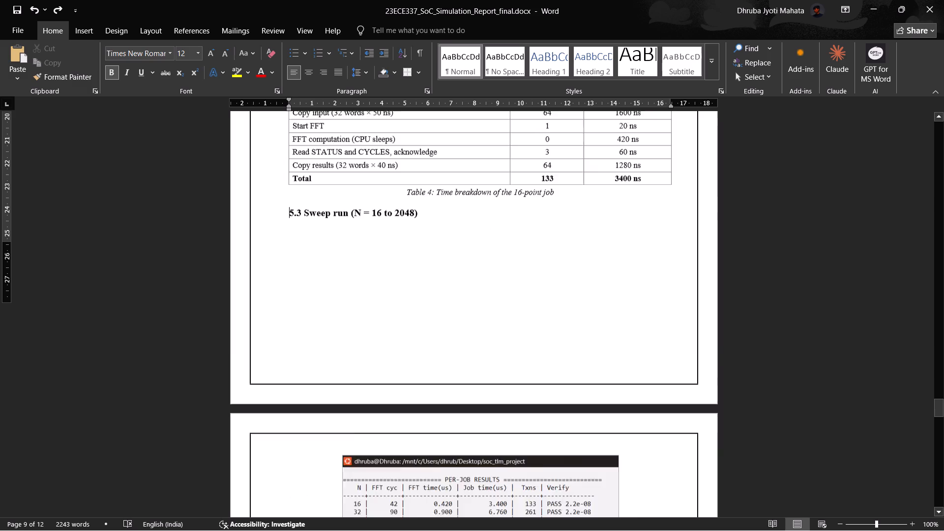
{"action": "left_click_drag", "start_coordinate": [505, 431], "coordinate": [448, 223]}
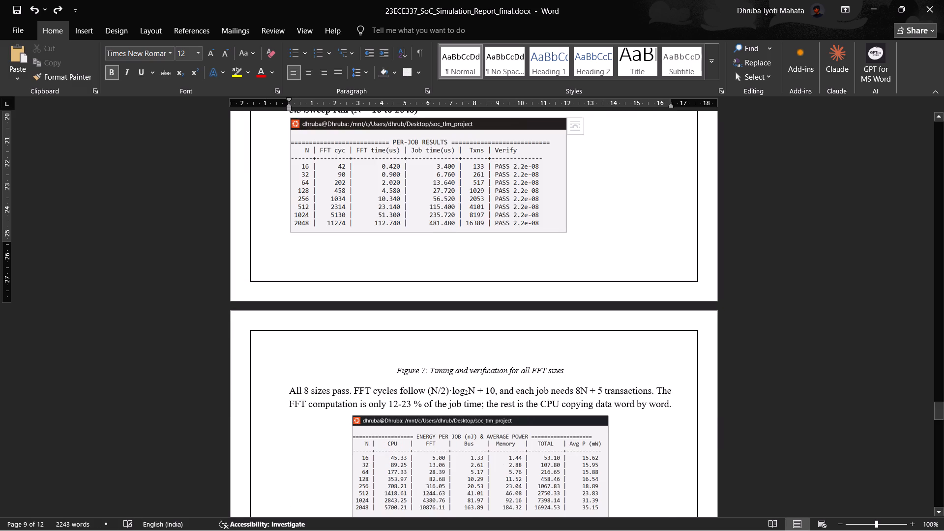
{"action": "scroll", "coordinate": [535, 273], "scroll_direction": "up", "scroll_amount": 2}
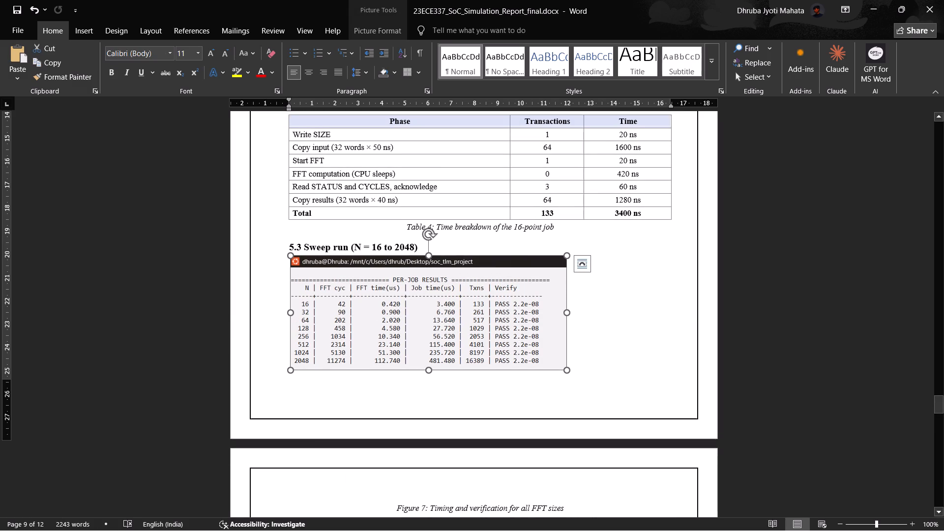
Remove the blank line above the Figure 7 caption and left-align it, try joining it to the screenshot's paragraph, and undo the join.
{"action": "left_click", "coordinate": [395, 510]}
{"action": "key", "text": "BackSpace"}
{"action": "key", "text": "BackSpace"}
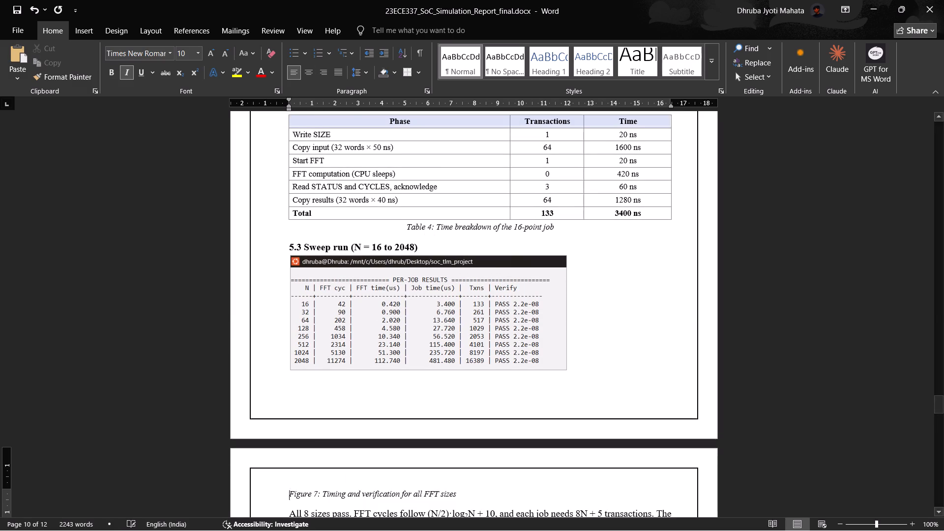
{"action": "key", "text": "BackSpace"}
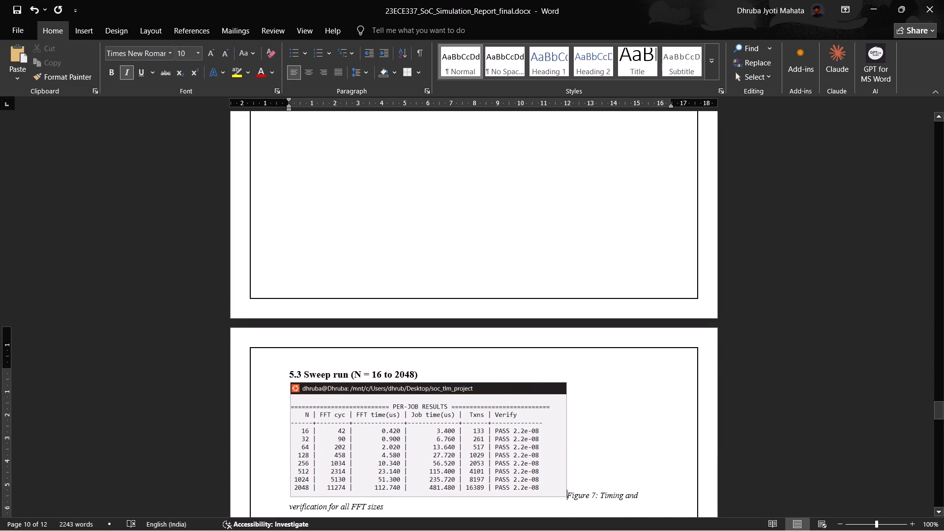
{"action": "key", "text": "ctrl+z"}
{"action": "scroll", "coordinate": [419, 508], "scroll_direction": "up", "scroll_amount": 2}
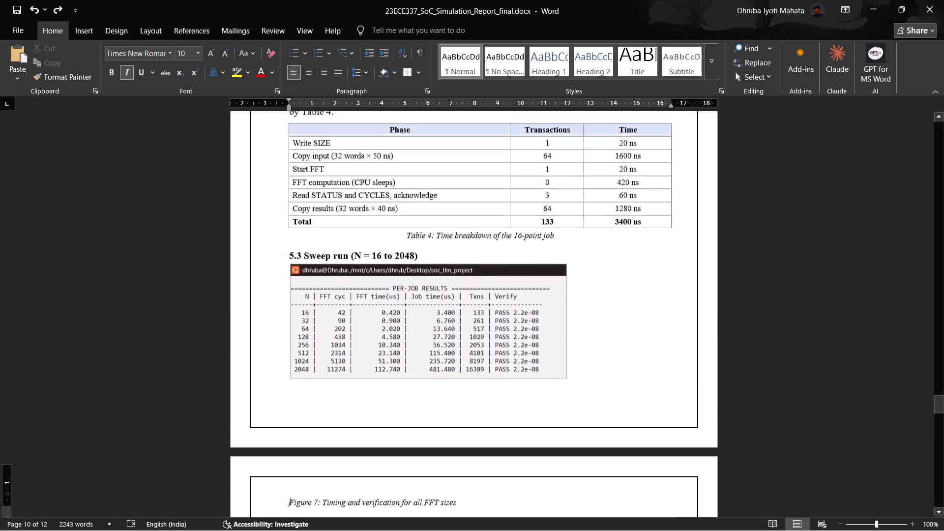
Undo the latest Figure 7 caption and screenshot edits, back to the centred screenshot above its caption on page 10.
{"action": "scroll", "coordinate": [420, 508], "scroll_direction": "up", "scroll_amount": 3}
{"action": "scroll", "coordinate": [477, 418], "scroll_direction": "down", "scroll_amount": 2}
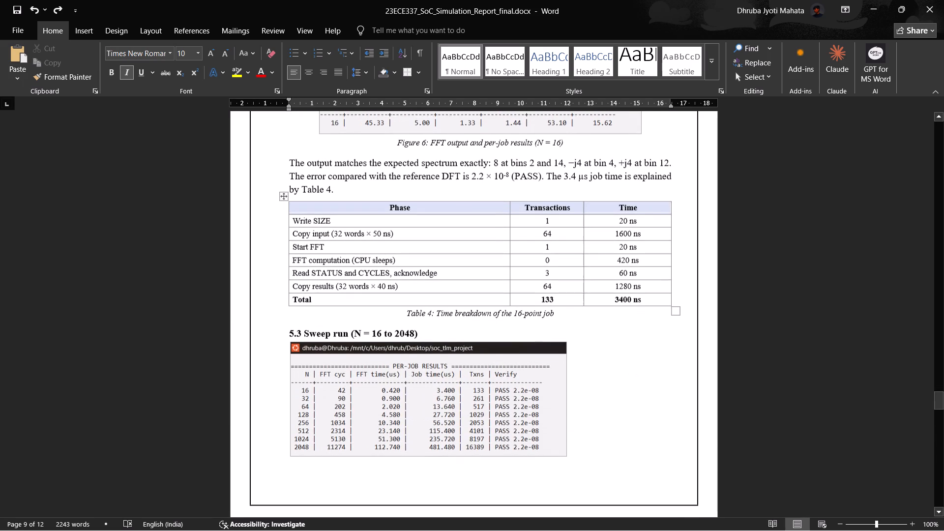
{"action": "key", "text": "ctrl+z"}
{"action": "key", "text": "ctrl+z"}
{"action": "key", "text": "ctrl+z"}
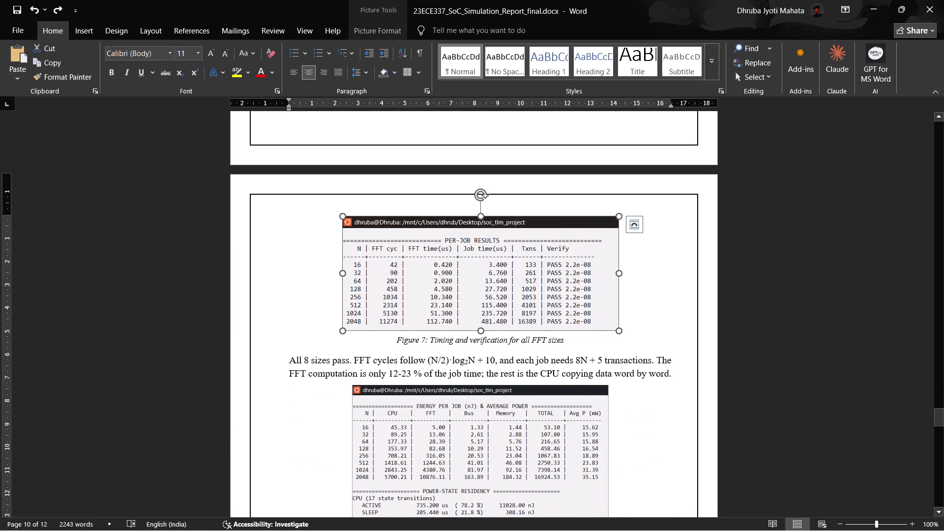
Push the 5.3 Sweep run heading onto page 10, above the Figure 7 screenshot, with seven blank paragraphs before it.
{"action": "scroll", "coordinate": [477, 418], "scroll_direction": "up", "scroll_amount": 3}
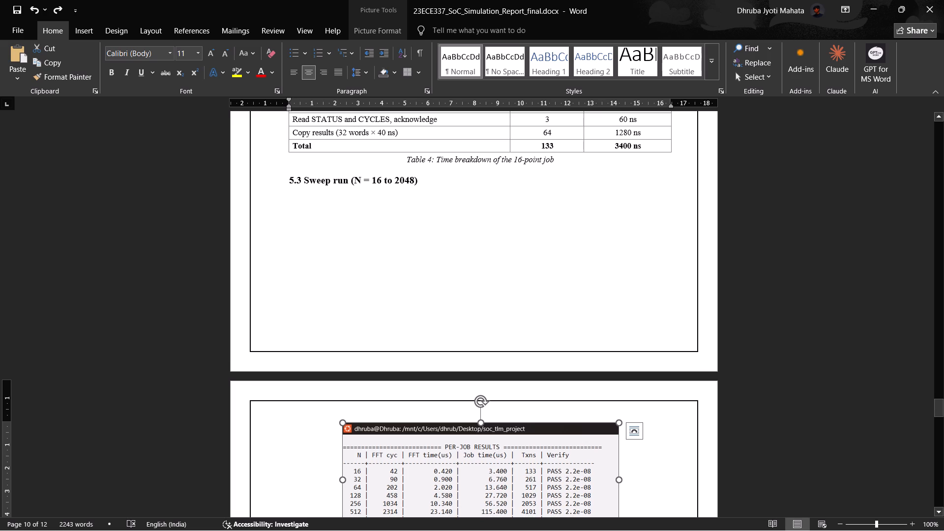
{"action": "left_click", "coordinate": [290, 181]}
{"action": "key", "text": "Return"}
{"action": "key", "text": "Return"}
{"action": "key", "text": "Return"}
{"action": "key", "text": "Return"}
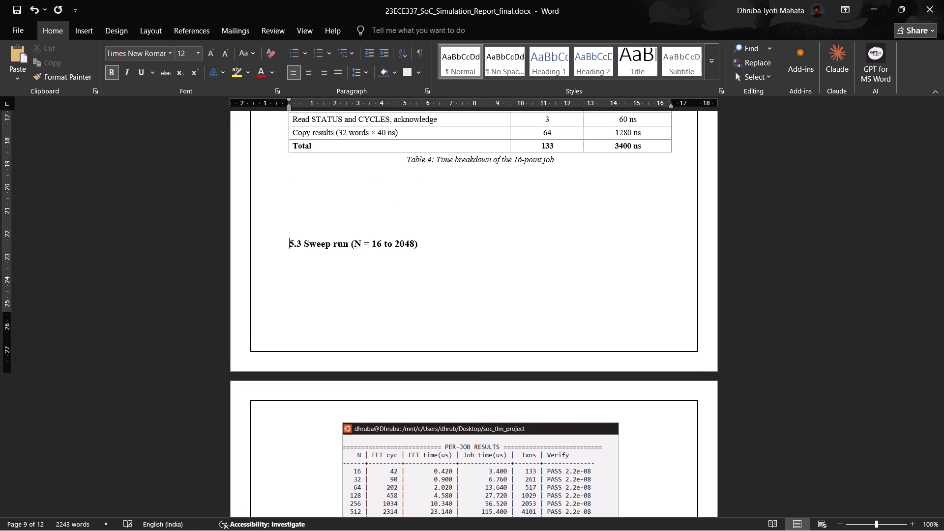
{"action": "key", "text": "Return"}
{"action": "key", "text": "Return"}
{"action": "key", "text": "Return"}
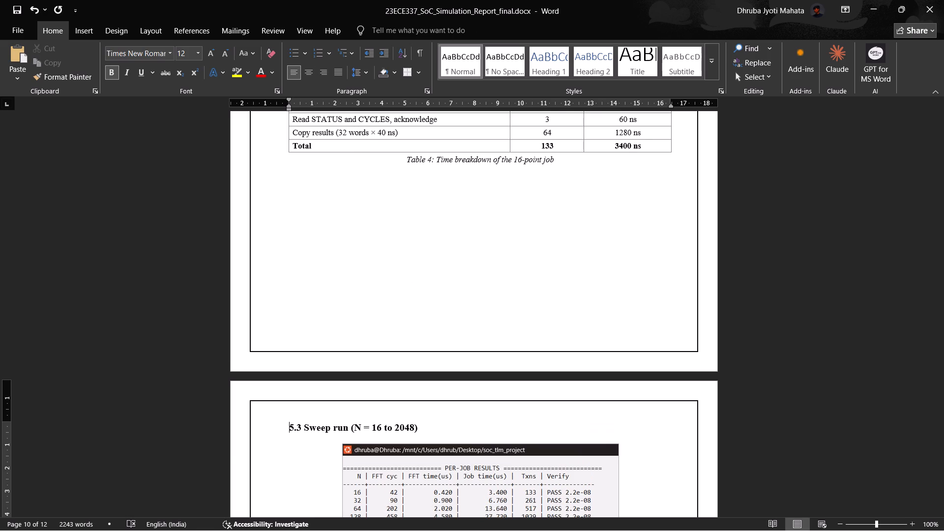
Review the page layout from the Figure 5 trace through Figure 6 and Table 4 to the 5.3 section.
{"action": "scroll", "coordinate": [553, 166], "scroll_direction": "up", "scroll_amount": 2}
{"action": "scroll", "coordinate": [493, 236], "scroll_direction": "up", "scroll_amount": 9}
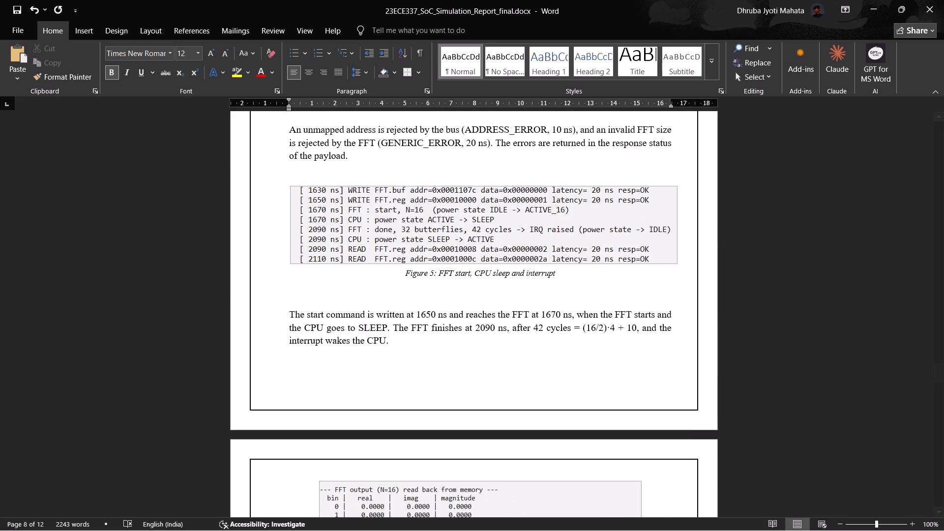
{"action": "scroll", "coordinate": [516, 390], "scroll_direction": "down", "scroll_amount": 6}
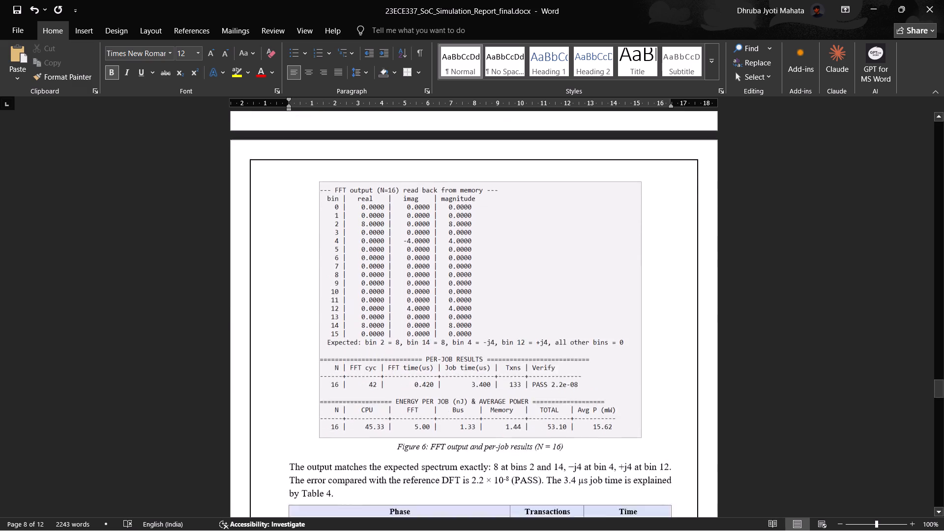
{"action": "scroll", "coordinate": [502, 387], "scroll_direction": "down", "scroll_amount": 2}
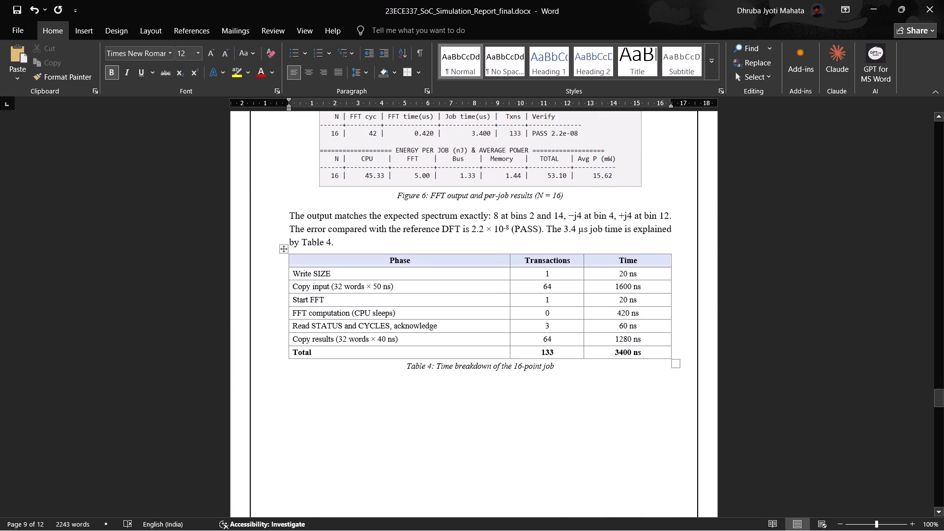
{"action": "scroll", "coordinate": [412, 329], "scroll_direction": "down", "scroll_amount": 8}
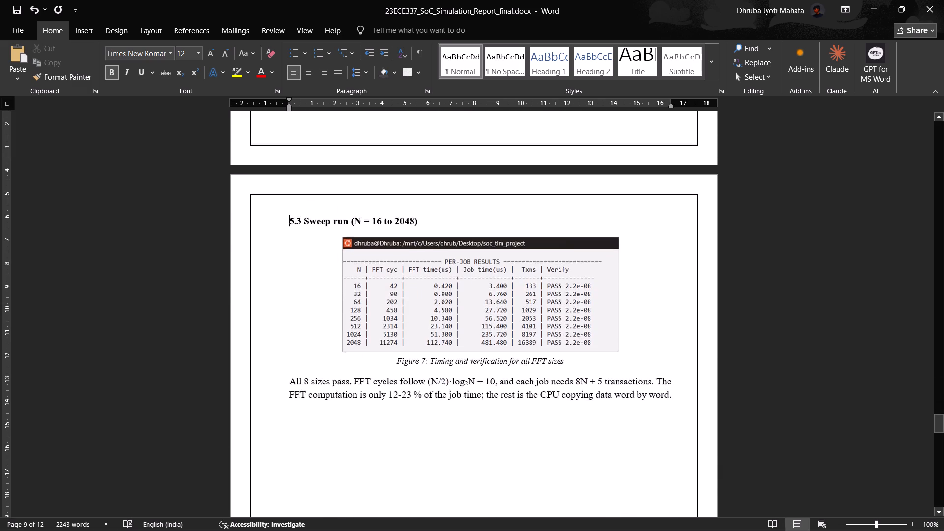
Add a blank line between the "All 8 sizes pass" paragraph and the Figure 8 energy screenshot.
{"action": "scroll", "coordinate": [418, 355], "scroll_direction": "down", "scroll_amount": 2}
{"action": "scroll", "coordinate": [418, 355], "scroll_direction": "up", "scroll_amount": 2}
{"action": "scroll", "coordinate": [418, 355], "scroll_direction": "down", "scroll_amount": 1}
{"action": "scroll", "coordinate": [418, 355], "scroll_direction": "up", "scroll_amount": 3}
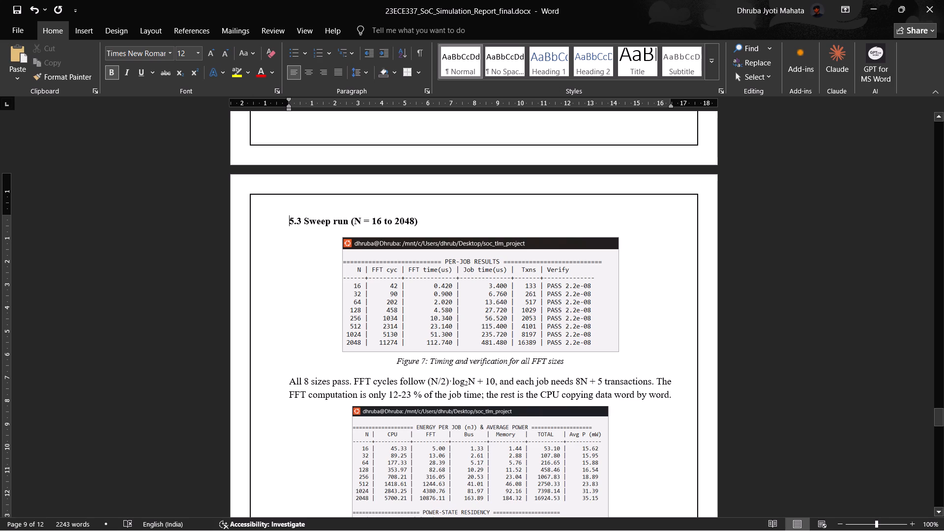
{"action": "left_click", "coordinate": [685, 395]}
{"action": "key", "text": "Return"}
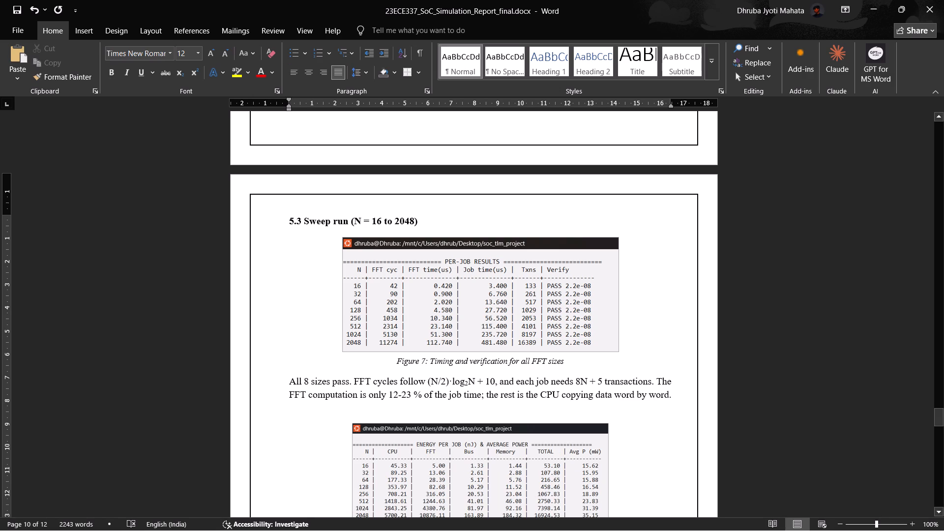
Add one blank line below the Figure 9 caption and one below the Figure 10 caption.
{"action": "scroll", "coordinate": [537, 391], "scroll_direction": "down", "scroll_amount": 8}
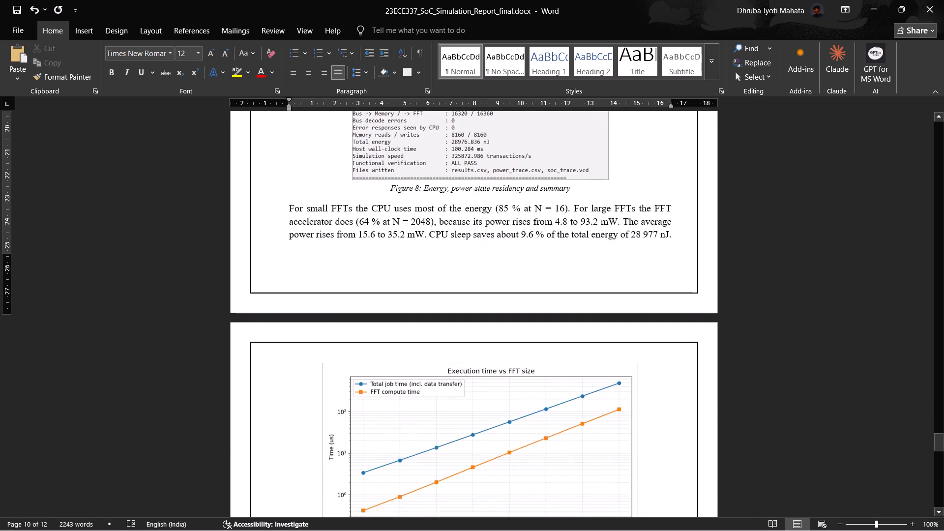
{"action": "scroll", "coordinate": [539, 391], "scroll_direction": "down", "scroll_amount": 5}
{"action": "scroll", "coordinate": [539, 391], "scroll_direction": "up", "scroll_amount": 2}
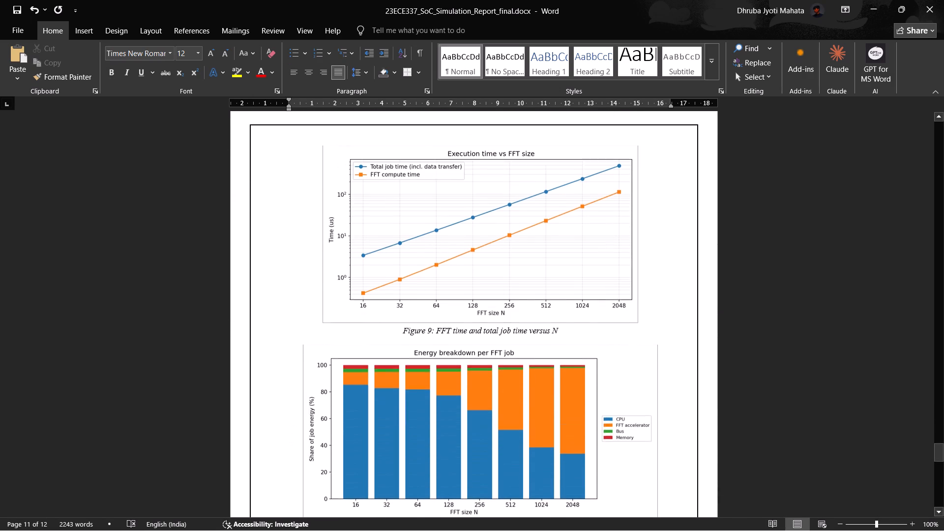
{"action": "left_click", "coordinate": [572, 339]}
{"action": "key", "text": "Return"}
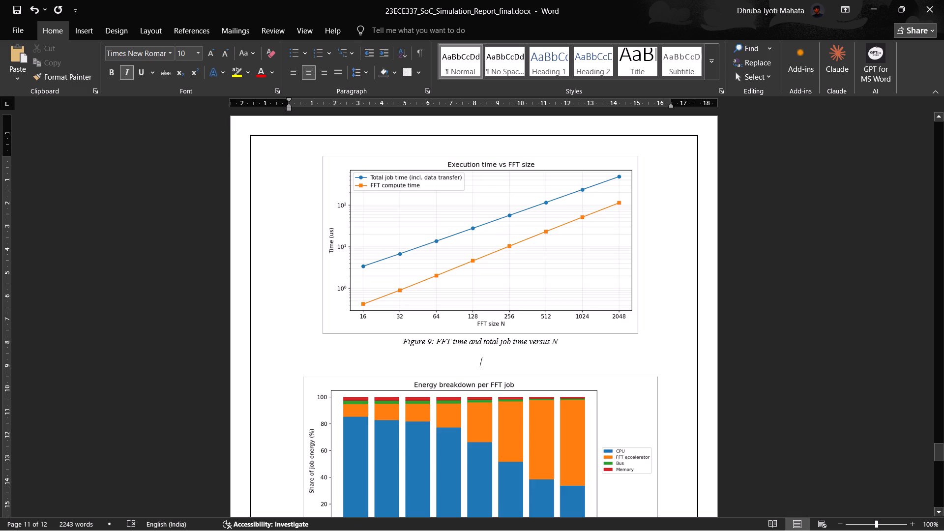
{"action": "scroll", "coordinate": [458, 229], "scroll_direction": "down", "scroll_amount": 3}
{"action": "left_click", "coordinate": [576, 356]}
{"action": "key", "text": "Return"}
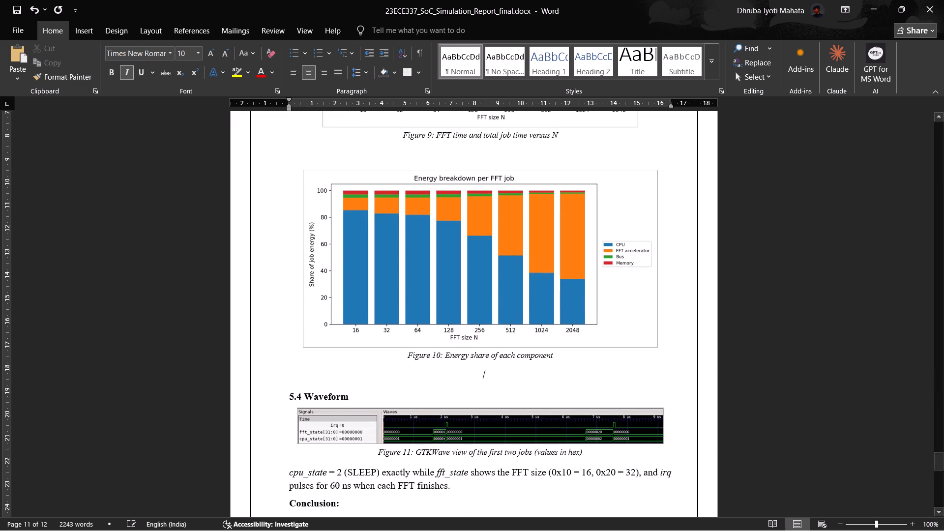
Add two blank lines after the cpu_state paragraph in section 5.4 to push the Conclusion heading onto the following page.
{"action": "scroll", "coordinate": [584, 314], "scroll_direction": "down", "scroll_amount": 3}
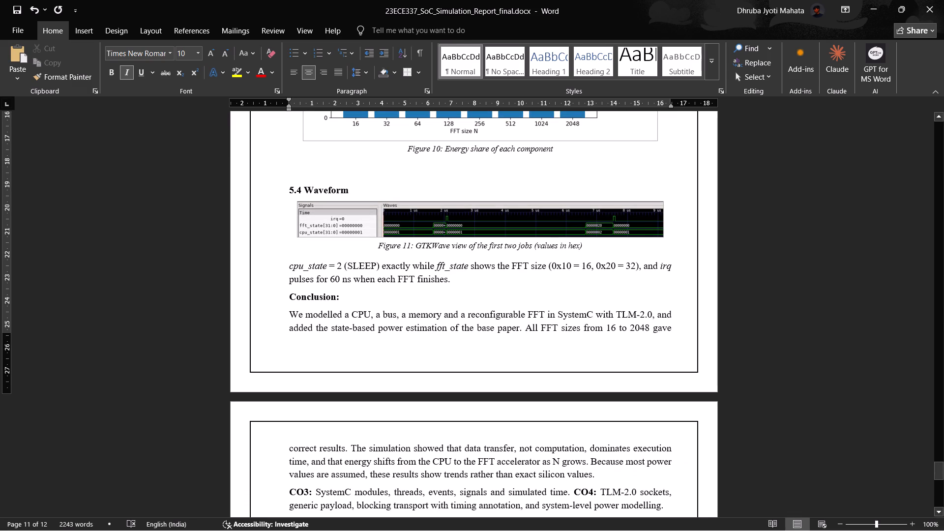
{"action": "left_click", "coordinate": [467, 280]}
{"action": "key", "text": "Return"}
{"action": "key", "text": "Return"}
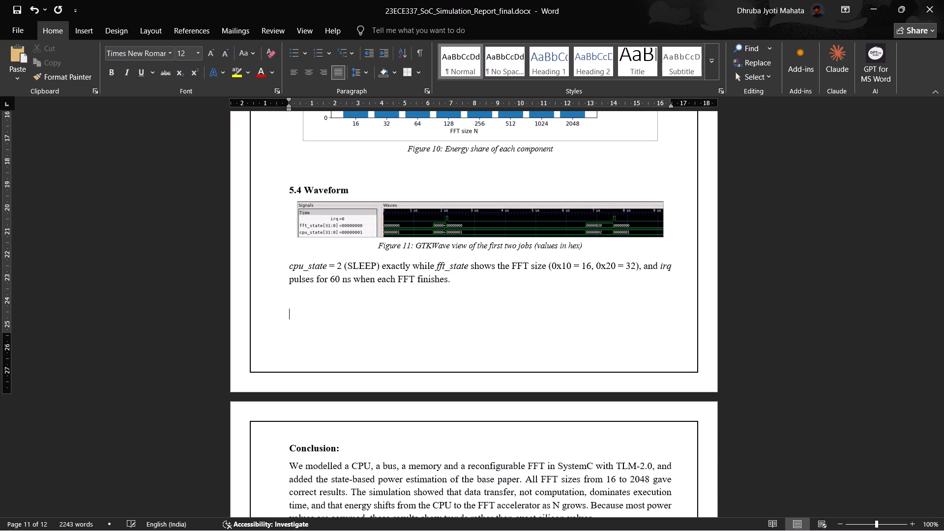
Enlarge the Figure 11 GTKWave screenshot until it reaches slightly past the text margin, keeping it inside the page border.
{"action": "scroll", "coordinate": [411, 266], "scroll_direction": "up", "scroll_amount": 7}
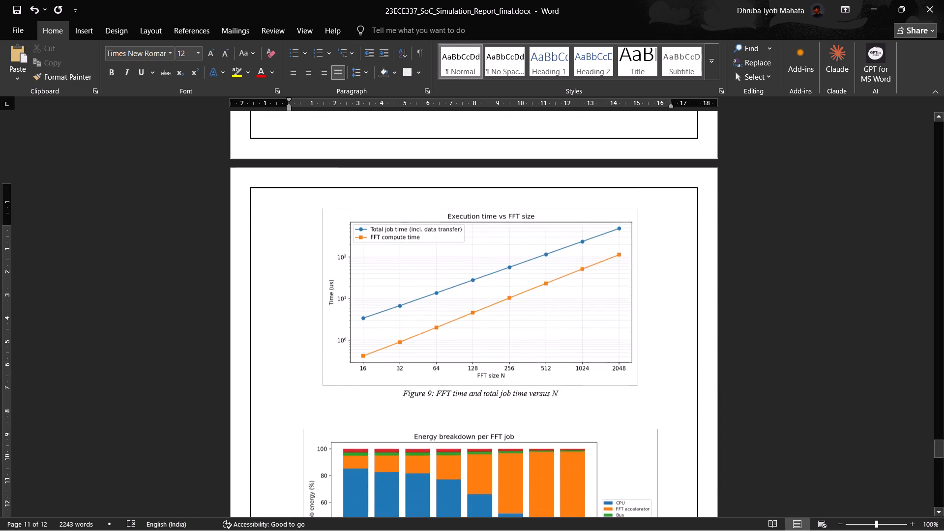
{"action": "scroll", "coordinate": [411, 267], "scroll_direction": "down", "scroll_amount": 7}
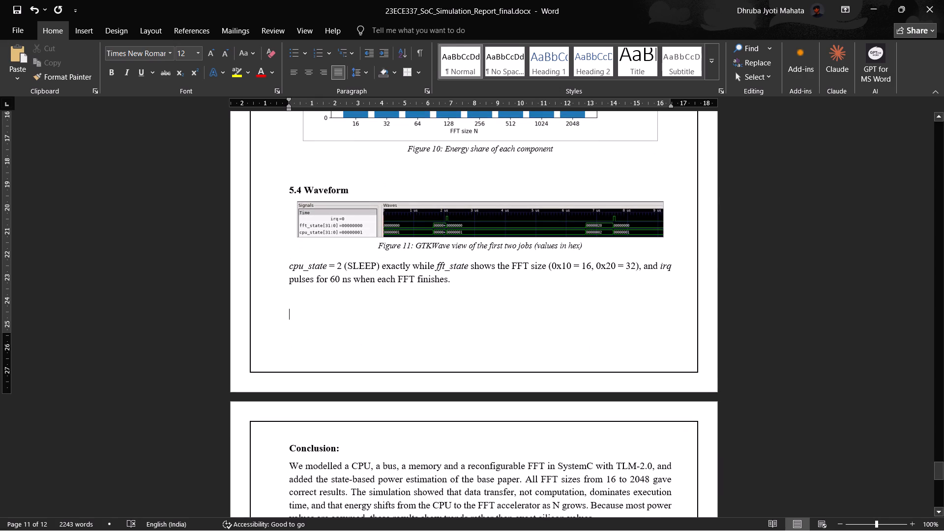
{"action": "left_click", "coordinate": [649, 249]}
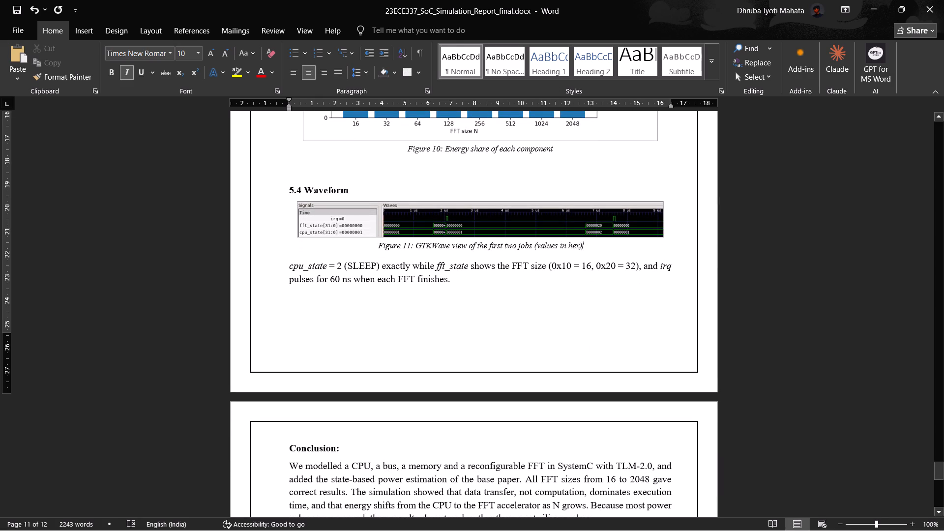
{"action": "left_click", "coordinate": [661, 235]}
{"action": "left_click_drag", "start_coordinate": [663, 236], "coordinate": [670, 241]}
{"action": "left_click_drag", "start_coordinate": [664, 237], "coordinate": [665, 238]}
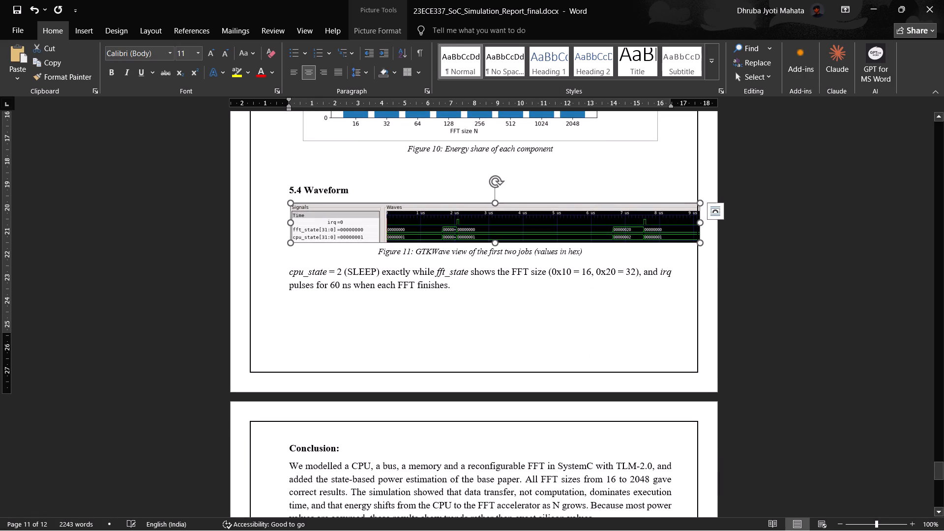
{"action": "left_click_drag", "start_coordinate": [665, 238], "coordinate": [662, 233]}
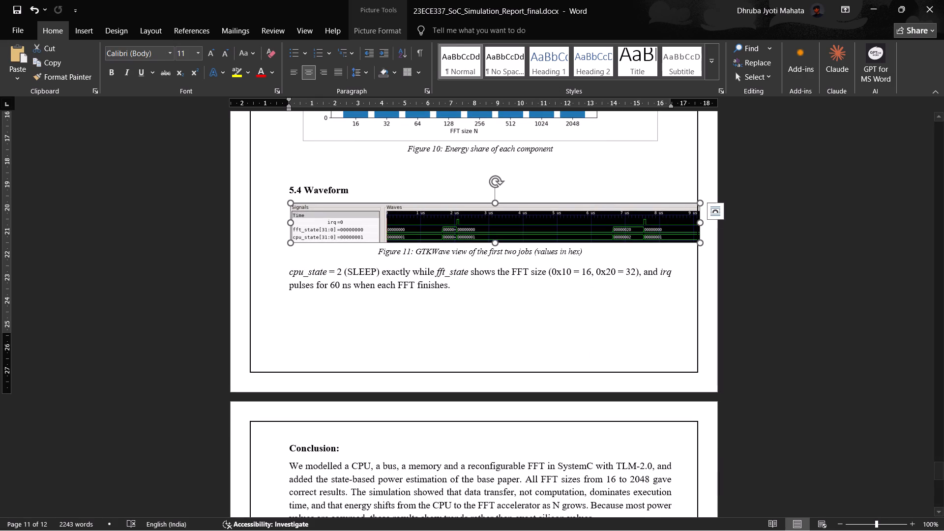
{"action": "left_click_drag", "start_coordinate": [698, 201], "coordinate": [697, 208]}
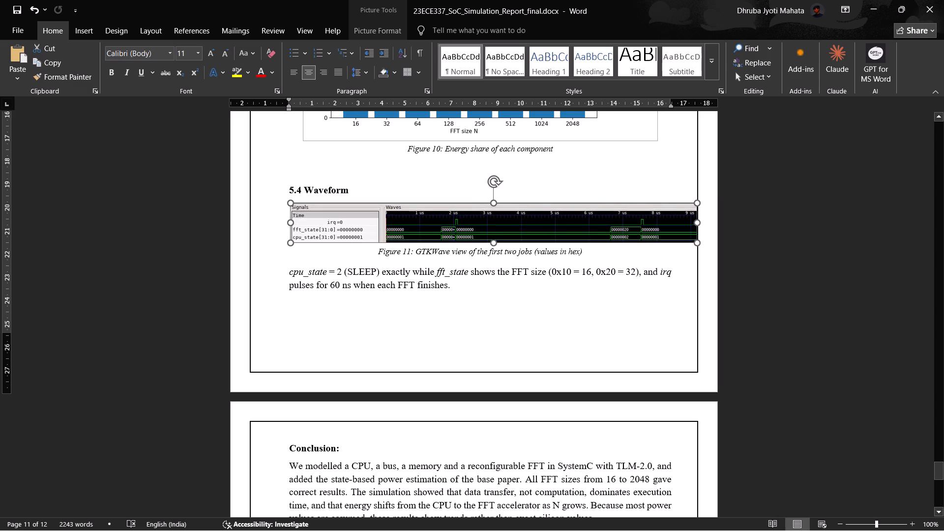
{"action": "left_click_drag", "start_coordinate": [697, 208], "coordinate": [680, 211]}
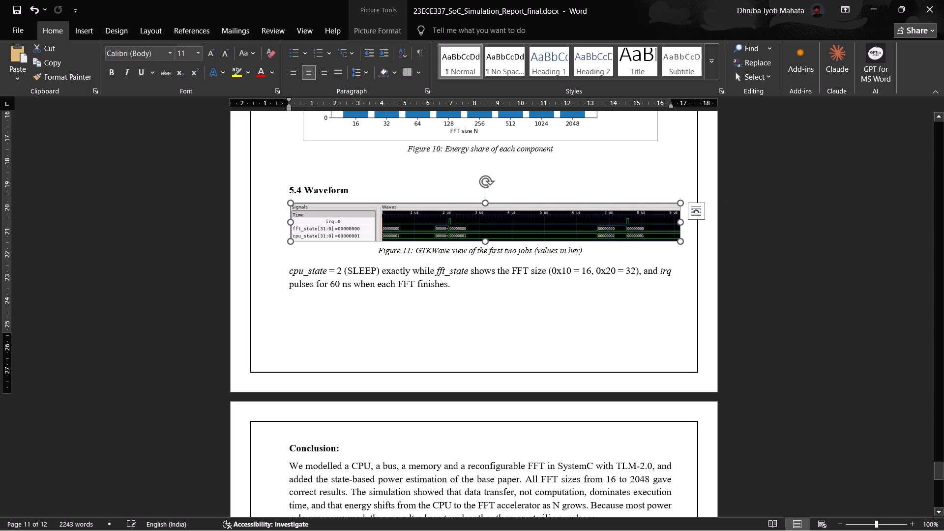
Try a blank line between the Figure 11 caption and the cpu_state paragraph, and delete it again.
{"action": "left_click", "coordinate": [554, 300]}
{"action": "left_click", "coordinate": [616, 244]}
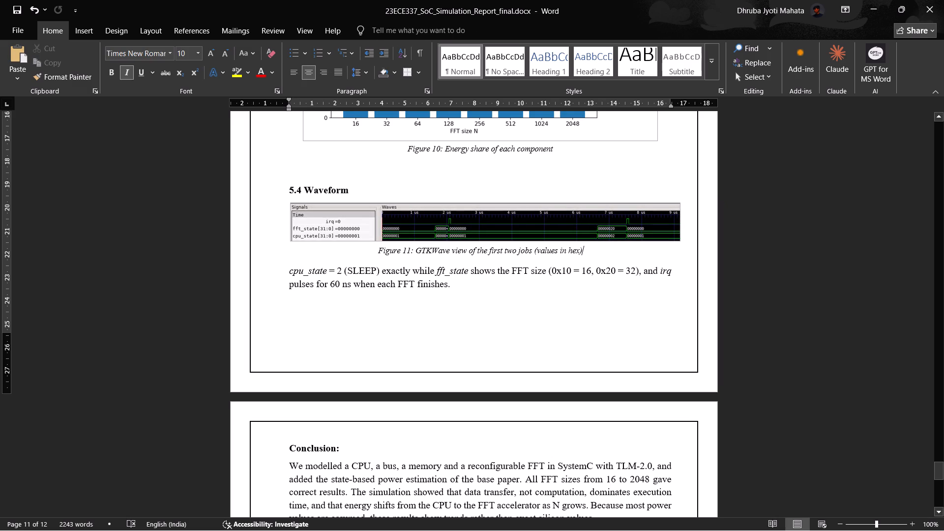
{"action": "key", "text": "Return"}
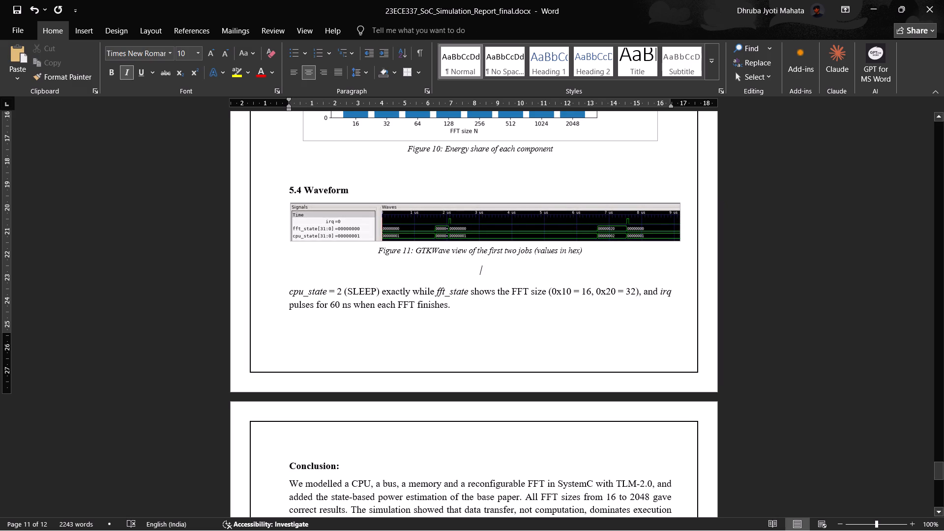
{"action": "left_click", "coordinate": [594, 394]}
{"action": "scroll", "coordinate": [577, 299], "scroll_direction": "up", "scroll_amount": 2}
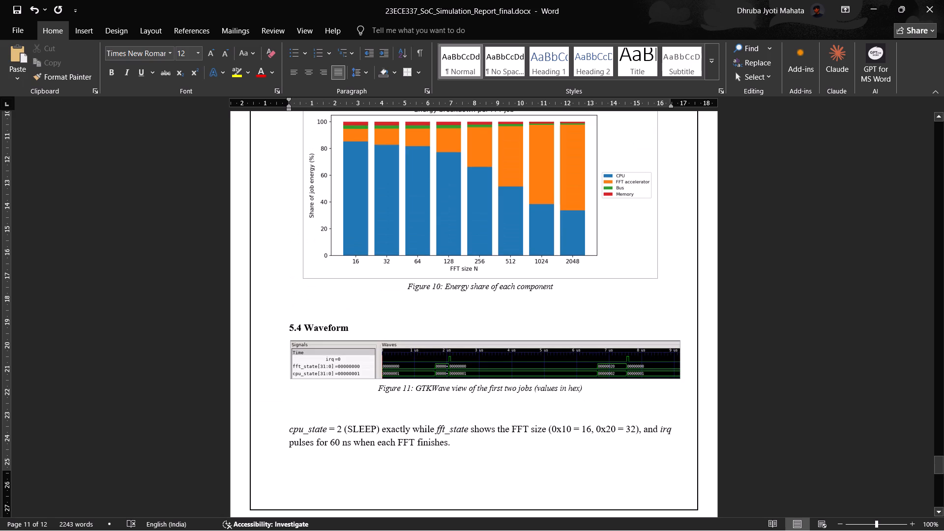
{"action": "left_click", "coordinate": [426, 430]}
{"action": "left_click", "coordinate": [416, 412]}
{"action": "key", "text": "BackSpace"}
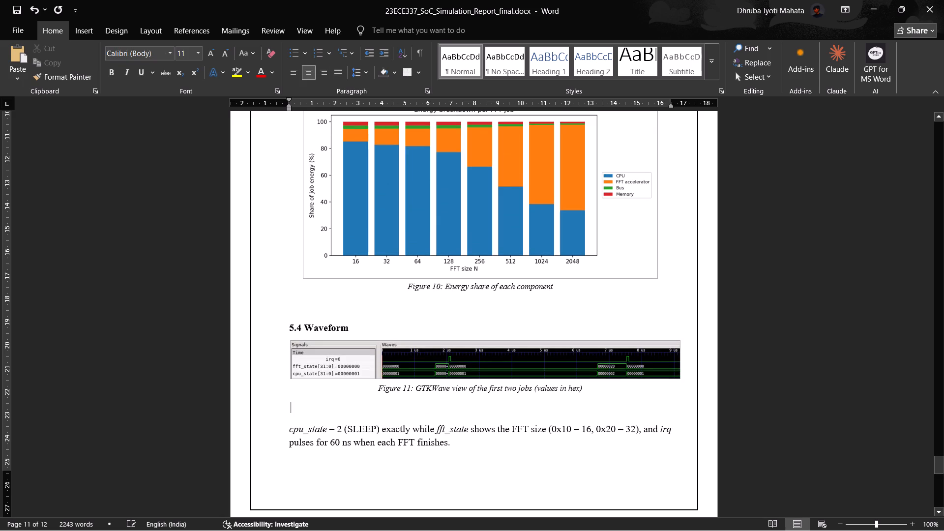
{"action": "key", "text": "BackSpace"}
Enlarge the Figure 6 FFT output screenshot on page 9 to nearly the width of the text column.
{"action": "scroll", "coordinate": [398, 397], "scroll_direction": "up", "scroll_amount": 4}
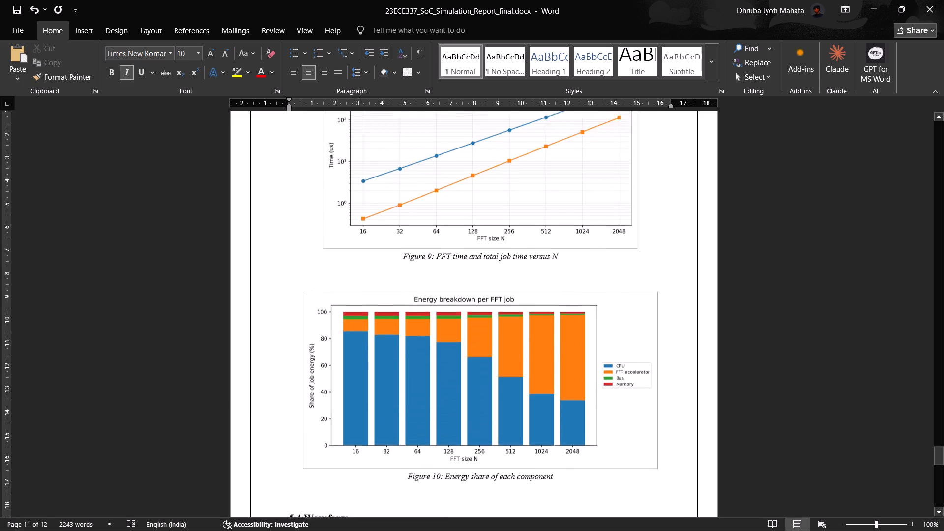
{"action": "scroll", "coordinate": [398, 397], "scroll_direction": "up", "scroll_amount": 19}
{"action": "scroll", "coordinate": [398, 412], "scroll_direction": "up", "scroll_amount": 4}
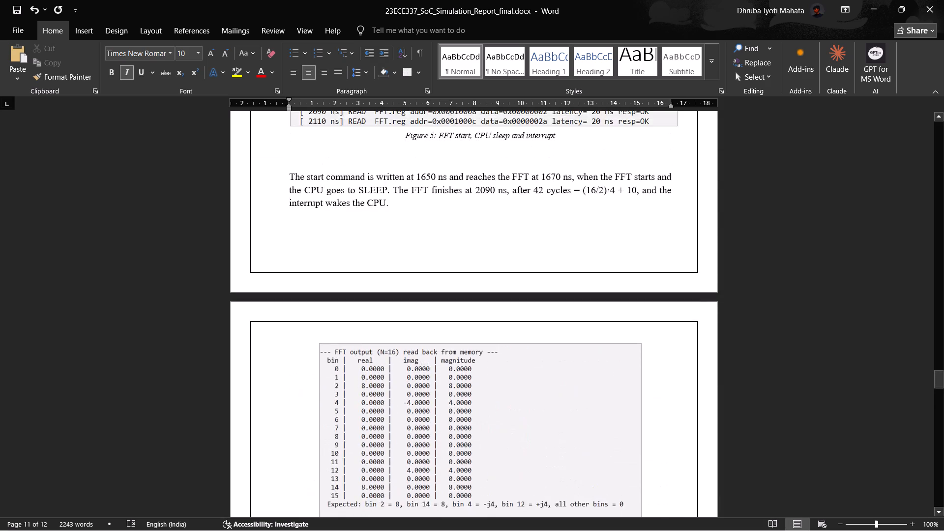
{"action": "scroll", "coordinate": [398, 412], "scroll_direction": "down", "scroll_amount": 4}
{"action": "left_click", "coordinate": [611, 247]}
{"action": "left_click_drag", "start_coordinate": [641, 324], "coordinate": [643, 326]}
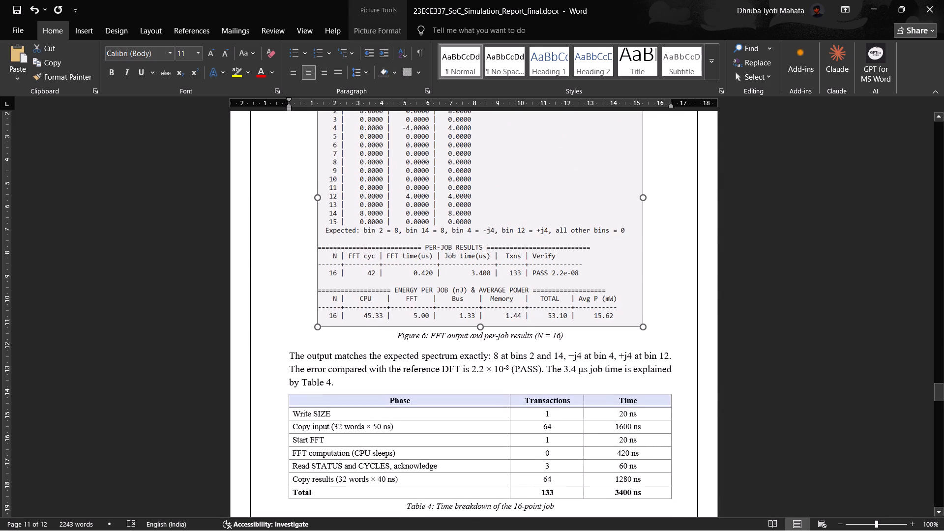
{"action": "left_click_drag", "start_coordinate": [643, 326], "coordinate": [652, 353]}
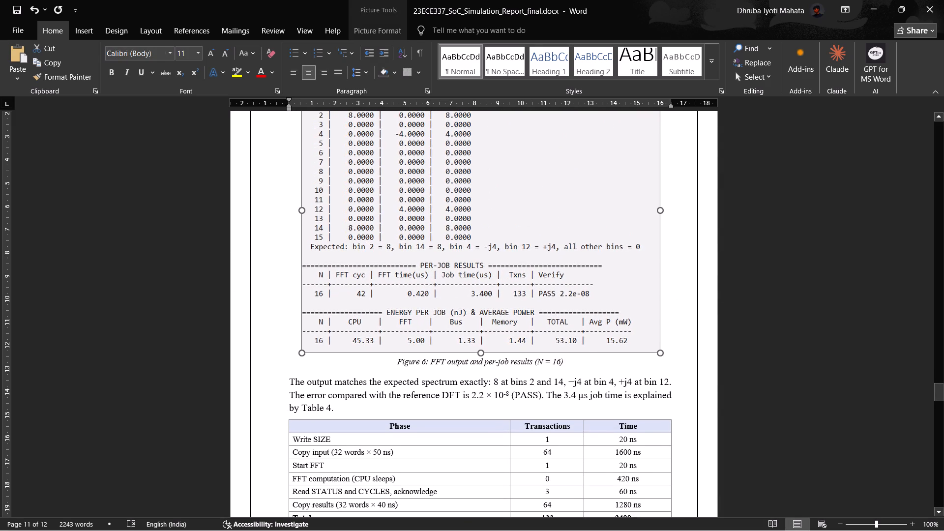
{"action": "left_click_drag", "start_coordinate": [652, 353], "coordinate": [649, 350]}
Add a blank line below the Figure 6 caption and another between the paragraph ending "by Table 4" and the table.
{"action": "left_click", "coordinate": [636, 368]}
{"action": "key", "text": "Return"}
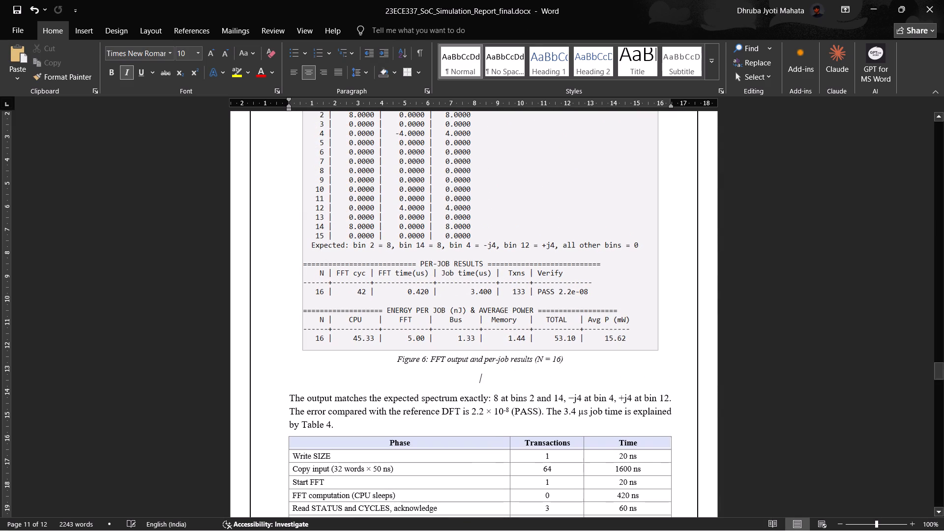
{"action": "left_click", "coordinate": [351, 424]}
{"action": "key", "text": "Return"}
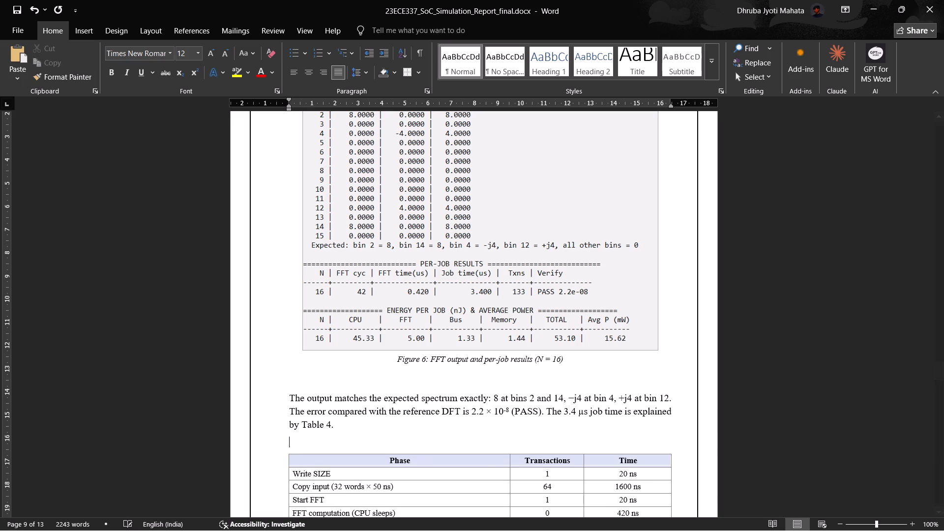
{"action": "left_click", "coordinate": [704, 424]}
{"action": "scroll", "coordinate": [681, 412], "scroll_direction": "down", "scroll_amount": 4}
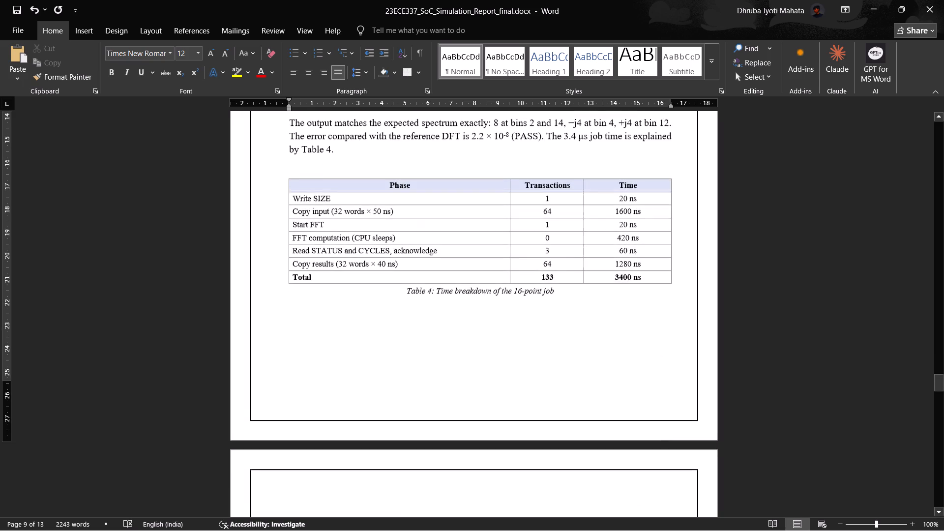
Check the spacing and page flow around Figures 4 to 6 and Table 4 in section 5.2.
{"action": "scroll", "coordinate": [675, 405], "scroll_direction": "up", "scroll_amount": 13}
{"action": "scroll", "coordinate": [645, 395], "scroll_direction": "down", "scroll_amount": 4}
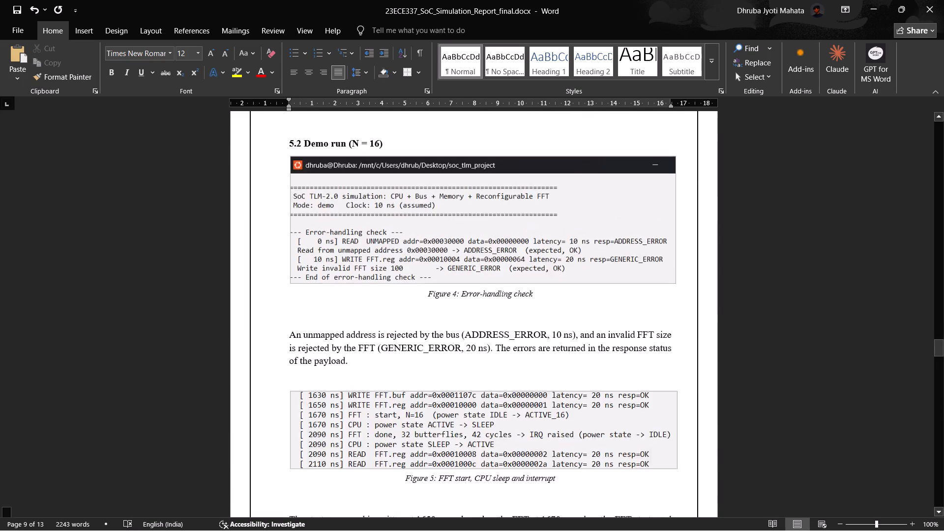
{"action": "scroll", "coordinate": [645, 395], "scroll_direction": "down", "scroll_amount": 8}
{"action": "scroll", "coordinate": [636, 377], "scroll_direction": "up", "scroll_amount": 4}
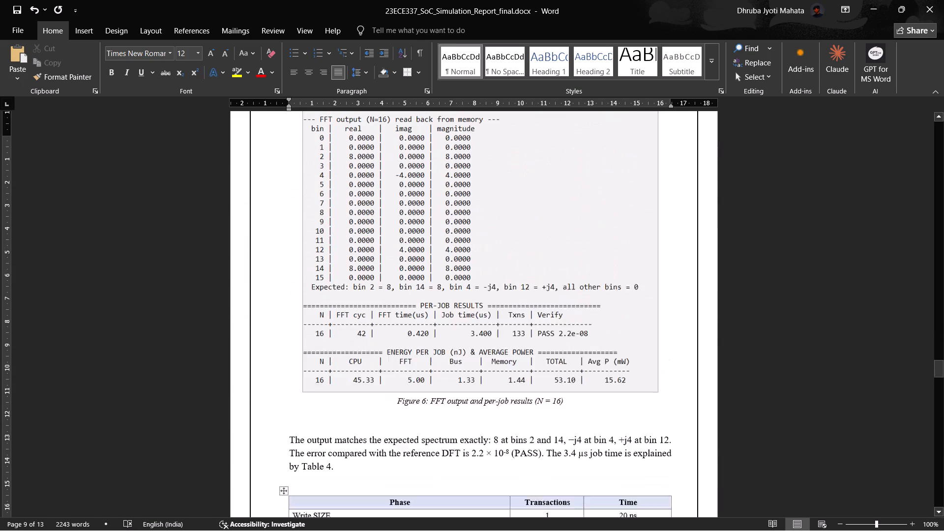
{"action": "scroll", "coordinate": [636, 377], "scroll_direction": "down", "scroll_amount": 12}
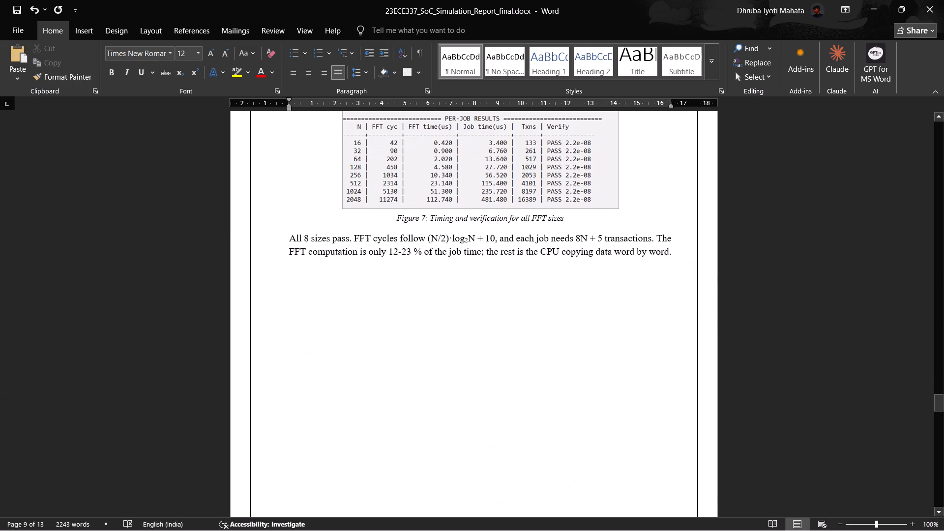
Remove the blank lines above the "5.3 Sweep run" heading so it starts at the top of page 10, directly above Figure 7.
{"action": "scroll", "coordinate": [636, 377], "scroll_direction": "up", "scroll_amount": 2}
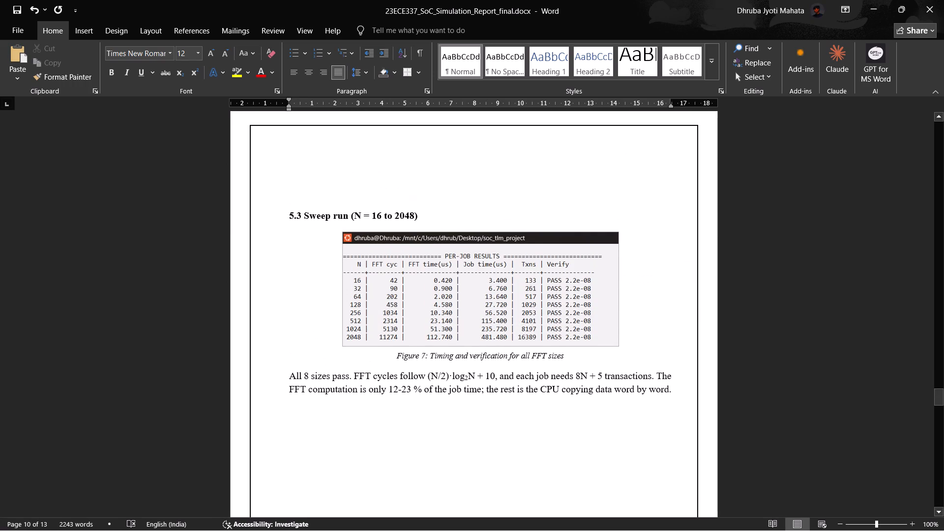
{"action": "left_click", "coordinate": [406, 192]}
{"action": "key", "text": "BackSpace"}
{"action": "key", "text": "Delete"}
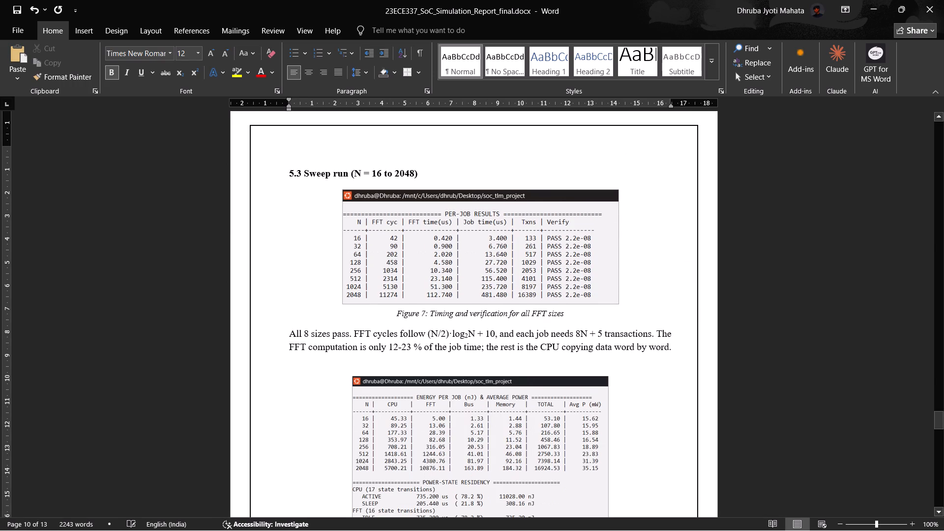
{"action": "key", "text": "BackSpace"}
{"action": "key", "text": "BackSpace"}
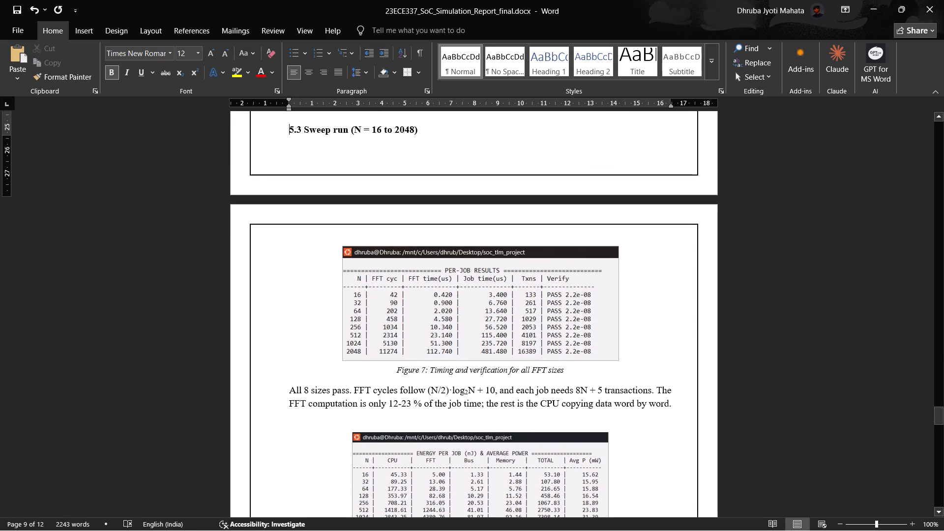
{"action": "scroll", "coordinate": [406, 192], "scroll_direction": "up", "scroll_amount": 2}
{"action": "key", "text": "Return"}
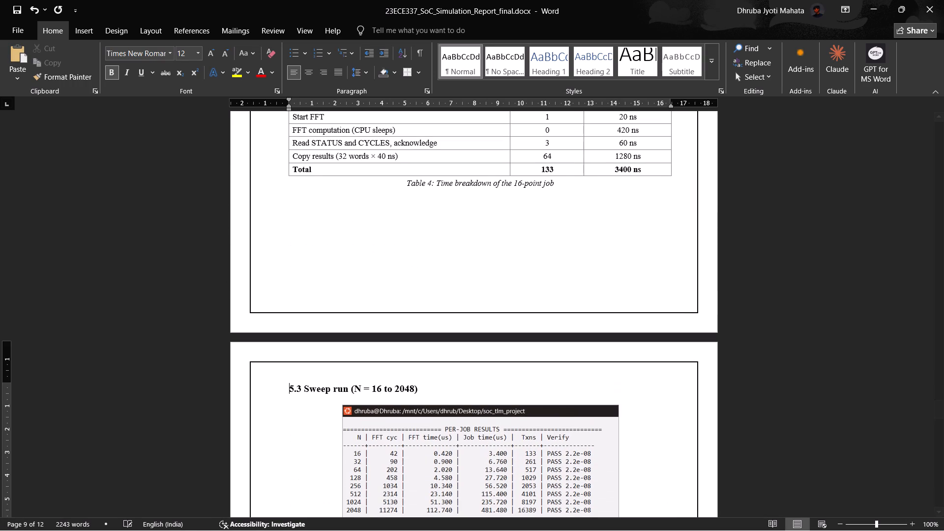
Insert a single blank line above the Reference heading on the last page.
{"action": "scroll", "coordinate": [491, 198], "scroll_direction": "down", "scroll_amount": 5}
{"action": "scroll", "coordinate": [494, 241], "scroll_direction": "up", "scroll_amount": 2}
{"action": "scroll", "coordinate": [496, 243], "scroll_direction": "down", "scroll_amount": 8}
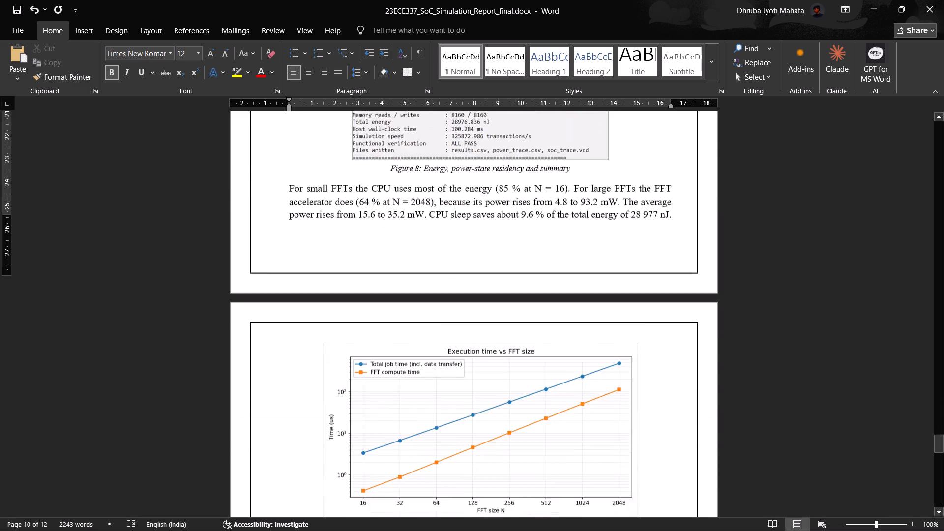
{"action": "scroll", "coordinate": [489, 230], "scroll_direction": "down", "scroll_amount": 17}
{"action": "scroll", "coordinate": [491, 234], "scroll_direction": "up", "scroll_amount": 4}
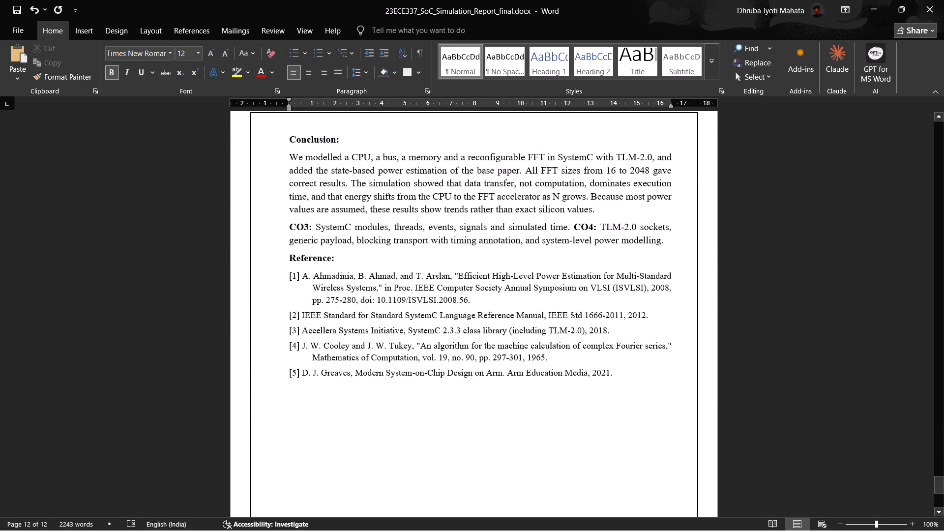
{"action": "left_click", "coordinate": [285, 259]}
{"action": "key", "text": "Return"}
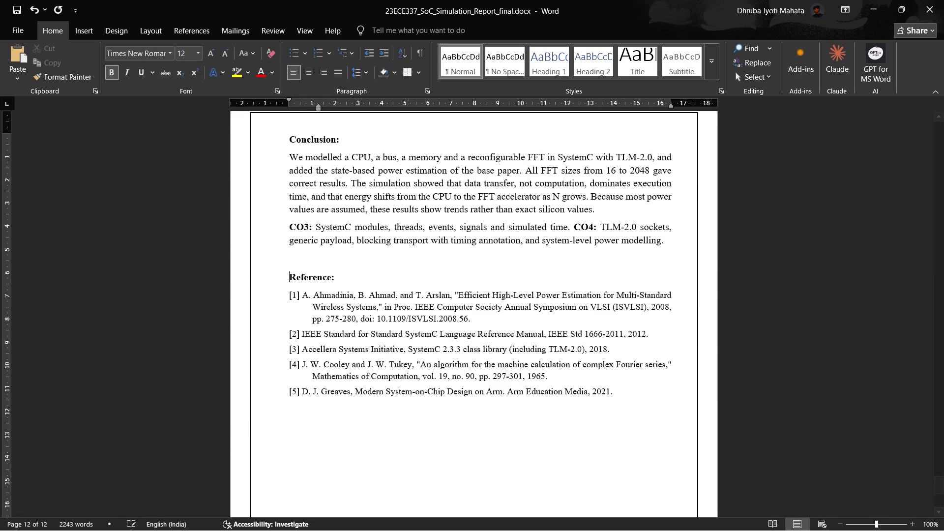
{"action": "key", "text": "Return"}
{"action": "key", "text": "BackSpace"}
Review the page layout of the whole report from the references back to the cover page.
{"action": "scroll", "coordinate": [341, 250], "scroll_direction": "down", "scroll_amount": 2}
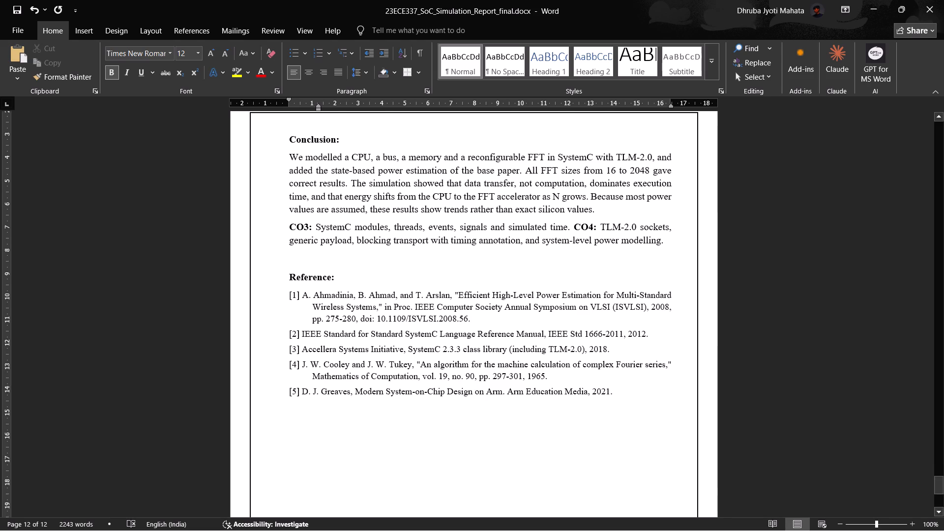
{"action": "scroll", "coordinate": [341, 250], "scroll_direction": "down", "scroll_amount": 7}
{"action": "scroll", "coordinate": [360, 244], "scroll_direction": "up", "scroll_amount": 16}
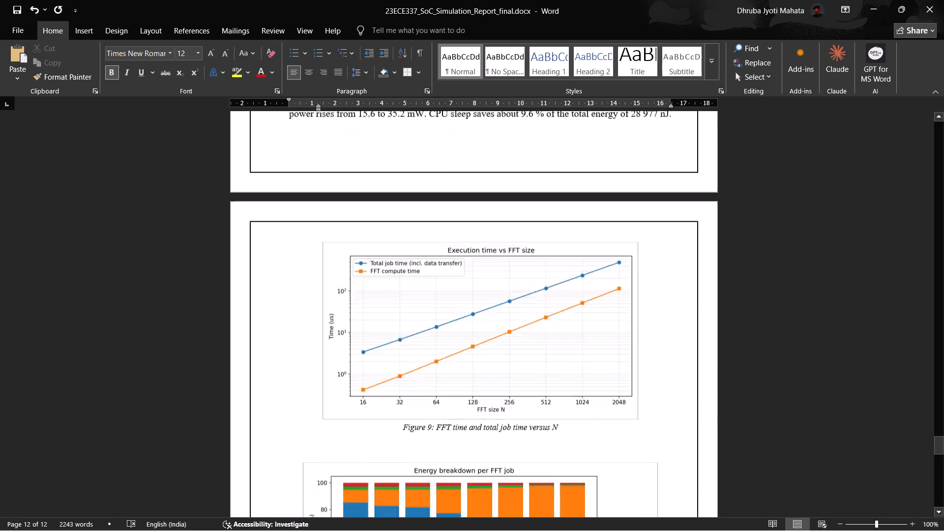
{"action": "scroll", "coordinate": [362, 244], "scroll_direction": "up", "scroll_amount": 20}
{"action": "scroll", "coordinate": [362, 244], "scroll_direction": "up", "scroll_amount": 5}
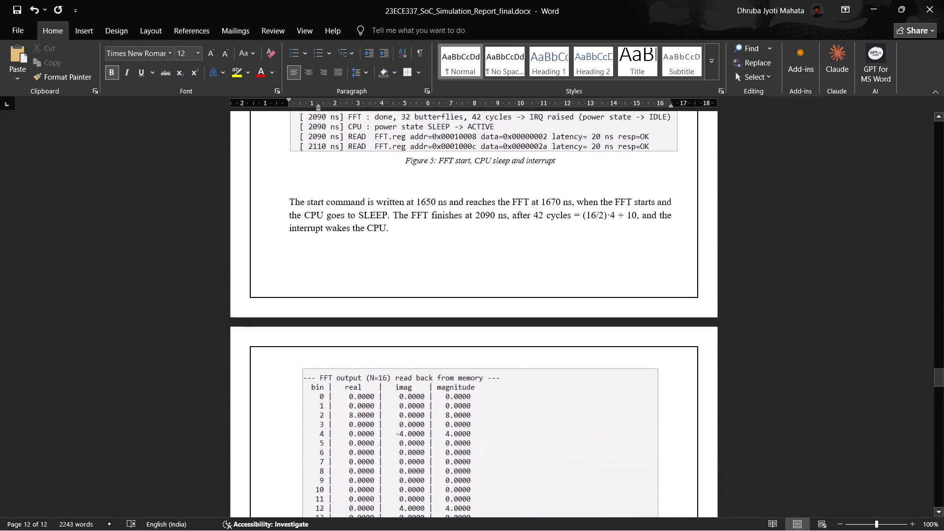
{"action": "scroll", "coordinate": [362, 244], "scroll_direction": "up", "scroll_amount": 20}
{"action": "scroll", "coordinate": [362, 244], "scroll_direction": "up", "scroll_amount": 4}
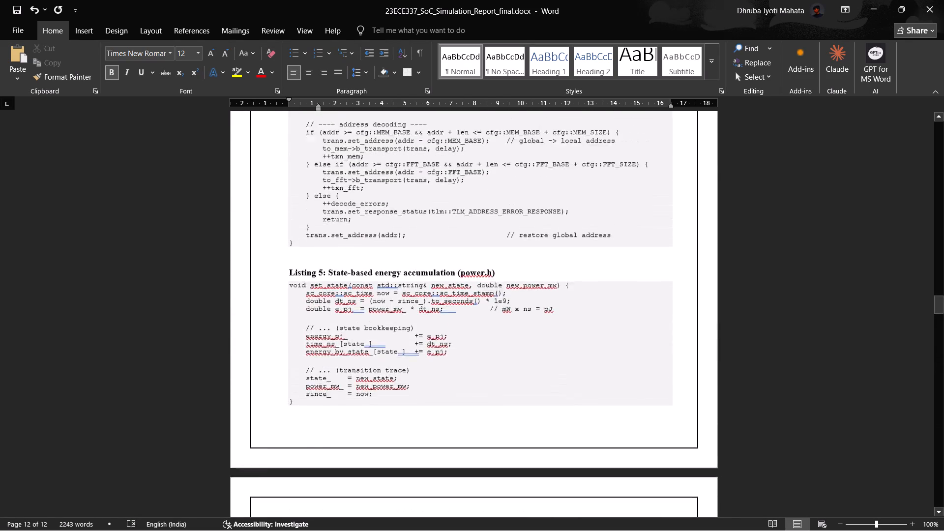
{"action": "scroll", "coordinate": [362, 244], "scroll_direction": "up", "scroll_amount": 20}
{"action": "scroll", "coordinate": [362, 244], "scroll_direction": "up", "scroll_amount": 4}
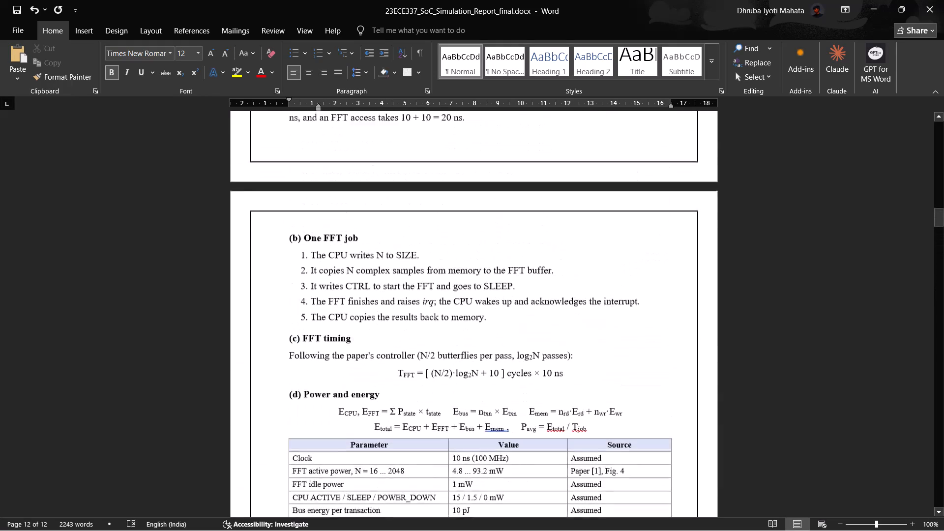
{"action": "scroll", "coordinate": [362, 244], "scroll_direction": "up", "scroll_amount": 19}
{"action": "scroll", "coordinate": [362, 244], "scroll_direction": "up", "scroll_amount": 4}
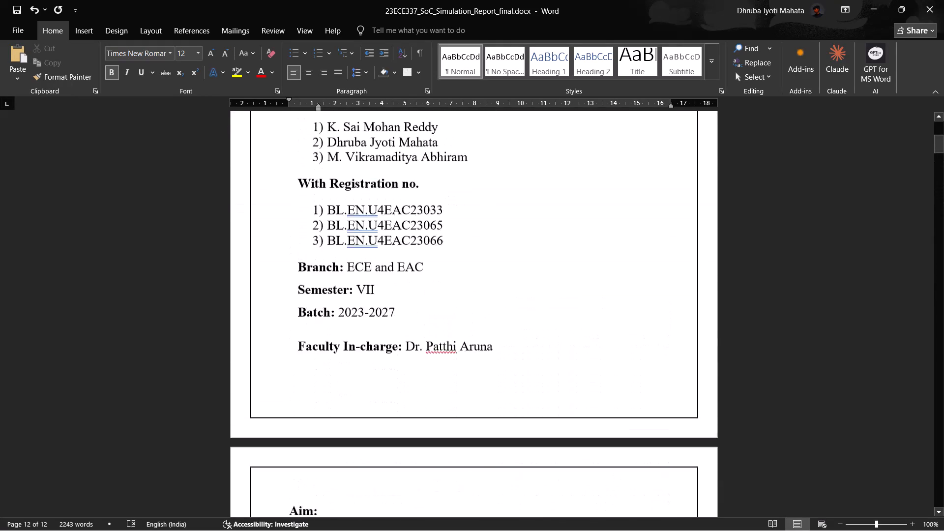
{"action": "scroll", "coordinate": [362, 244], "scroll_direction": "up", "scroll_amount": 9}
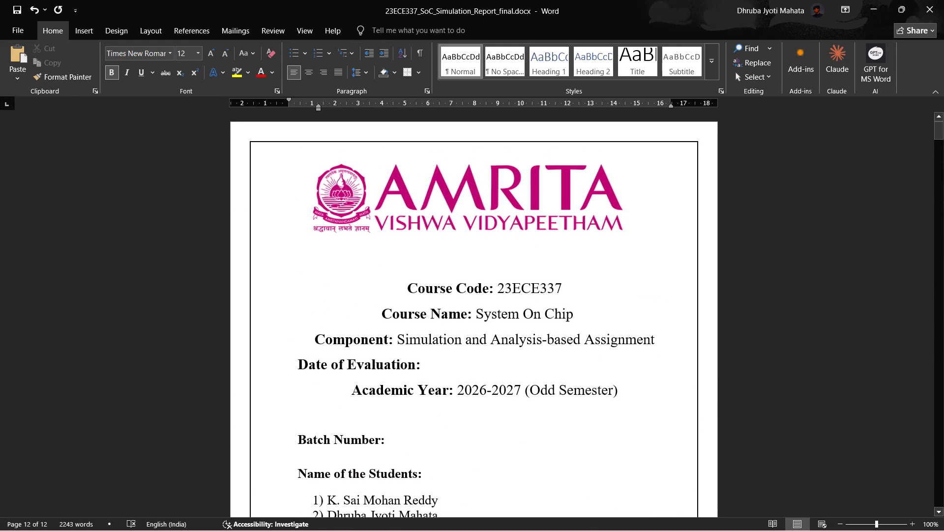
Save the finished report and close the document.
{"action": "key", "text": "ctrl+s"}
{"action": "key", "text": "ctrl+s"}
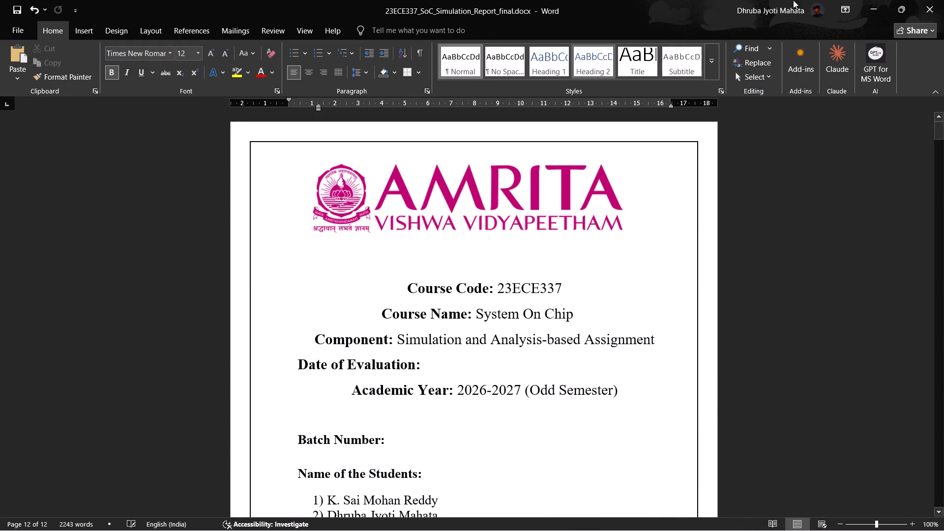
{"action": "left_click", "coordinate": [943, 0]}
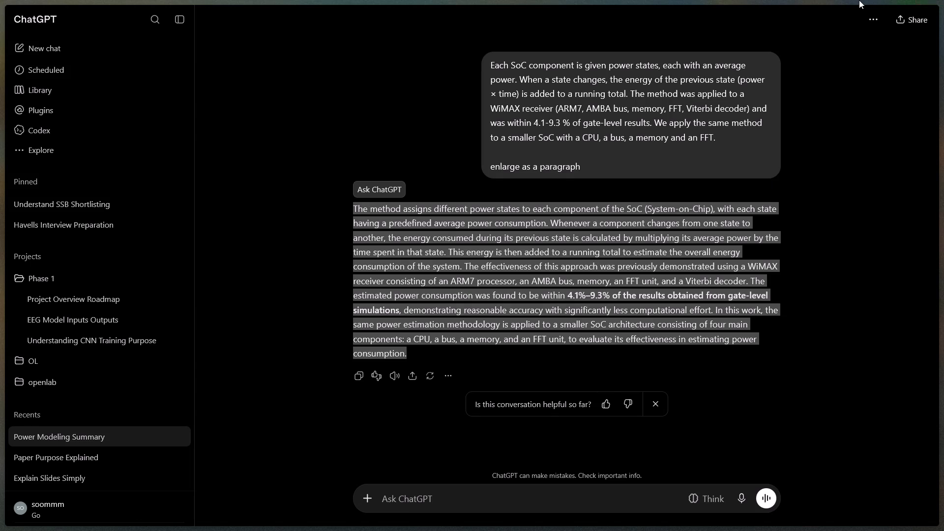
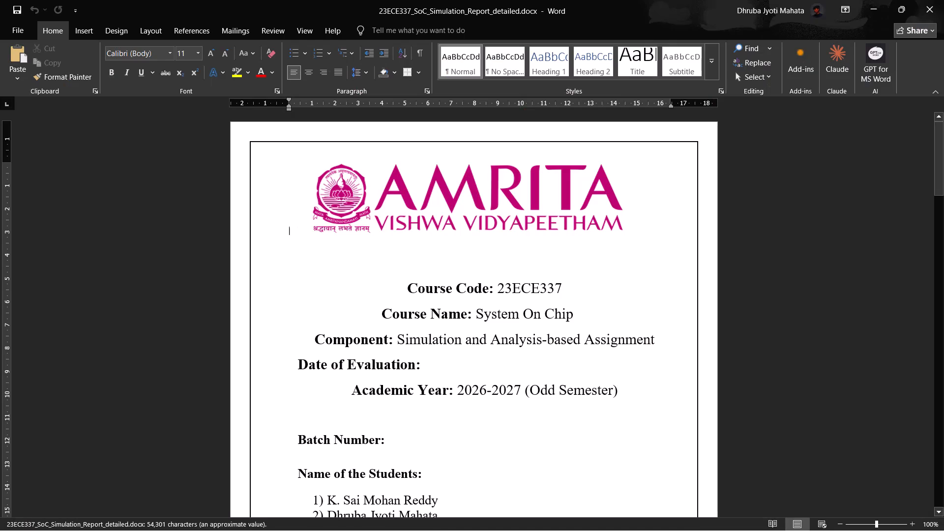
Skim the detailed simulation report from the cover page through the code listings and results to the Conclusion.
{"action": "scroll", "coordinate": [560, 324], "scroll_direction": "down", "scroll_amount": 17}
{"action": "scroll", "coordinate": [567, 323], "scroll_direction": "down", "scroll_amount": 18}
{"action": "scroll", "coordinate": [567, 323], "scroll_direction": "down", "scroll_amount": 5}
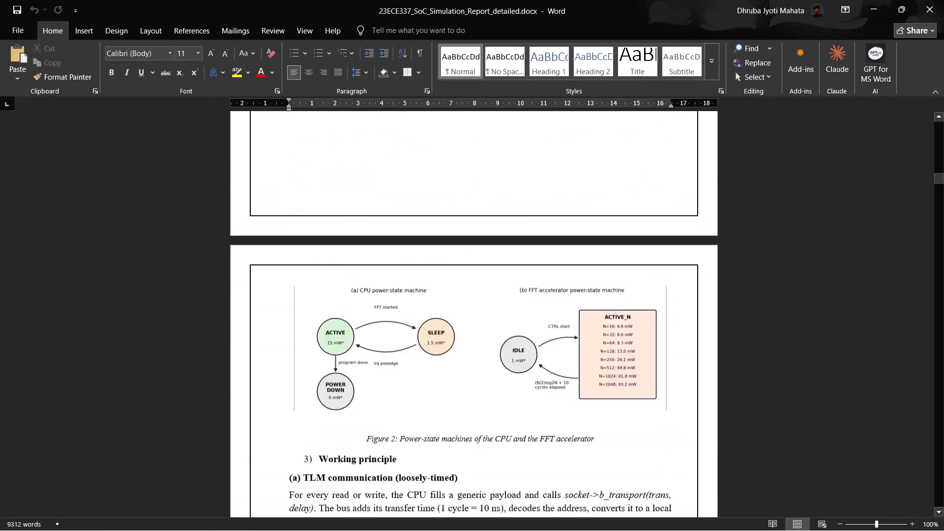
{"action": "scroll", "coordinate": [567, 323], "scroll_direction": "down", "scroll_amount": 20}
{"action": "scroll", "coordinate": [567, 323], "scroll_direction": "down", "scroll_amount": 2}
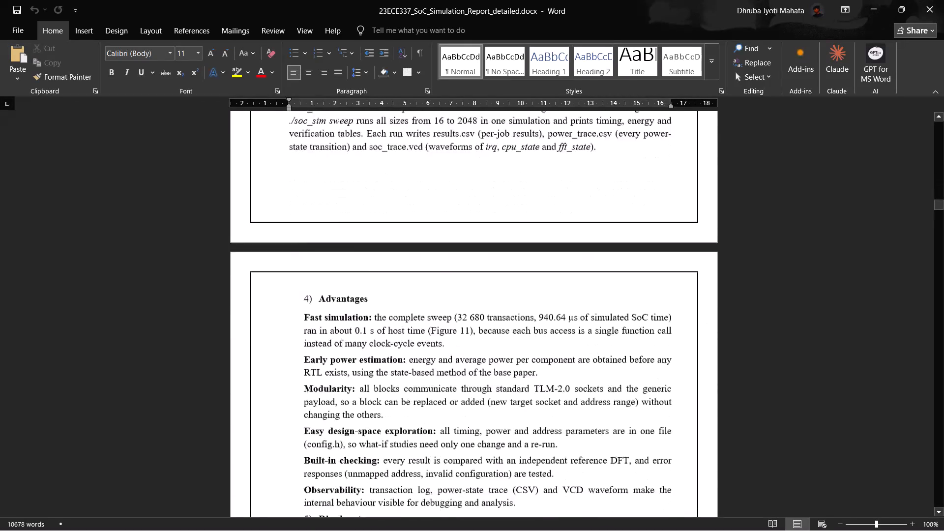
{"action": "scroll", "coordinate": [567, 323], "scroll_direction": "down", "scroll_amount": 18}
{"action": "scroll", "coordinate": [567, 323], "scroll_direction": "down", "scroll_amount": 6}
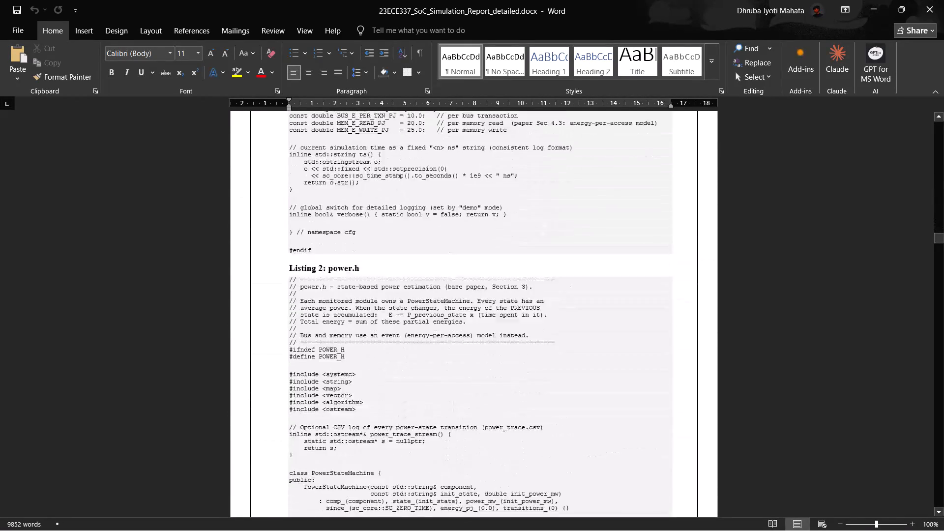
{"action": "scroll", "coordinate": [567, 323], "scroll_direction": "down", "scroll_amount": 19}
{"action": "scroll", "coordinate": [567, 323], "scroll_direction": "down", "scroll_amount": 17}
{"action": "scroll", "coordinate": [567, 323], "scroll_direction": "down", "scroll_amount": 10}
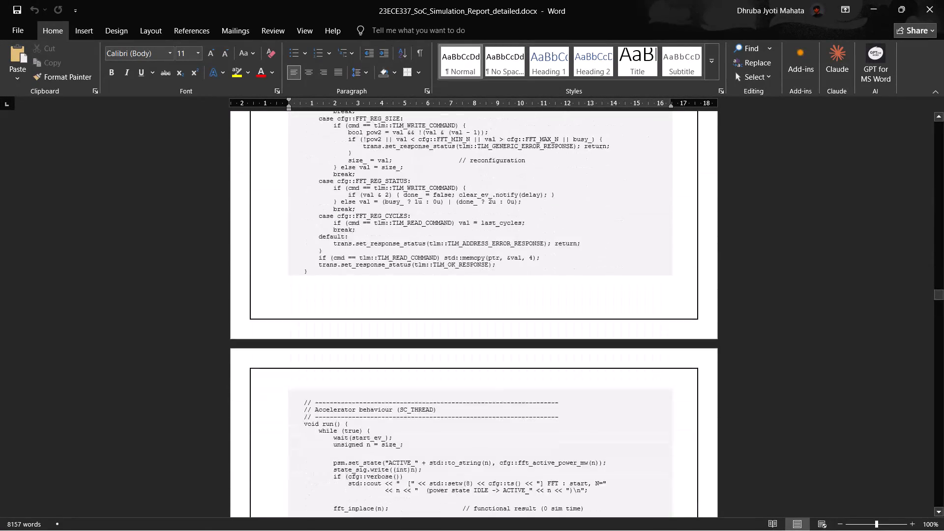
{"action": "scroll", "coordinate": [567, 323], "scroll_direction": "down", "scroll_amount": 19}
{"action": "scroll", "coordinate": [567, 323], "scroll_direction": "down", "scroll_amount": 4}
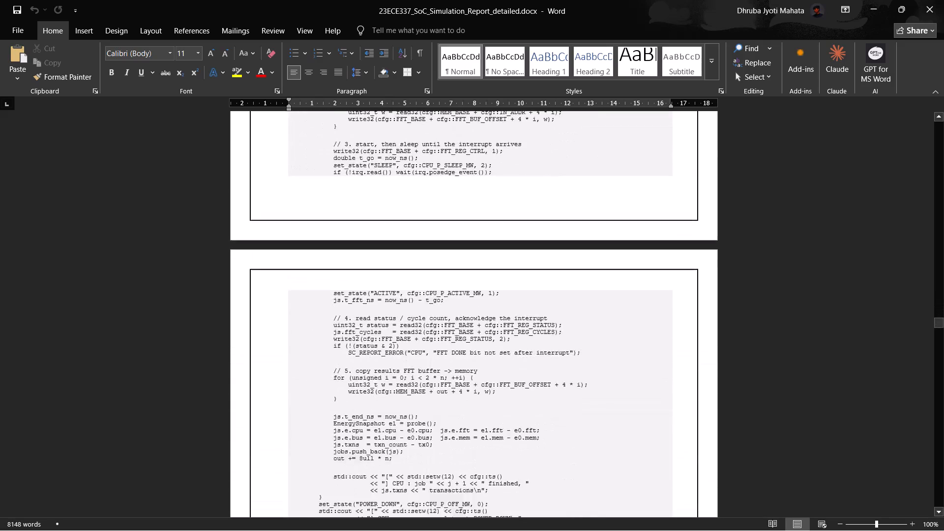
{"action": "scroll", "coordinate": [567, 323], "scroll_direction": "down", "scroll_amount": 17}
{"action": "scroll", "coordinate": [567, 323], "scroll_direction": "down", "scroll_amount": 9}
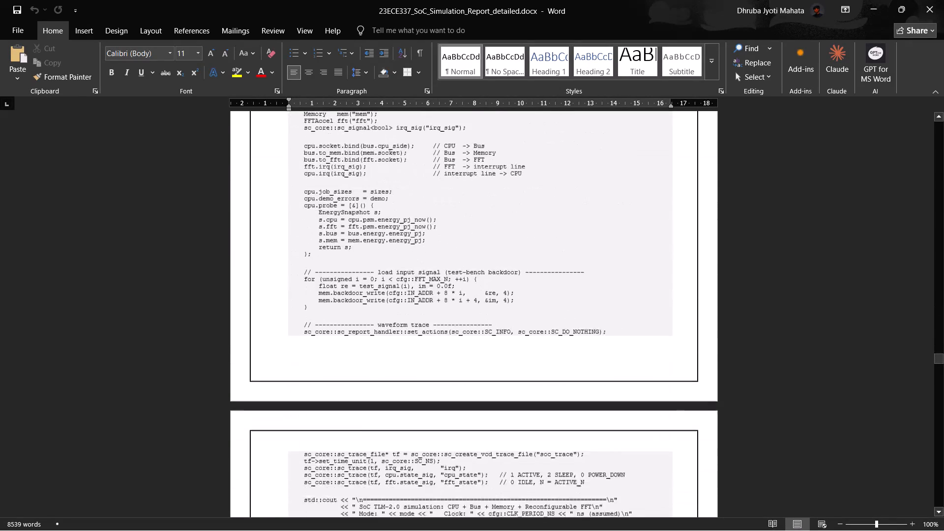
{"action": "scroll", "coordinate": [567, 323], "scroll_direction": "down", "scroll_amount": 20}
{"action": "scroll", "coordinate": [567, 323], "scroll_direction": "down", "scroll_amount": 9}
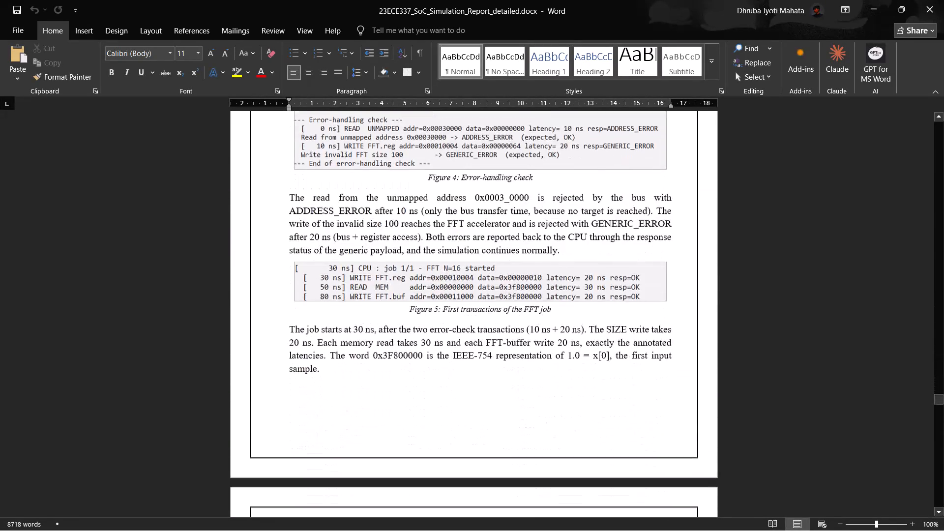
{"action": "scroll", "coordinate": [567, 323], "scroll_direction": "down", "scroll_amount": 17}
{"action": "scroll", "coordinate": [567, 323], "scroll_direction": "down", "scroll_amount": 12}
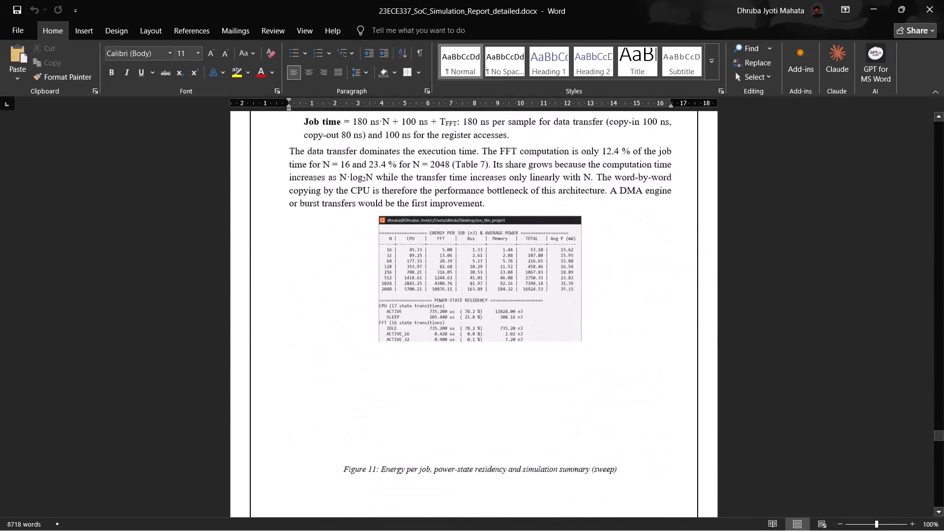
{"action": "scroll", "coordinate": [567, 323], "scroll_direction": "down", "scroll_amount": 18}
{"action": "scroll", "coordinate": [567, 323], "scroll_direction": "down", "scroll_amount": 11}
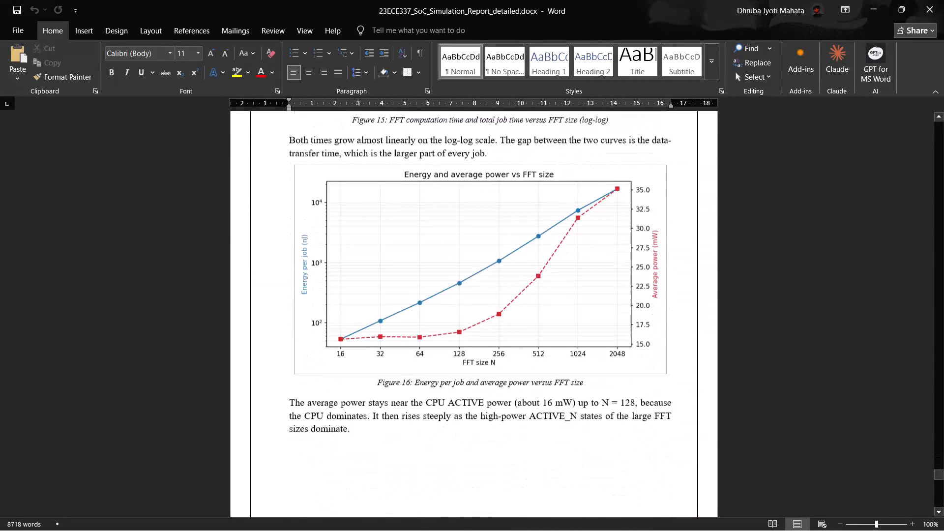
{"action": "scroll", "coordinate": [567, 323], "scroll_direction": "down", "scroll_amount": 16}
Examine the closing result plots, Figures 16 and 17, and the Conclusion section of the detailed report.
{"action": "scroll", "coordinate": [567, 323], "scroll_direction": "up", "scroll_amount": 7}
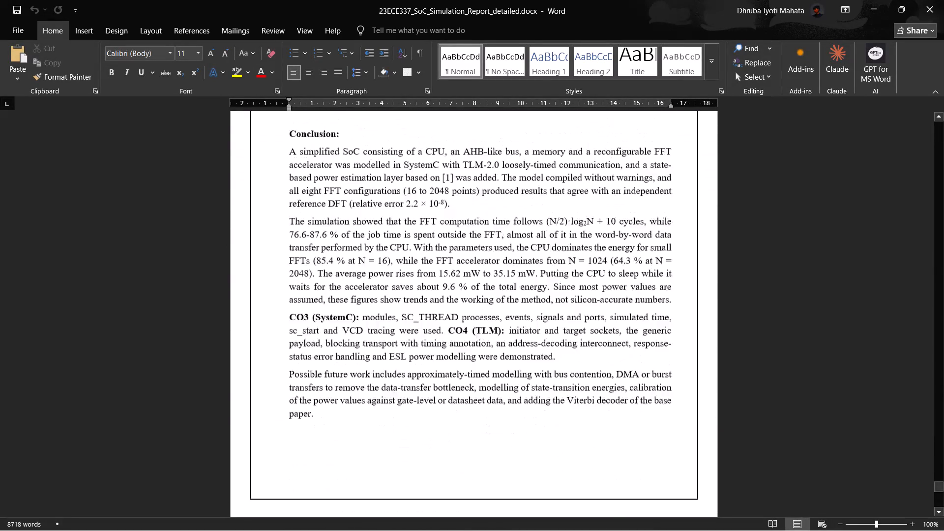
{"action": "scroll", "coordinate": [567, 323], "scroll_direction": "up", "scroll_amount": 8}
{"action": "scroll", "coordinate": [567, 323], "scroll_direction": "down", "scroll_amount": 3}
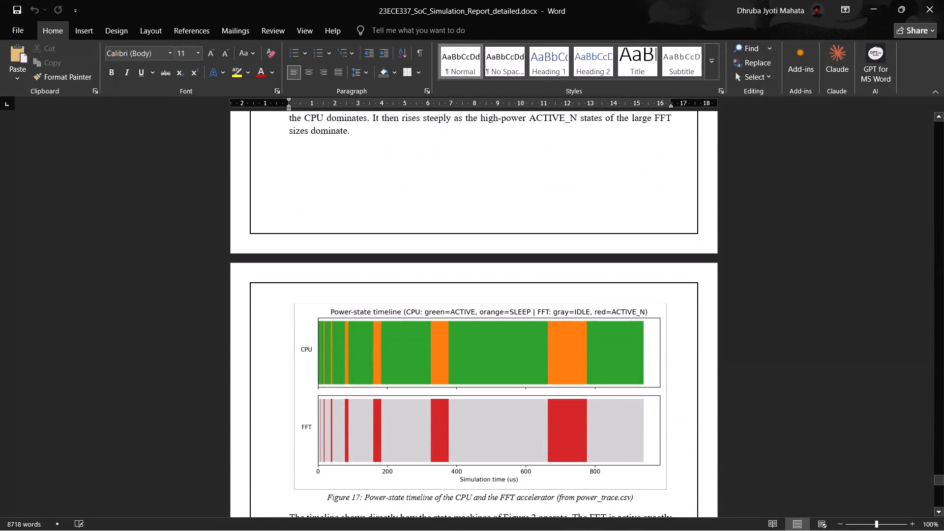
{"action": "scroll", "coordinate": [567, 323], "scroll_direction": "down", "scroll_amount": 1}
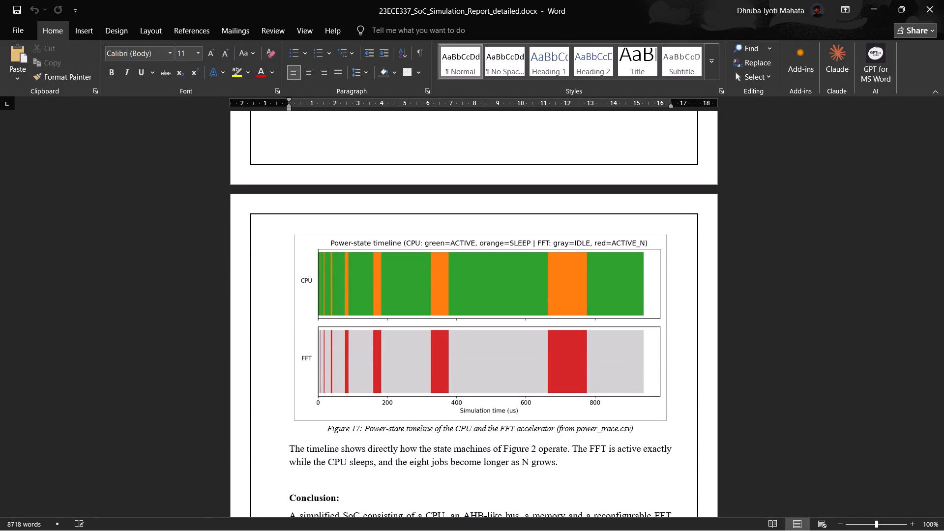
{"action": "scroll", "coordinate": [567, 323], "scroll_direction": "up", "scroll_amount": 3}
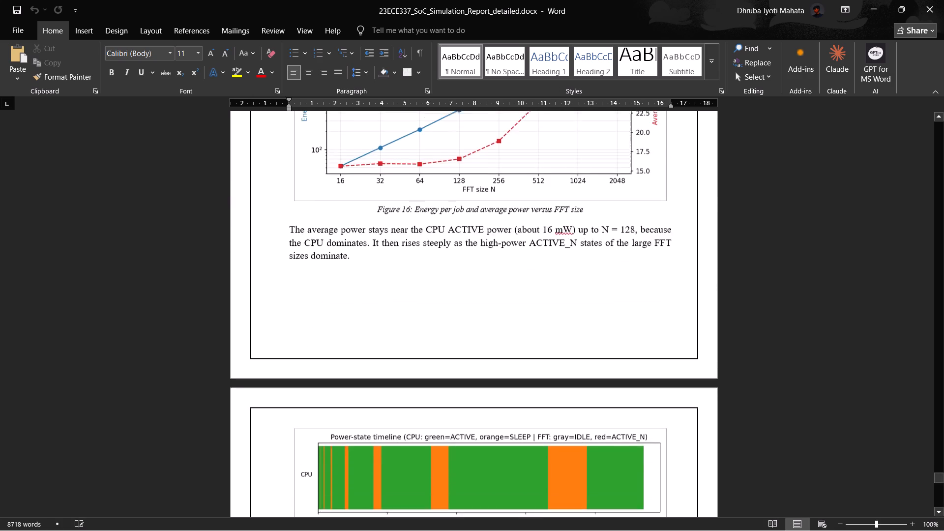
{"action": "scroll", "coordinate": [567, 323], "scroll_direction": "up", "scroll_amount": 1}
{"action": "scroll", "coordinate": [567, 323], "scroll_direction": "down", "scroll_amount": 6}
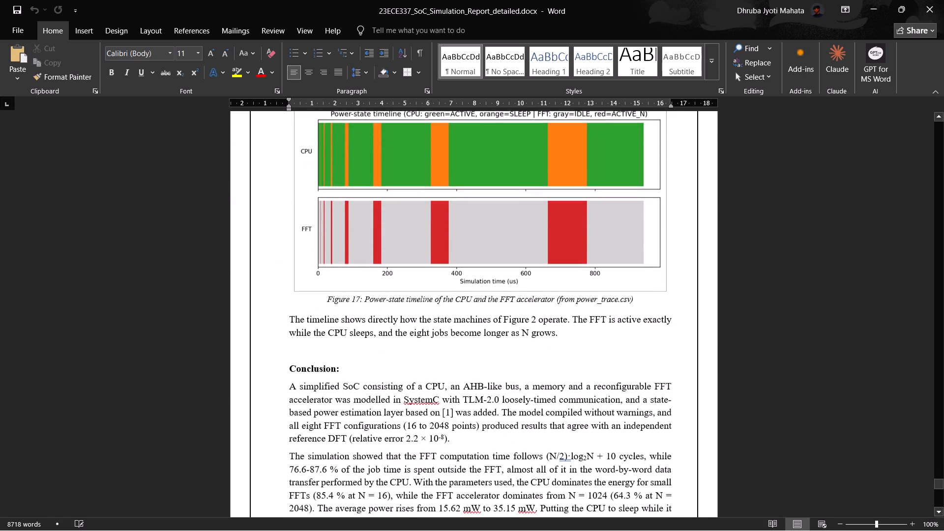
{"action": "scroll", "coordinate": [567, 323], "scroll_direction": "up", "scroll_amount": 5}
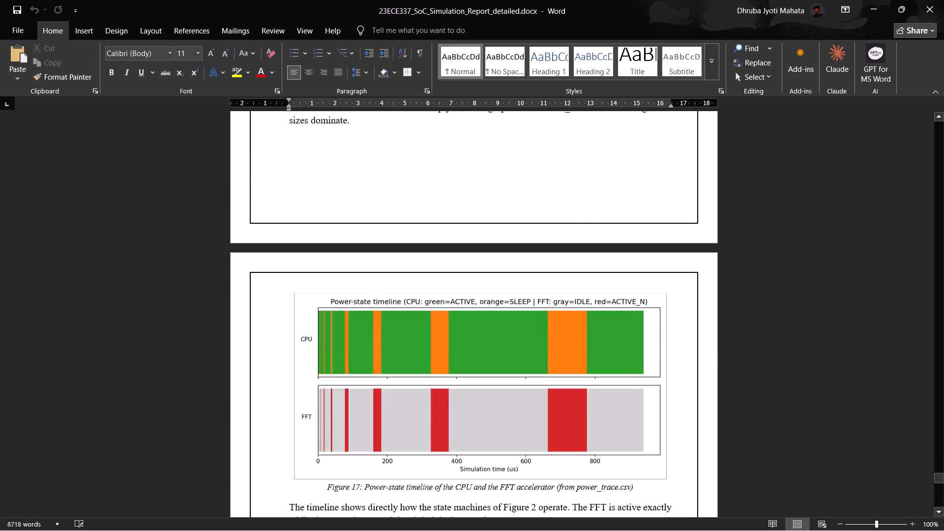
{"action": "scroll", "coordinate": [567, 323], "scroll_direction": "up", "scroll_amount": 3}
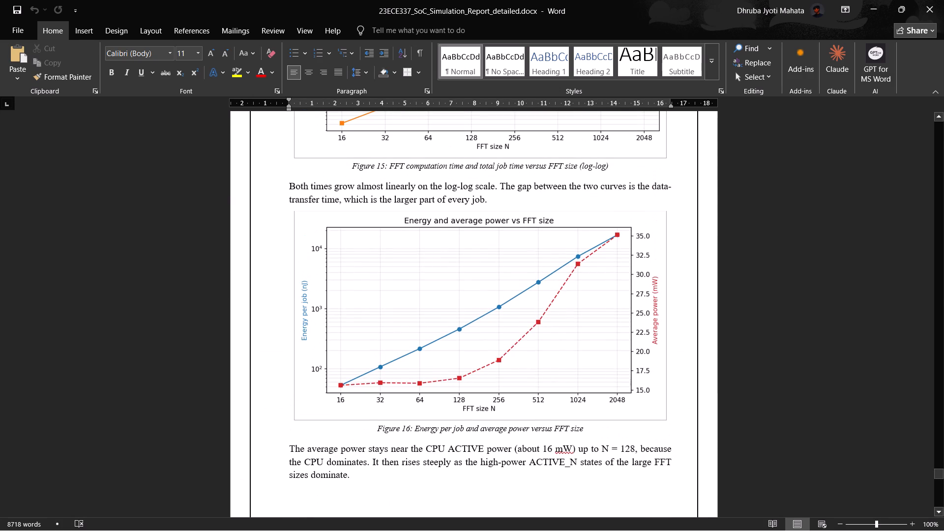
{"action": "key", "text": "alt+Tab"}
{"action": "left_click", "coordinate": [223, 201], "text": "alt"}
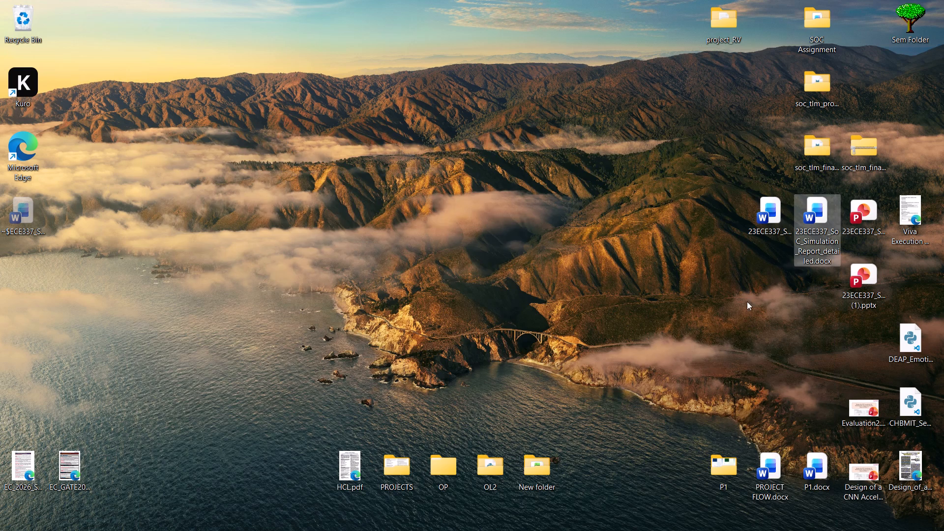
{"action": "double_click", "coordinate": [756, 237]}
{"action": "double_click", "coordinate": [763, 222]}
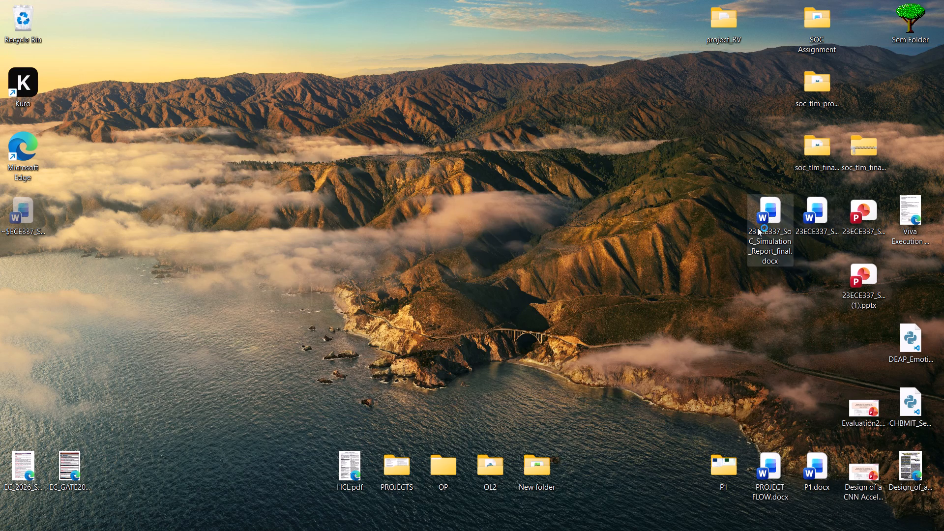
Review the final report from the cover page through the SystemC code to the 5.3 Sweep run results.
{"action": "scroll", "coordinate": [428, 373], "scroll_direction": "down", "scroll_amount": 6}
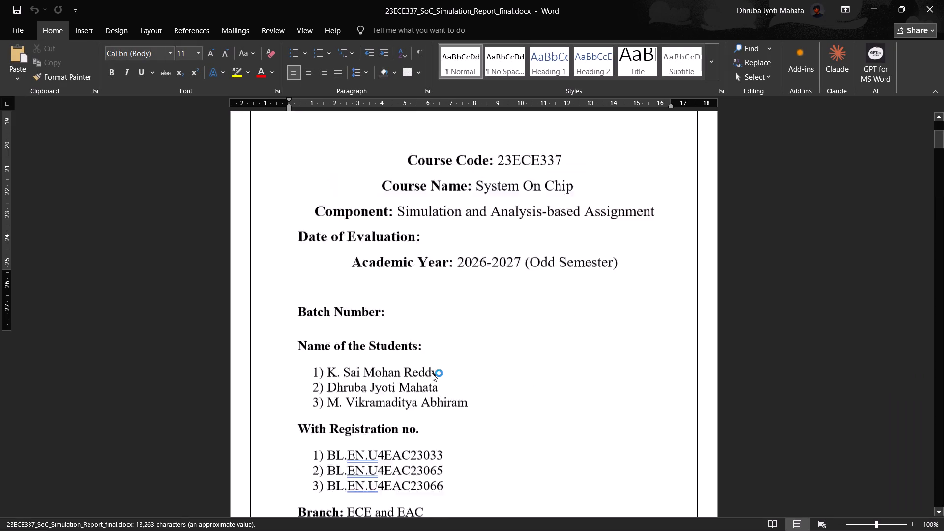
{"action": "scroll", "coordinate": [432, 373], "scroll_direction": "down", "scroll_amount": 2}
{"action": "scroll", "coordinate": [440, 366], "scroll_direction": "down", "scroll_amount": 20}
{"action": "scroll", "coordinate": [440, 366], "scroll_direction": "down", "scroll_amount": 14}
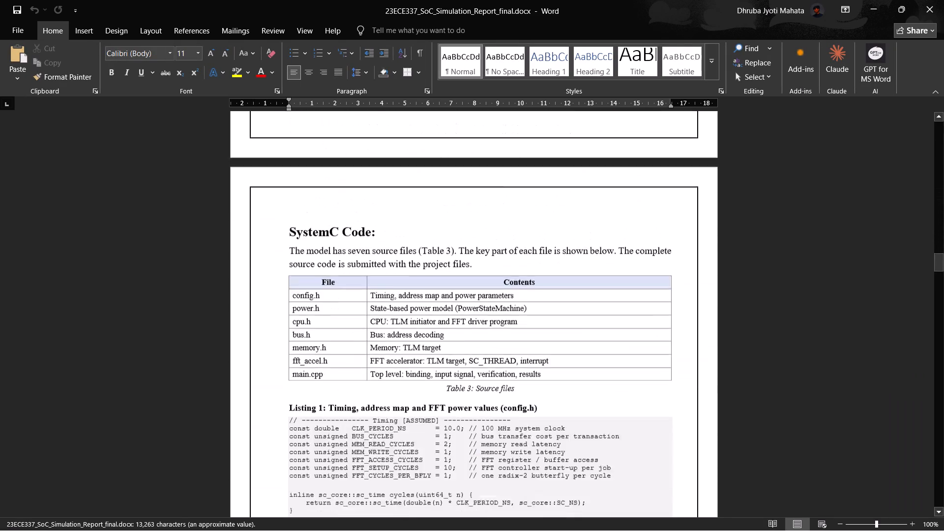
{"action": "scroll", "coordinate": [441, 365], "scroll_direction": "down", "scroll_amount": 17}
{"action": "scroll", "coordinate": [441, 365], "scroll_direction": "down", "scroll_amount": 10}
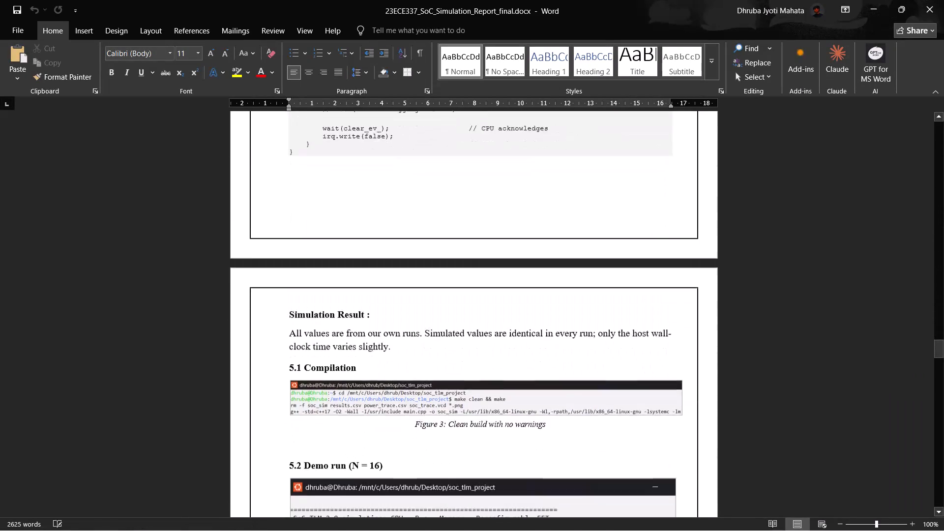
{"action": "scroll", "coordinate": [441, 365], "scroll_direction": "down", "scroll_amount": 16}
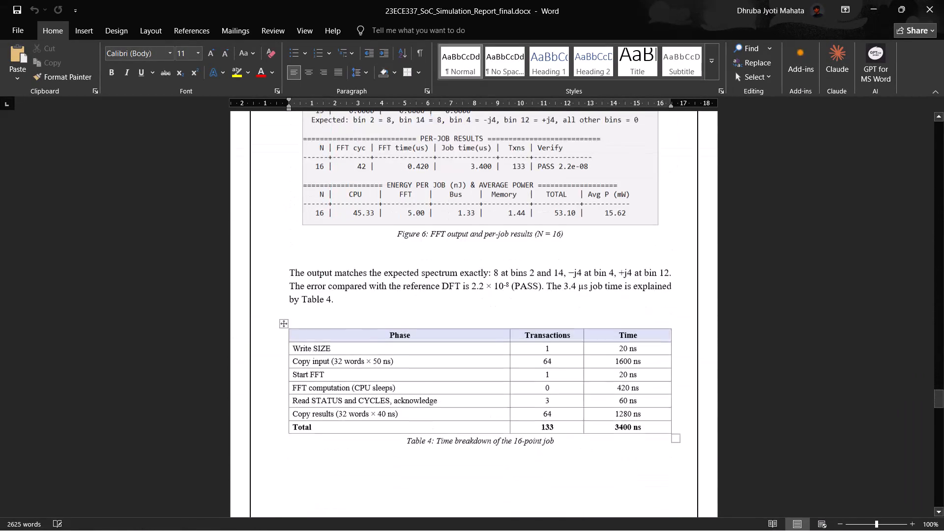
{"action": "scroll", "coordinate": [441, 365], "scroll_direction": "down", "scroll_amount": 7}
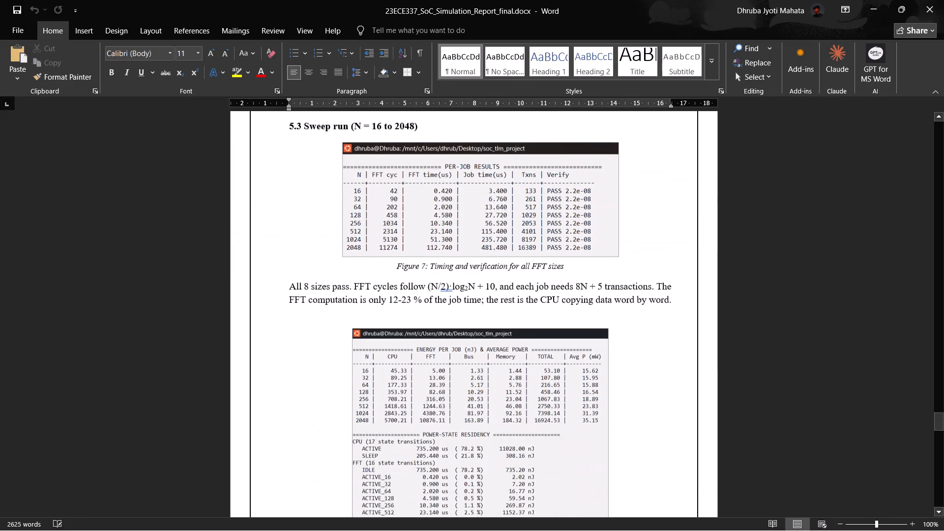
{"action": "scroll", "coordinate": [441, 365], "scroll_direction": "down", "scroll_amount": 2}
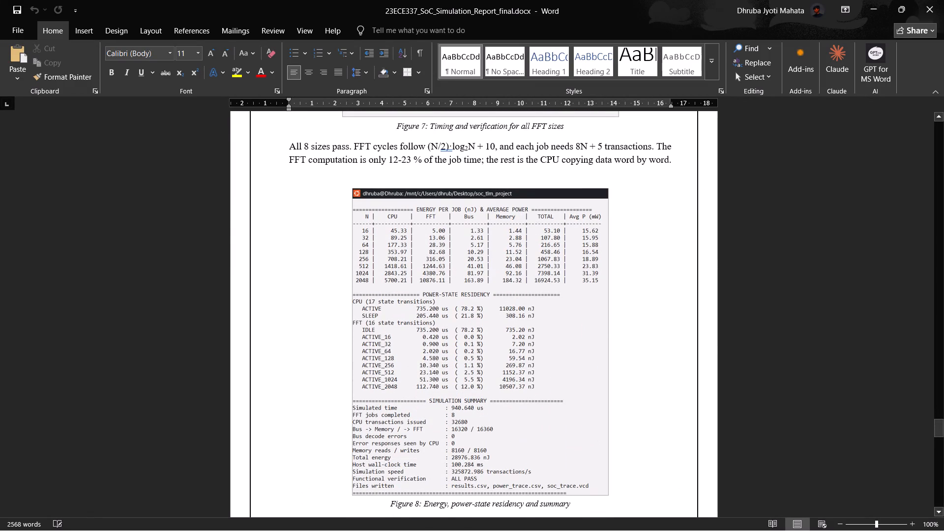
{"action": "scroll", "coordinate": [441, 365], "scroll_direction": "up", "scroll_amount": 3}
{"action": "scroll", "coordinate": [441, 365], "scroll_direction": "down", "scroll_amount": 6}
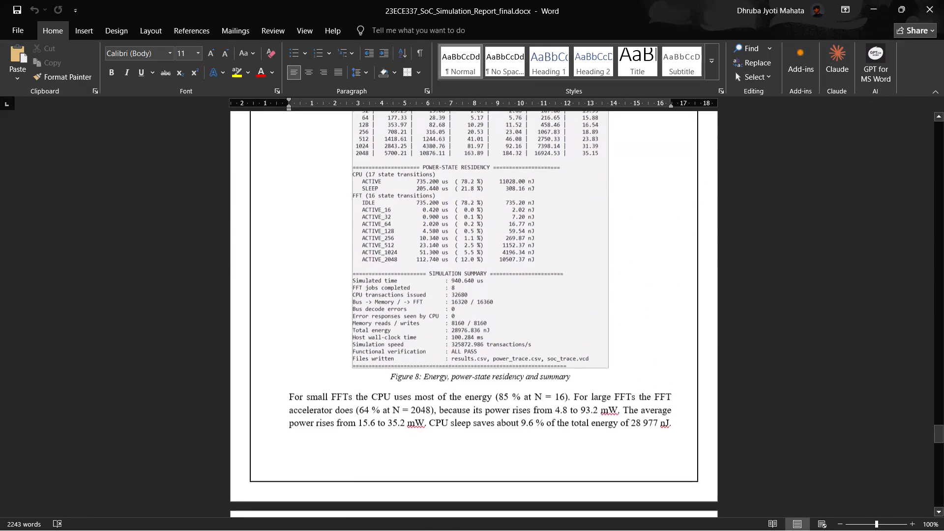
{"action": "scroll", "coordinate": [441, 365], "scroll_direction": "down", "scroll_amount": 5}
Compare the detailed report's 5.5 Result plots with the final report's Figures 8 to 10 to find missing figures.
{"action": "key", "text": "alt+Tab"}
{"action": "scroll", "coordinate": [441, 365], "scroll_direction": "up", "scroll_amount": 3}
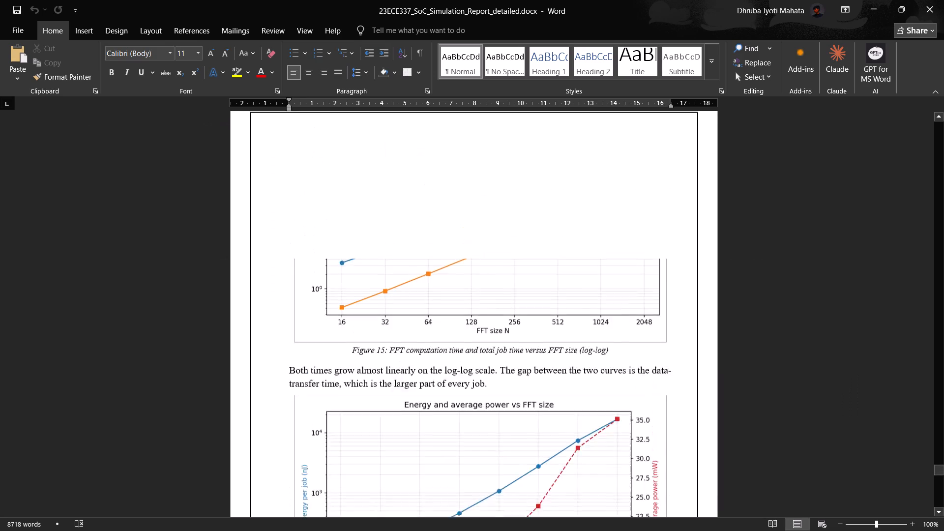
{"action": "scroll", "coordinate": [441, 365], "scroll_direction": "up", "scroll_amount": 11}
{"action": "scroll", "coordinate": [441, 365], "scroll_direction": "down", "scroll_amount": 4}
{"action": "key", "text": "alt+Tab"}
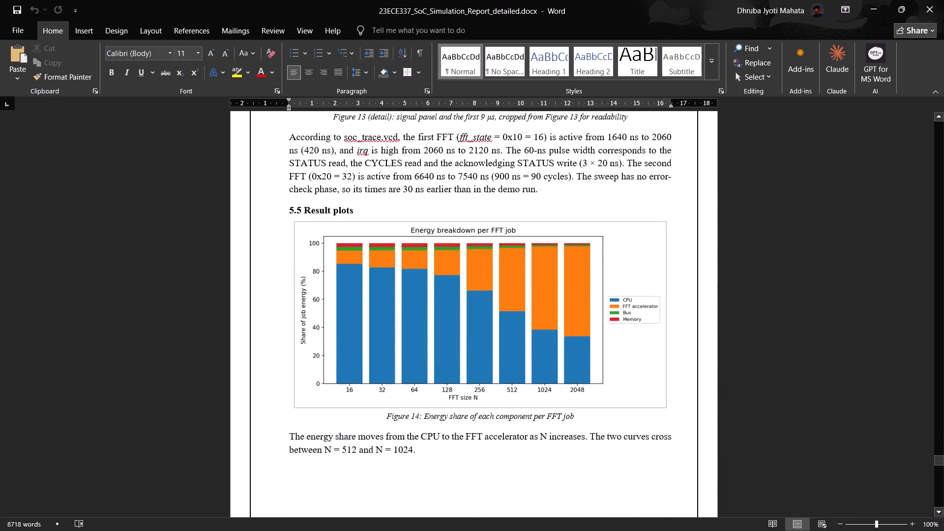
{"action": "scroll", "coordinate": [441, 365], "scroll_direction": "down", "scroll_amount": 3}
{"action": "scroll", "coordinate": [441, 365], "scroll_direction": "up", "scroll_amount": 7}
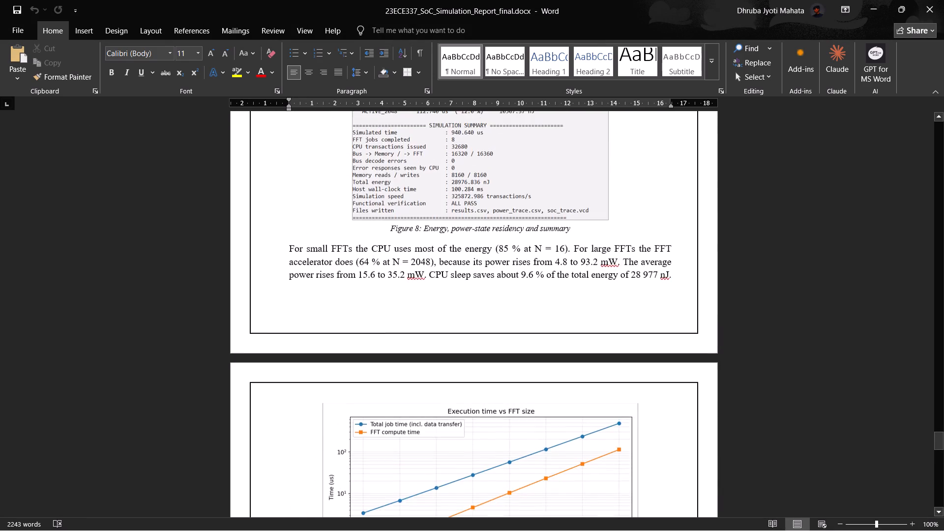
{"action": "scroll", "coordinate": [441, 365], "scroll_direction": "down", "scroll_amount": 20}
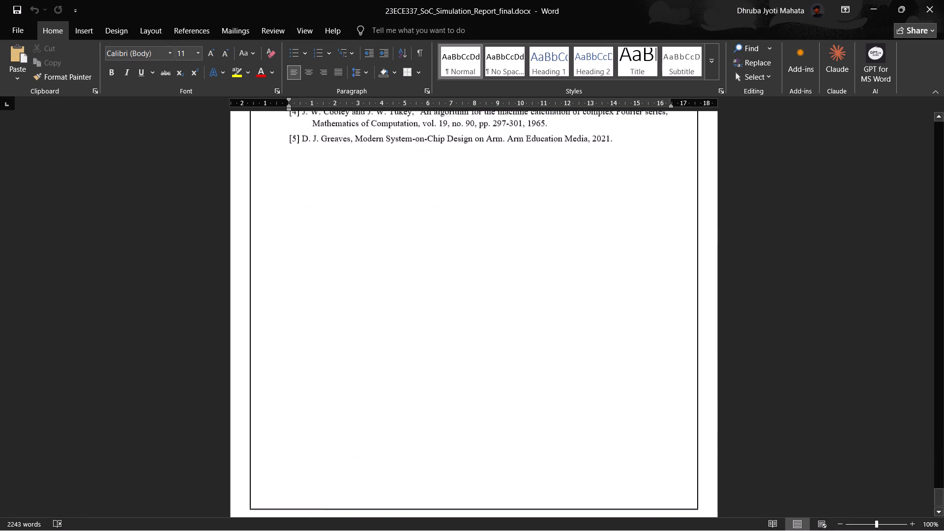
{"action": "scroll", "coordinate": [441, 365], "scroll_direction": "up", "scroll_amount": 14}
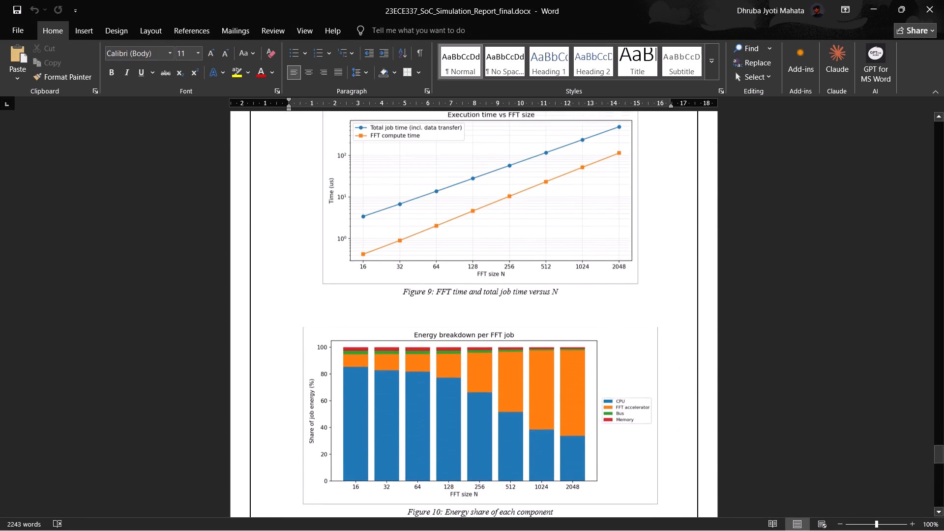
{"action": "key", "text": "alt+Tab"}
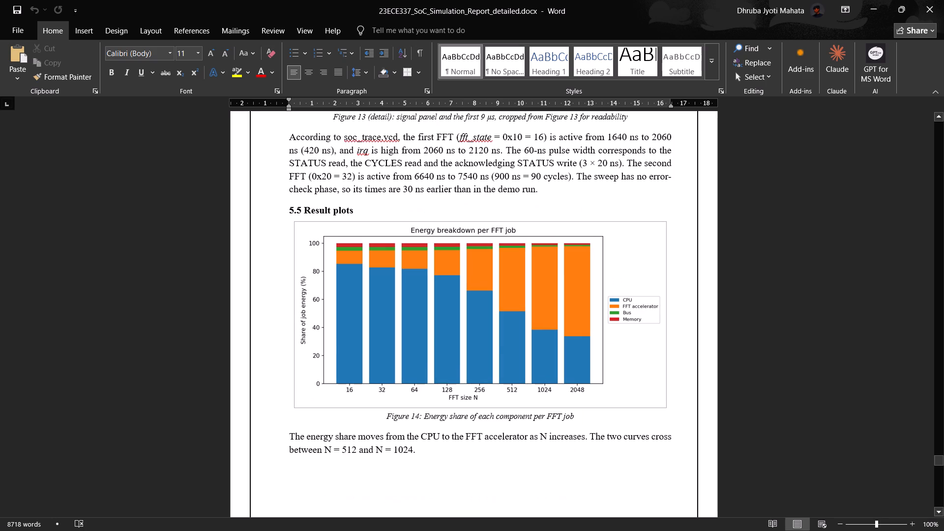
{"action": "key", "text": "alt+Tab"}
{"action": "scroll", "coordinate": [441, 365], "scroll_direction": "up", "scroll_amount": 6}
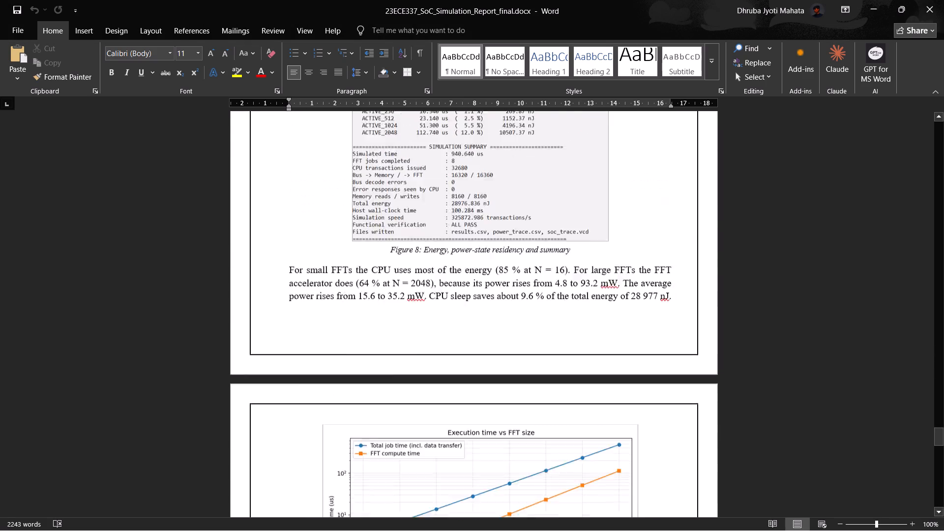
{"action": "scroll", "coordinate": [441, 365], "scroll_direction": "up", "scroll_amount": 4}
{"action": "scroll", "coordinate": [441, 365], "scroll_direction": "down", "scroll_amount": 6}
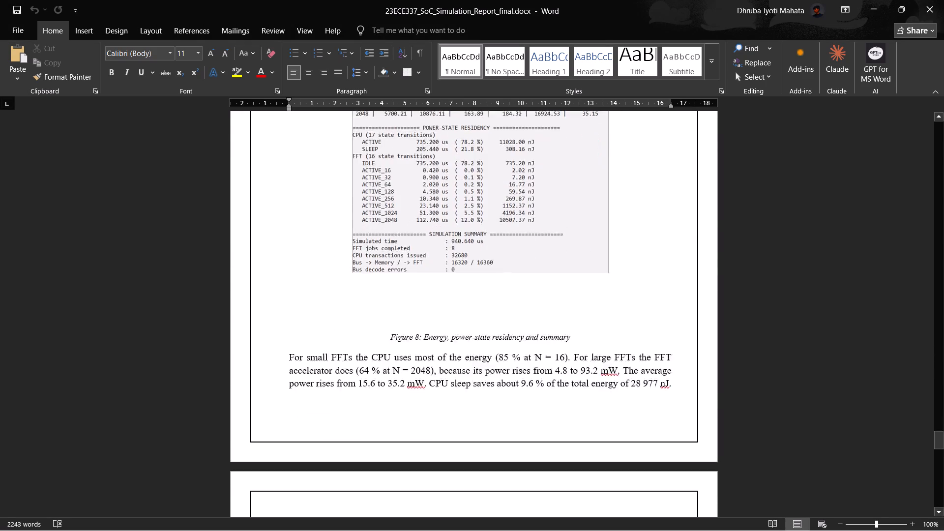
{"action": "scroll", "coordinate": [441, 365], "scroll_direction": "down", "scroll_amount": 5}
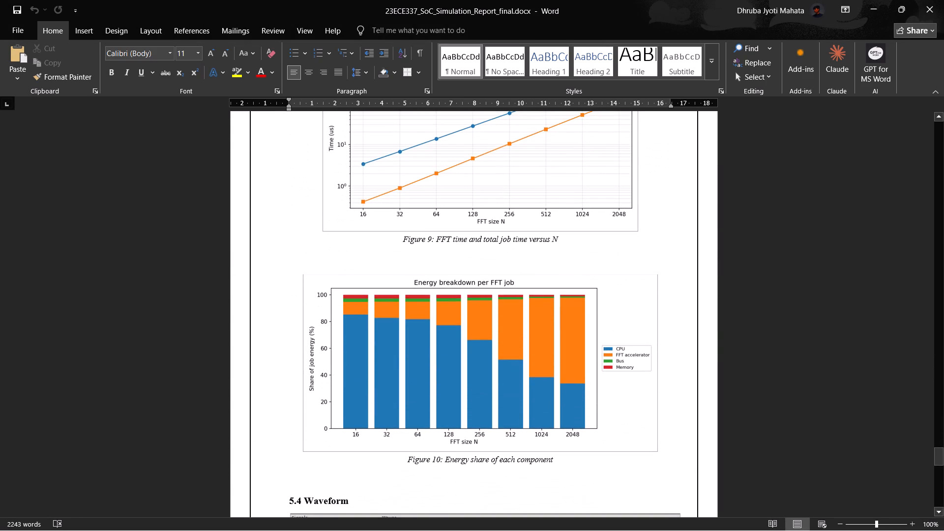
Examine Figures 15, 16 and 17 and their explanations in the detailed report.
{"action": "key", "text": "alt+Tab"}
{"action": "scroll", "coordinate": [441, 365], "scroll_direction": "down", "scroll_amount": 6}
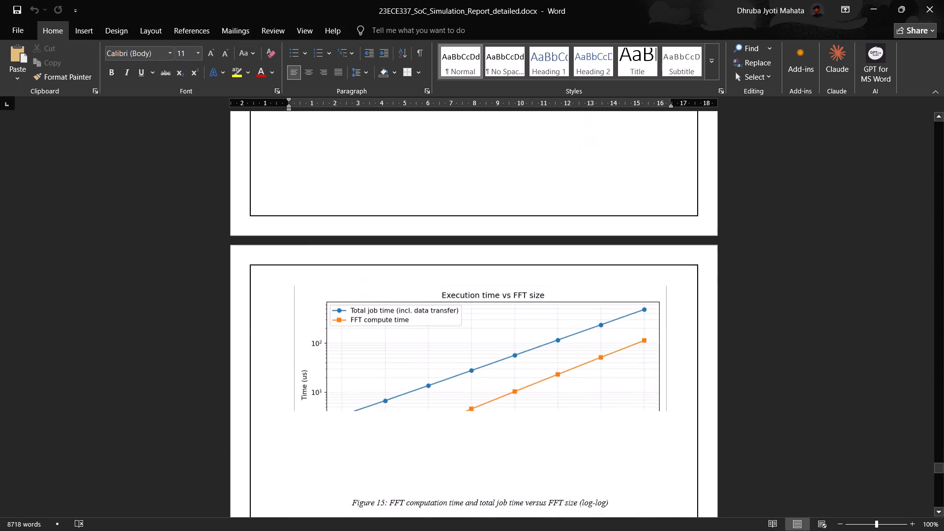
{"action": "scroll", "coordinate": [441, 365], "scroll_direction": "down", "scroll_amount": 4}
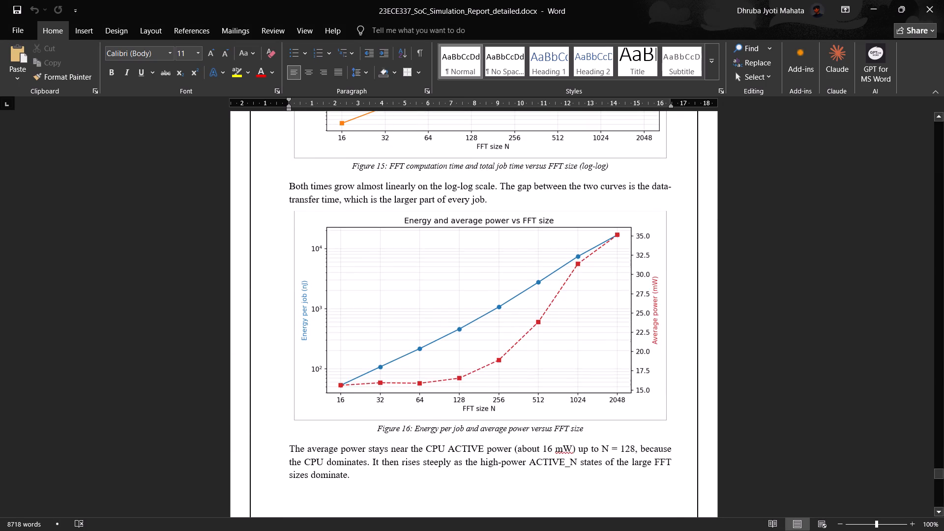
{"action": "scroll", "coordinate": [441, 365], "scroll_direction": "down", "scroll_amount": 4}
{"action": "scroll", "coordinate": [441, 365], "scroll_direction": "up", "scroll_amount": 4}
{"action": "scroll", "coordinate": [441, 365], "scroll_direction": "down", "scroll_amount": 8}
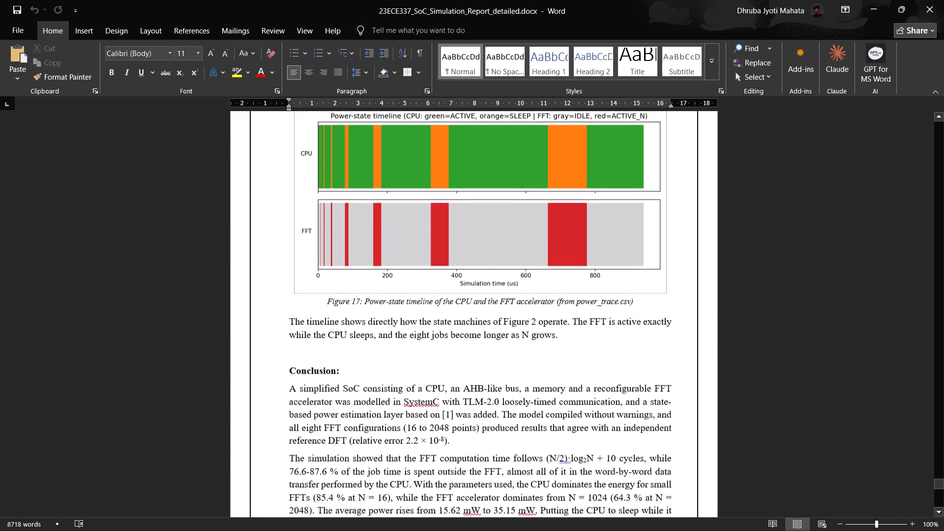
{"action": "scroll", "coordinate": [441, 365], "scroll_direction": "up", "scroll_amount": 8}
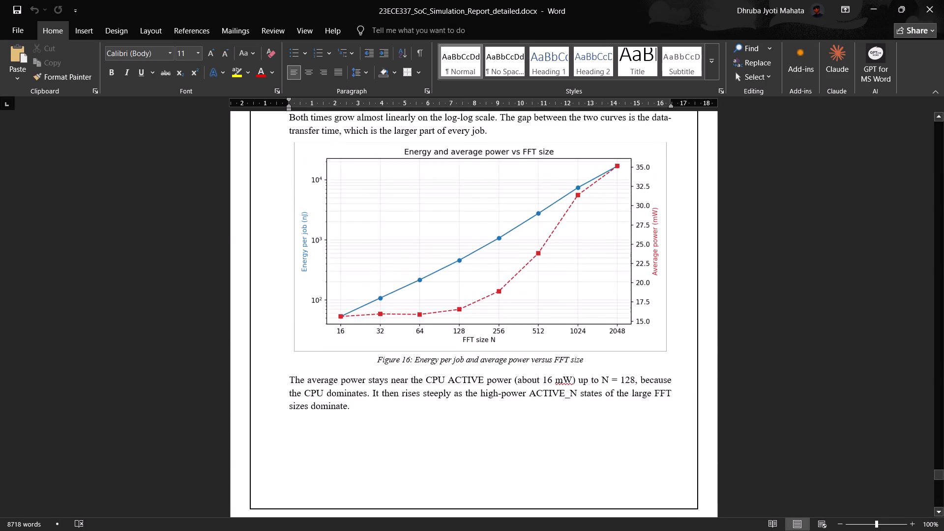
{"action": "scroll", "coordinate": [459, 360], "scroll_direction": "up", "scroll_amount": 1}
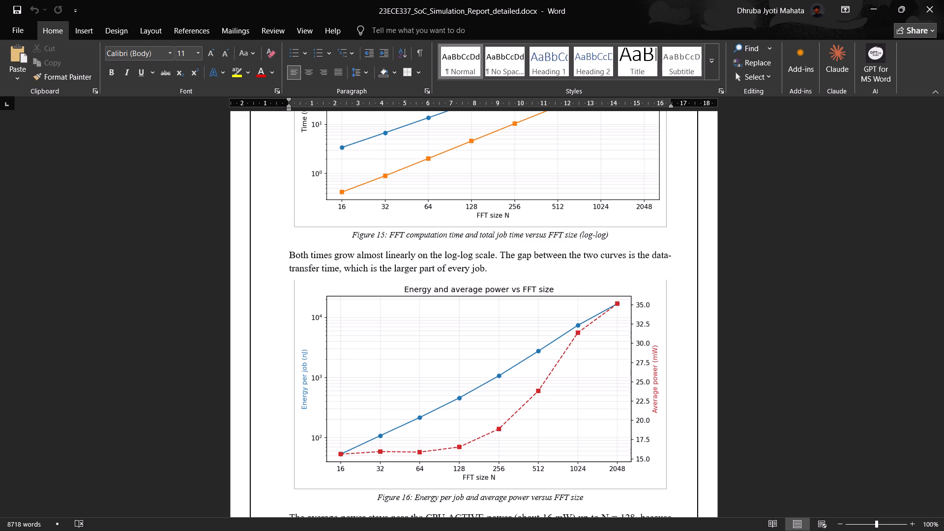
{"action": "scroll", "coordinate": [511, 403], "scroll_direction": "down", "scroll_amount": 1}
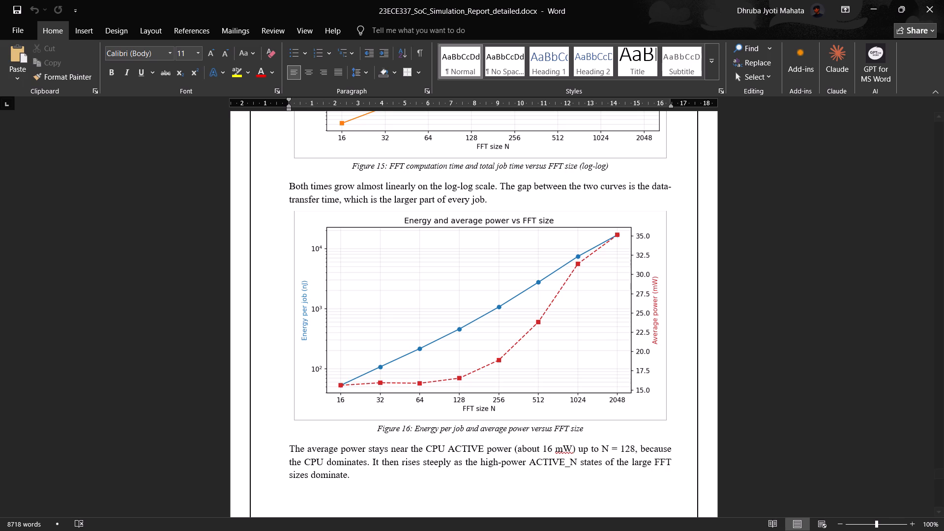
Review the Conclusion and Reference sections at the end of the detailed report.
{"action": "scroll", "coordinate": [545, 440], "scroll_direction": "down", "scroll_amount": 11}
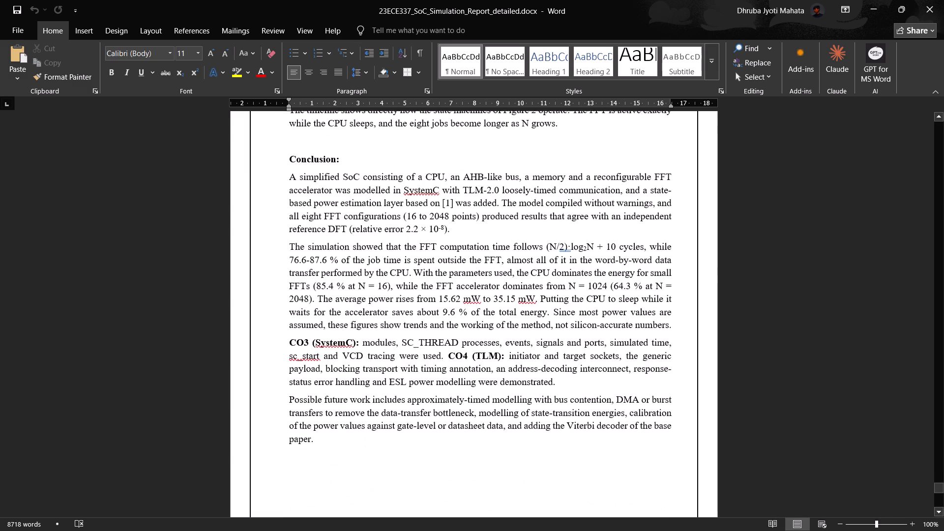
{"action": "scroll", "coordinate": [533, 408], "scroll_direction": "down", "scroll_amount": 7}
{"action": "scroll", "coordinate": [533, 408], "scroll_direction": "up", "scroll_amount": 2}
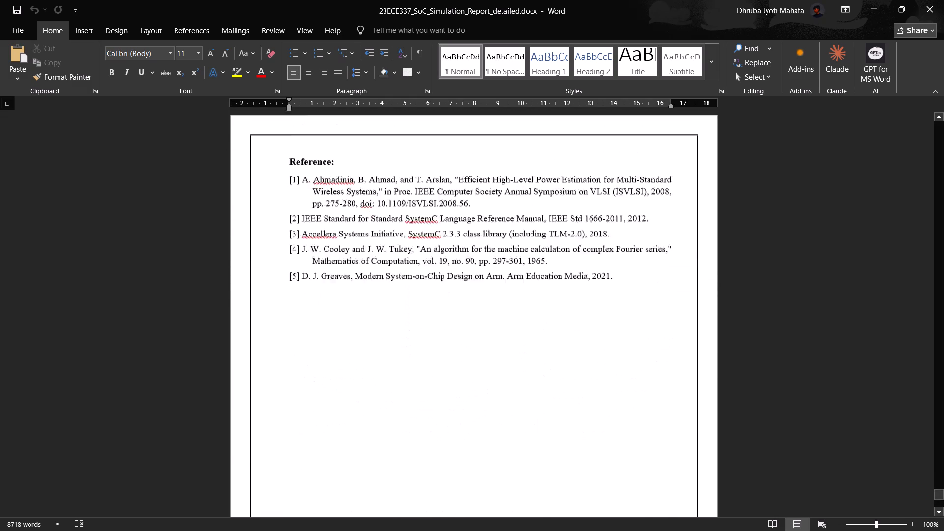
Copy the Figure 17 power-state timeline with its caption from the detailed report into the final report, below the Figure 10 caption.
{"action": "scroll", "coordinate": [533, 408], "scroll_direction": "up", "scroll_amount": 15}
{"action": "scroll", "coordinate": [534, 408], "scroll_direction": "down", "scroll_amount": 5}
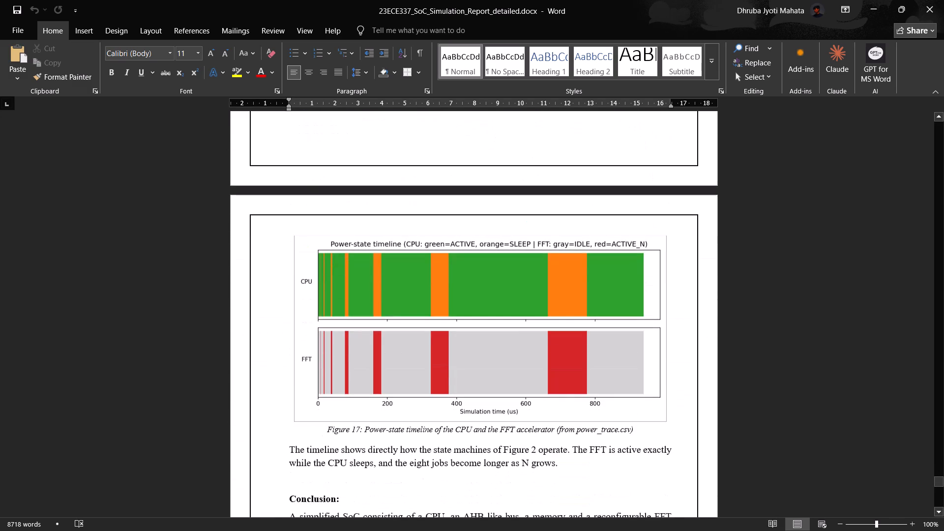
{"action": "scroll", "coordinate": [534, 412], "scroll_direction": "down", "scroll_amount": 1}
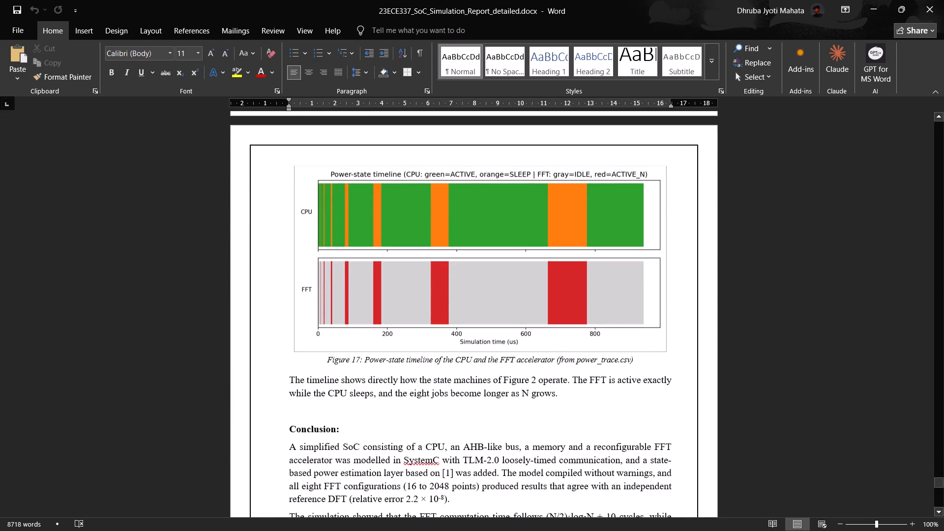
{"action": "left_click", "coordinate": [574, 346]}
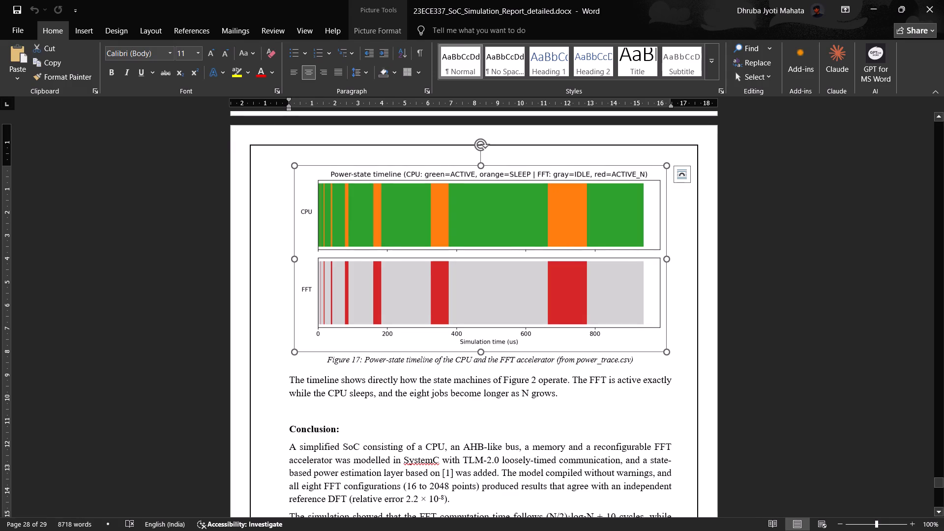
{"action": "left_click_drag", "start_coordinate": [644, 360], "coordinate": [454, 259]}
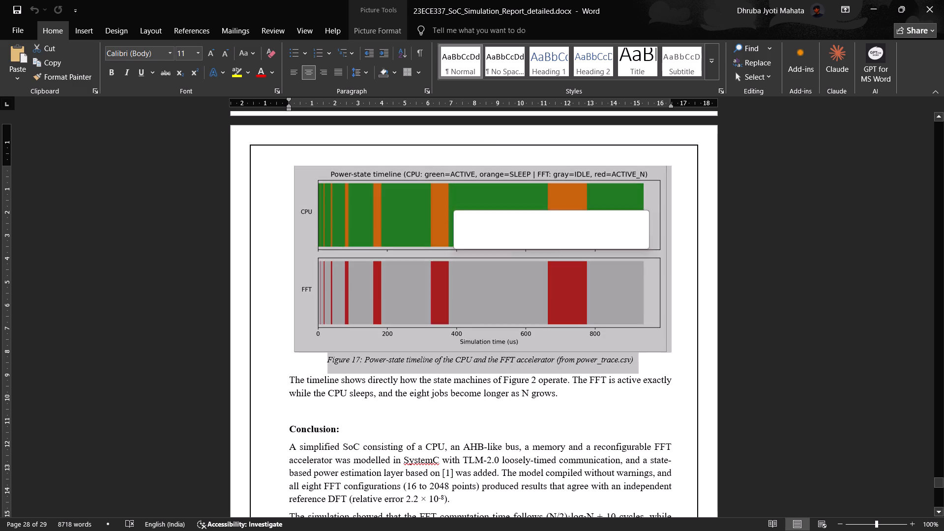
{"action": "key", "text": "ctrl+c"}
{"action": "key", "text": "alt+Tab"}
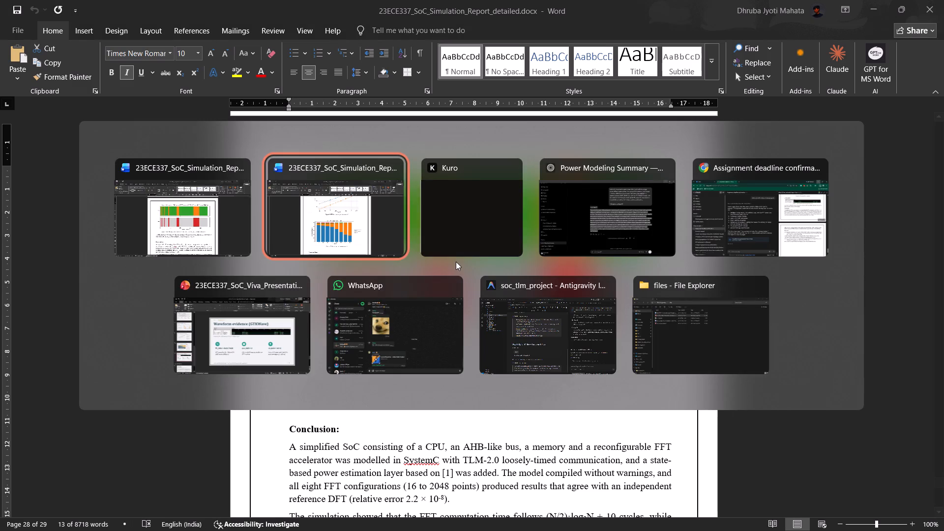
{"action": "scroll", "coordinate": [485, 301], "scroll_direction": "down", "scroll_amount": 4}
{"action": "scroll", "coordinate": [485, 307], "scroll_direction": "up", "scroll_amount": 2}
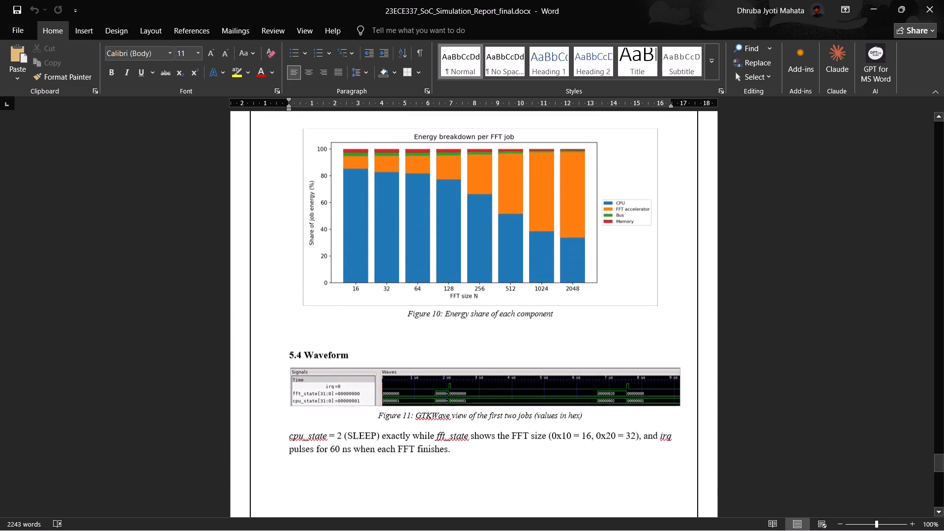
{"action": "left_click", "coordinate": [578, 320]}
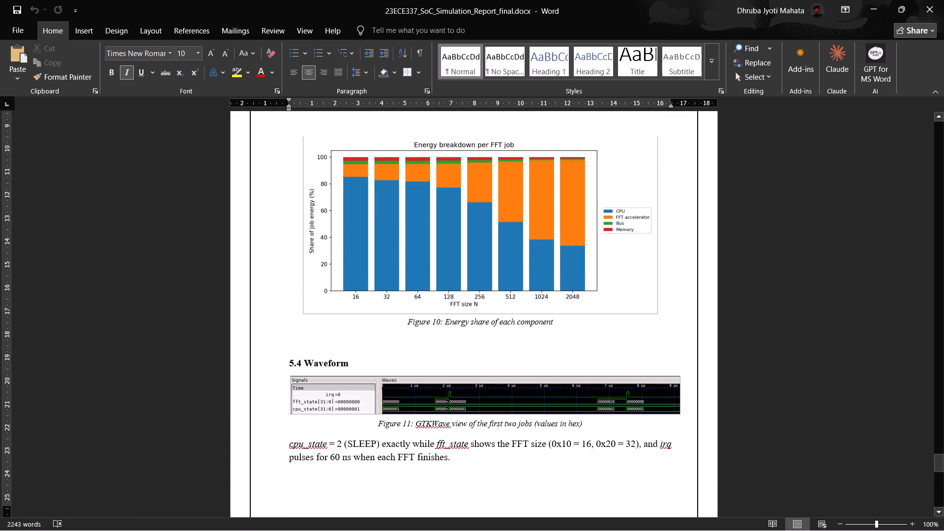
{"action": "key", "text": "Return"}
{"action": "key", "text": "ctrl+v"}
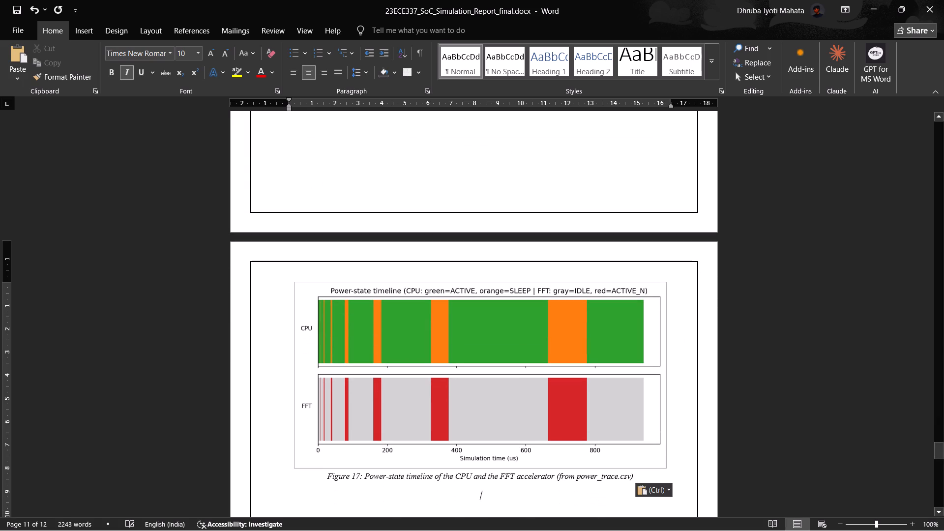
{"action": "scroll", "coordinate": [578, 320], "scroll_direction": "up", "scroll_amount": 1}
{"action": "scroll", "coordinate": [578, 320], "scroll_direction": "down", "scroll_amount": 4}
{"action": "scroll", "coordinate": [578, 320], "scroll_direction": "up", "scroll_amount": 3}
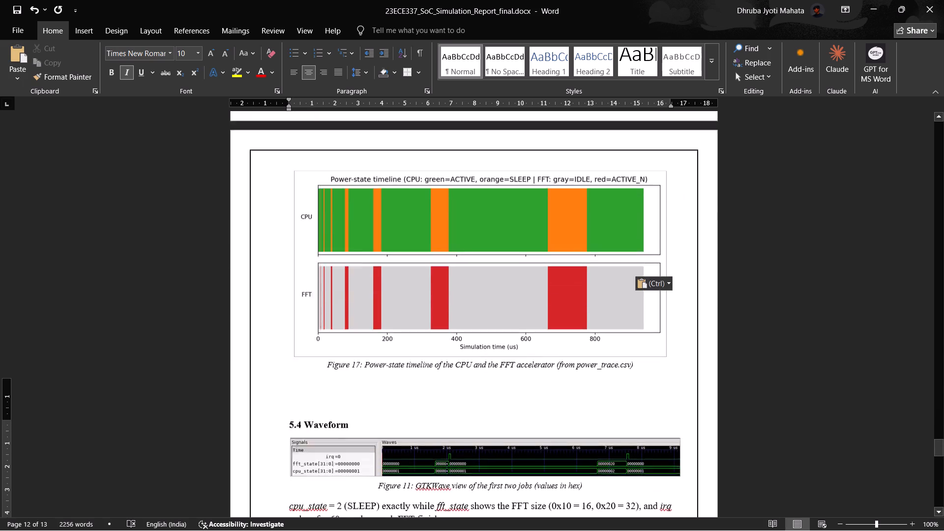
Copy the Figure 16 energy and average power plot with its caption from the detailed report into the final report, directly below the Figure 10 caption.
{"action": "scroll", "coordinate": [578, 320], "scroll_direction": "up", "scroll_amount": 12}
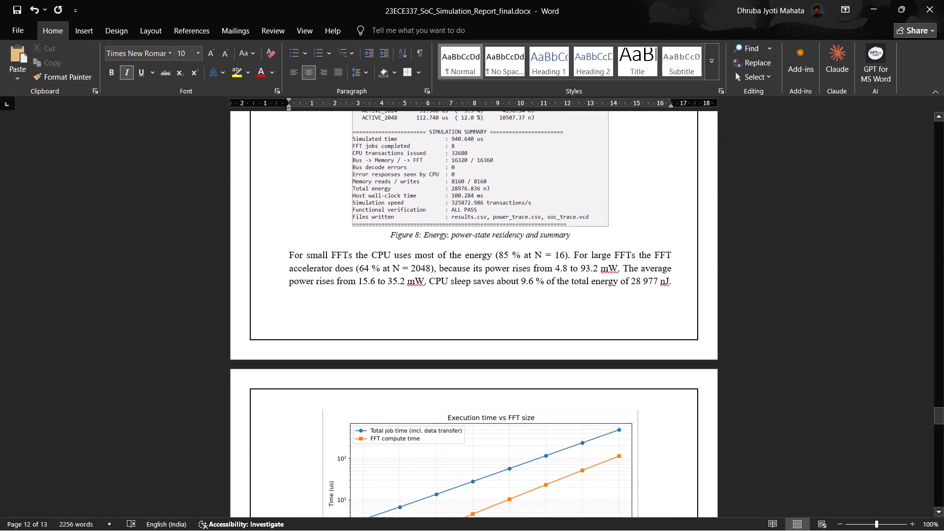
{"action": "scroll", "coordinate": [578, 320], "scroll_direction": "up", "scroll_amount": 2}
{"action": "scroll", "coordinate": [578, 320], "scroll_direction": "down", "scroll_amount": 6}
{"action": "key", "text": "alt+Tab"}
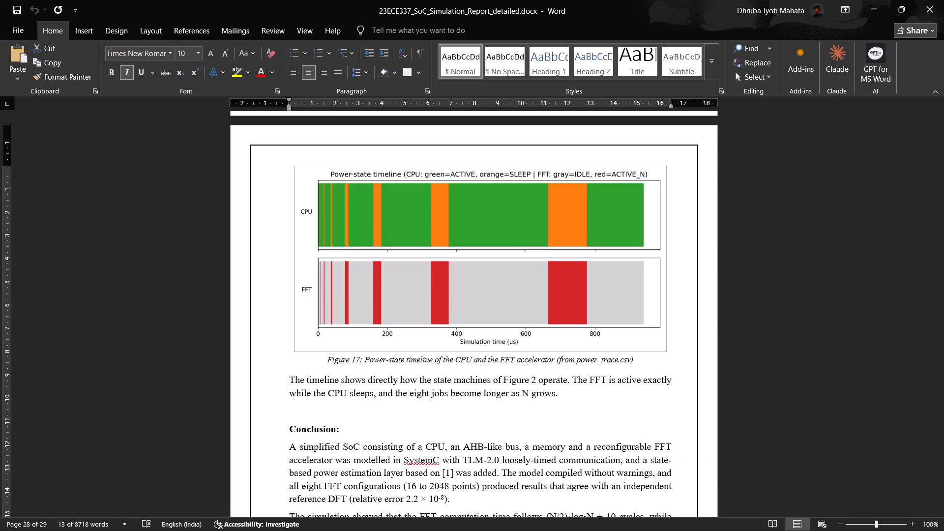
{"action": "scroll", "coordinate": [594, 329], "scroll_direction": "up", "scroll_amount": 6}
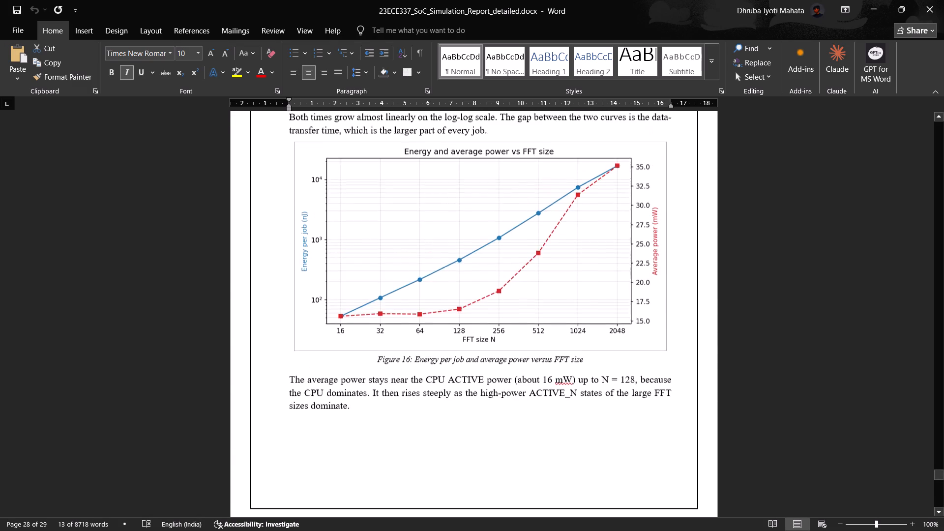
{"action": "scroll", "coordinate": [536, 293], "scroll_direction": "up", "scroll_amount": 1}
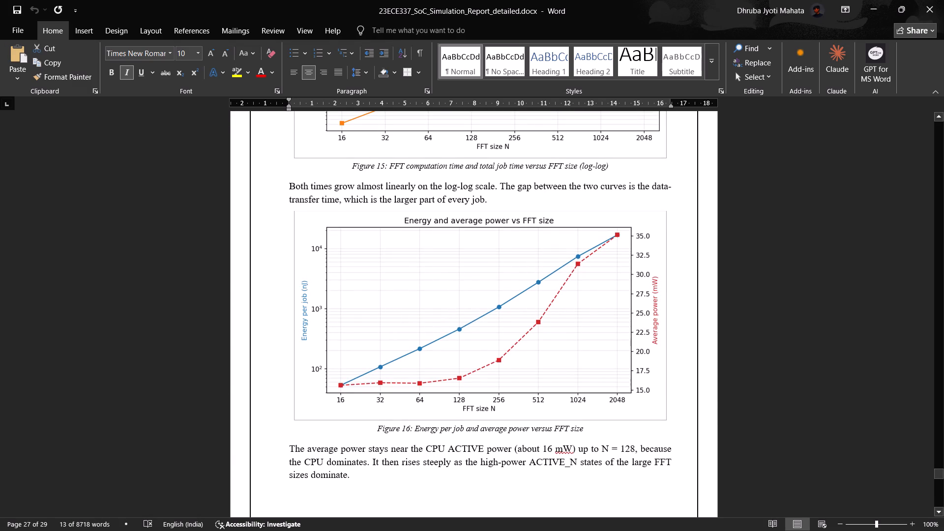
{"action": "left_click_drag", "start_coordinate": [593, 428], "coordinate": [394, 330]}
{"action": "key", "text": "ctrl+c"}
{"action": "key", "text": "alt+Tab"}
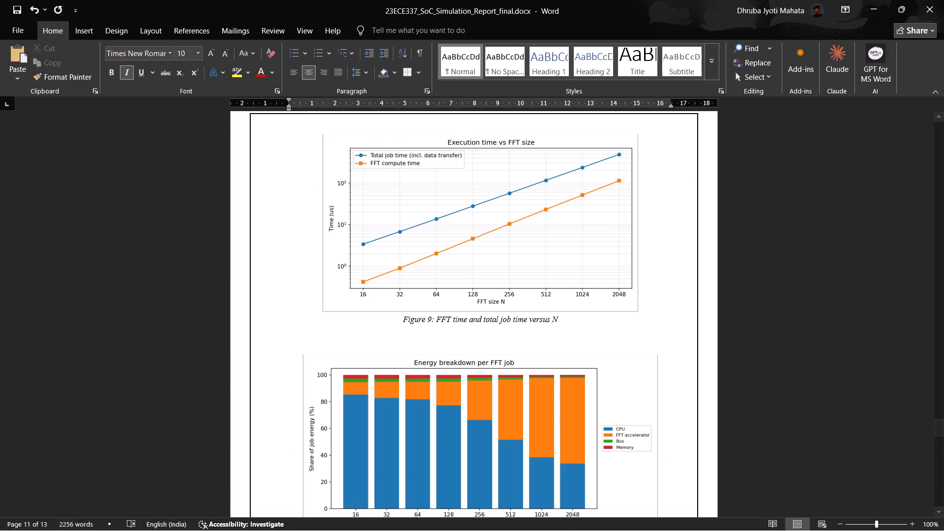
{"action": "scroll", "coordinate": [443, 340], "scroll_direction": "down", "scroll_amount": 6}
{"action": "scroll", "coordinate": [488, 267], "scroll_direction": "up", "scroll_amount": 2}
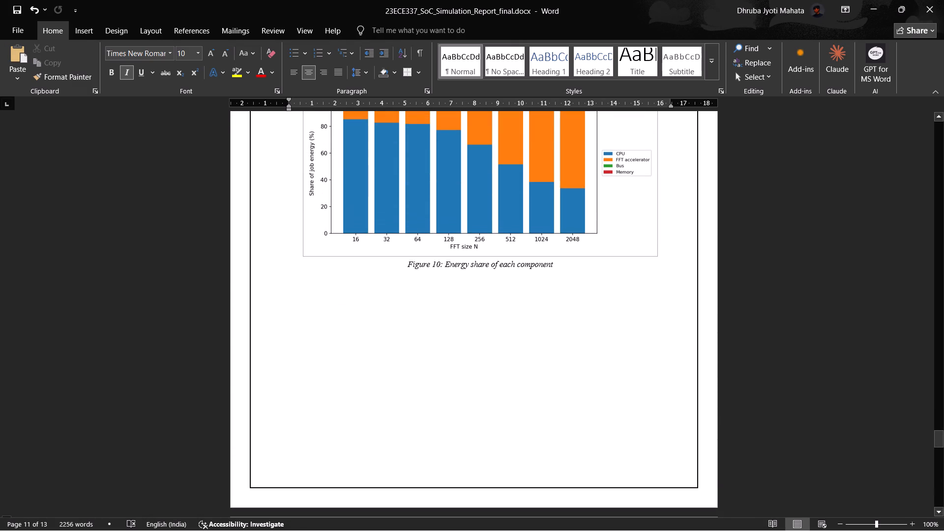
{"action": "left_click", "coordinate": [570, 269]}
{"action": "key", "text": "Return"}
{"action": "key", "text": "ctrl+v"}
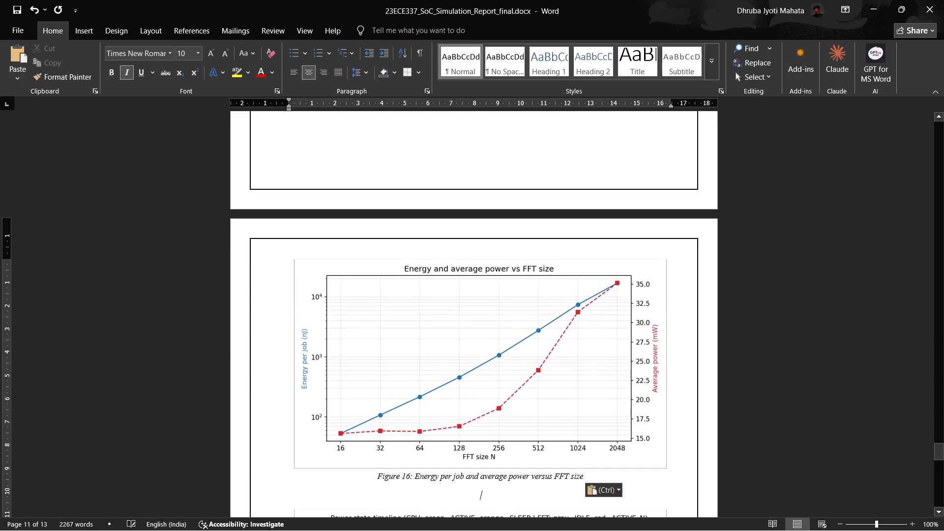
Review the final report's layout around the added figures and 5.4 Waveform, then back up to Figure 8.
{"action": "scroll", "coordinate": [570, 269], "scroll_direction": "down", "scroll_amount": 10}
{"action": "scroll", "coordinate": [570, 266], "scroll_direction": "up", "scroll_amount": 7}
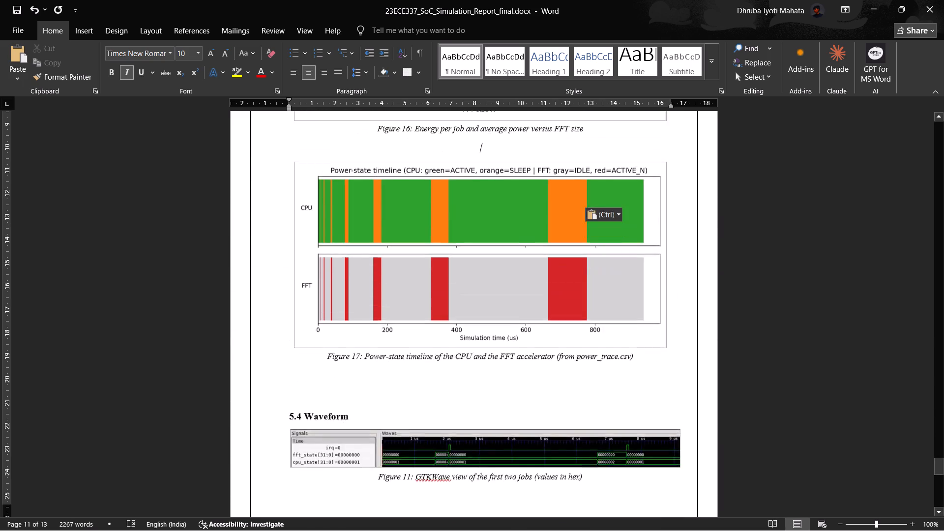
{"action": "scroll", "coordinate": [570, 266], "scroll_direction": "up", "scroll_amount": 19}
{"action": "scroll", "coordinate": [570, 266], "scroll_direction": "up", "scroll_amount": 2}
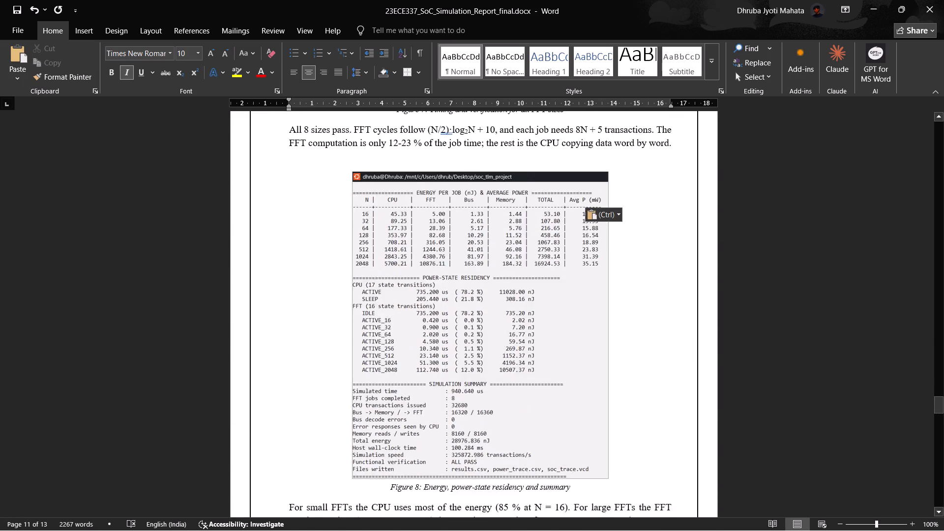
Review the final report's pages around Figure 6, Table 4 and Figure 8.
{"action": "scroll", "coordinate": [570, 266], "scroll_direction": "up", "scroll_amount": 7}
{"action": "scroll", "coordinate": [570, 266], "scroll_direction": "down", "scroll_amount": 6}
{"action": "scroll", "coordinate": [570, 266], "scroll_direction": "up", "scroll_amount": 10}
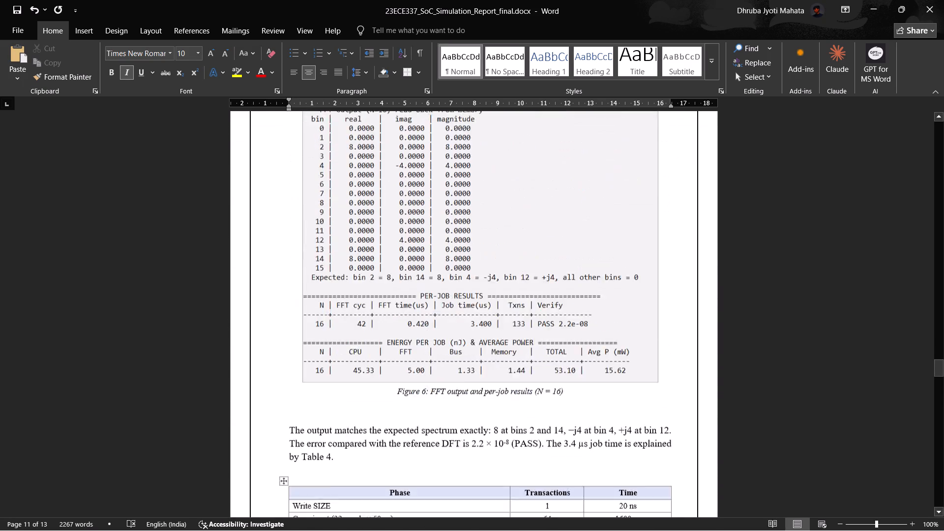
{"action": "scroll", "coordinate": [570, 270], "scroll_direction": "down", "scroll_amount": 4}
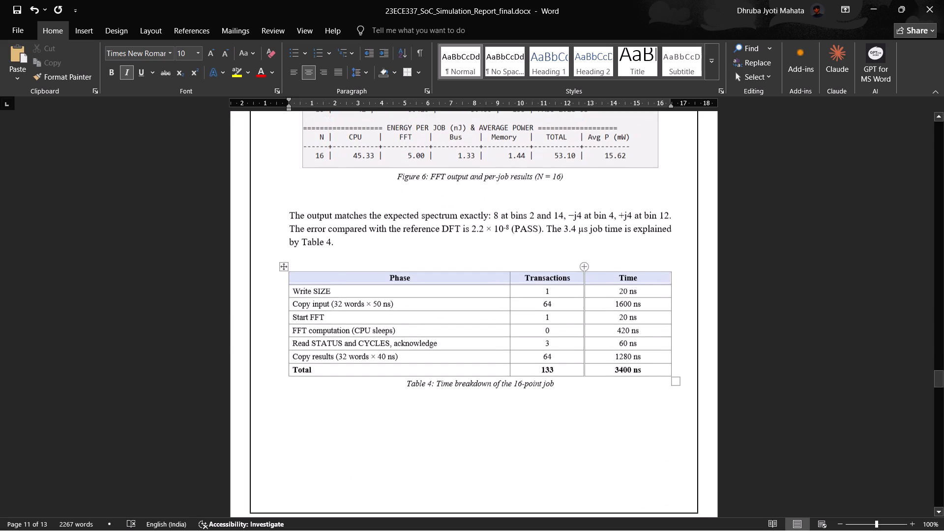
{"action": "scroll", "coordinate": [570, 270], "scroll_direction": "up", "scroll_amount": 5}
Copy the paragraph on the energy share moving from CPU to FFT accelerator from the detailed report into the final report, below the Figure 9 caption.
{"action": "key", "text": "alt+Tab"}
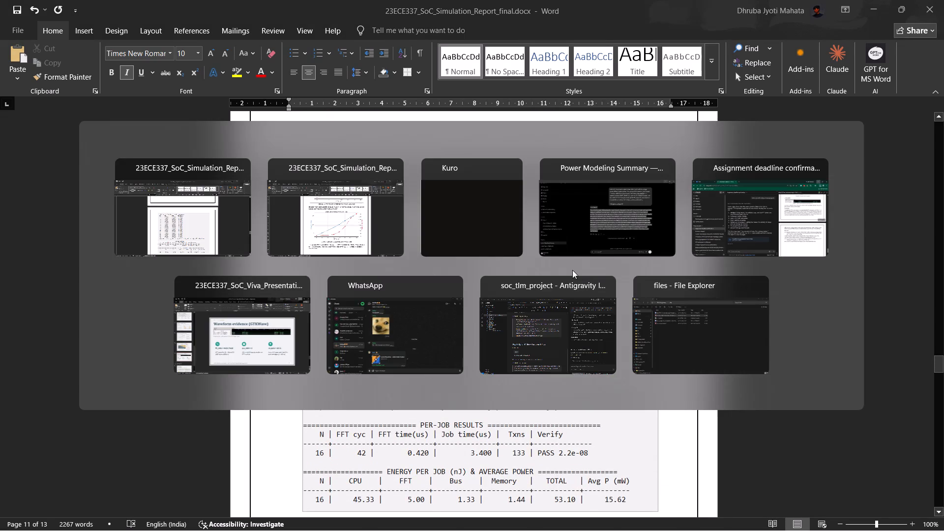
{"action": "left_click", "coordinate": [372, 231]}
{"action": "scroll", "coordinate": [411, 268], "scroll_direction": "down", "scroll_amount": 2}
{"action": "scroll", "coordinate": [412, 269], "scroll_direction": "up", "scroll_amount": 6}
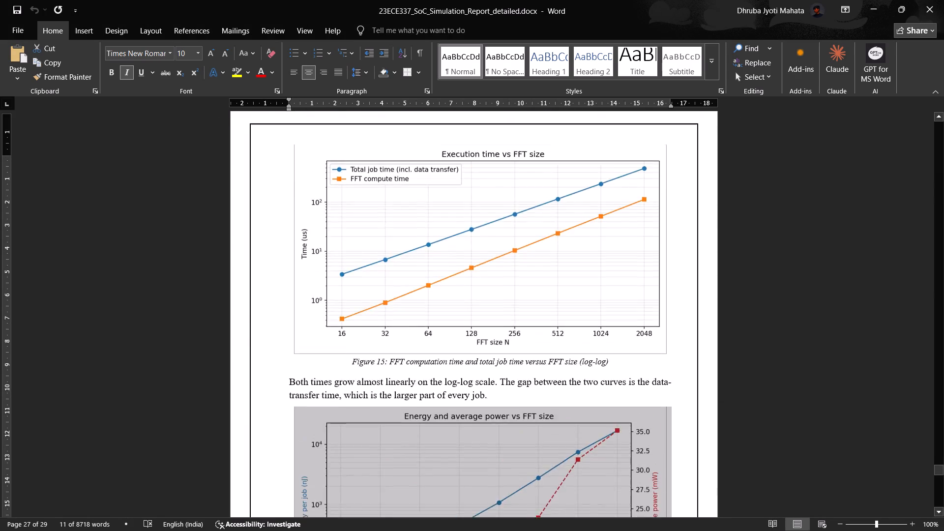
{"action": "scroll", "coordinate": [412, 269], "scroll_direction": "up", "scroll_amount": 8}
{"action": "scroll", "coordinate": [412, 269], "scroll_direction": "down", "scroll_amount": 3}
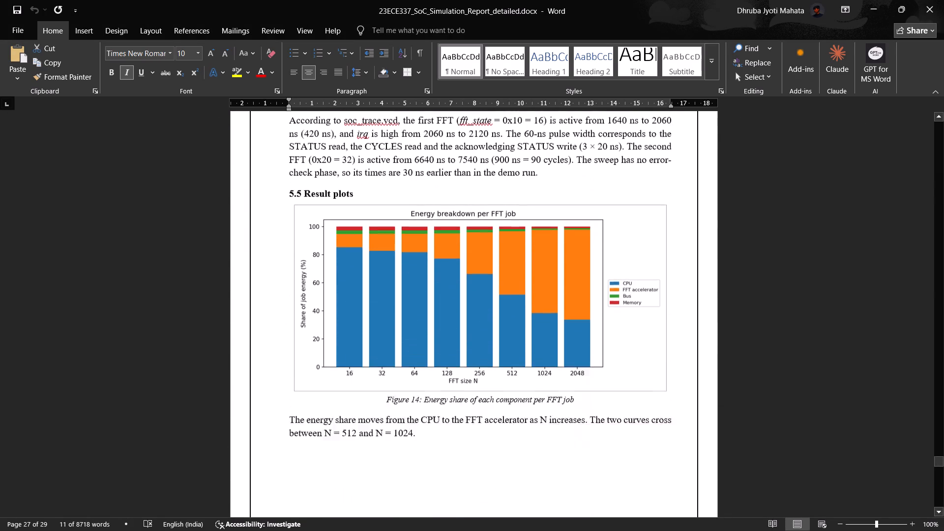
{"action": "left_click_drag", "start_coordinate": [416, 386], "coordinate": [300, 367]}
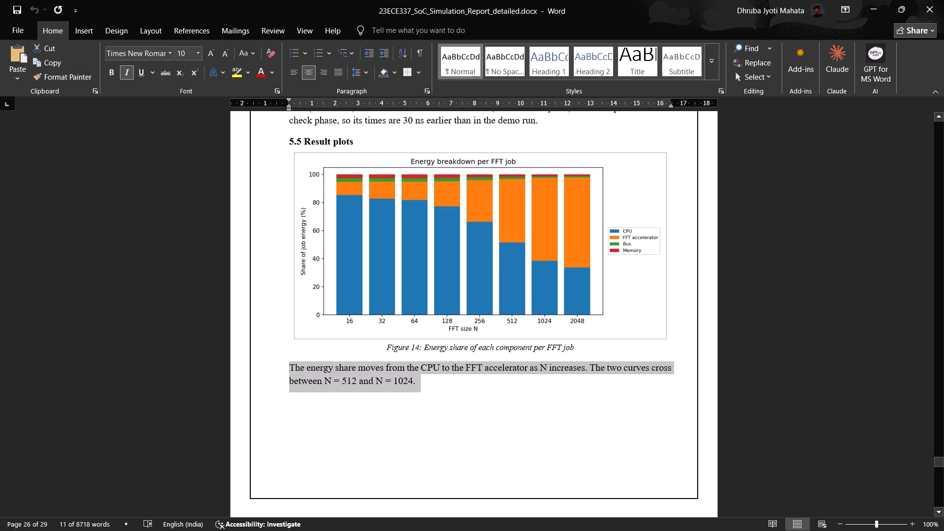
{"action": "left_click_drag", "start_coordinate": [300, 367], "coordinate": [296, 366]}
{"action": "key", "text": "ctrl+c"}
{"action": "key", "text": "alt+Tab"}
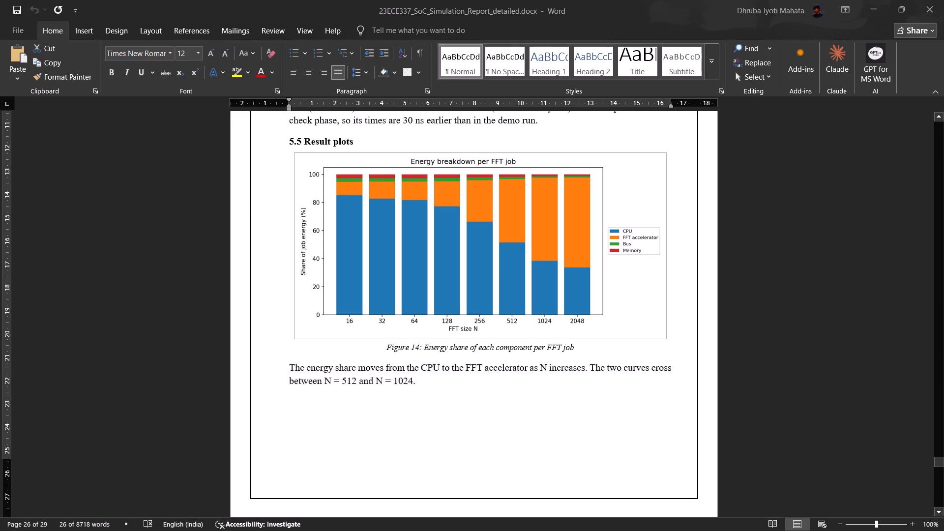
{"action": "scroll", "coordinate": [451, 416], "scroll_direction": "down", "scroll_amount": 19}
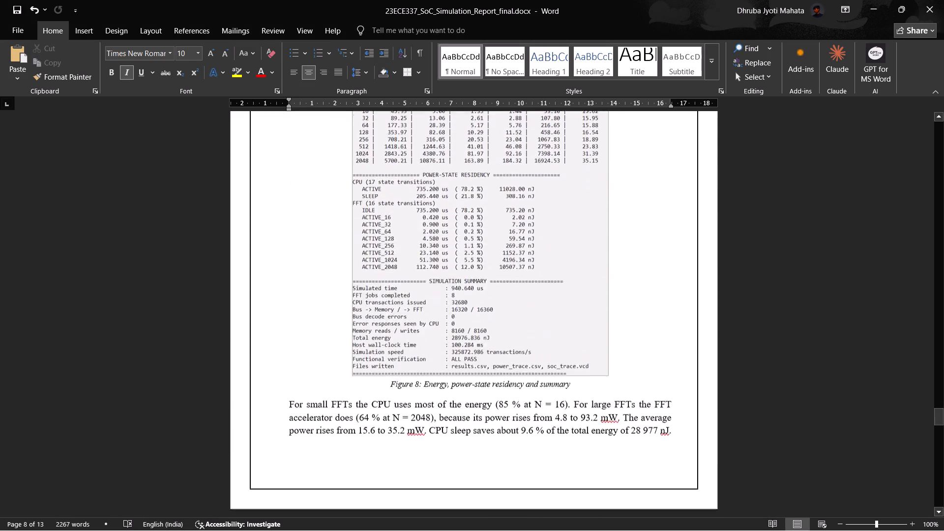
{"action": "scroll", "coordinate": [451, 413], "scroll_direction": "down", "scroll_amount": 6}
{"action": "scroll", "coordinate": [453, 397], "scroll_direction": "up", "scroll_amount": 4}
{"action": "left_click", "coordinate": [578, 382]}
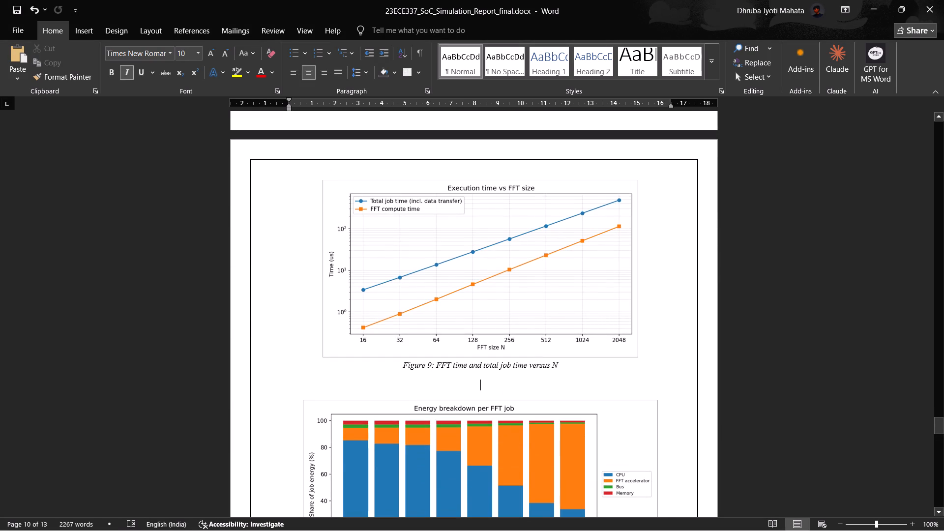
{"action": "key", "text": "ctrl+v"}
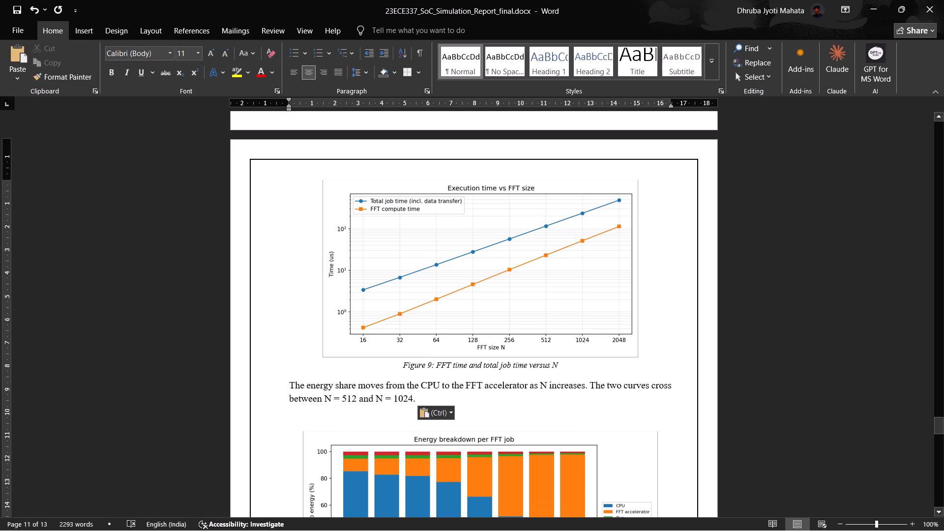
Move the pasted energy-share paragraph from under Figure 9 to directly below the Figure 10 caption and remove the extra blank lines after it.
{"action": "key", "text": "alt+Tab"}
{"action": "scroll", "coordinate": [582, 382], "scroll_direction": "up", "scroll_amount": 8}
{"action": "scroll", "coordinate": [581, 387], "scroll_direction": "down", "scroll_amount": 6}
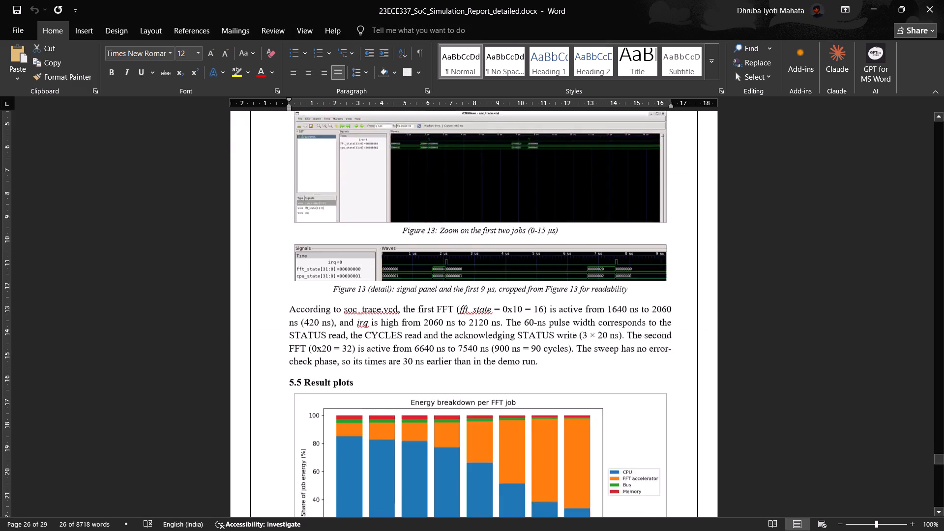
{"action": "scroll", "coordinate": [580, 385], "scroll_direction": "down", "scroll_amount": 2}
{"action": "key", "text": "alt+Tab"}
{"action": "left_click_drag", "start_coordinate": [424, 400], "coordinate": [420, 400]}
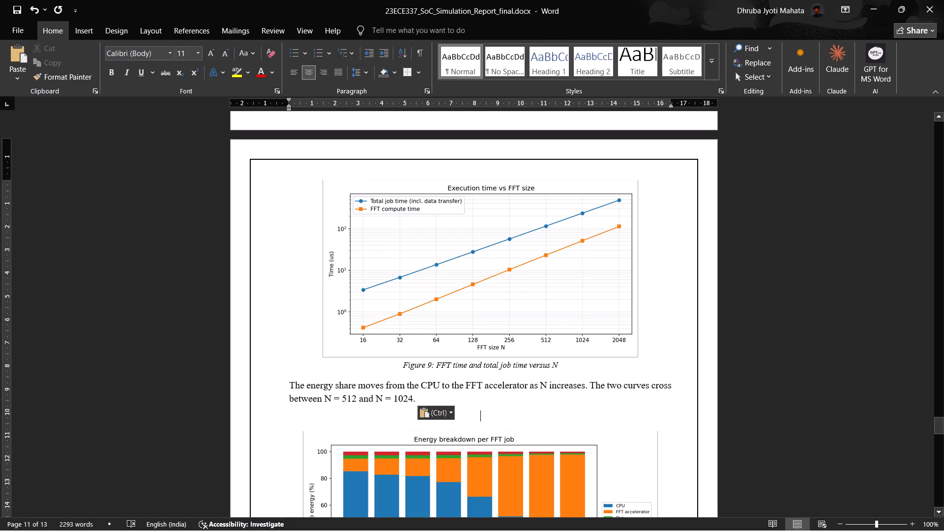
{"action": "left_click_drag", "start_coordinate": [420, 400], "coordinate": [295, 387]}
{"action": "key", "text": "ctrl+x"}
{"action": "scroll", "coordinate": [408, 406], "scroll_direction": "down", "scroll_amount": 4}
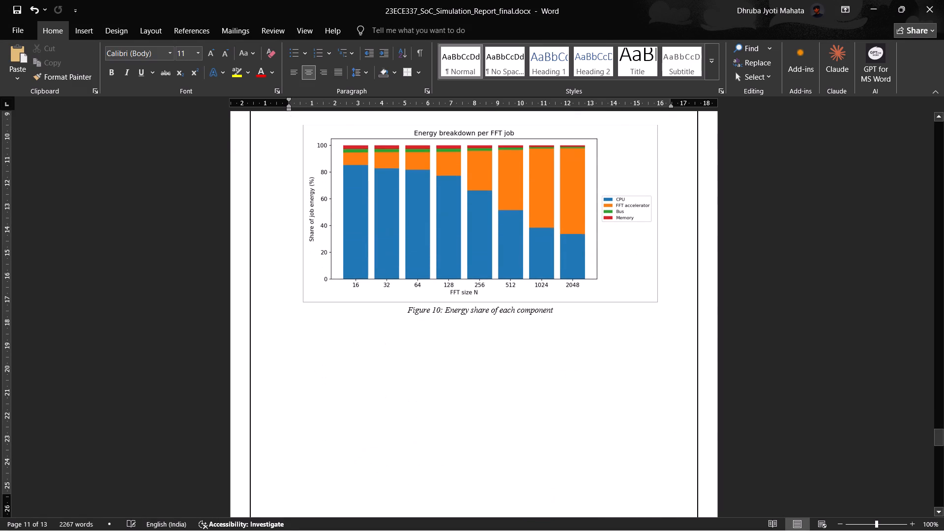
{"action": "left_click", "coordinate": [441, 392]}
{"action": "left_click", "coordinate": [506, 328]}
{"action": "left_click", "coordinate": [582, 320]}
{"action": "key", "text": "Return"}
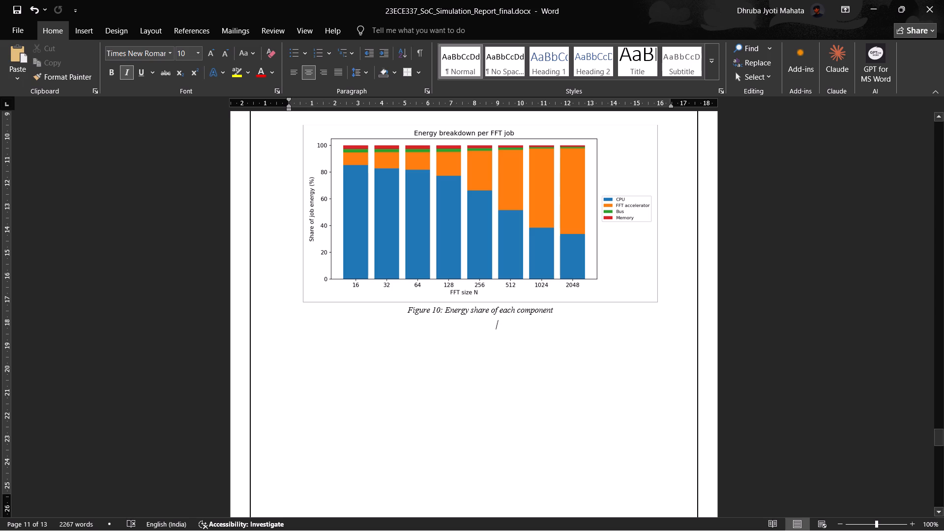
{"action": "key", "text": "ctrl+v"}
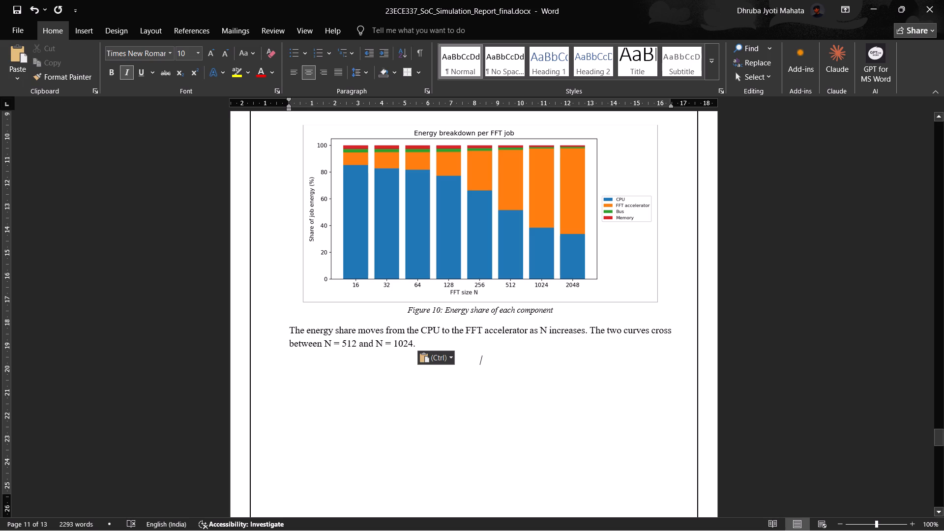
{"action": "key", "text": "BackSpace"}
{"action": "key", "text": "BackSpace"}
Copy the "Both times grow almost linearly" paragraph under Figure 15 of the detailed report into the final report, below the Figure 9 caption.
{"action": "scroll", "coordinate": [555, 350], "scroll_direction": "up", "scroll_amount": 2}
{"action": "scroll", "coordinate": [599, 411], "scroll_direction": "up", "scroll_amount": 1}
{"action": "key", "text": "alt+Tab"}
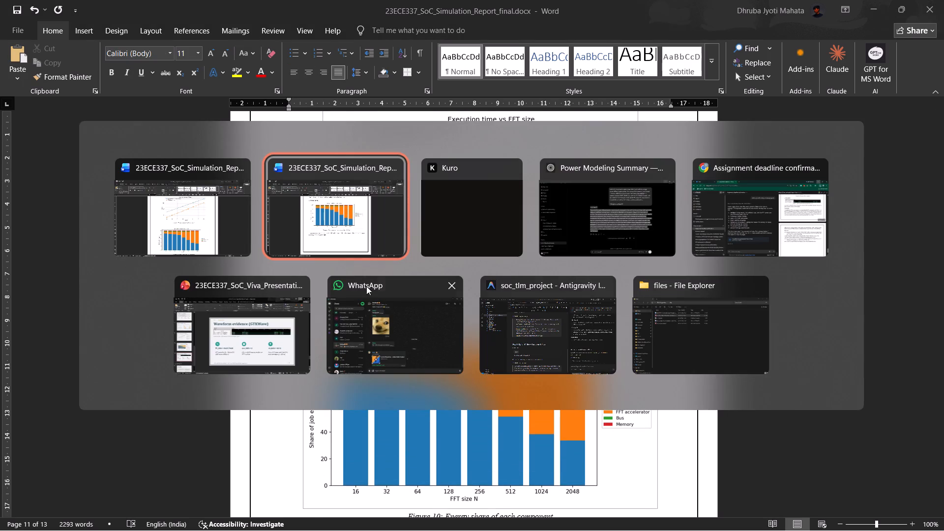
{"action": "left_click", "coordinate": [364, 240]}
{"action": "scroll", "coordinate": [442, 289], "scroll_direction": "up", "scroll_amount": 6}
{"action": "scroll", "coordinate": [442, 289], "scroll_direction": "down", "scroll_amount": 3}
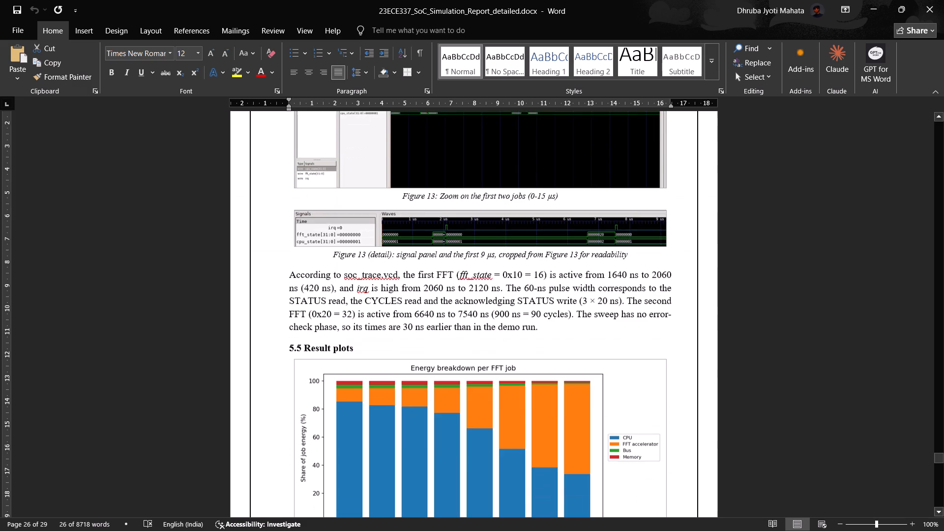
{"action": "scroll", "coordinate": [442, 289], "scroll_direction": "up", "scroll_amount": 2}
{"action": "scroll", "coordinate": [442, 289], "scroll_direction": "down", "scroll_amount": 11}
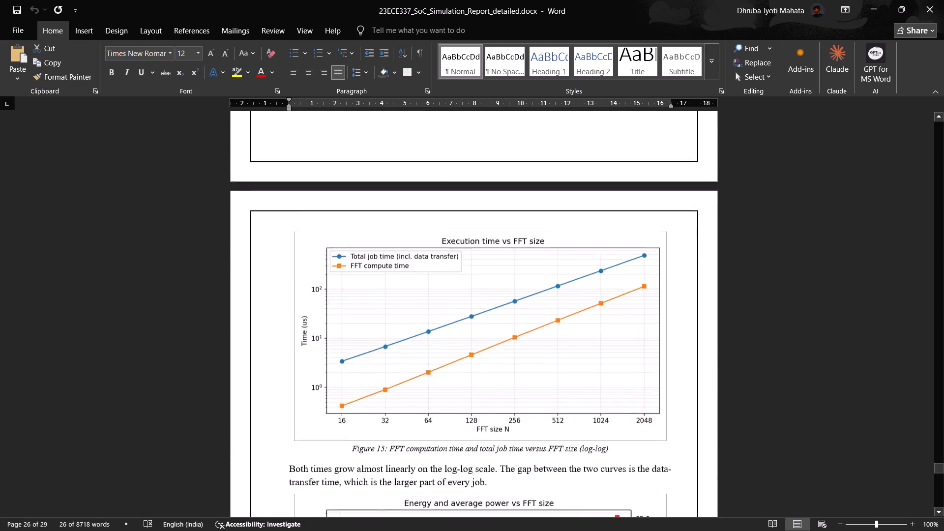
{"action": "left_click_drag", "start_coordinate": [502, 407], "coordinate": [270, 394]}
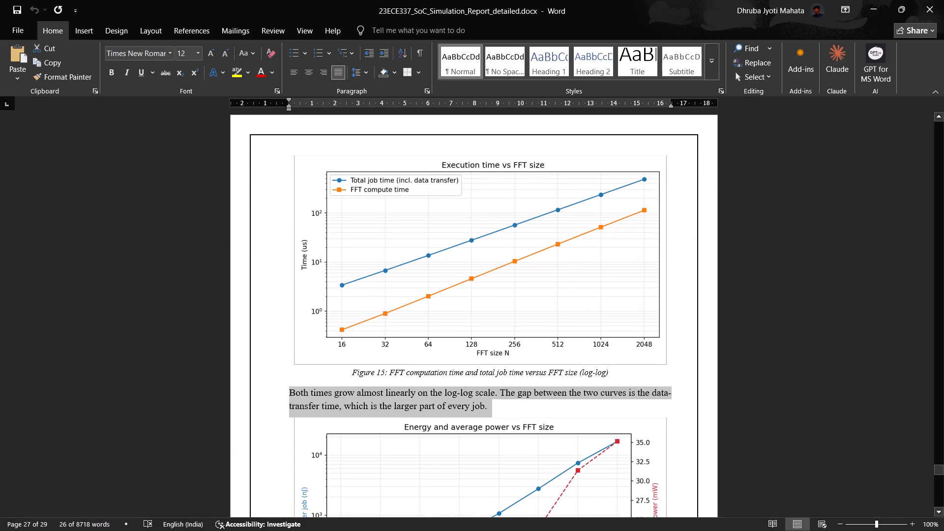
{"action": "key", "text": "ctrl+x"}
{"action": "key", "text": "ctrl+z"}
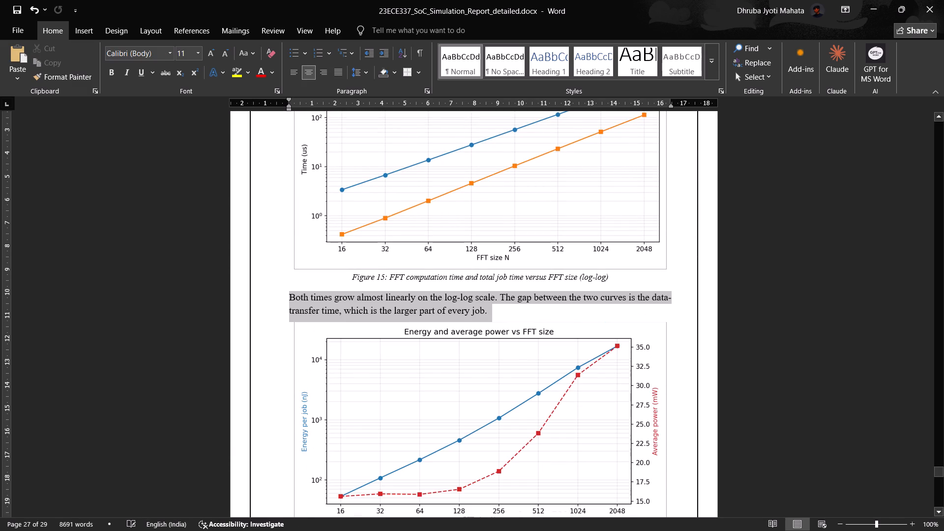
{"action": "key", "text": "ctrl+c"}
{"action": "key", "text": "alt+Tab"}
{"action": "scroll", "coordinate": [500, 448], "scroll_direction": "down", "scroll_amount": 1}
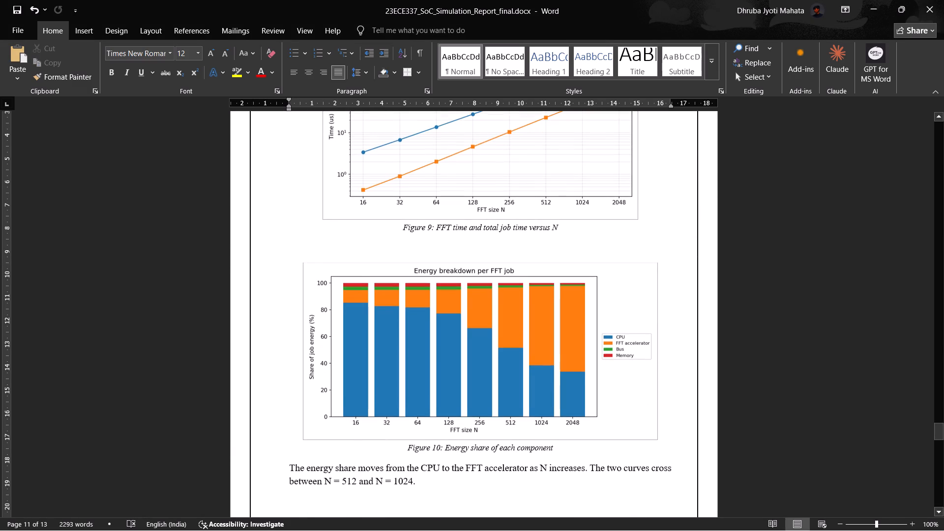
{"action": "scroll", "coordinate": [500, 448], "scroll_direction": "up", "scroll_amount": 1}
{"action": "left_click", "coordinate": [599, 310]}
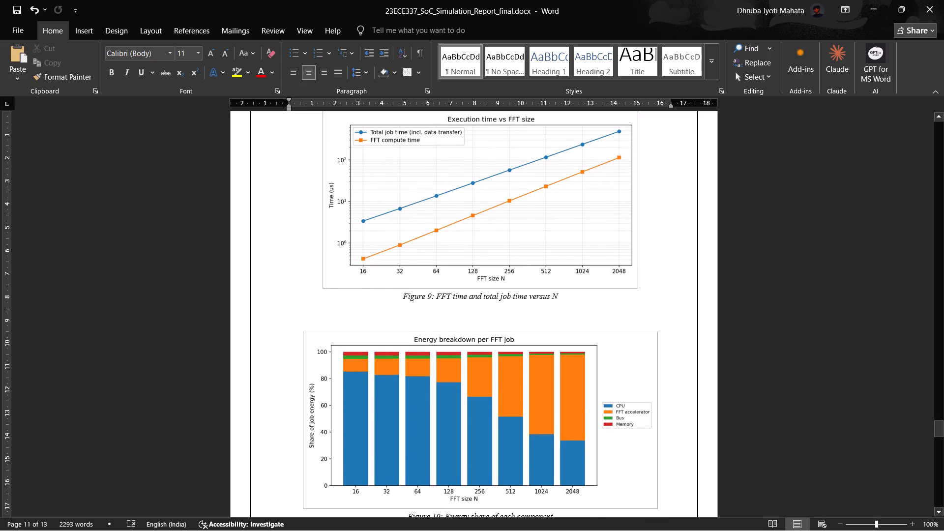
{"action": "key", "text": "ctrl+v"}
{"action": "key", "text": "BackSpace"}
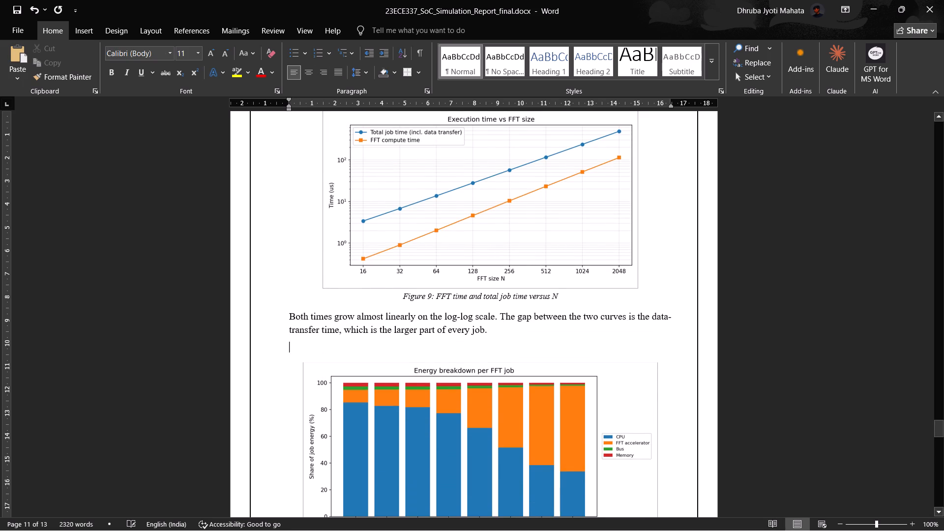
Copy the average-power explanation under Figure 16 of the detailed report into the final report, below the Figure 16 caption.
{"action": "scroll", "coordinate": [599, 336], "scroll_direction": "down", "scroll_amount": 9}
{"action": "key", "text": "alt+Tab"}
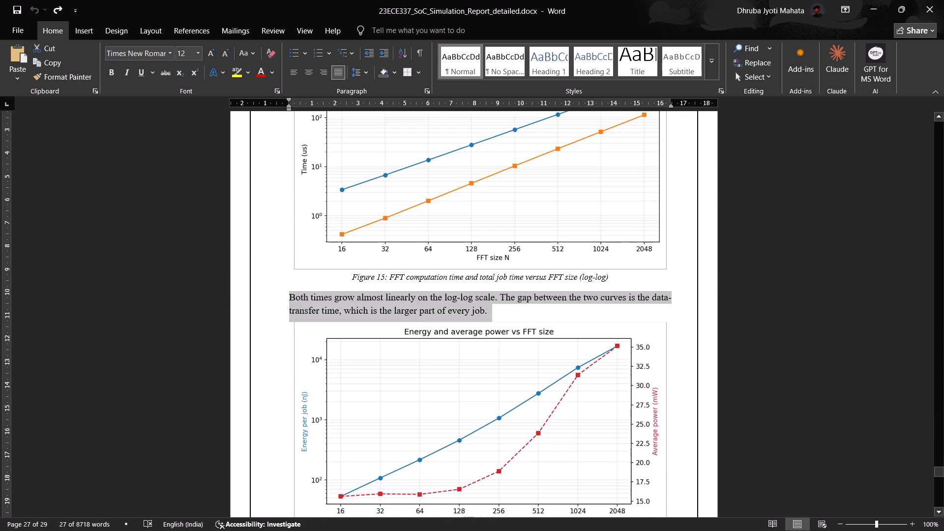
{"action": "scroll", "coordinate": [593, 324], "scroll_direction": "down", "scroll_amount": 4}
{"action": "left_click_drag", "start_coordinate": [383, 319], "coordinate": [285, 290]}
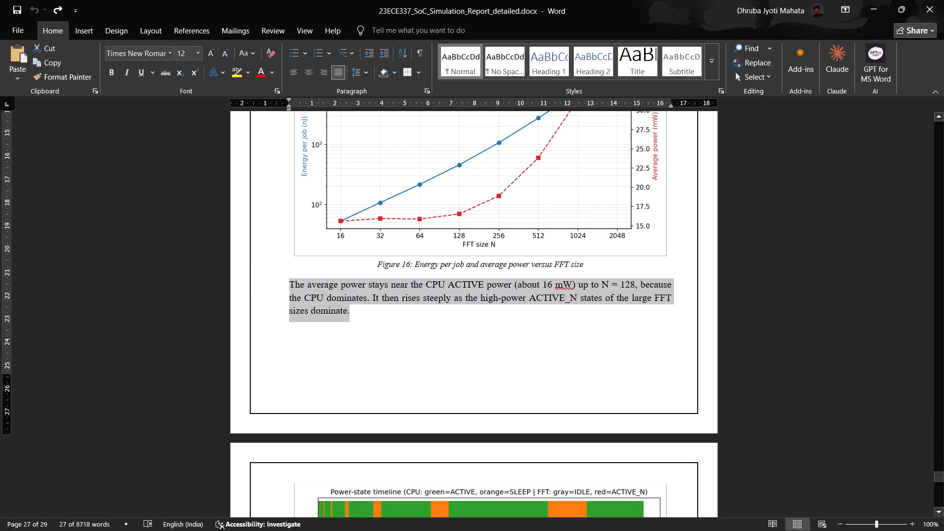
{"action": "left_click_drag", "start_coordinate": [285, 290], "coordinate": [285, 290]}
{"action": "key", "text": "ctrl+c"}
{"action": "key", "text": "alt+Tab"}
{"action": "scroll", "coordinate": [436, 329], "scroll_direction": "down", "scroll_amount": 2}
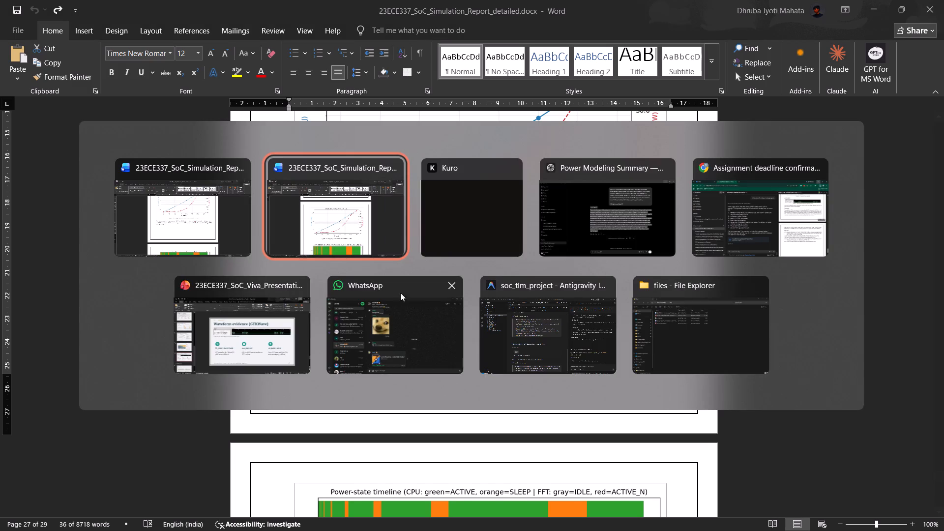
{"action": "left_click", "coordinate": [358, 226]}
{"action": "left_click", "coordinate": [564, 424]}
{"action": "key", "text": "ctrl+v"}
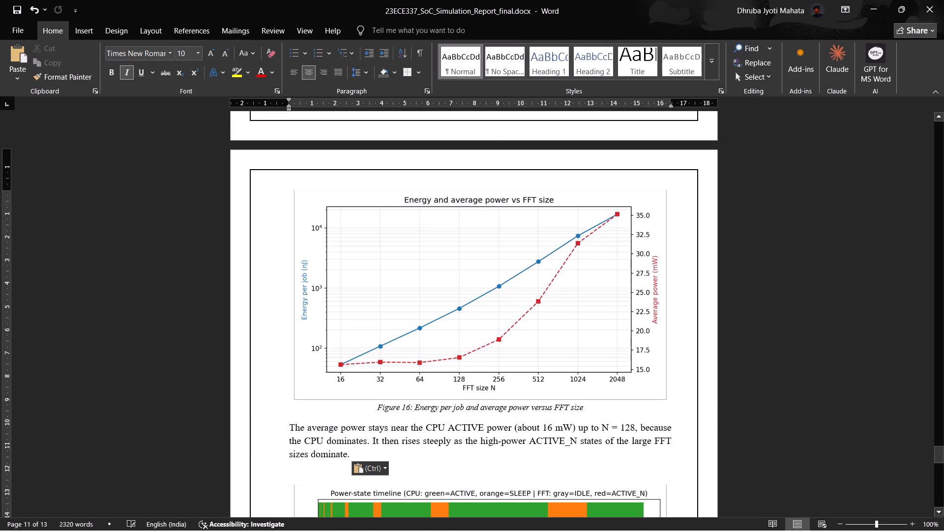
Copy the timeline explanation under Figure 17 of the detailed report into the final report, below the Figure 17 caption.
{"action": "key", "text": "alt+Tab"}
{"action": "scroll", "coordinate": [527, 383], "scroll_direction": "down", "scroll_amount": 5}
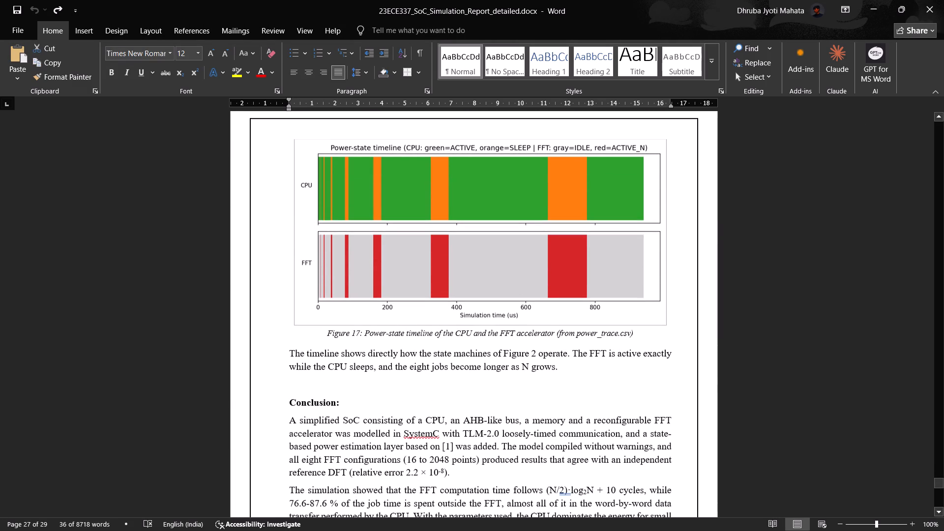
{"action": "left_click_drag", "start_coordinate": [570, 370], "coordinate": [280, 355]}
{"action": "key", "text": "ctrl+c"}
{"action": "key", "text": "alt+Tab"}
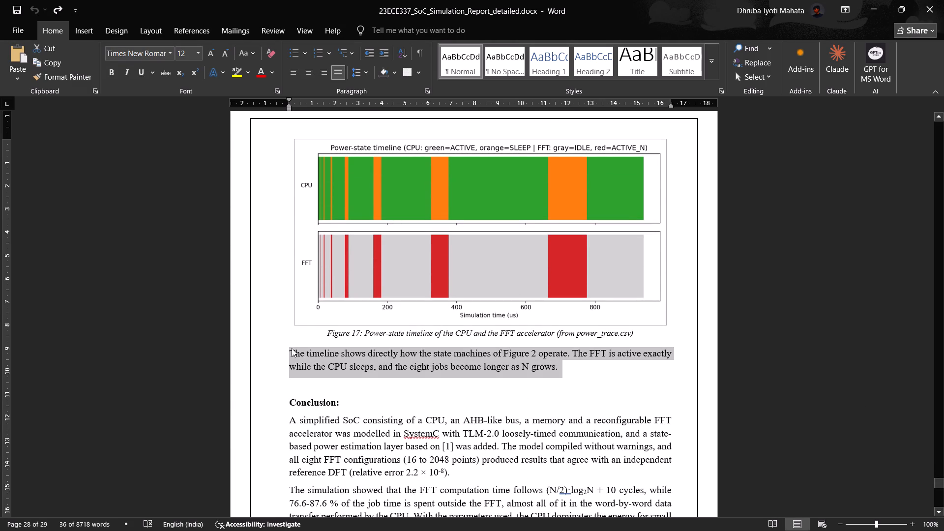
{"action": "scroll", "coordinate": [475, 388], "scroll_direction": "down", "scroll_amount": 5}
{"action": "left_click", "coordinate": [472, 373]}
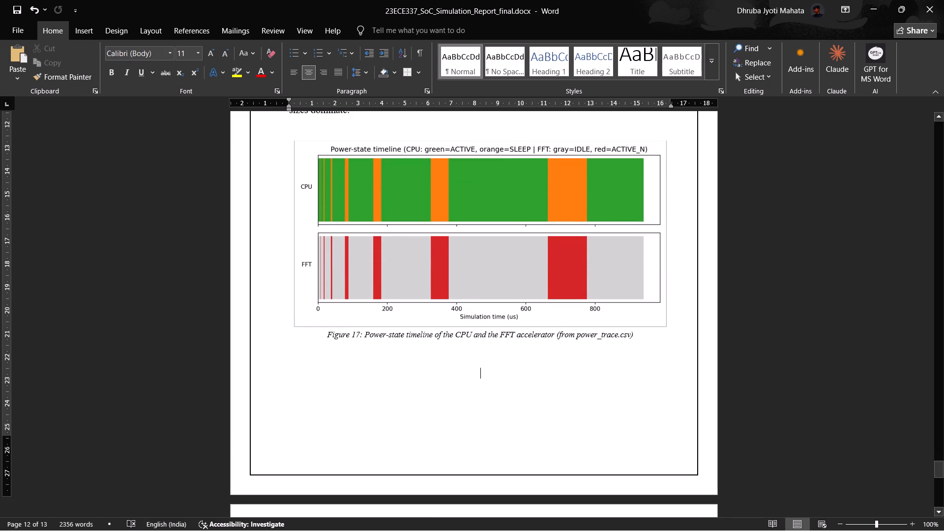
{"action": "left_click", "coordinate": [472, 364]}
{"action": "key", "text": "ctrl+v"}
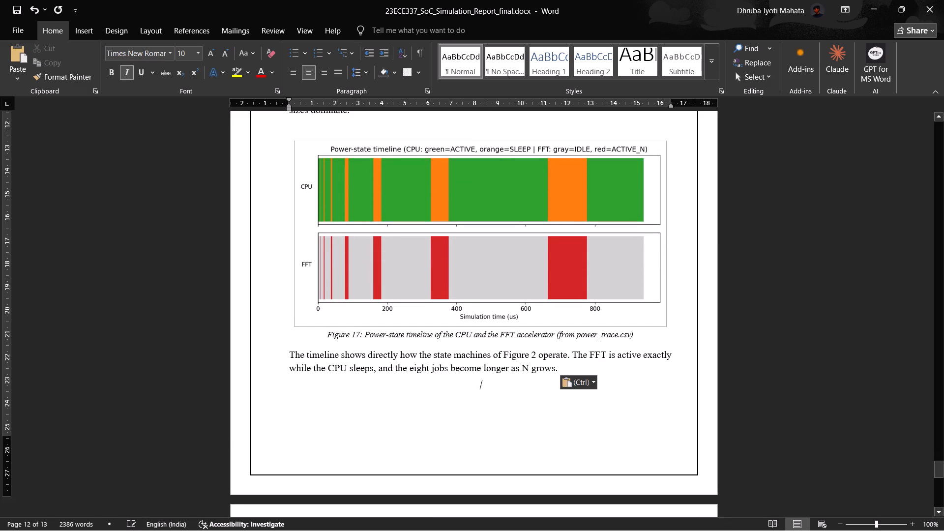
Compare the final report's pages from Figure 17 back to Figure 8 with the detailed report's result plots and Figure 13 waveform section.
{"action": "scroll", "coordinate": [473, 360], "scroll_direction": "up", "scroll_amount": 17}
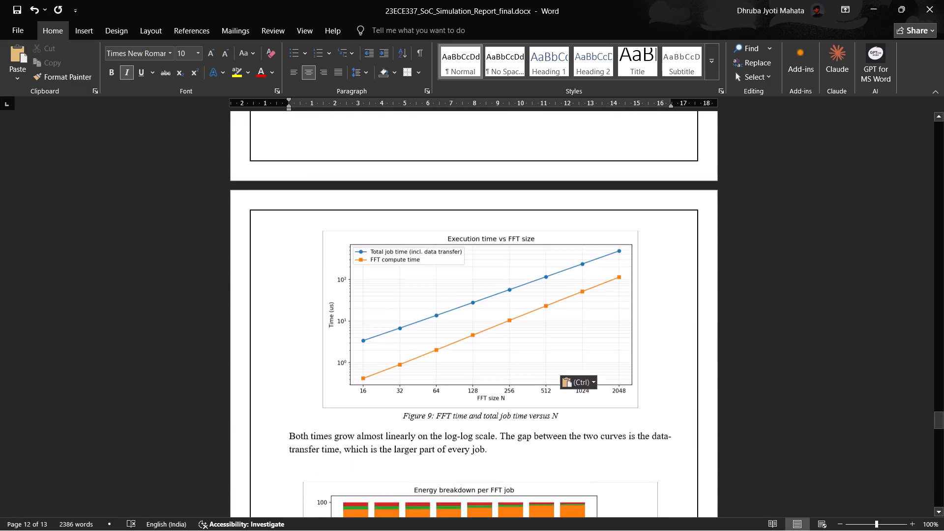
{"action": "scroll", "coordinate": [473, 362], "scroll_direction": "up", "scroll_amount": 4}
{"action": "key", "text": "alt+Tab"}
{"action": "scroll", "coordinate": [473, 362], "scroll_direction": "up", "scroll_amount": 3}
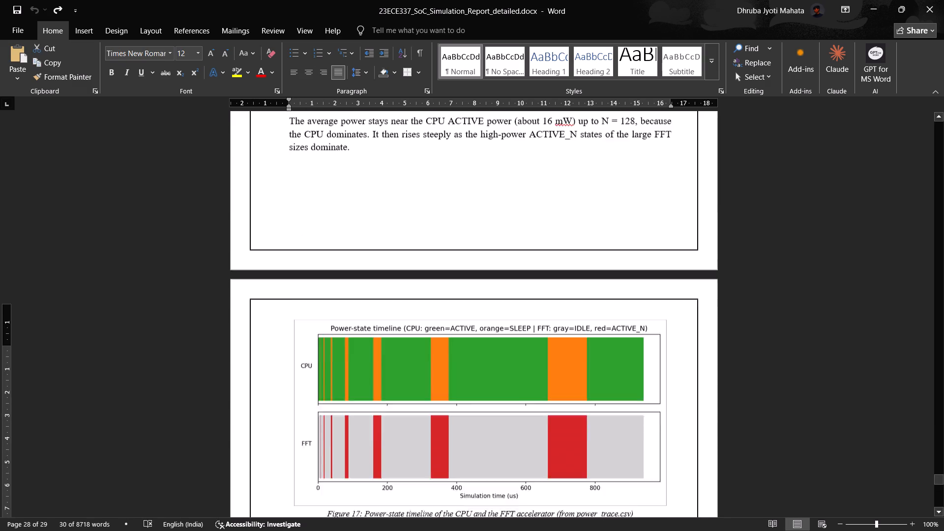
{"action": "scroll", "coordinate": [473, 362], "scroll_direction": "up", "scroll_amount": 19}
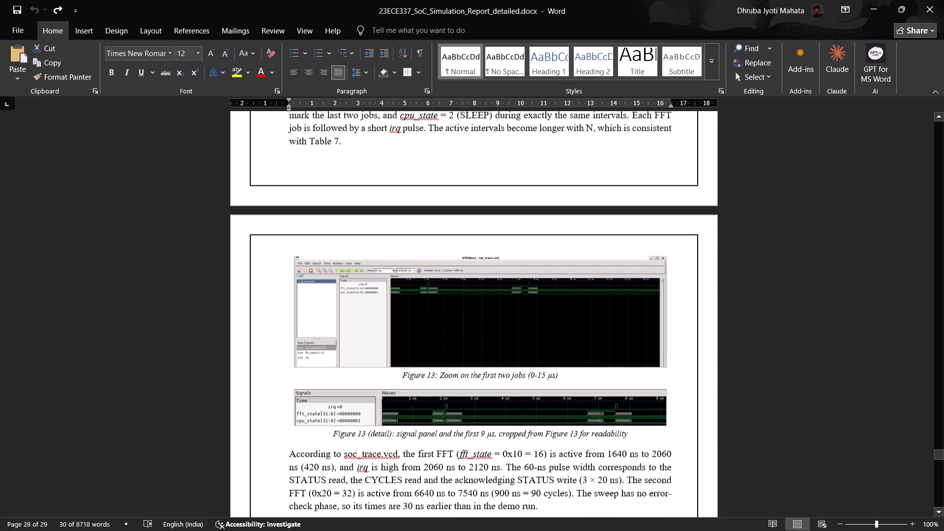
{"action": "key", "text": "alt+Tab"}
{"action": "scroll", "coordinate": [473, 362], "scroll_direction": "up", "scroll_amount": 7}
{"action": "scroll", "coordinate": [473, 362], "scroll_direction": "down", "scroll_amount": 6}
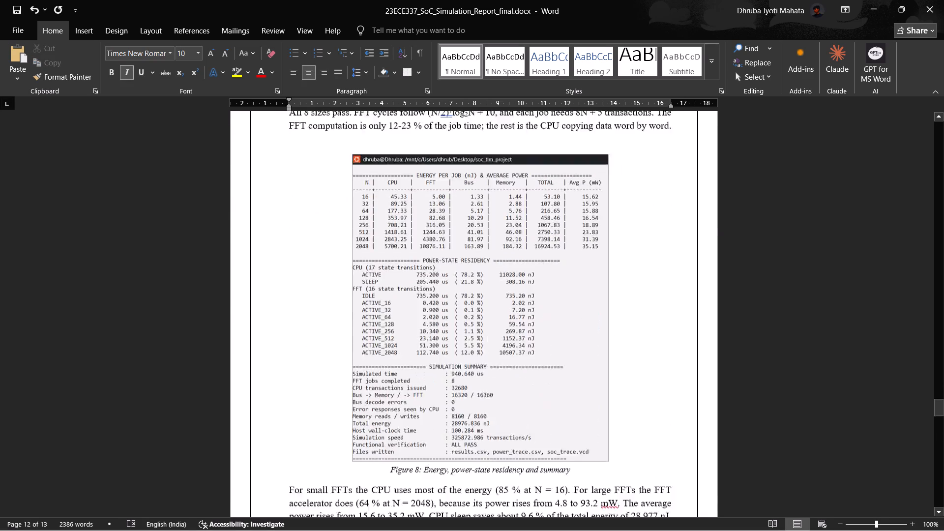
Review the final report's closing sections from the waveform and references back through Figure 10 to Figure 8.
{"action": "scroll", "coordinate": [469, 359], "scroll_direction": "down", "scroll_amount": 20}
{"action": "scroll", "coordinate": [469, 359], "scroll_direction": "down", "scroll_amount": 8}
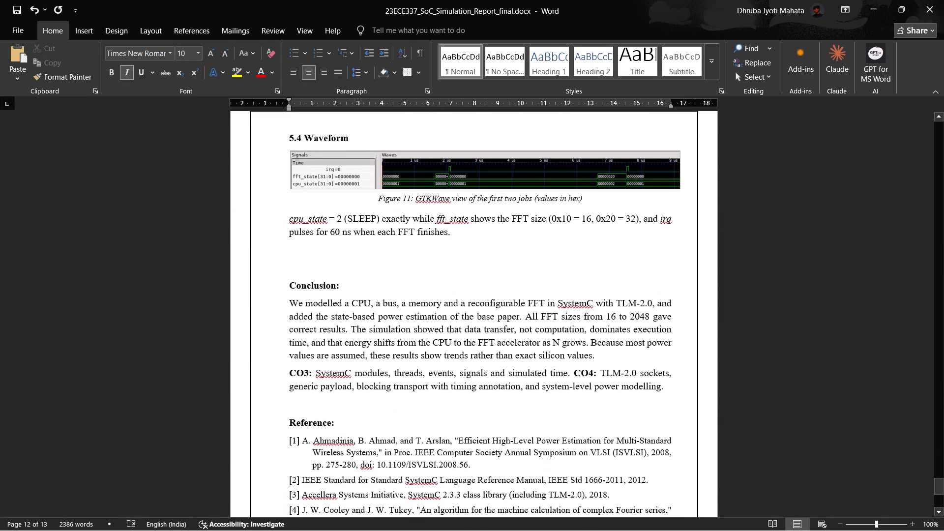
{"action": "scroll", "coordinate": [469, 359], "scroll_direction": "down", "scroll_amount": 4}
{"action": "scroll", "coordinate": [469, 359], "scroll_direction": "up", "scroll_amount": 18}
{"action": "scroll", "coordinate": [469, 359], "scroll_direction": "up", "scroll_amount": 5}
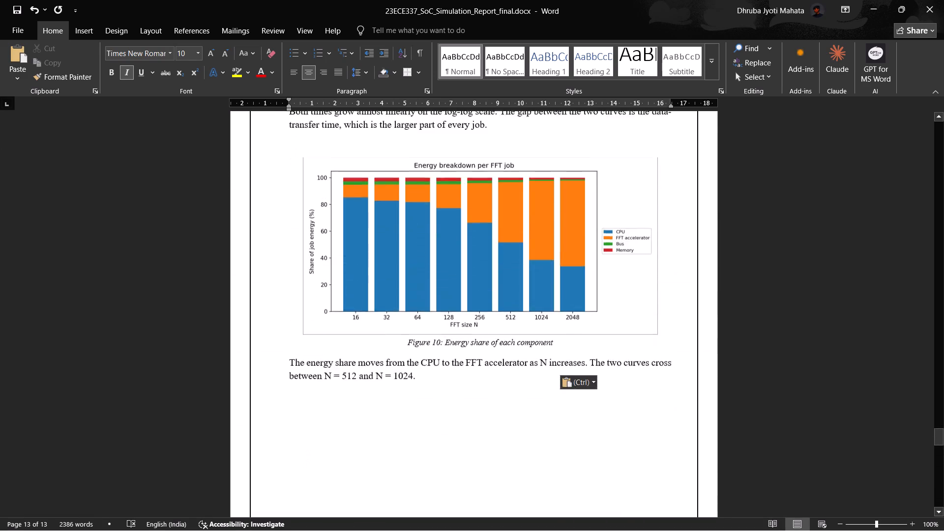
{"action": "scroll", "coordinate": [469, 359], "scroll_direction": "up", "scroll_amount": 9}
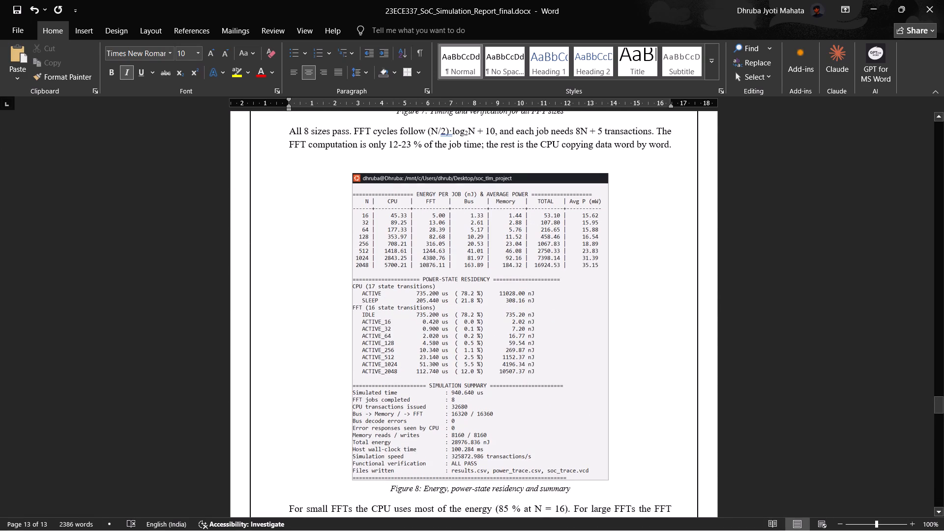
Compare the final report's section 5.3 sweep run, Figures 7 and 8, with the matching sweep results in the detailed report.
{"action": "key", "text": "alt+Tab"}
{"action": "scroll", "coordinate": [469, 359], "scroll_direction": "up", "scroll_amount": 4}
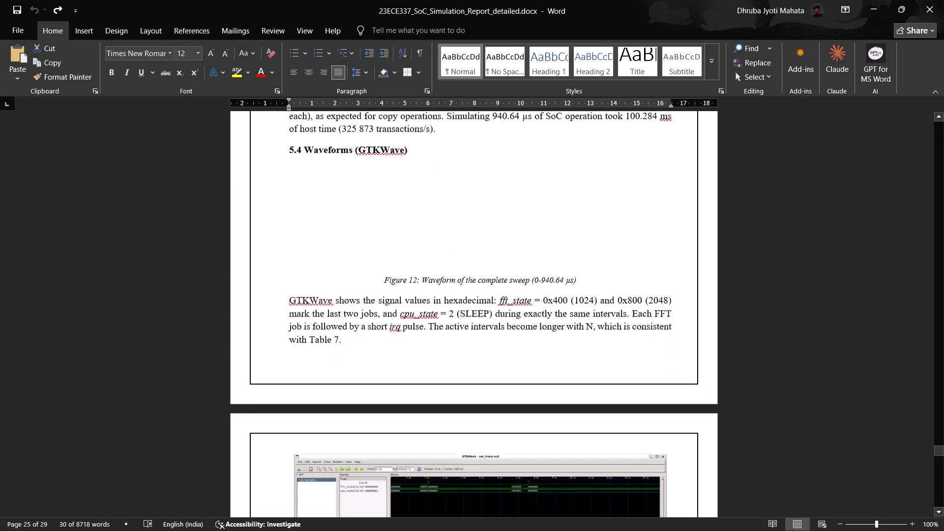
{"action": "scroll", "coordinate": [469, 359], "scroll_direction": "up", "scroll_amount": 13}
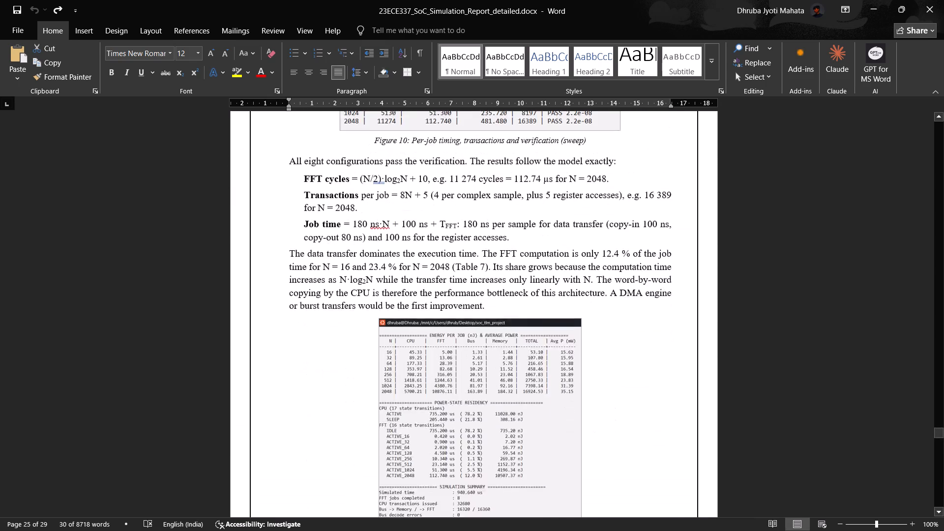
{"action": "scroll", "coordinate": [469, 359], "scroll_direction": "down", "scroll_amount": 1}
{"action": "key", "text": "alt+Tab"}
{"action": "key", "text": "alt+Tab"}
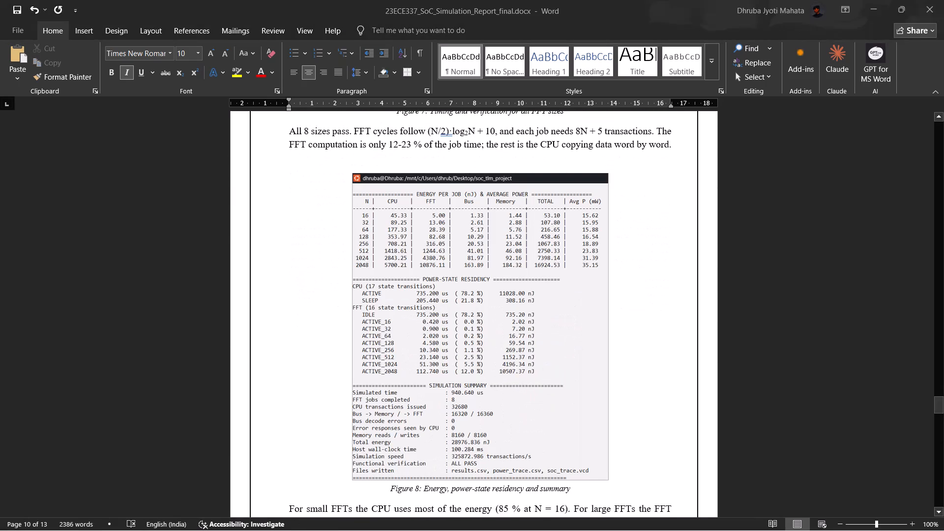
{"action": "scroll", "coordinate": [464, 359], "scroll_direction": "up", "scroll_amount": 4}
{"action": "key", "text": "alt+Tab"}
{"action": "scroll", "coordinate": [464, 359], "scroll_direction": "up", "scroll_amount": 2}
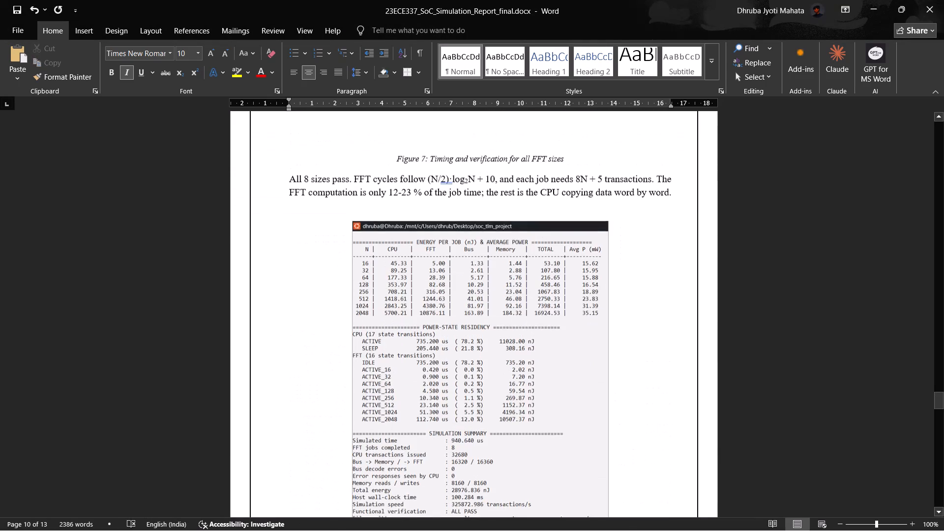
{"action": "scroll", "coordinate": [464, 359], "scroll_direction": "up", "scroll_amount": 4}
{"action": "scroll", "coordinate": [464, 359], "scroll_direction": "down", "scroll_amount": 1}
{"action": "key", "text": "alt+Tab"}
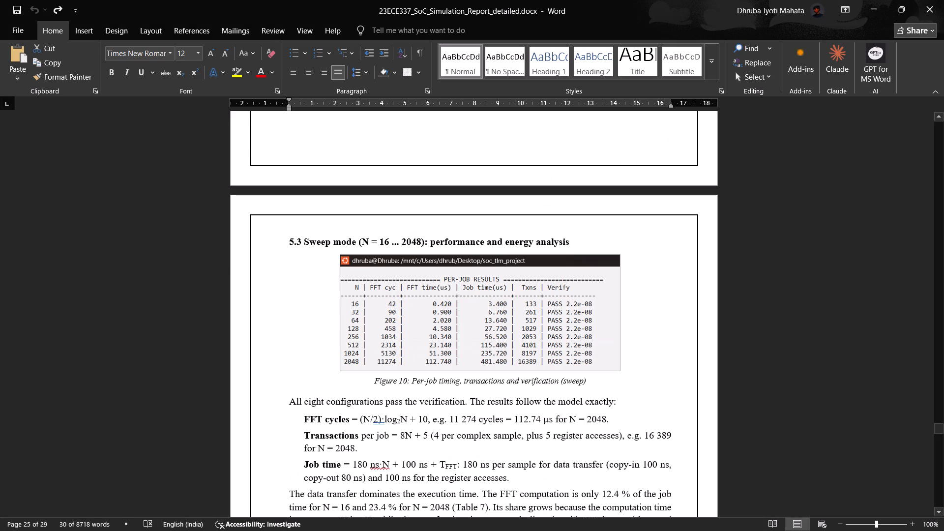
{"action": "key", "text": "alt+Tab"}
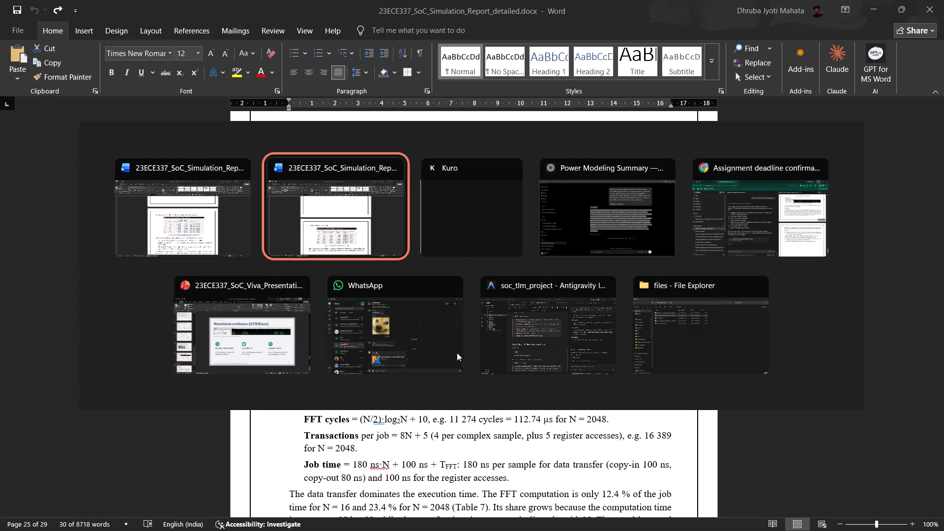
{"action": "left_click", "coordinate": [333, 235]}
{"action": "key", "text": "alt+Tab"}
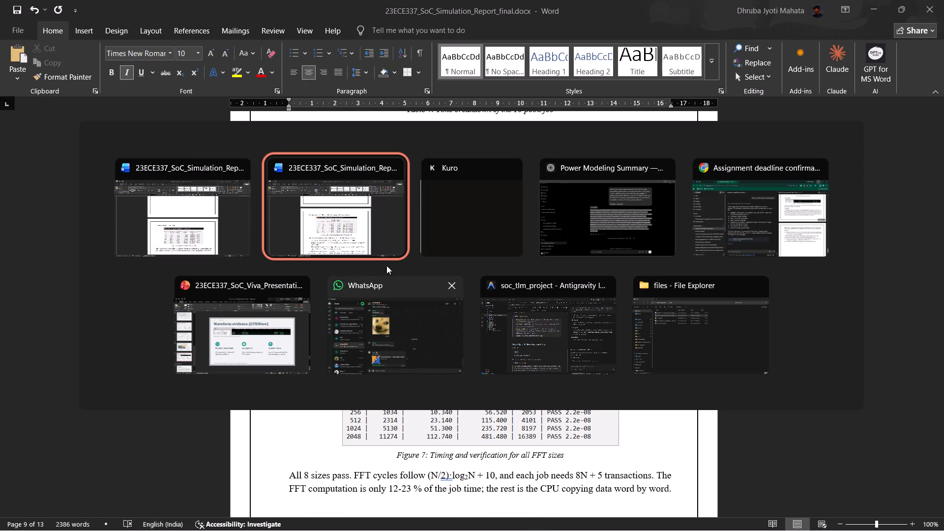
{"action": "left_click", "coordinate": [375, 229]}
Compare the compilation and N = 16 demo run figures, explanations and job-time table between the detailed and final reports.
{"action": "scroll", "coordinate": [444, 335], "scroll_direction": "up", "scroll_amount": 6}
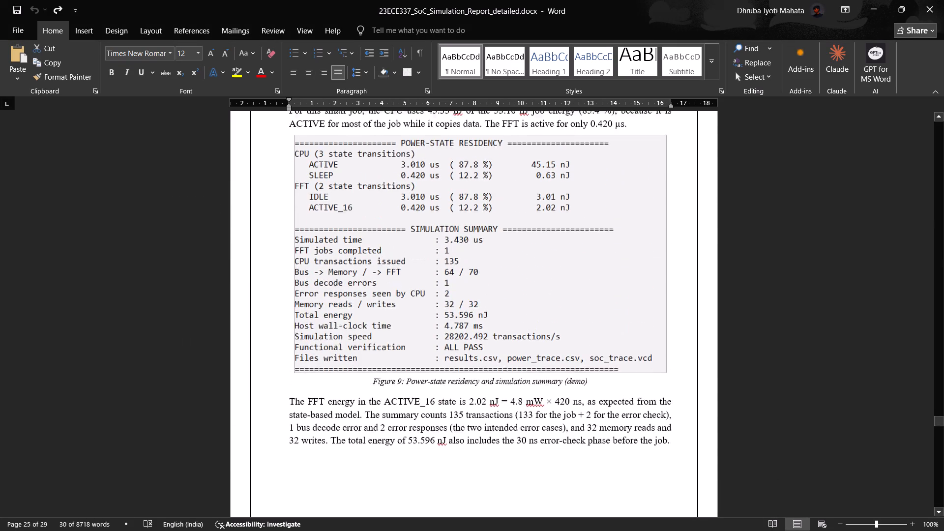
{"action": "scroll", "coordinate": [445, 336], "scroll_direction": "up", "scroll_amount": 1}
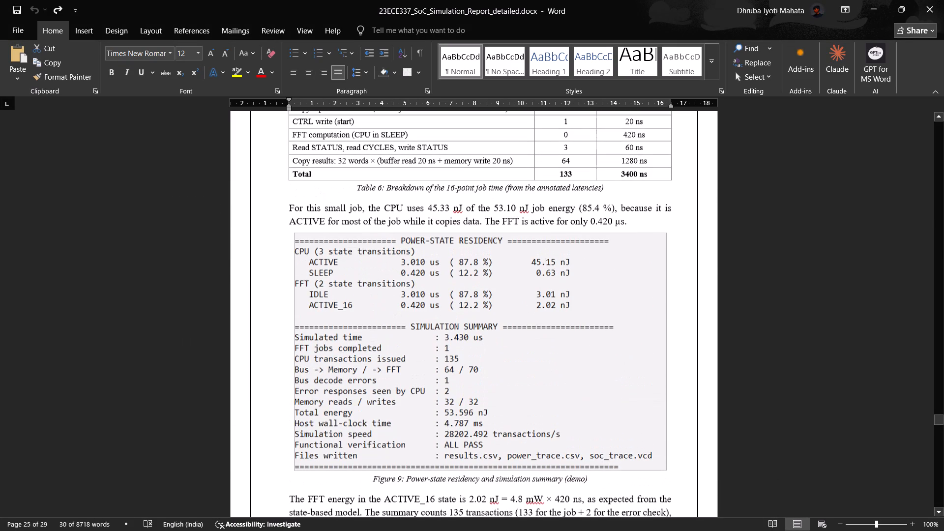
{"action": "key", "text": "alt+Tab"}
{"action": "scroll", "coordinate": [446, 332], "scroll_direction": "up", "scroll_amount": 3}
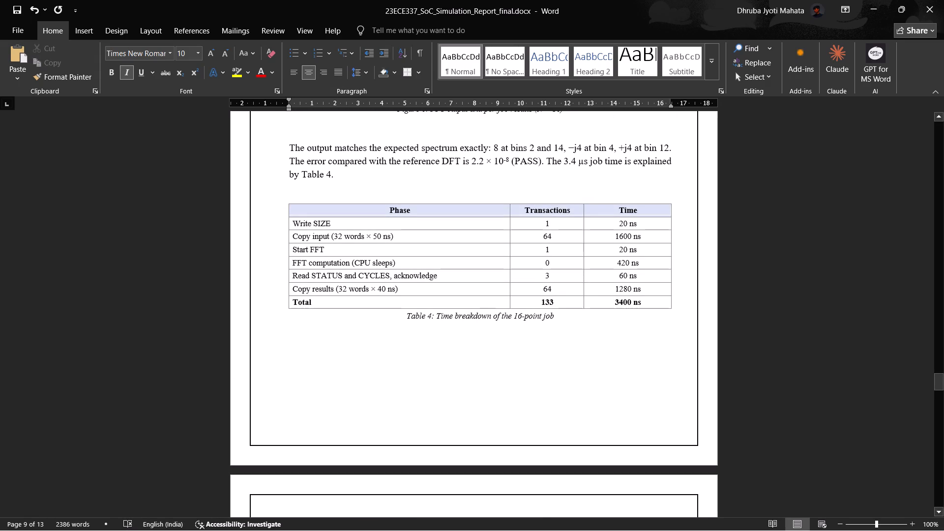
{"action": "scroll", "coordinate": [446, 332], "scroll_direction": "up", "scroll_amount": 13}
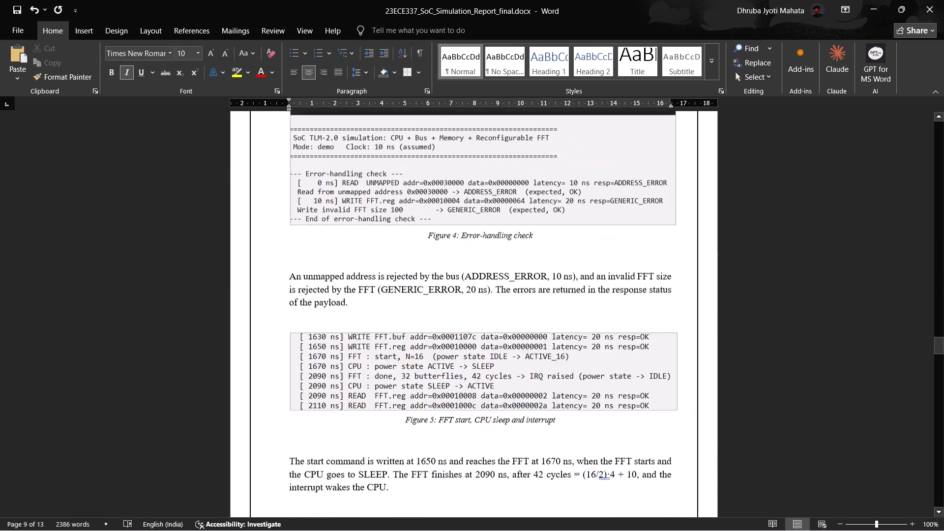
{"action": "scroll", "coordinate": [444, 336], "scroll_direction": "up", "scroll_amount": 1}
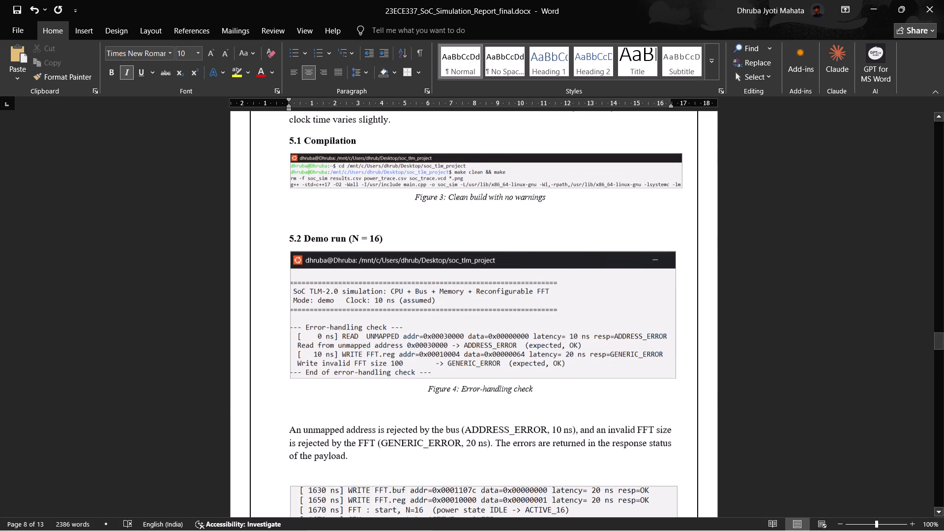
{"action": "key", "text": "alt+Tab"}
{"action": "left_click", "coordinate": [352, 222]}
{"action": "scroll", "coordinate": [402, 313], "scroll_direction": "up", "scroll_amount": 2}
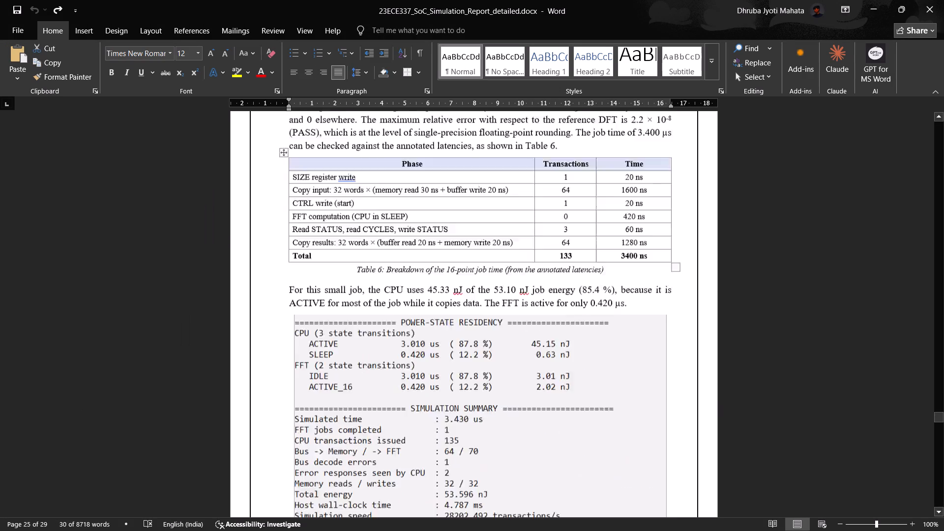
{"action": "scroll", "coordinate": [403, 314], "scroll_direction": "up", "scroll_amount": 20}
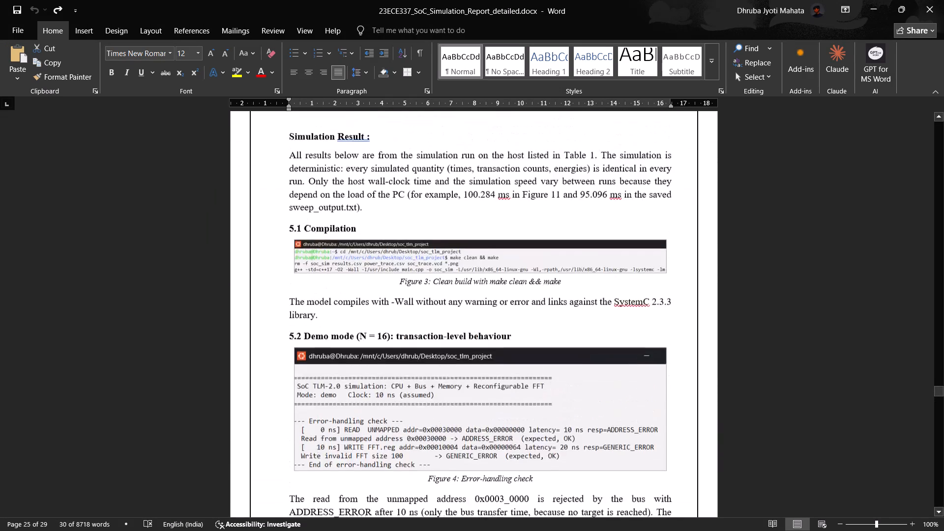
{"action": "scroll", "coordinate": [406, 315], "scroll_direction": "up", "scroll_amount": 5}
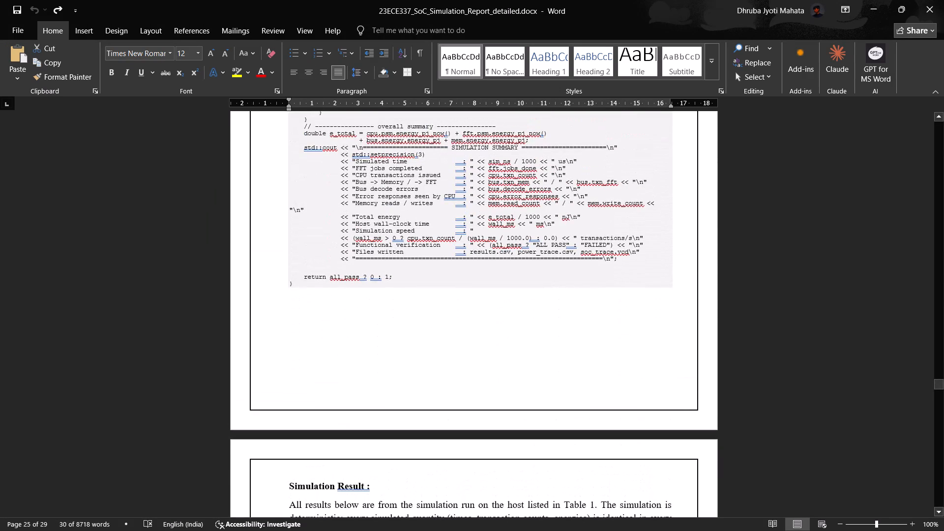
{"action": "scroll", "coordinate": [406, 320], "scroll_direction": "down", "scroll_amount": 18}
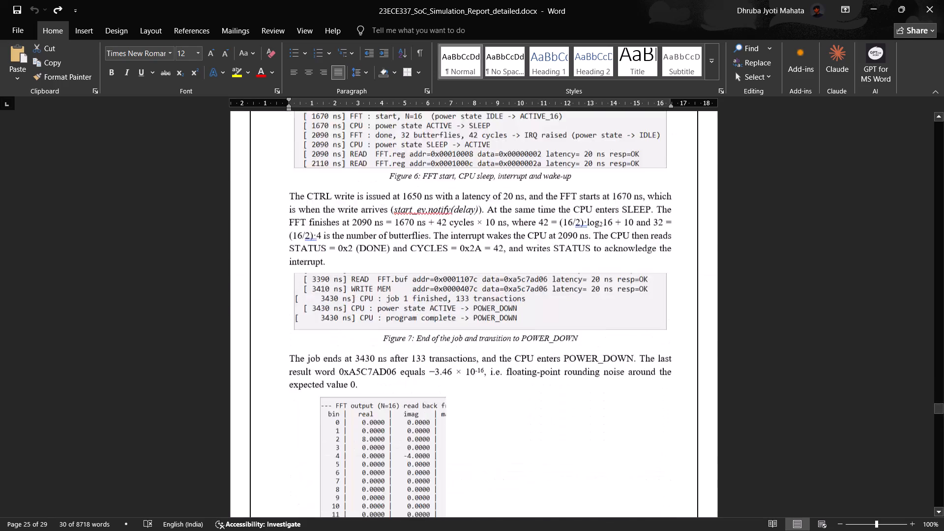
{"action": "scroll", "coordinate": [412, 305], "scroll_direction": "down", "scroll_amount": 9}
{"action": "left_click", "coordinate": [884, 0]}
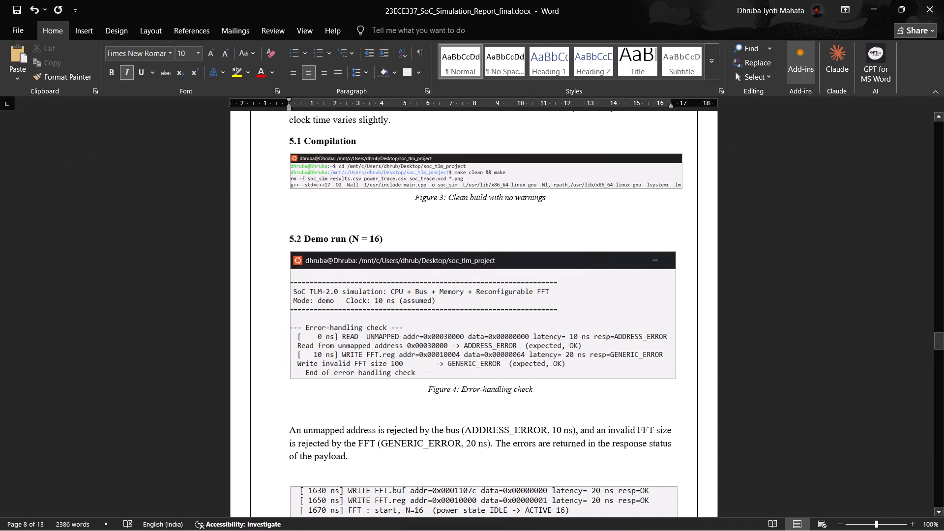
Review the final report's layout from the Listing 7 code through the demo and sweep results to Figure 10.
{"action": "scroll", "coordinate": [503, 278], "scroll_direction": "down", "scroll_amount": 3}
{"action": "scroll", "coordinate": [503, 279], "scroll_direction": "up", "scroll_amount": 16}
{"action": "scroll", "coordinate": [481, 315], "scroll_direction": "down", "scroll_amount": 4}
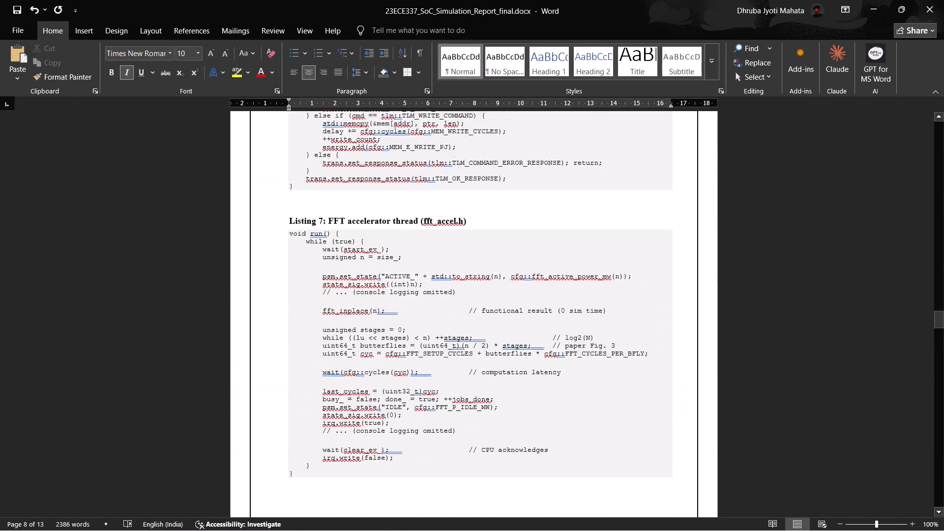
{"action": "scroll", "coordinate": [436, 485], "scroll_direction": "down", "scroll_amount": 19}
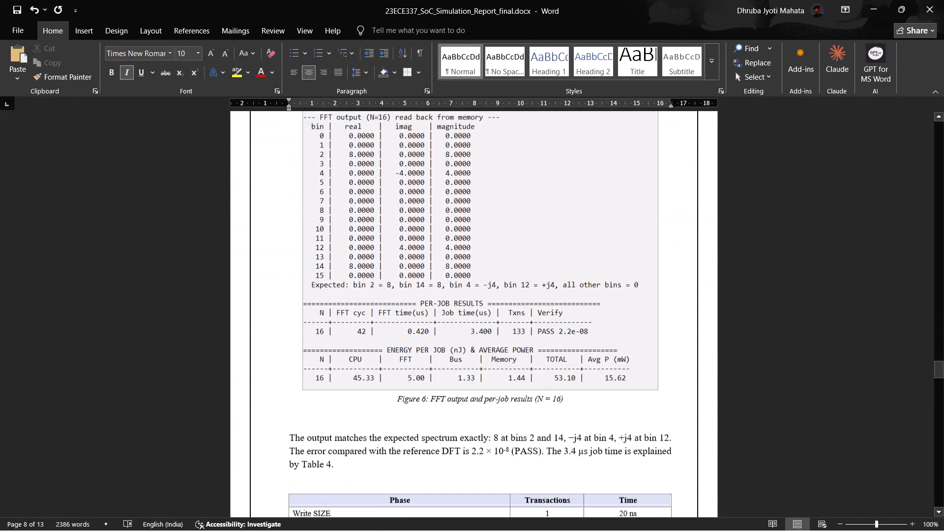
{"action": "scroll", "coordinate": [439, 503], "scroll_direction": "down", "scroll_amount": 5}
{"action": "scroll", "coordinate": [442, 503], "scroll_direction": "up", "scroll_amount": 1}
{"action": "scroll", "coordinate": [442, 503], "scroll_direction": "down", "scroll_amount": 3}
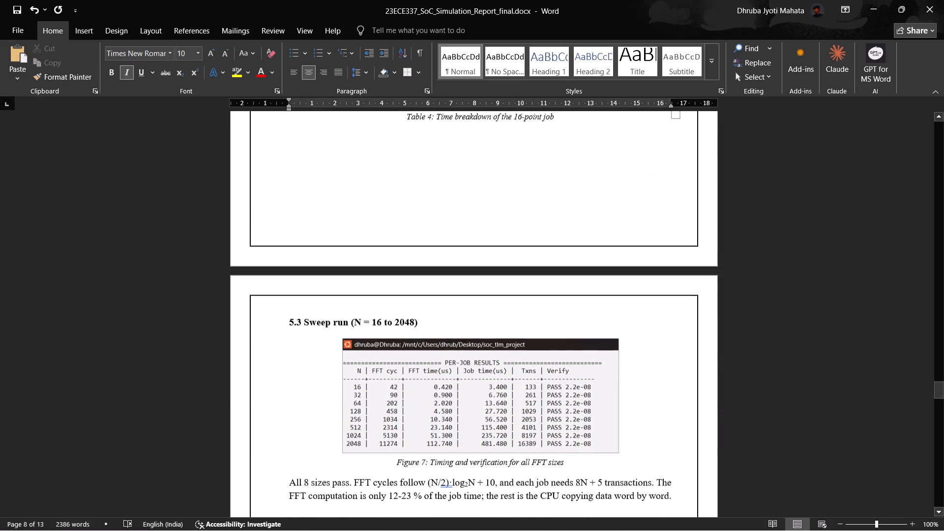
{"action": "scroll", "coordinate": [442, 503], "scroll_direction": "down", "scroll_amount": 10}
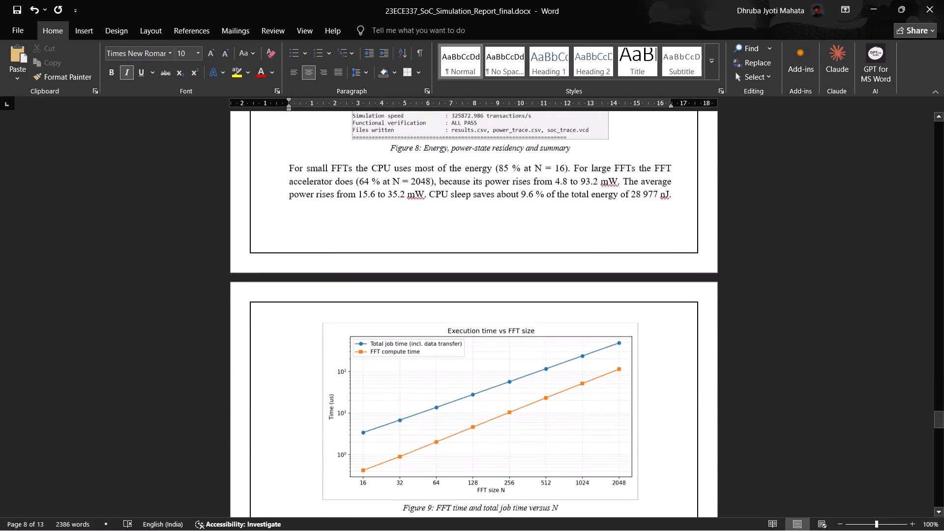
{"action": "scroll", "coordinate": [443, 503], "scroll_direction": "down", "scroll_amount": 3}
{"action": "scroll", "coordinate": [443, 503], "scroll_direction": "up", "scroll_amount": 2}
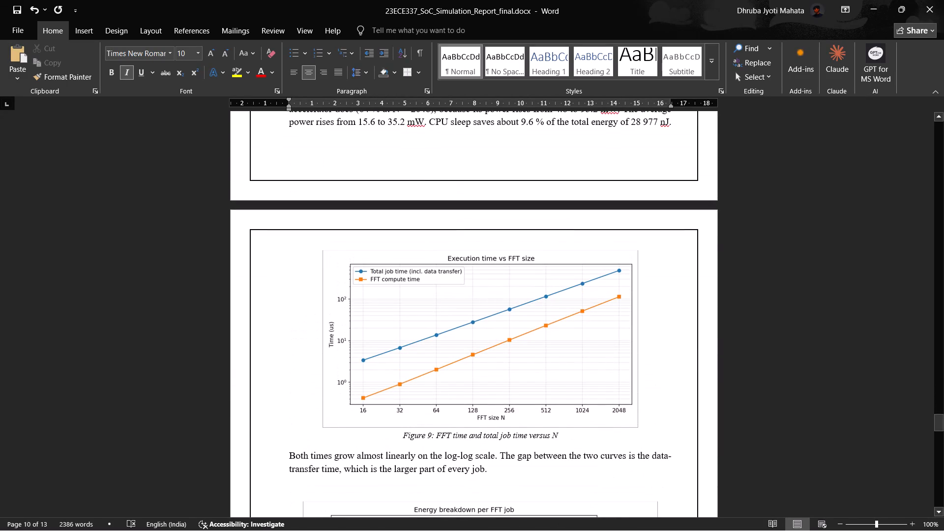
{"action": "scroll", "coordinate": [443, 503], "scroll_direction": "up", "scroll_amount": 4}
{"action": "scroll", "coordinate": [443, 503], "scroll_direction": "down", "scroll_amount": 5}
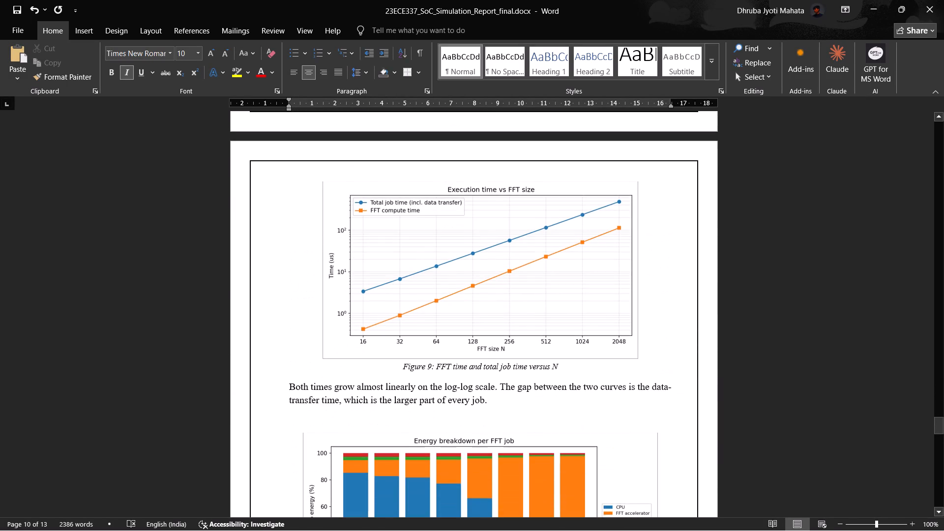
{"action": "scroll", "coordinate": [443, 503], "scroll_direction": "down", "scroll_amount": 5}
{"action": "scroll", "coordinate": [443, 503], "scroll_direction": "up", "scroll_amount": 4}
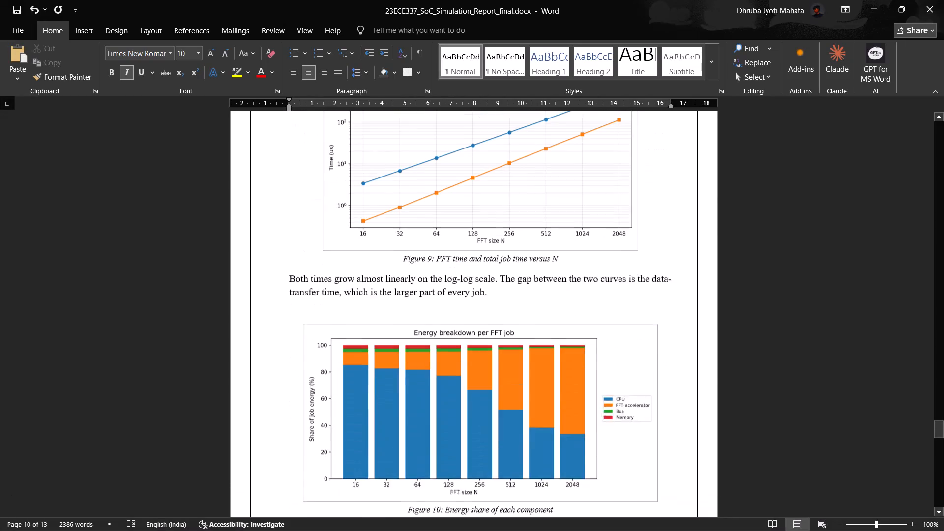
{"action": "scroll", "coordinate": [511, 378], "scroll_direction": "up", "scroll_amount": 2}
Insert a blank line above the Figure 9 plot and another above the Figure 10 chart in the final report.
{"action": "left_click", "coordinate": [309, 253]}
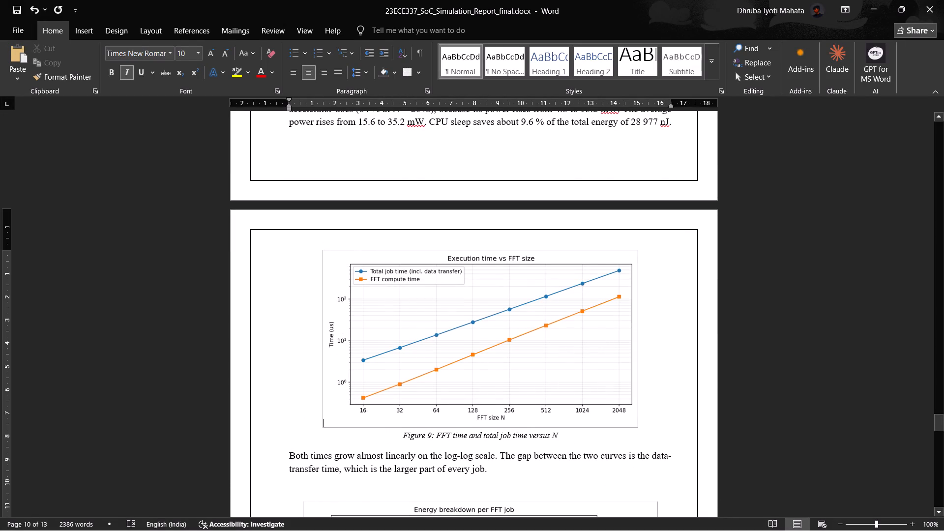
{"action": "key", "text": "Return"}
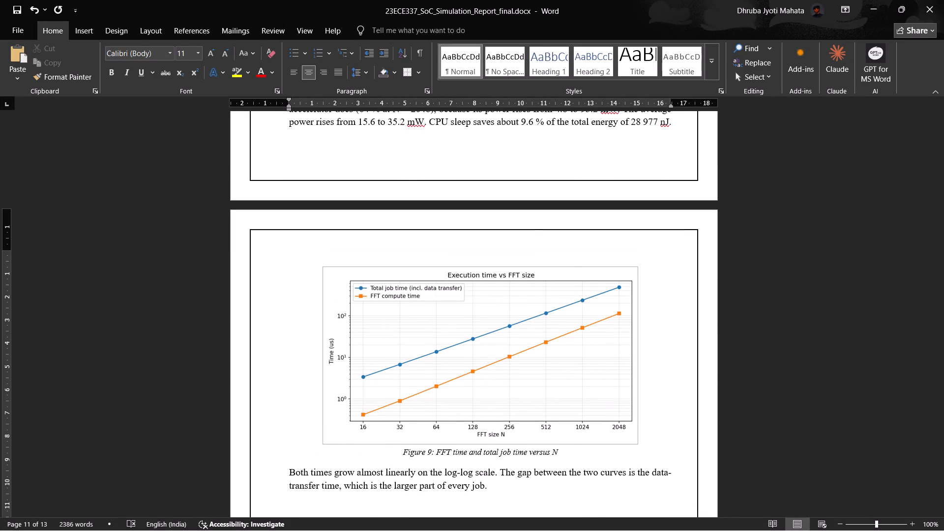
{"action": "scroll", "coordinate": [309, 253], "scroll_direction": "down", "scroll_amount": 2}
{"action": "left_click", "coordinate": [351, 364]}
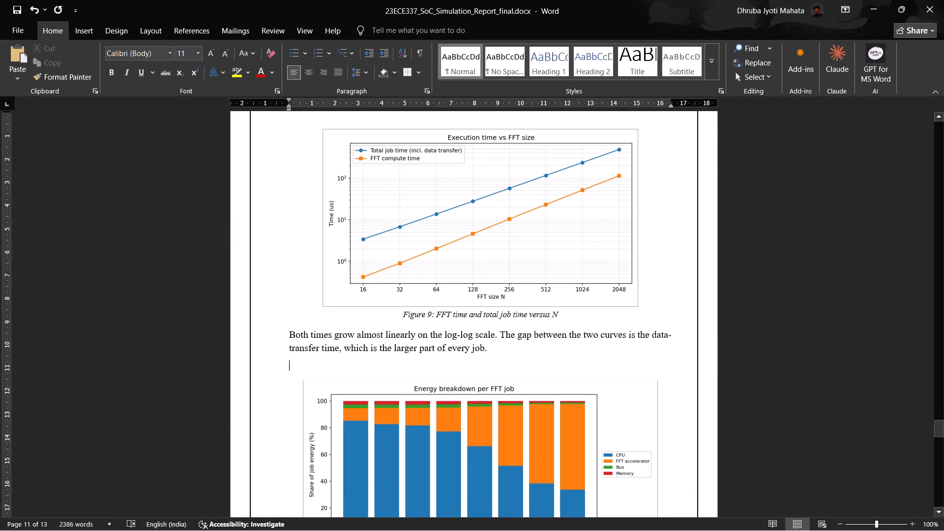
{"action": "key", "text": "Return"}
Slightly enlarge the Figure 9 execution time plot, keeping its proportions.
{"action": "scroll", "coordinate": [400, 376], "scroll_direction": "down", "scroll_amount": 3}
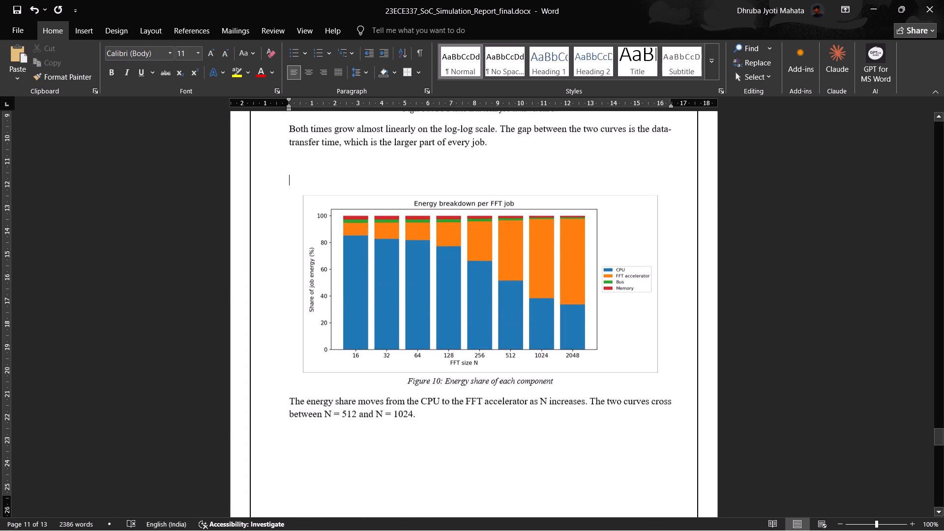
{"action": "scroll", "coordinate": [393, 385], "scroll_direction": "down", "scroll_amount": 3}
{"action": "scroll", "coordinate": [391, 391], "scroll_direction": "up", "scroll_amount": 7}
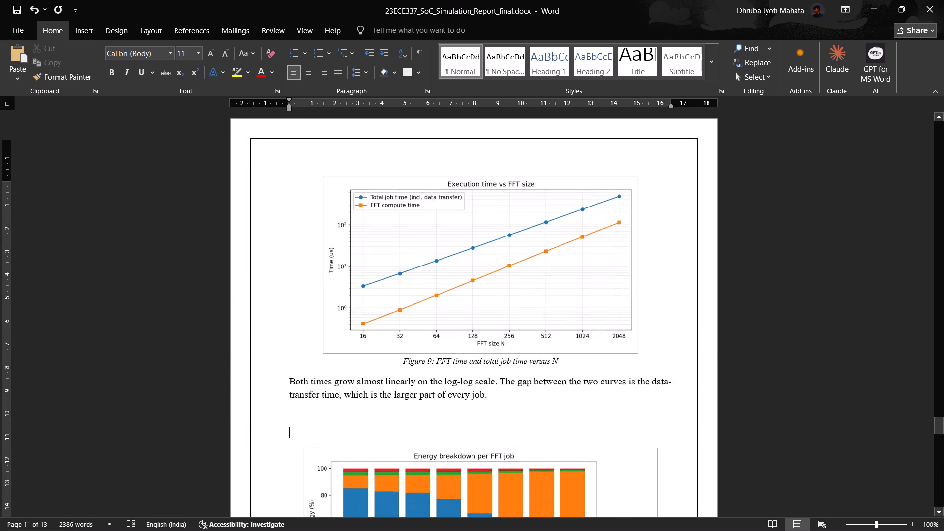
{"action": "scroll", "coordinate": [392, 391], "scroll_direction": "down", "scroll_amount": 5}
{"action": "scroll", "coordinate": [393, 382], "scroll_direction": "up", "scroll_amount": 6}
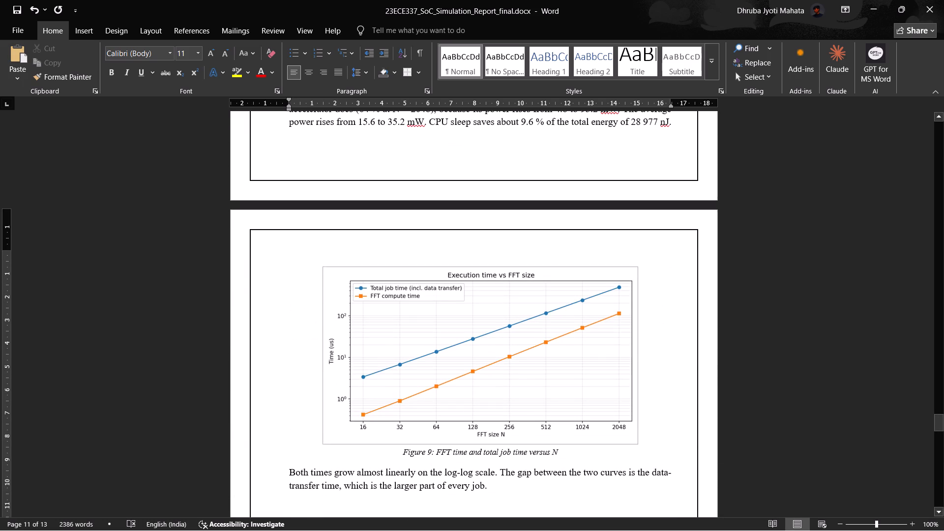
{"action": "left_click", "coordinate": [453, 346]}
{"action": "left_click_drag", "start_coordinate": [322, 447], "coordinate": [310, 454]}
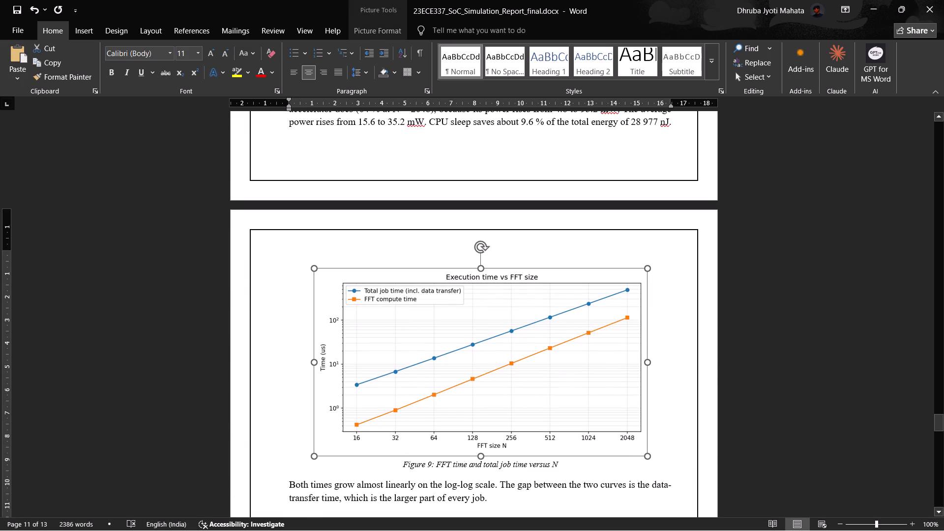
{"action": "left_click_drag", "start_coordinate": [310, 454], "coordinate": [308, 459]}
Enlarge the Figure 10 energy breakdown chart to slightly less than the text width, keeping its proportions.
{"action": "scroll", "coordinate": [456, 441], "scroll_direction": "down", "scroll_amount": 6}
{"action": "left_click", "coordinate": [465, 298]}
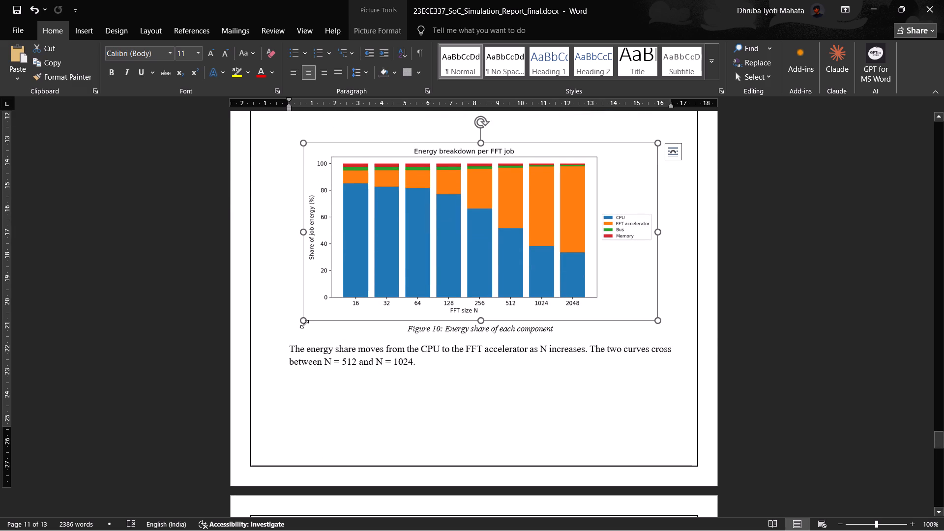
{"action": "left_click_drag", "start_coordinate": [304, 324], "coordinate": [279, 333]}
{"action": "left_click", "coordinate": [545, 495]}
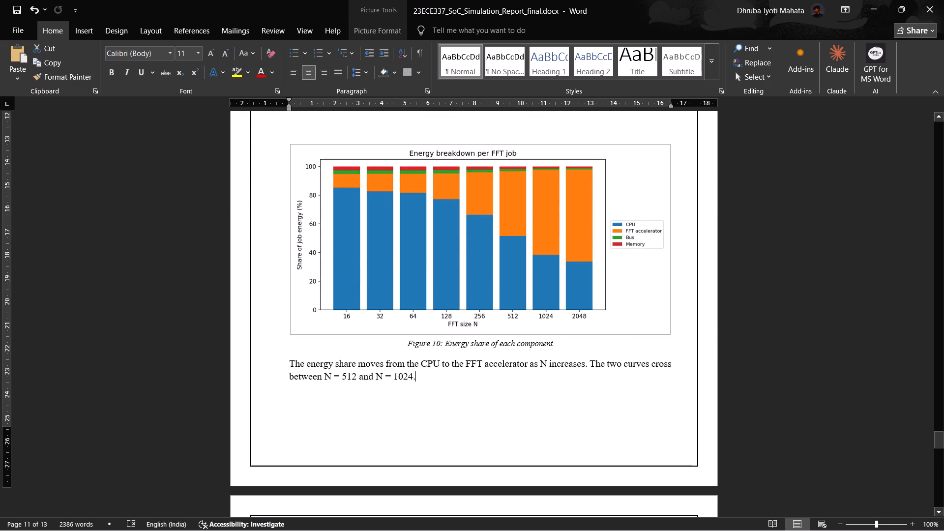
{"action": "scroll", "coordinate": [562, 445], "scroll_direction": "up", "scroll_amount": 3}
{"action": "left_click", "coordinate": [706, 333]}
{"action": "left_click", "coordinate": [668, 314]}
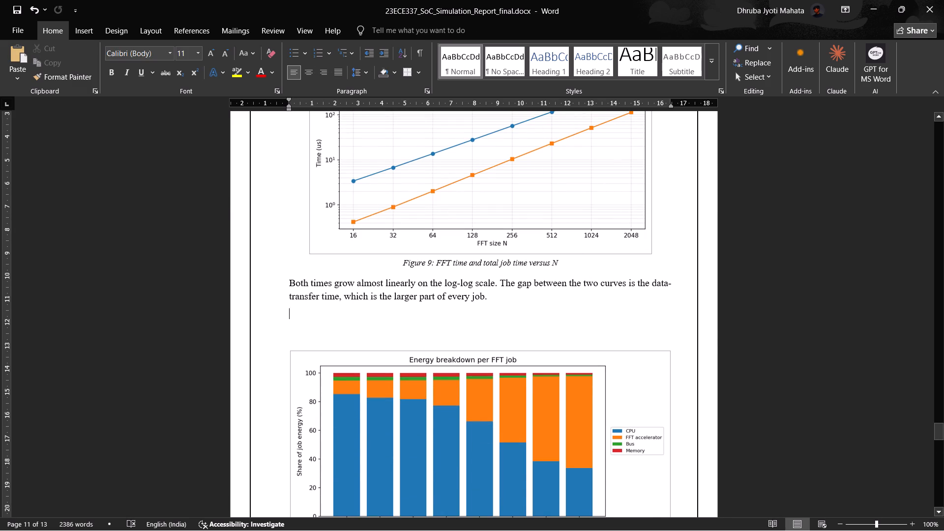
{"action": "scroll", "coordinate": [603, 326], "scroll_direction": "up", "scroll_amount": 2}
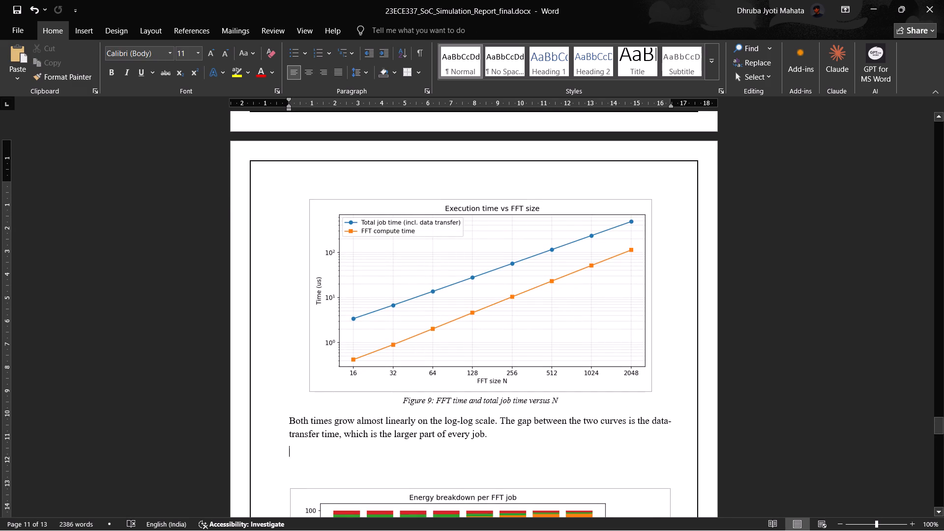
{"action": "scroll", "coordinate": [659, 359], "scroll_direction": "down", "scroll_amount": 2}
{"action": "left_click", "coordinate": [618, 373]}
{"action": "left_click_drag", "start_coordinate": [669, 351], "coordinate": [659, 363]}
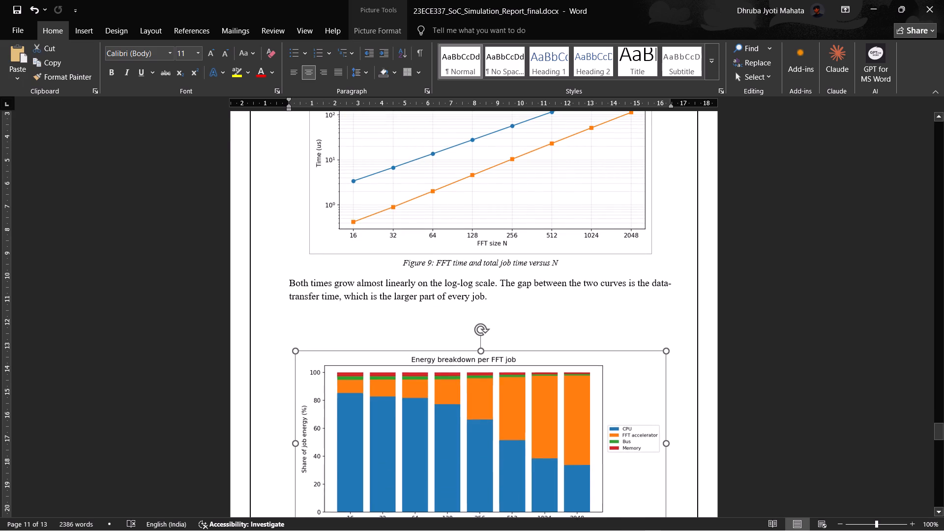
{"action": "left_click_drag", "start_coordinate": [659, 363], "coordinate": [656, 366]}
{"action": "left_click", "coordinate": [718, 333]}
{"action": "scroll", "coordinate": [663, 357], "scroll_direction": "up", "scroll_amount": 2}
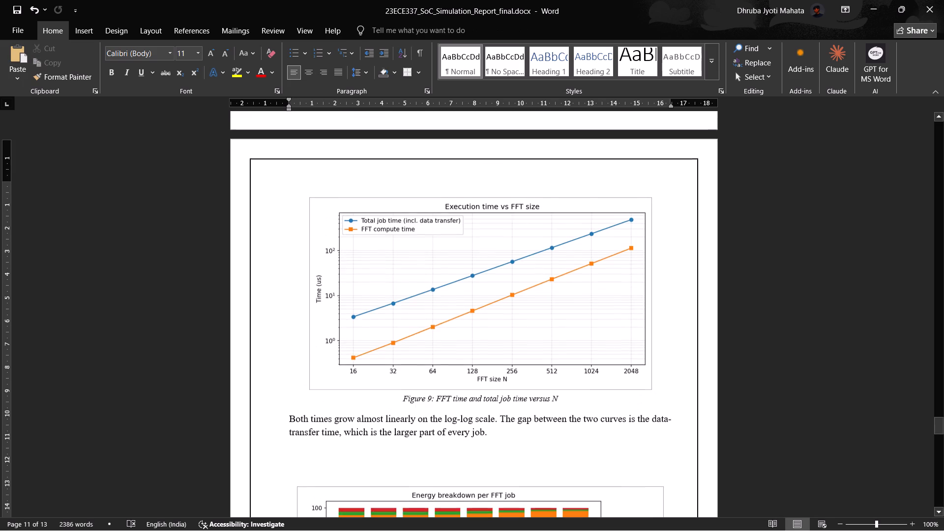
Enlarge the Figure 16 energy and average power plot to the full text width, keeping its proportions.
{"action": "scroll", "coordinate": [667, 361], "scroll_direction": "down", "scroll_amount": 9}
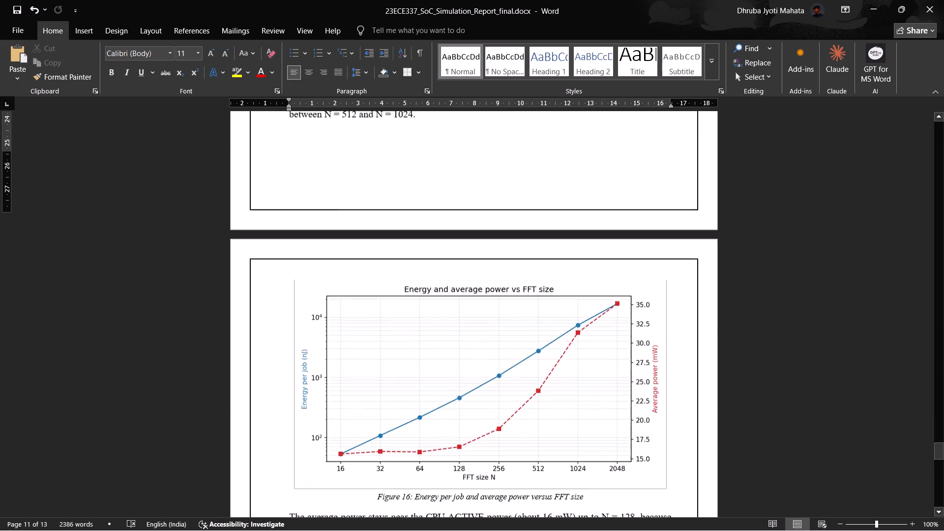
{"action": "scroll", "coordinate": [584, 361], "scroll_direction": "down", "scroll_amount": 2}
{"action": "left_click", "coordinate": [507, 263]}
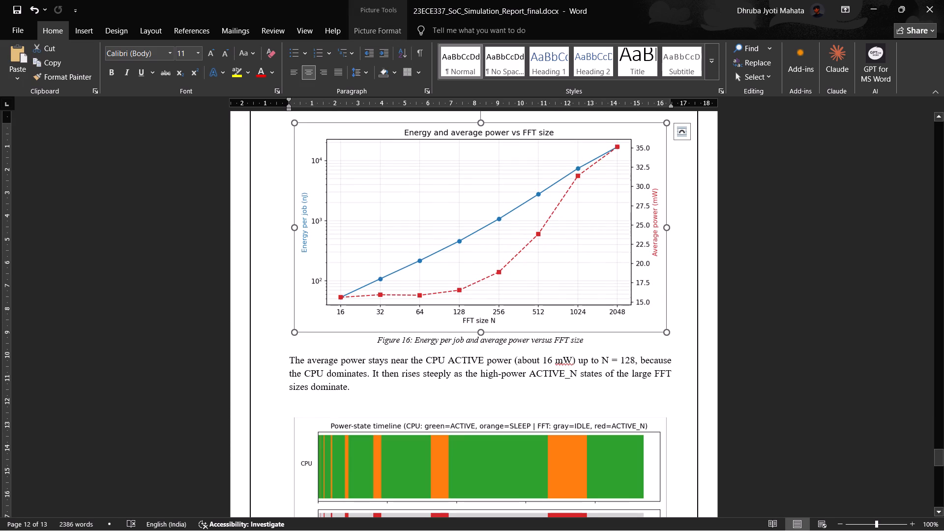
{"action": "left_click_drag", "start_coordinate": [295, 333], "coordinate": [291, 337]}
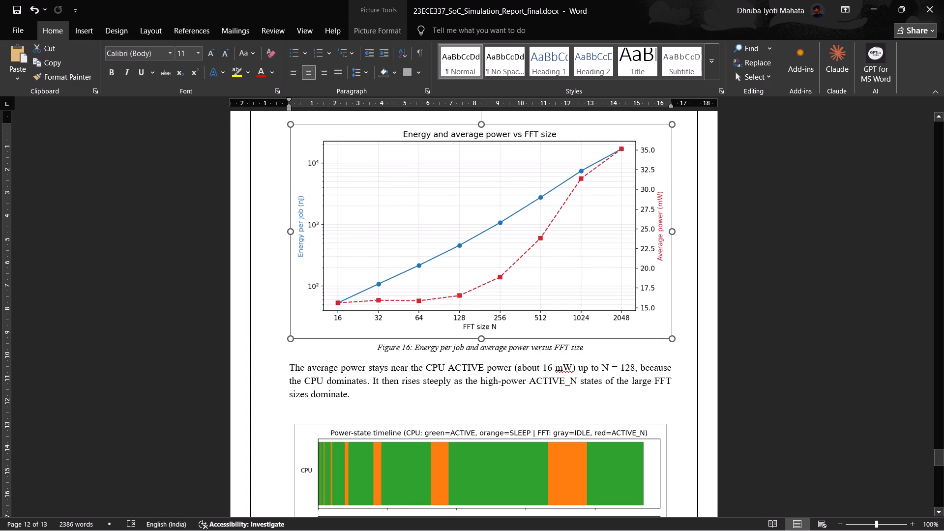
Insert a blank line above the Figure 17 power-state timeline.
{"action": "scroll", "coordinate": [448, 408], "scroll_direction": "down", "scroll_amount": 1}
{"action": "left_click", "coordinate": [296, 347]}
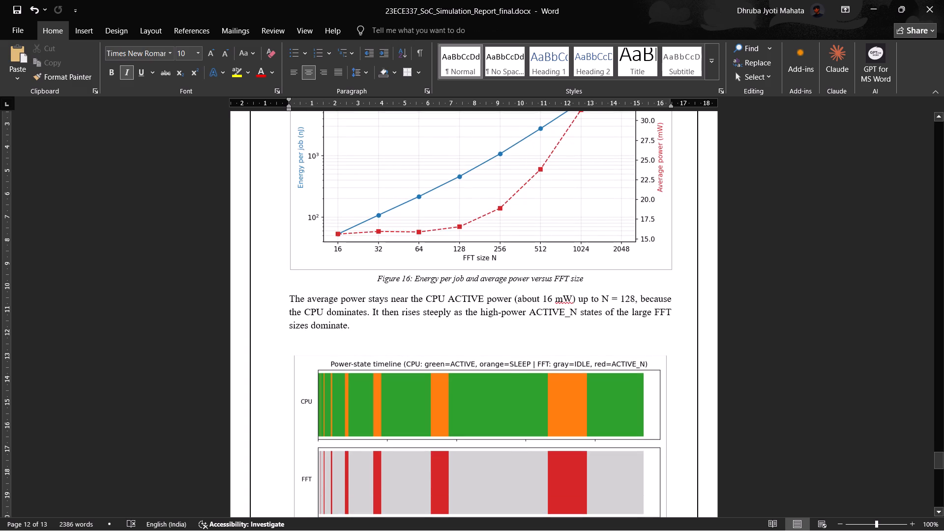
{"action": "key", "text": "Return"}
{"action": "scroll", "coordinate": [307, 354], "scroll_direction": "down", "scroll_amount": 4}
{"action": "scroll", "coordinate": [443, 340], "scroll_direction": "up", "scroll_amount": 3}
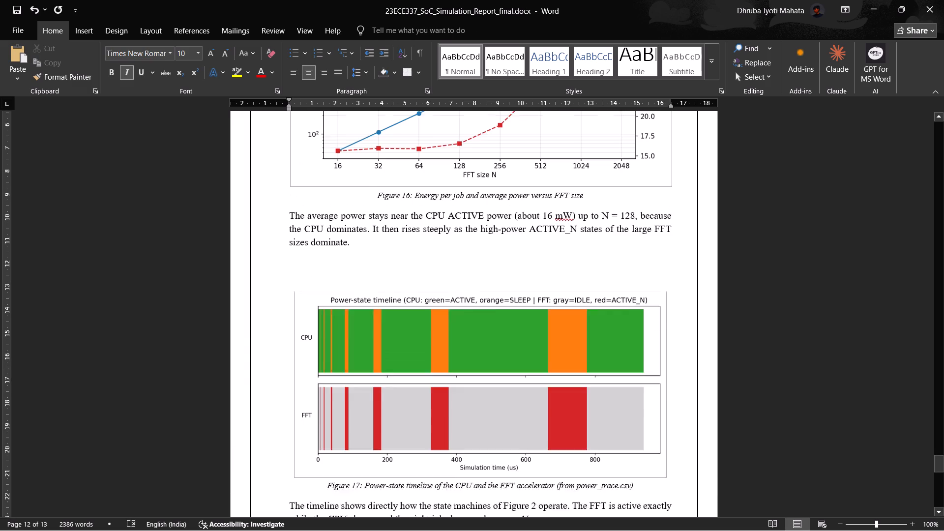
Slightly enlarge the Figure 17 power-state timeline to nearly the text width, keeping its proportions.
{"action": "left_click", "coordinate": [468, 389]}
{"action": "left_click", "coordinate": [294, 493]}
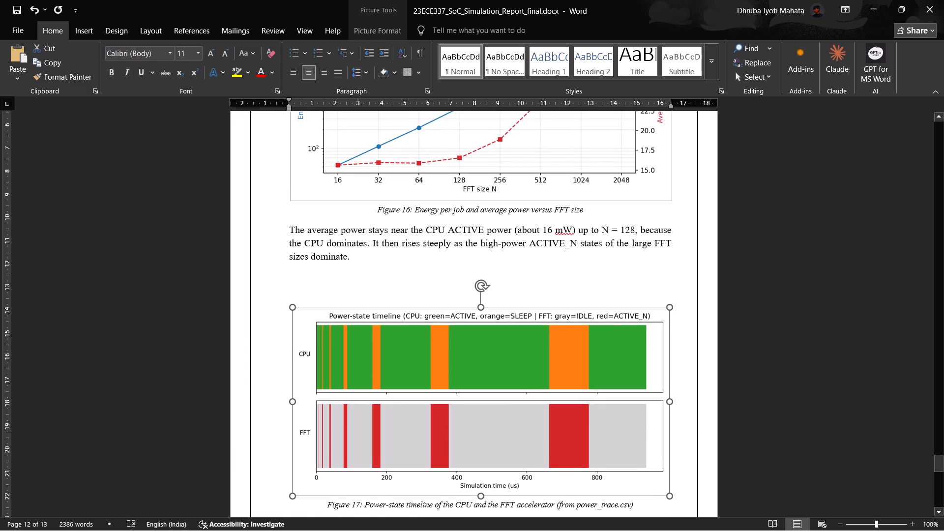
{"action": "left_click", "coordinate": [691, 470]}
{"action": "scroll", "coordinate": [694, 473], "scroll_direction": "up", "scroll_amount": 4}
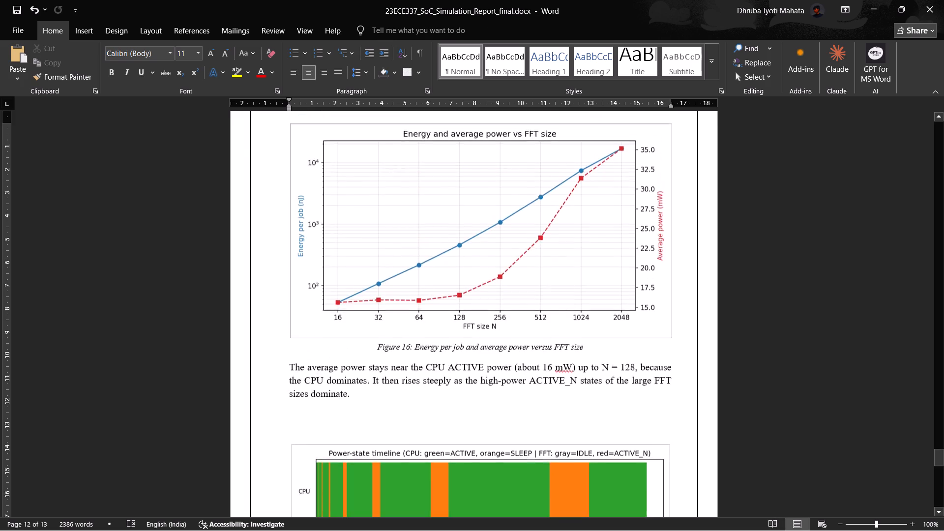
{"action": "scroll", "coordinate": [692, 495], "scroll_direction": "up", "scroll_amount": 9}
{"action": "scroll", "coordinate": [692, 495], "scroll_direction": "down", "scroll_amount": 13}
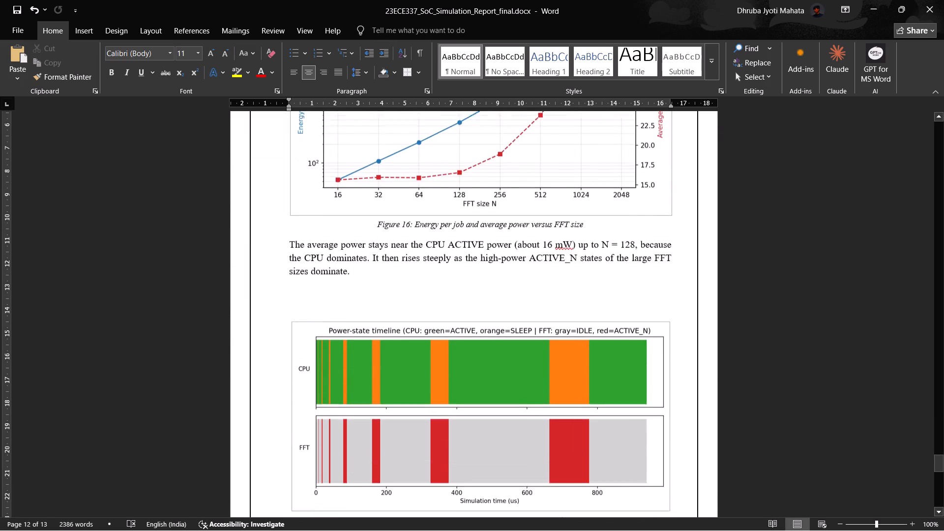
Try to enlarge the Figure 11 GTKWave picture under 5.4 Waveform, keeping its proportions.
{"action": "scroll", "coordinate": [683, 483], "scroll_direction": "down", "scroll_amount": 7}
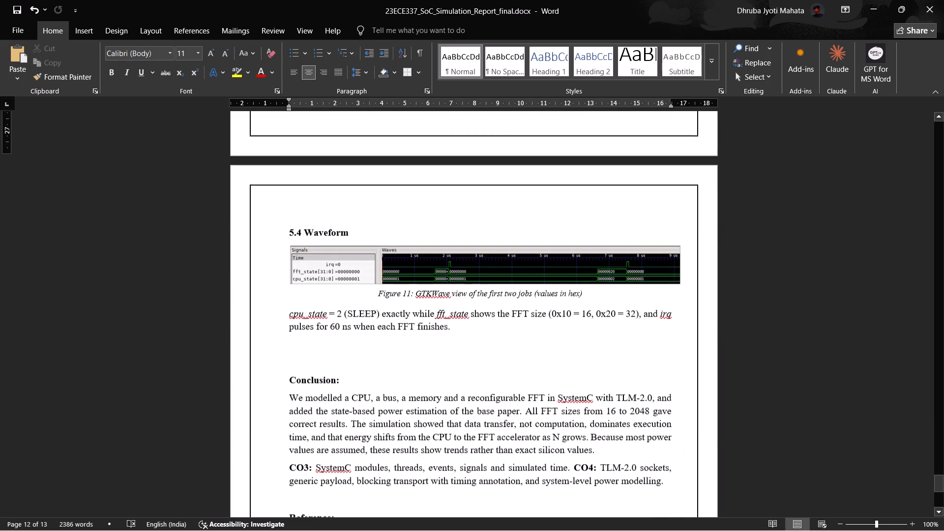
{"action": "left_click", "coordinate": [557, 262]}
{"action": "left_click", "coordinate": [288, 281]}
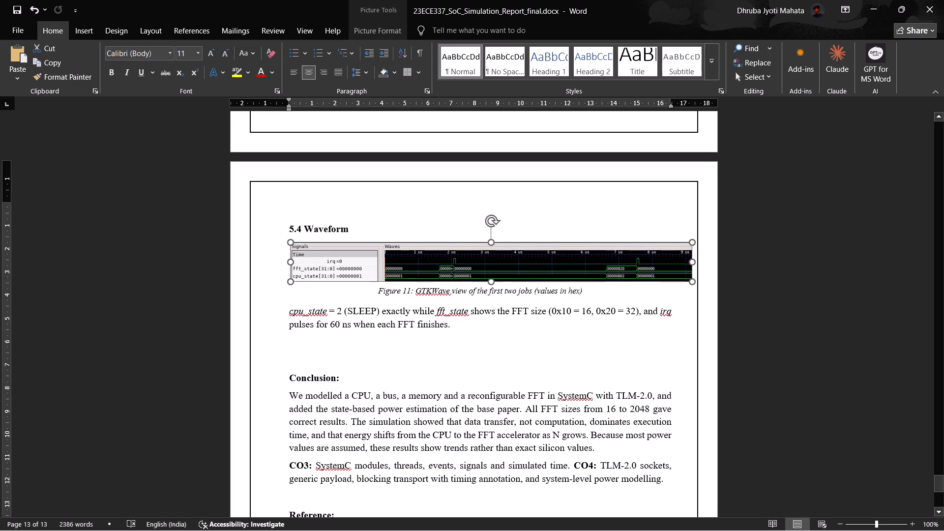
Delete one of the empty lines above the Conclusion heading.
{"action": "left_click", "coordinate": [418, 369]}
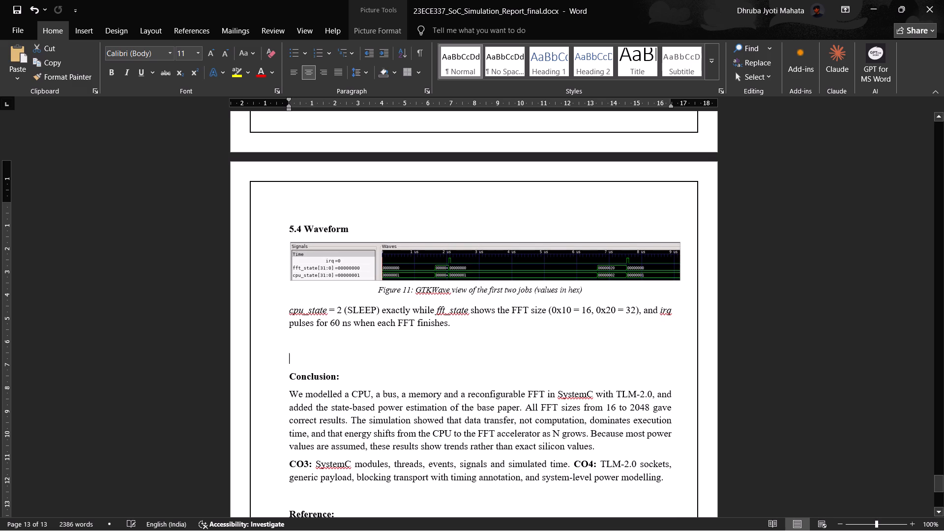
{"action": "key", "text": "BackSpace"}
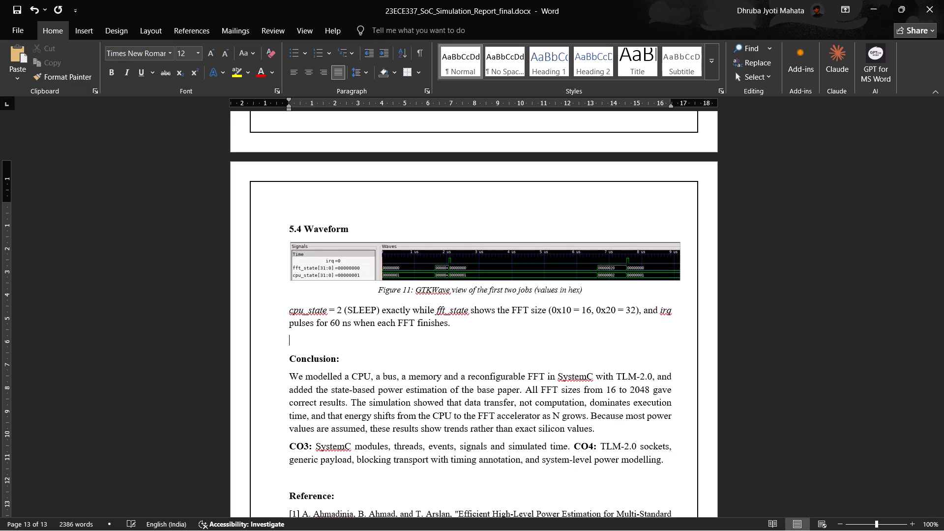
Compare the Conclusion and Reference sections of the final report with those in the detailed report.
{"action": "scroll", "coordinate": [435, 402], "scroll_direction": "down", "scroll_amount": 3}
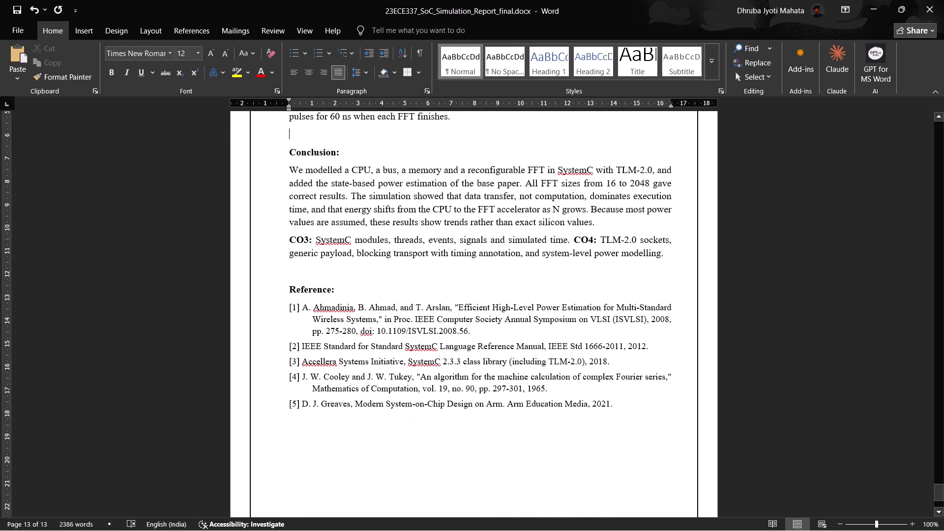
{"action": "scroll", "coordinate": [440, 376], "scroll_direction": "up", "scroll_amount": 3}
{"action": "scroll", "coordinate": [448, 381], "scroll_direction": "down", "scroll_amount": 3}
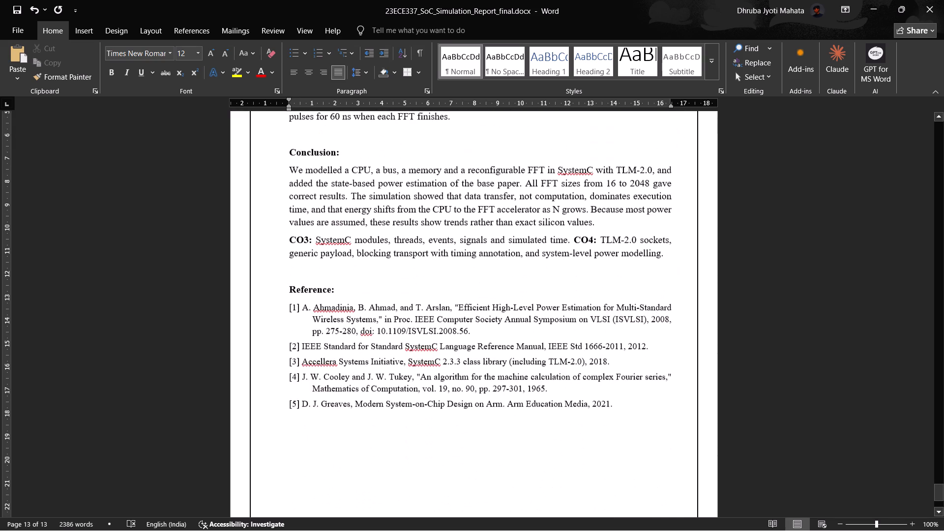
{"action": "key", "text": "alt+Tab"}
{"action": "scroll", "coordinate": [499, 303], "scroll_direction": "down", "scroll_amount": 11}
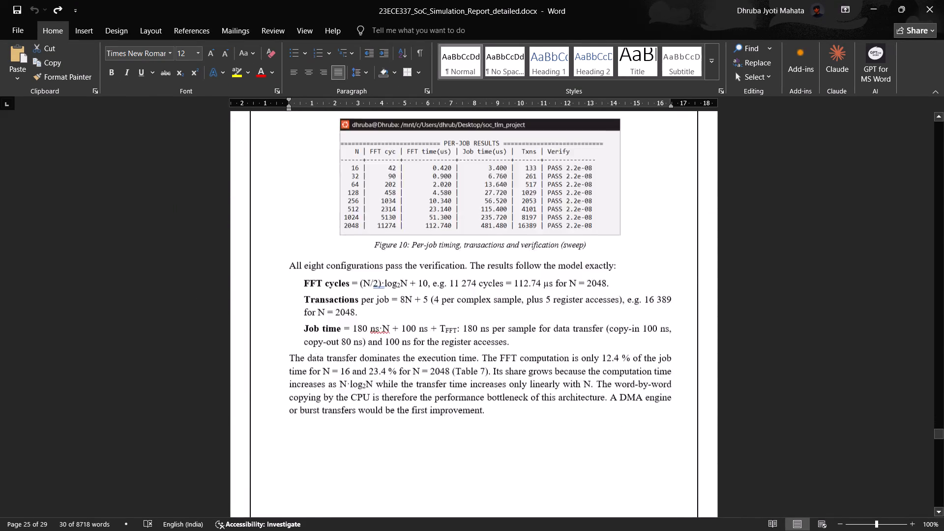
{"action": "scroll", "coordinate": [496, 308], "scroll_direction": "down", "scroll_amount": 17}
{"action": "scroll", "coordinate": [496, 308], "scroll_direction": "down", "scroll_amount": 17}
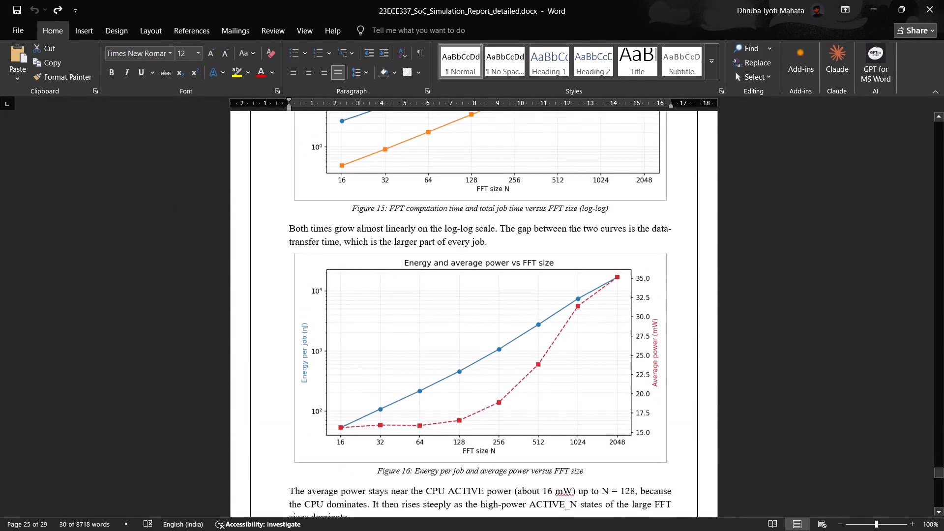
{"action": "scroll", "coordinate": [496, 308], "scroll_direction": "down", "scroll_amount": 7}
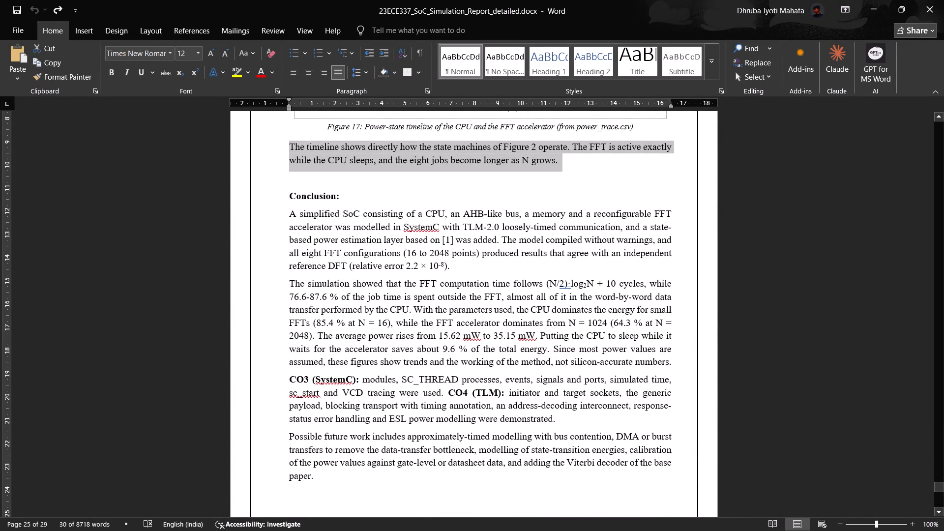
{"action": "scroll", "coordinate": [496, 308], "scroll_direction": "down", "scroll_amount": 4}
{"action": "key", "text": "alt+Tab"}
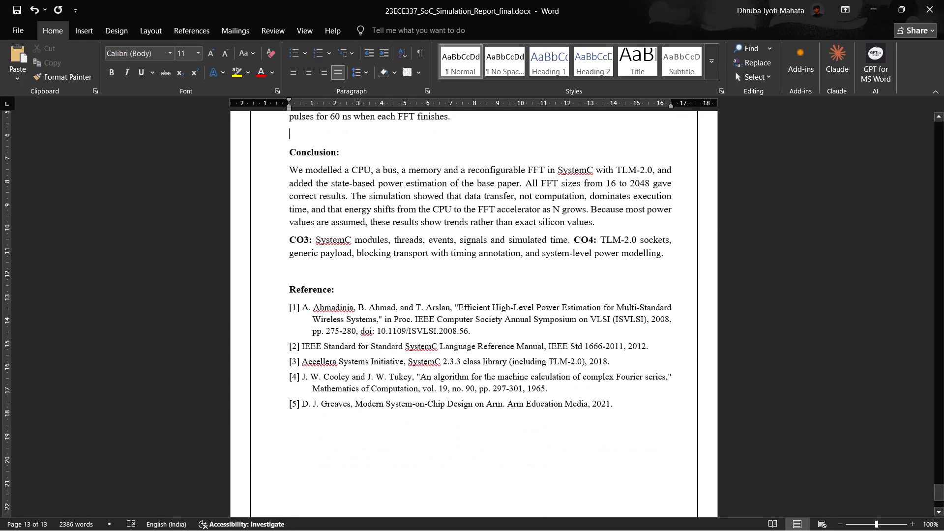
{"action": "scroll", "coordinate": [496, 308], "scroll_direction": "down", "scroll_amount": 4}
{"action": "scroll", "coordinate": [496, 308], "scroll_direction": "up", "scroll_amount": 3}
Replace the final report's first Conclusion paragraph with the two paragraphs preceding CO3 in the detailed report's Conclusion.
{"action": "key", "text": "alt+Tab"}
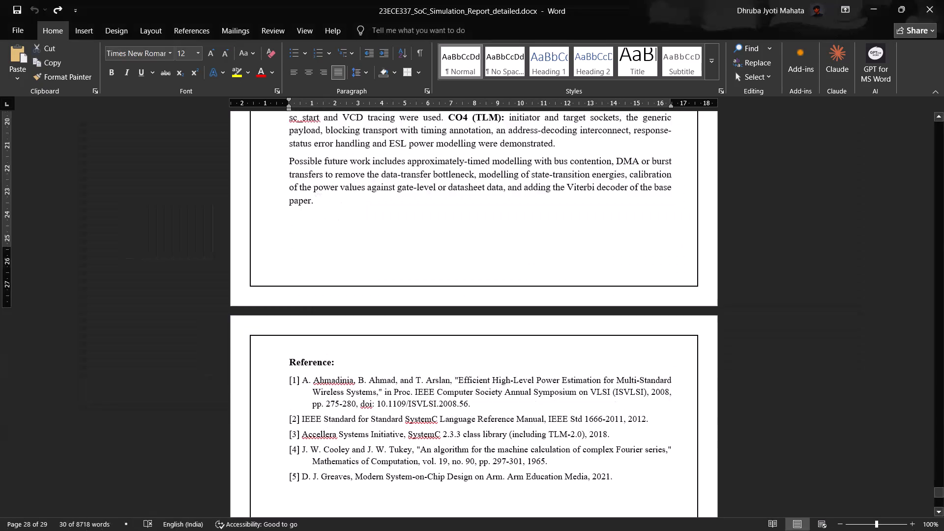
{"action": "scroll", "coordinate": [470, 307], "scroll_direction": "up", "scroll_amount": 4}
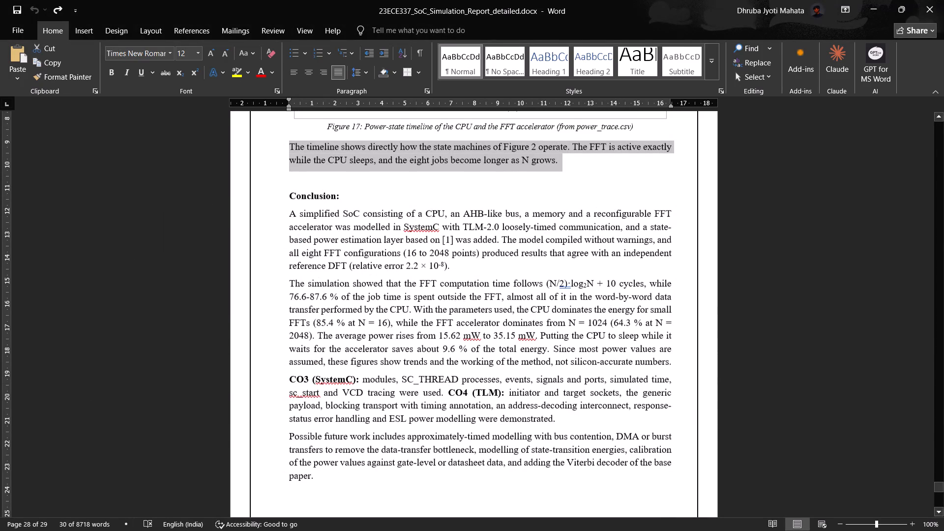
{"action": "left_click_drag", "start_coordinate": [674, 361], "coordinate": [313, 249]}
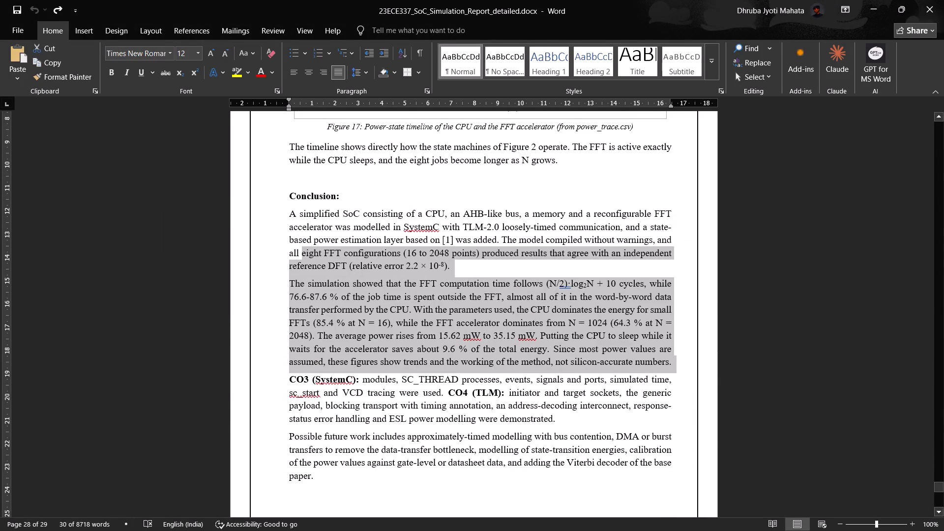
{"action": "left_click_drag", "start_coordinate": [313, 249], "coordinate": [286, 212]}
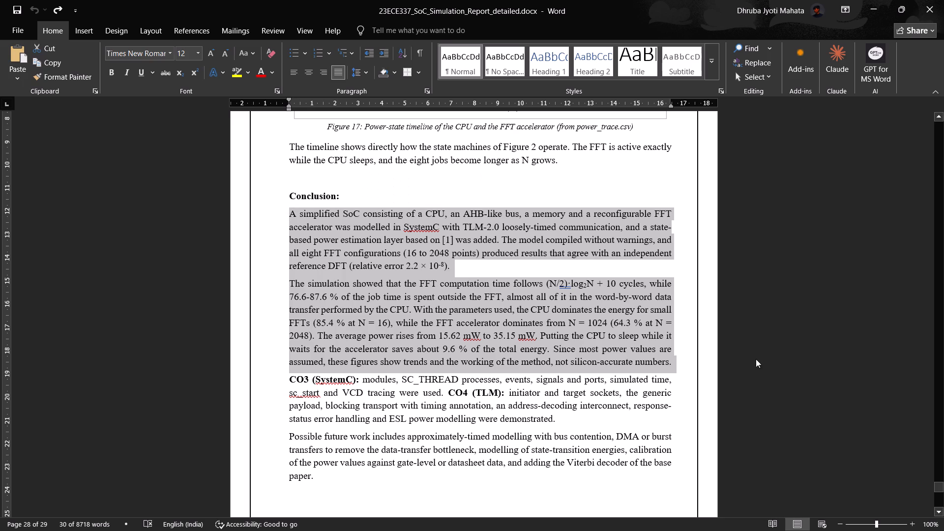
{"action": "key", "text": "ctrl+c"}
{"action": "key", "text": "alt+Tab"}
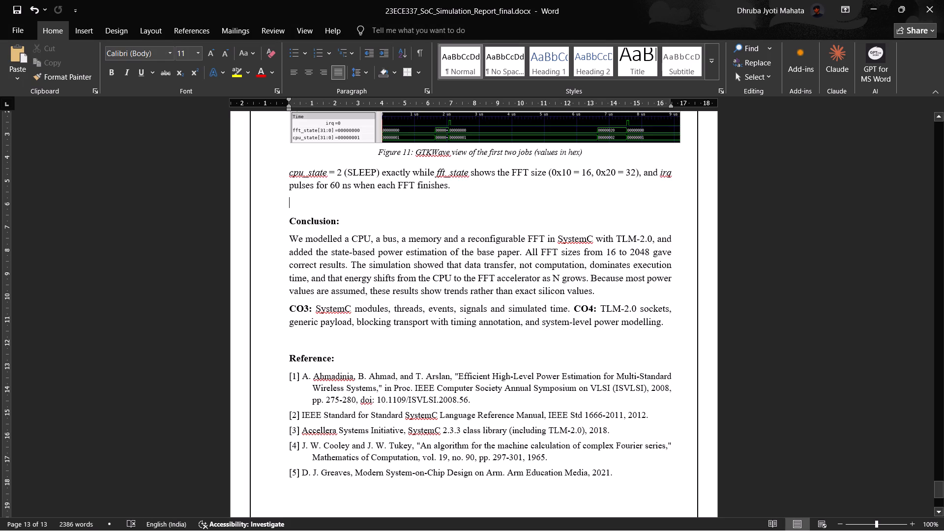
{"action": "left_click_drag", "start_coordinate": [603, 291], "coordinate": [285, 244]}
{"action": "key", "text": "ctrl+v"}
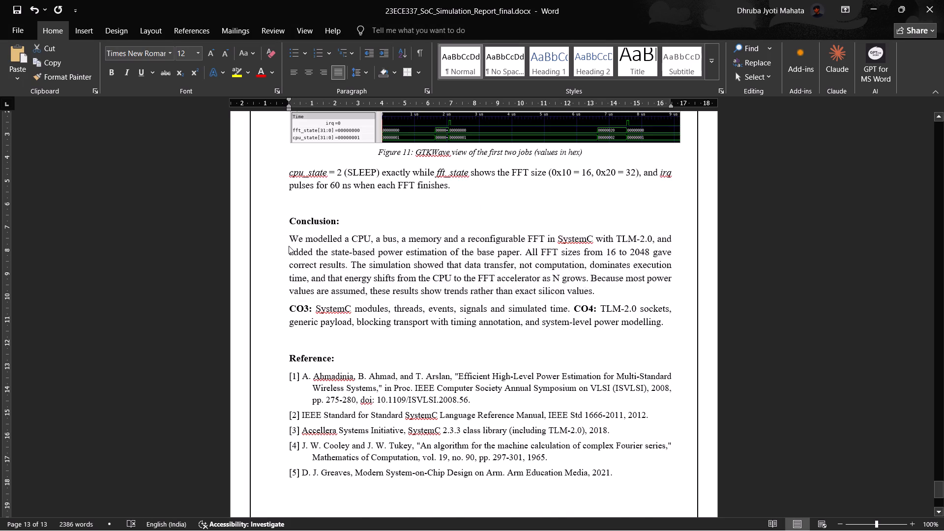
Insert a blank line between the second Conclusion paragraph and the CO3 paragraph.
{"action": "scroll", "coordinate": [580, 427], "scroll_direction": "down", "scroll_amount": 1}
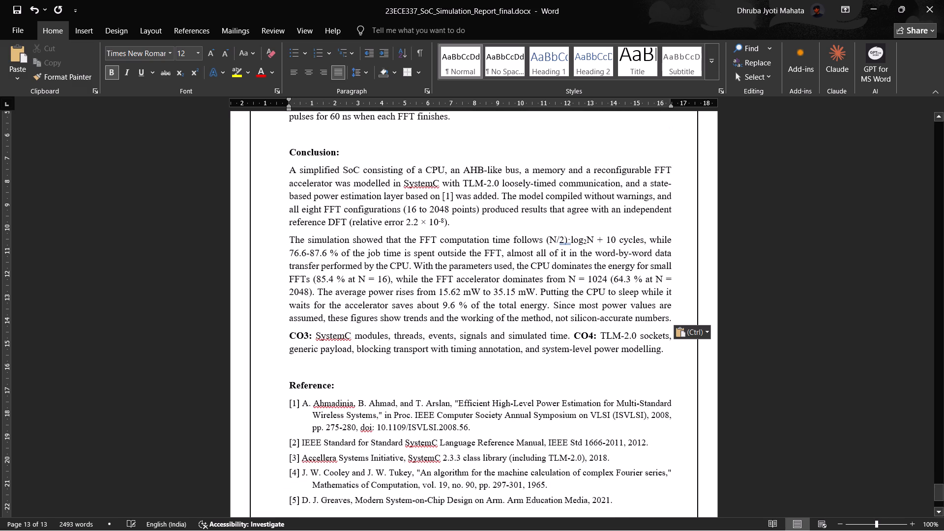
{"action": "scroll", "coordinate": [579, 427], "scroll_direction": "down", "scroll_amount": 1}
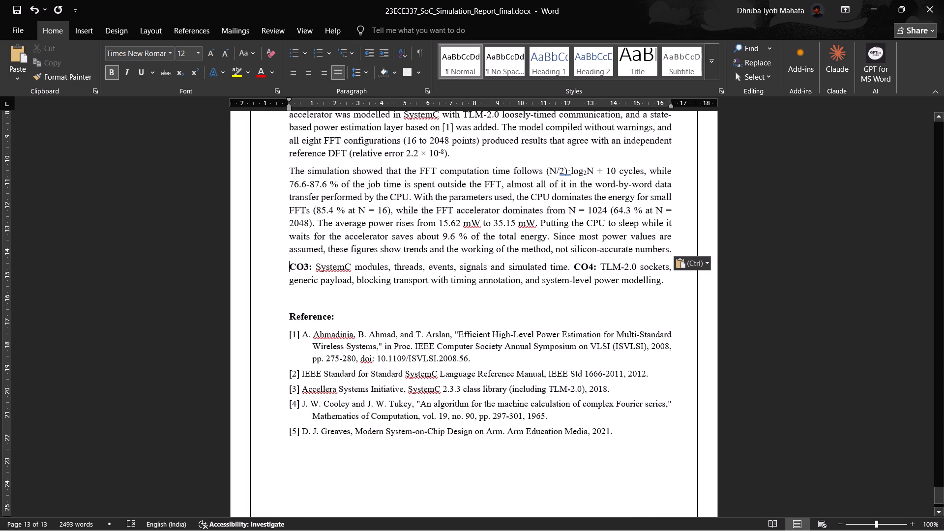
{"action": "key", "text": "Return"}
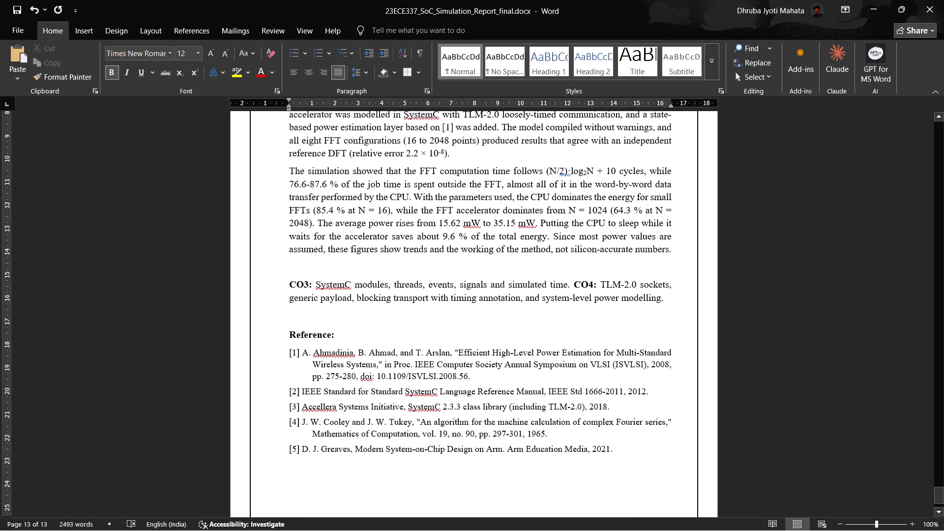
{"action": "left_click_drag", "start_coordinate": [713, 420], "coordinate": [718, 418]}
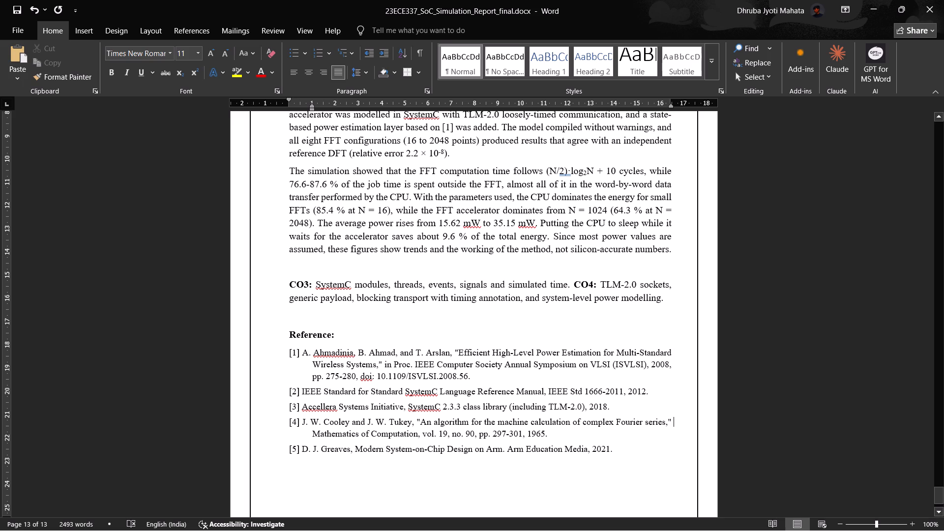
Move the CO4 text in the final report's Conclusion onto its own line below CO3.
{"action": "left_click", "coordinate": [576, 278]}
{"action": "key", "text": "BackSpace"}
{"action": "key", "text": "Return"}
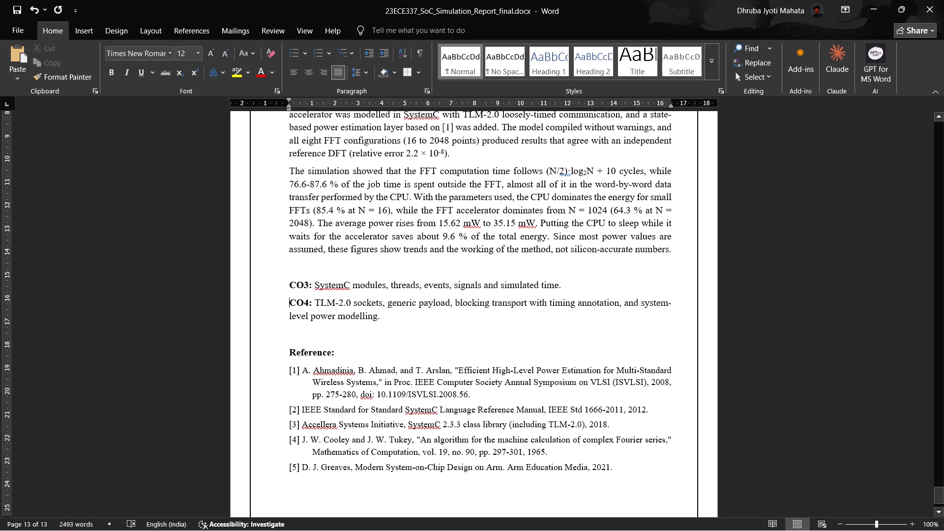
Review the final report's pages from the References back to the cover page.
{"action": "scroll", "coordinate": [539, 355], "scroll_direction": "down", "scroll_amount": 2}
{"action": "scroll", "coordinate": [539, 356], "scroll_direction": "up", "scroll_amount": 10}
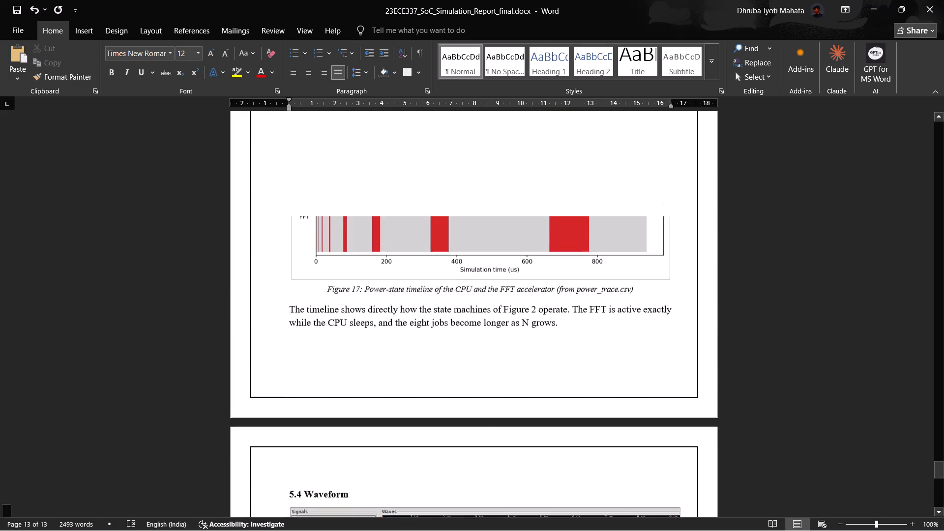
{"action": "scroll", "coordinate": [539, 356], "scroll_direction": "up", "scroll_amount": 19}
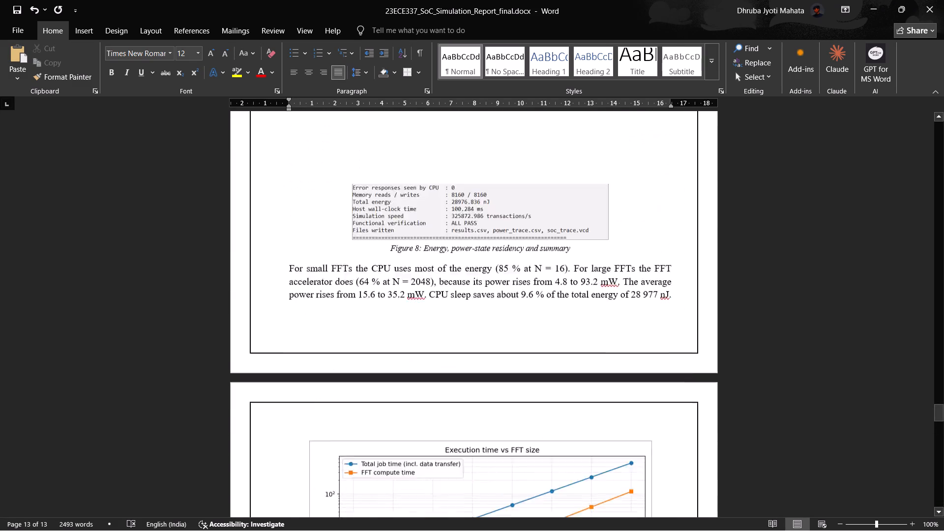
{"action": "scroll", "coordinate": [540, 361], "scroll_direction": "up", "scroll_amount": 16}
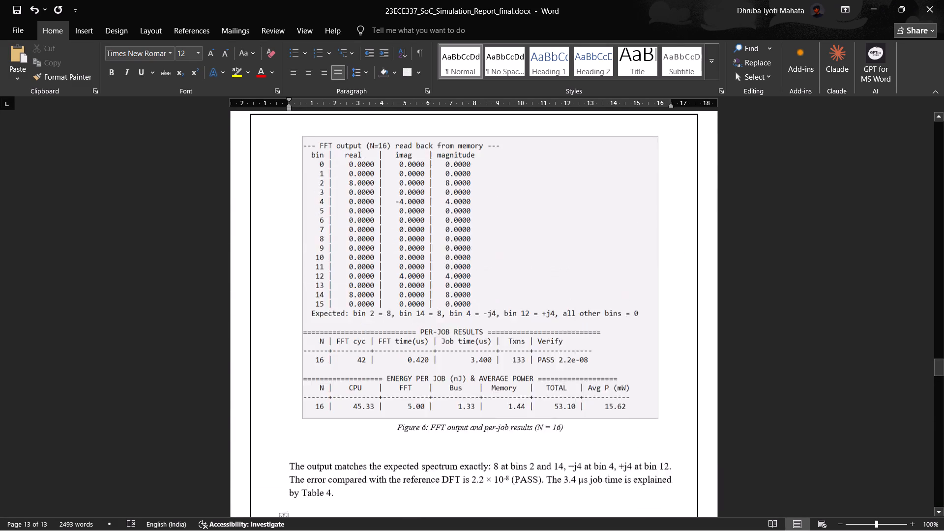
{"action": "scroll", "coordinate": [540, 361], "scroll_direction": "up", "scroll_amount": 20}
{"action": "scroll", "coordinate": [540, 361], "scroll_direction": "up", "scroll_amount": 11}
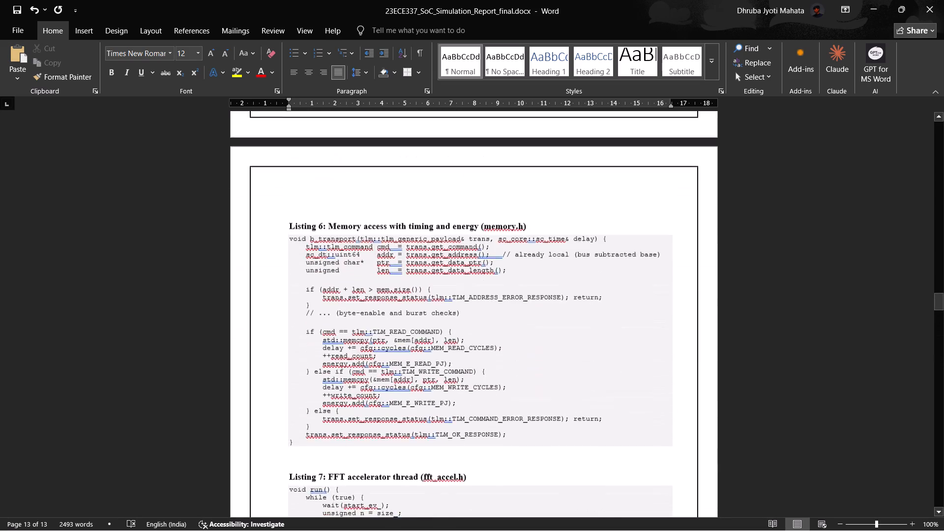
{"action": "scroll", "coordinate": [540, 361], "scroll_direction": "up", "scroll_amount": 20}
{"action": "scroll", "coordinate": [540, 361], "scroll_direction": "up", "scroll_amount": 11}
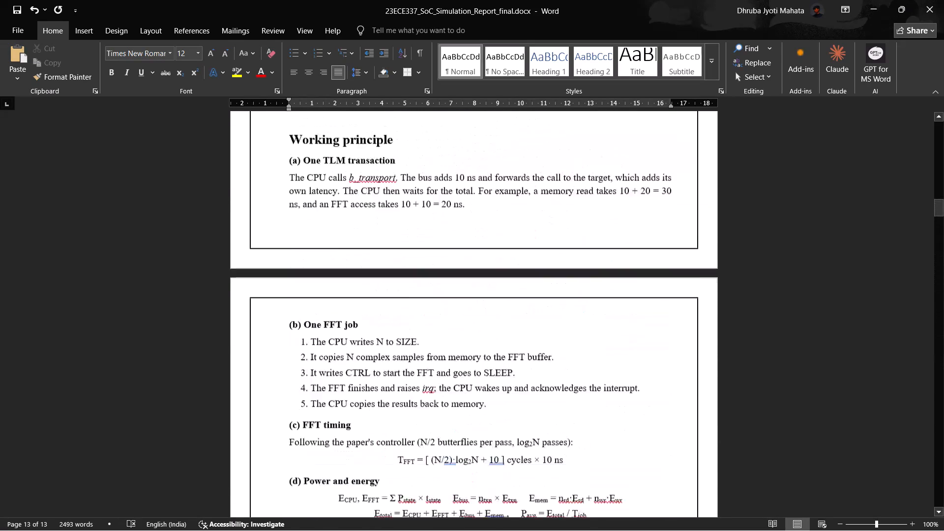
{"action": "scroll", "coordinate": [540, 361], "scroll_direction": "up", "scroll_amount": 20}
{"action": "scroll", "coordinate": [540, 361], "scroll_direction": "up", "scroll_amount": 10}
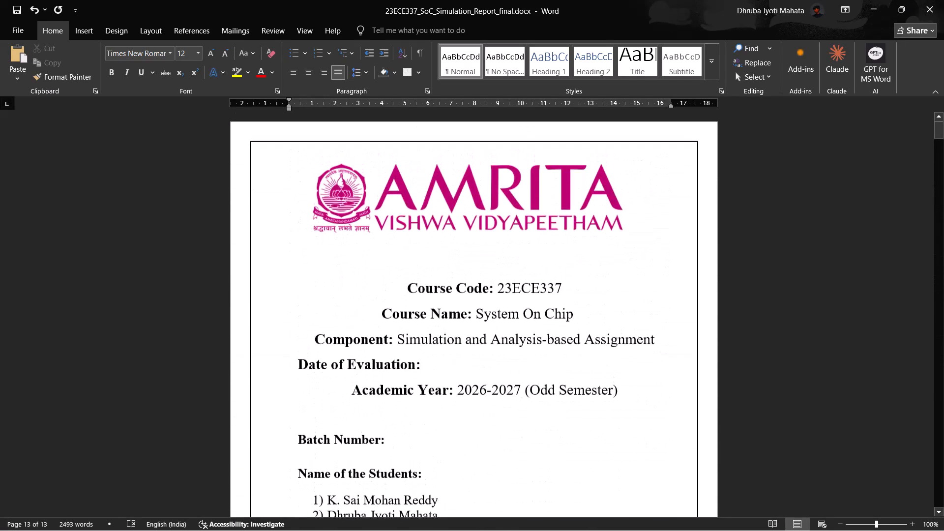
{"action": "scroll", "coordinate": [540, 361], "scroll_direction": "up", "scroll_amount": 6}
Save the final report.
{"action": "key", "text": "ctrl+s"}
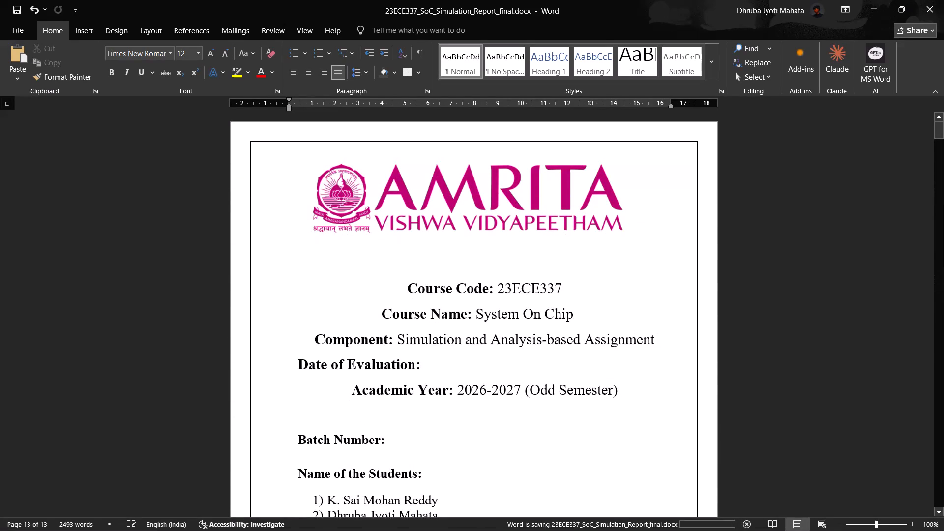
Delete the empty line between the university logo and the Course Code line on the cover page.
{"action": "left_click", "coordinate": [488, 259]}
{"action": "key", "text": "BackSpace"}
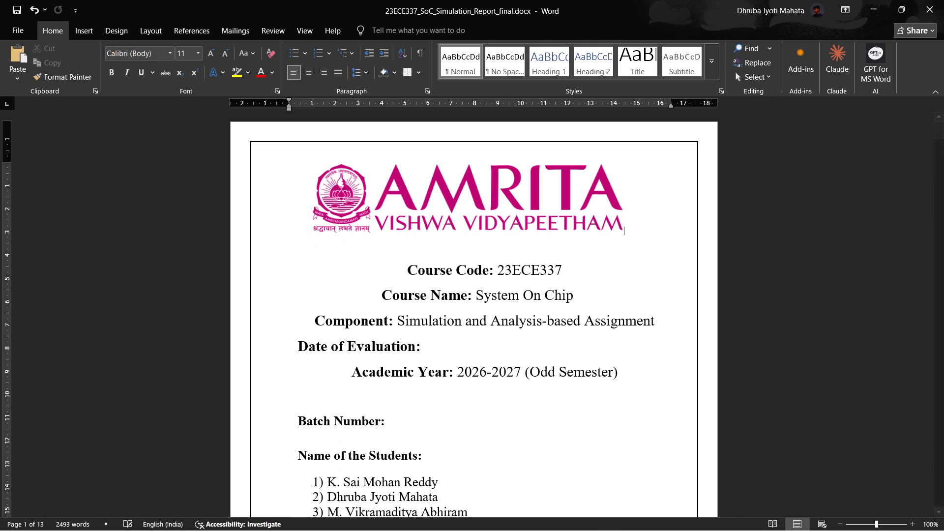
{"action": "scroll", "coordinate": [488, 265], "scroll_direction": "down", "scroll_amount": 5}
{"action": "scroll", "coordinate": [488, 266], "scroll_direction": "up", "scroll_amount": 4}
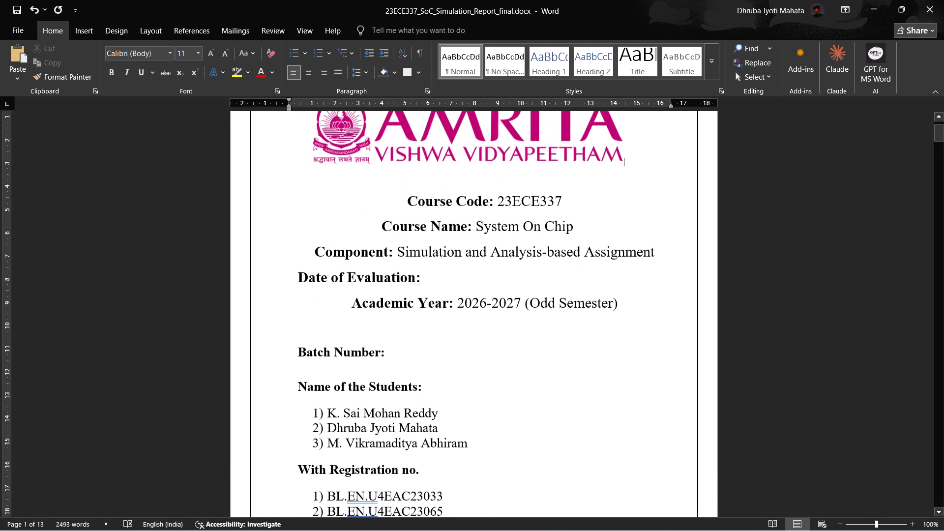
{"action": "scroll", "coordinate": [488, 266], "scroll_direction": "down", "scroll_amount": 3}
{"action": "scroll", "coordinate": [488, 266], "scroll_direction": "up", "scroll_amount": 3}
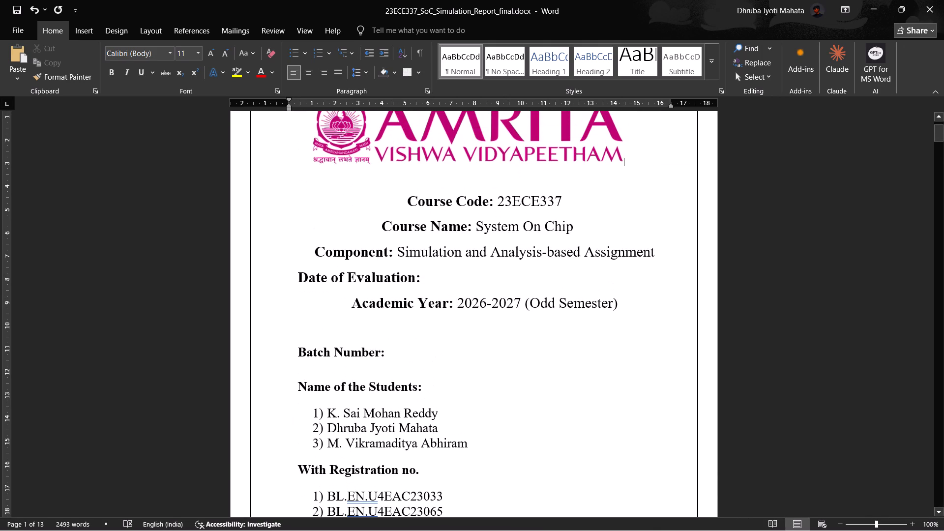
Insert an extra empty line above Batch Number on the final report's cover page.
{"action": "left_click", "coordinate": [361, 333]}
{"action": "key", "text": "Return"}
{"action": "scroll", "coordinate": [643, 324], "scroll_direction": "down", "scroll_amount": 1}
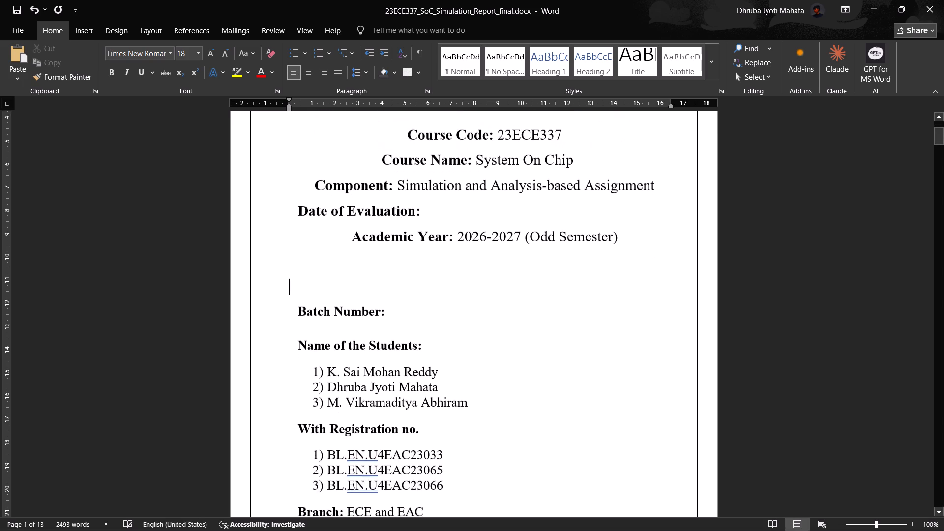
{"action": "scroll", "coordinate": [643, 324], "scroll_direction": "down", "scroll_amount": 2}
Save the final report and close its window.
{"action": "key", "text": "ctrl+s"}
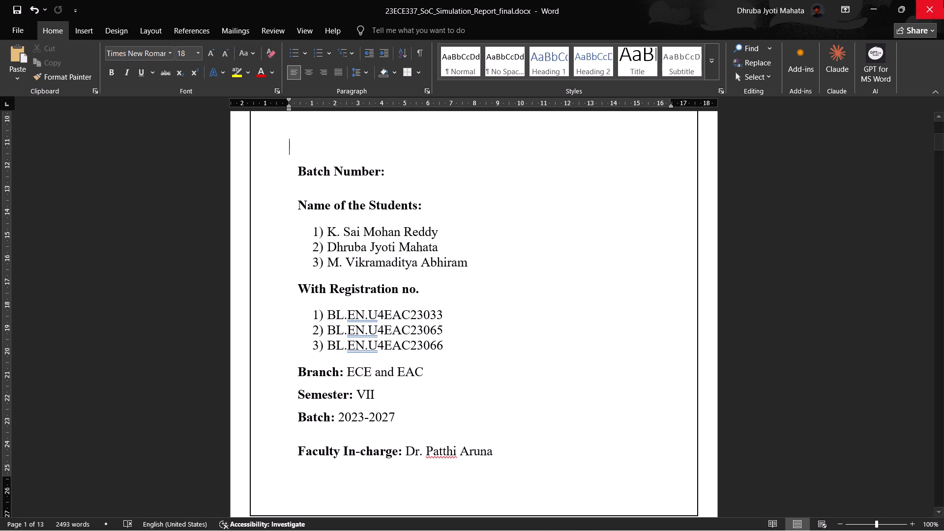
{"action": "left_click", "coordinate": [943, 0]}
Clear the text selection in the detailed report's Conclusion and save that document.
{"action": "left_click", "coordinate": [539, 403]}
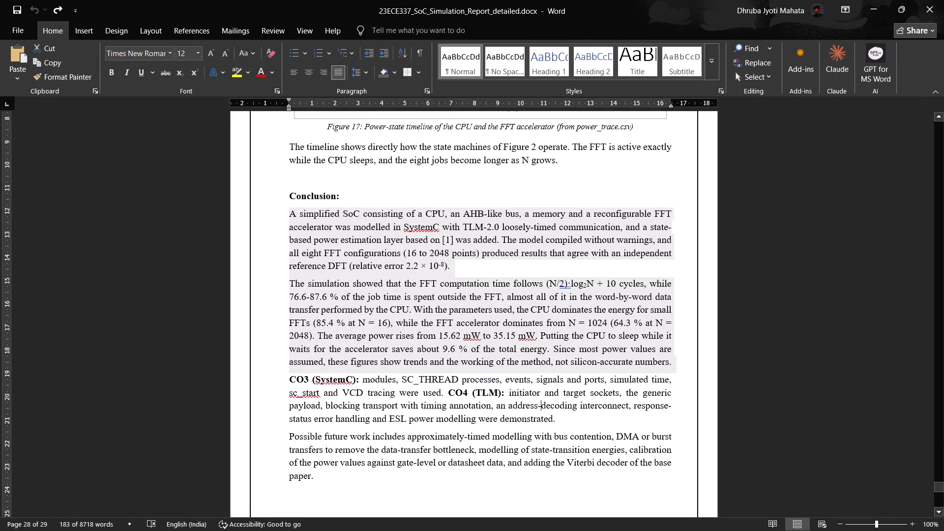
{"action": "key", "text": "ctrl+s"}
Review the detailed report's pages from the Conclusion back to the cover page.
{"action": "scroll", "coordinate": [500, 392], "scroll_direction": "down", "scroll_amount": 6}
{"action": "scroll", "coordinate": [500, 392], "scroll_direction": "up", "scroll_amount": 20}
{"action": "scroll", "coordinate": [500, 392], "scroll_direction": "up", "scroll_amount": 16}
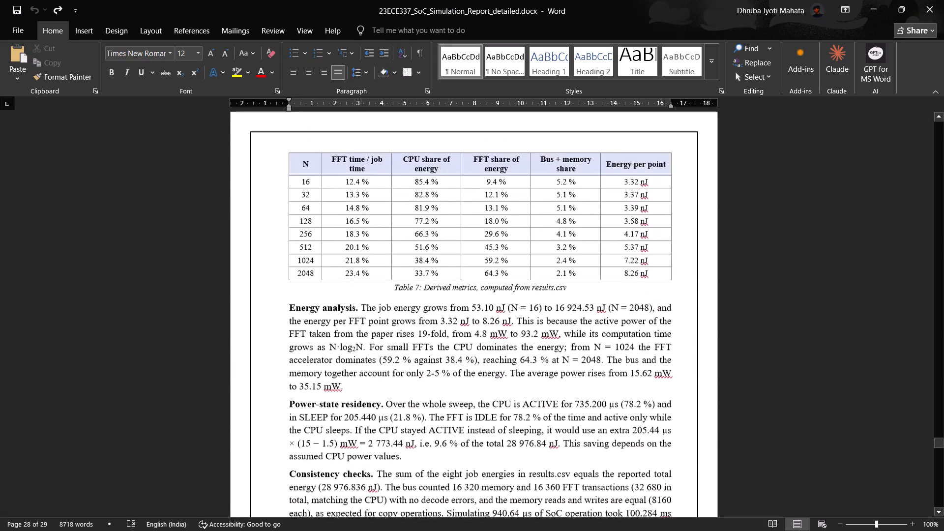
{"action": "scroll", "coordinate": [500, 392], "scroll_direction": "up", "scroll_amount": 20}
{"action": "scroll", "coordinate": [500, 392], "scroll_direction": "up", "scroll_amount": 16}
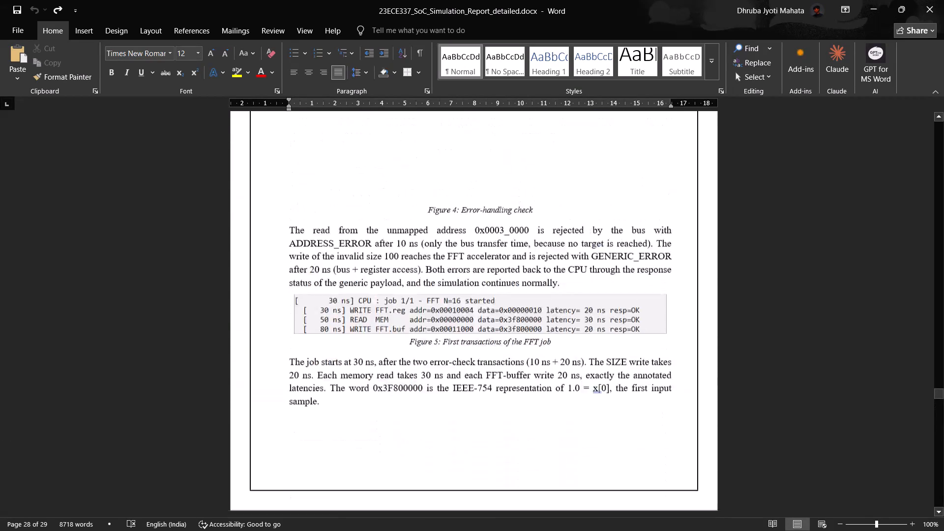
{"action": "scroll", "coordinate": [500, 392], "scroll_direction": "up", "scroll_amount": 20}
{"action": "scroll", "coordinate": [500, 392], "scroll_direction": "up", "scroll_amount": 16}
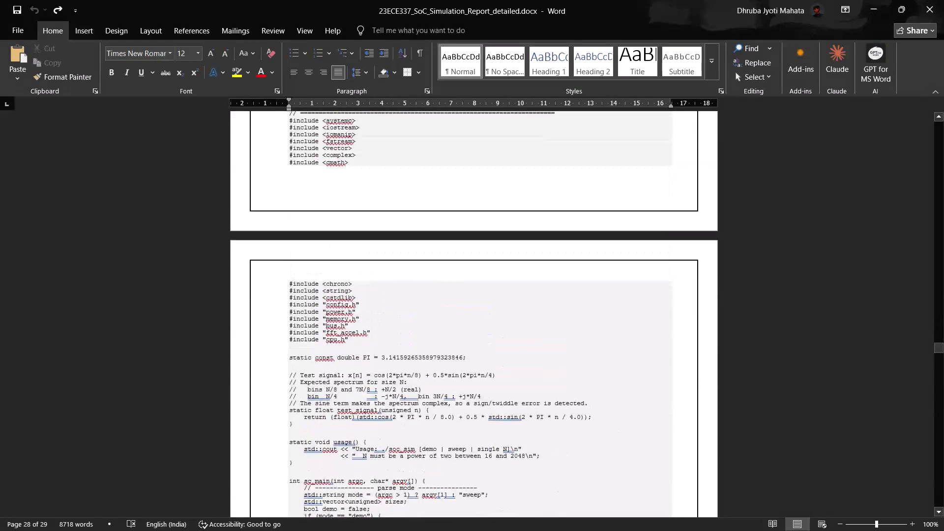
{"action": "scroll", "coordinate": [500, 392], "scroll_direction": "up", "scroll_amount": 20}
{"action": "scroll", "coordinate": [500, 392], "scroll_direction": "up", "scroll_amount": 16}
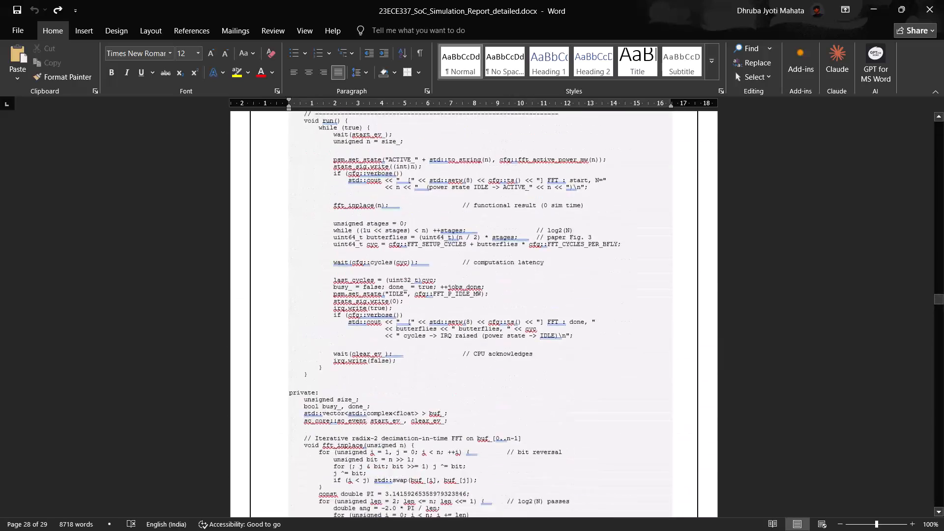
{"action": "scroll", "coordinate": [500, 392], "scroll_direction": "up", "scroll_amount": 20}
{"action": "scroll", "coordinate": [500, 392], "scroll_direction": "up", "scroll_amount": 16}
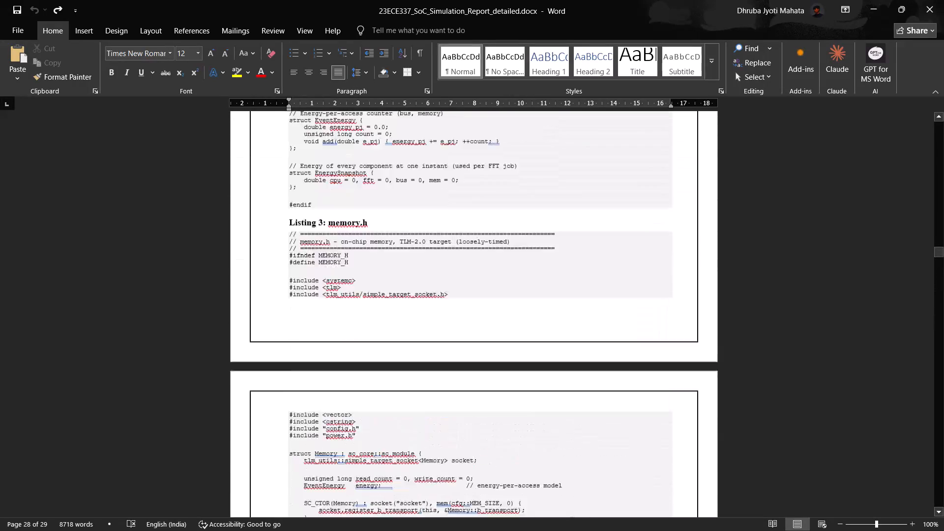
{"action": "scroll", "coordinate": [500, 392], "scroll_direction": "up", "scroll_amount": 20}
{"action": "scroll", "coordinate": [500, 392], "scroll_direction": "up", "scroll_amount": 16}
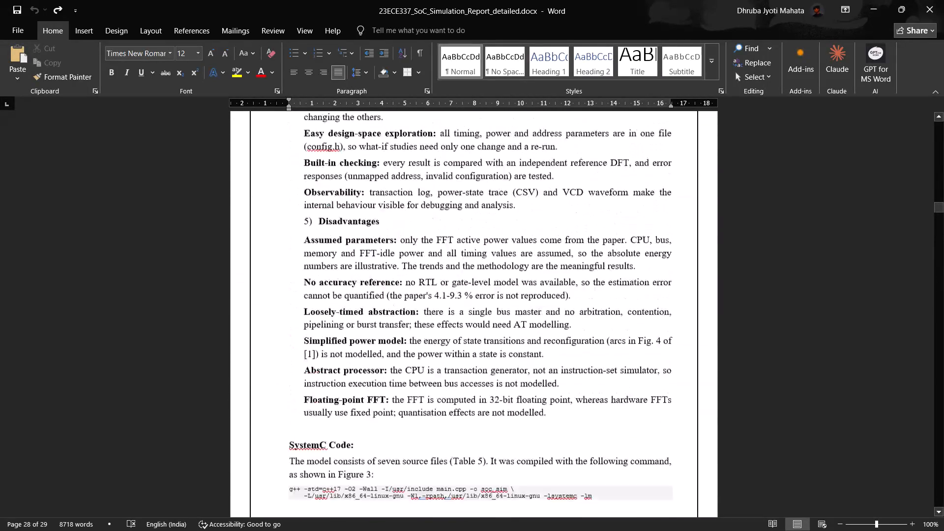
{"action": "scroll", "coordinate": [500, 392], "scroll_direction": "up", "scroll_amount": 20}
{"action": "scroll", "coordinate": [500, 392], "scroll_direction": "up", "scroll_amount": 16}
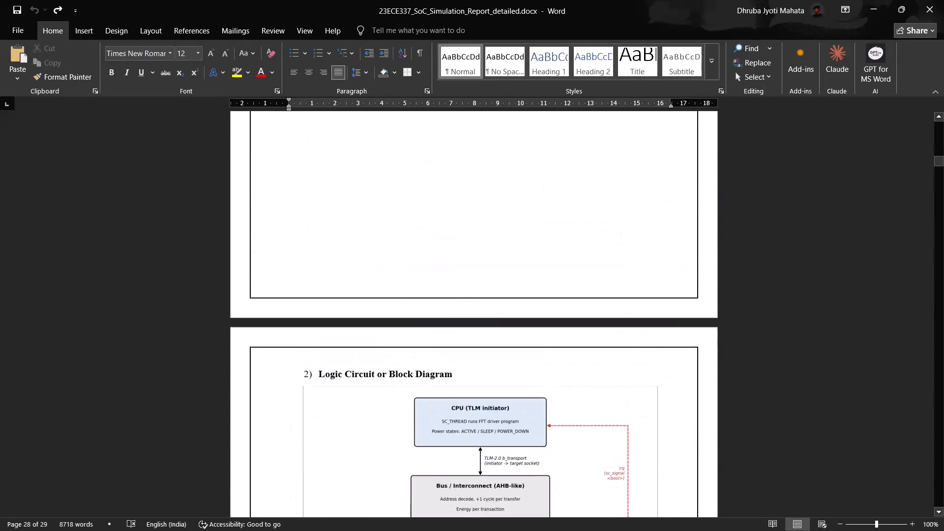
{"action": "scroll", "coordinate": [500, 392], "scroll_direction": "up", "scroll_amount": 20}
{"action": "scroll", "coordinate": [500, 392], "scroll_direction": "up", "scroll_amount": 15}
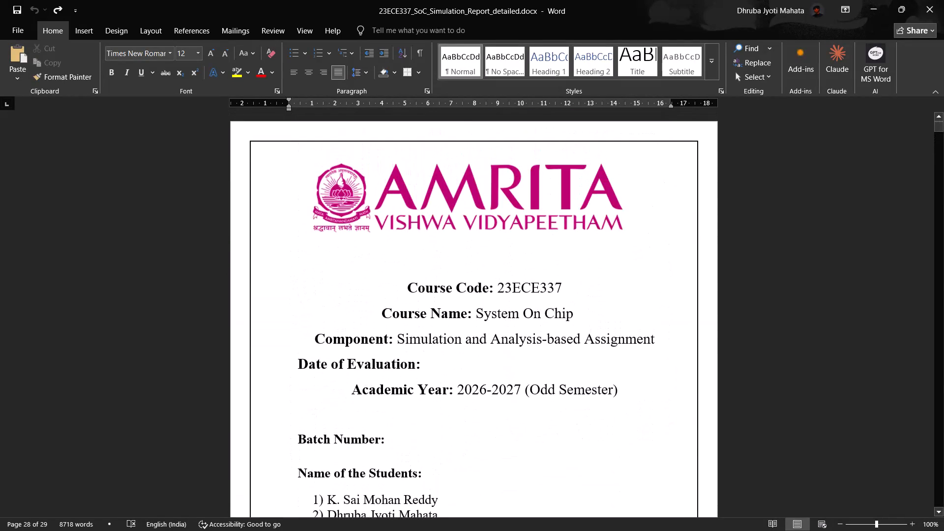
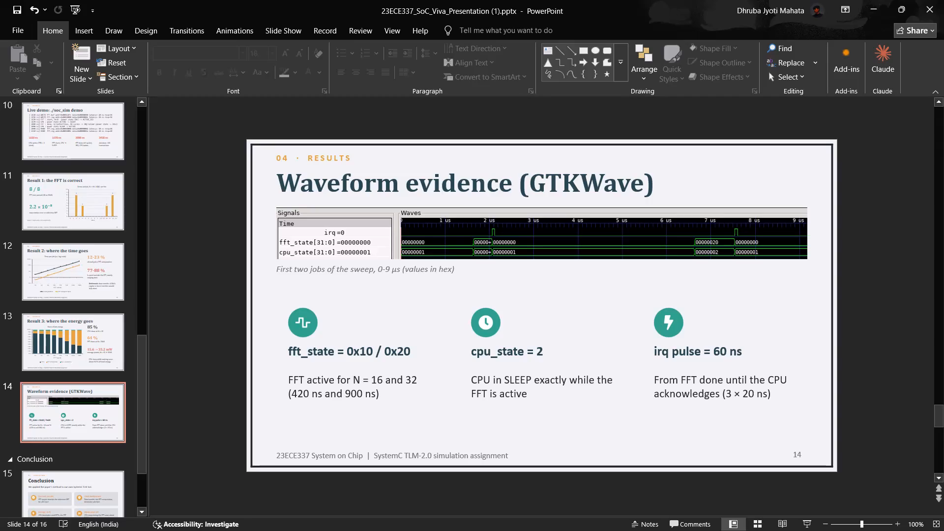
Look back through the presentation from the waveform evidence slide to the title slide.
{"action": "scroll", "coordinate": [478, 375], "scroll_direction": "up", "scroll_amount": 4}
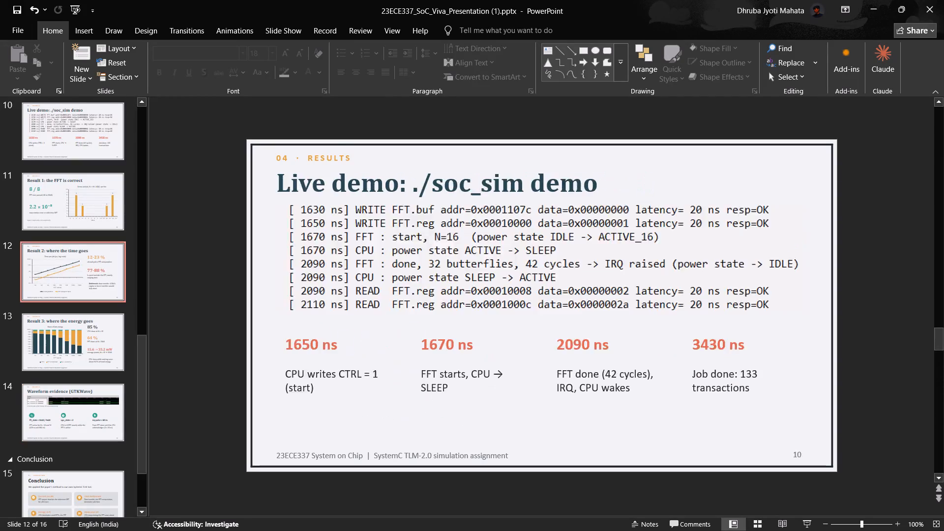
{"action": "scroll", "coordinate": [478, 375], "scroll_direction": "up", "scroll_amount": 5}
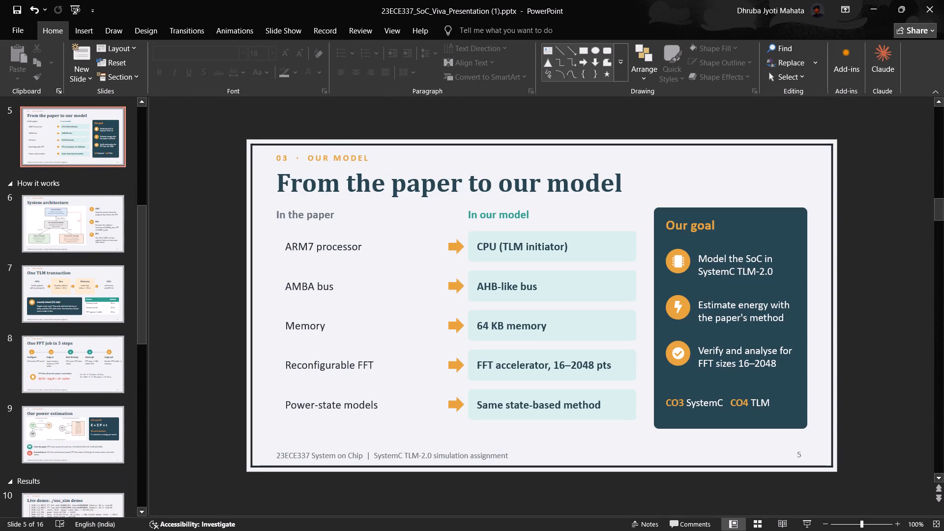
{"action": "scroll", "coordinate": [478, 375], "scroll_direction": "up", "scroll_amount": 3}
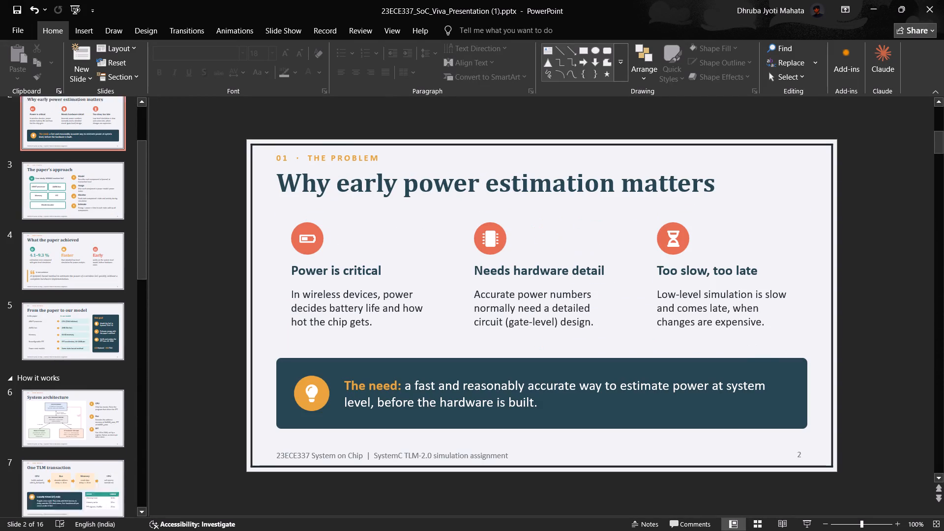
{"action": "scroll", "coordinate": [478, 375], "scroll_direction": "up", "scroll_amount": 1}
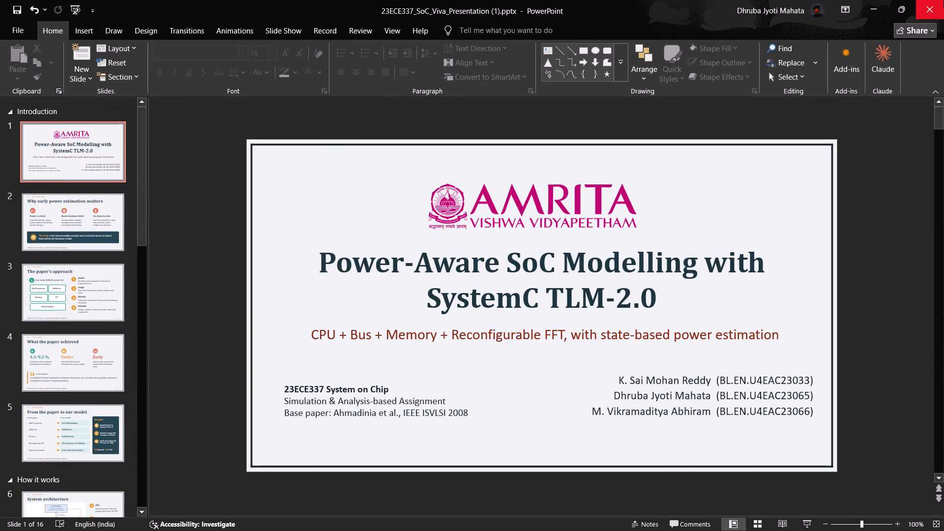
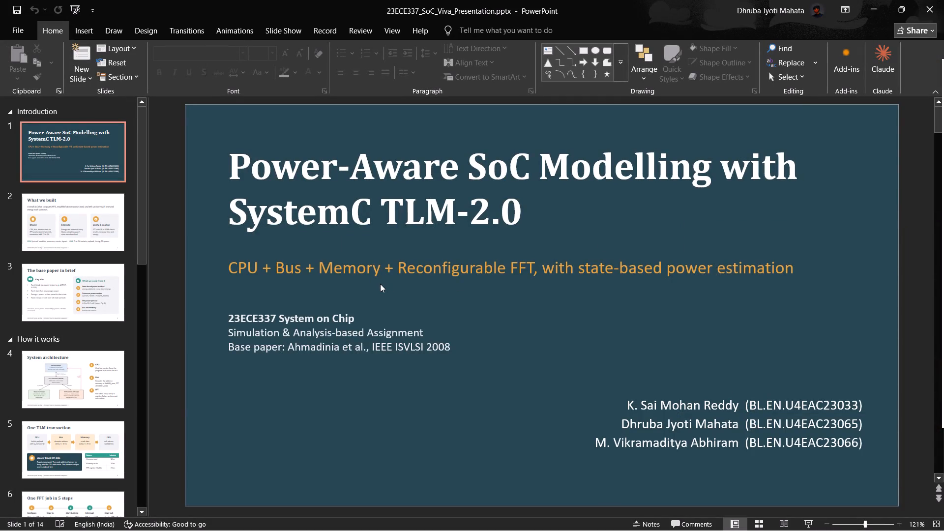
Look through the whole presentation from the title slide to the closing Thank you slide.
{"action": "scroll", "coordinate": [380, 284], "scroll_direction": "down", "scroll_amount": 2}
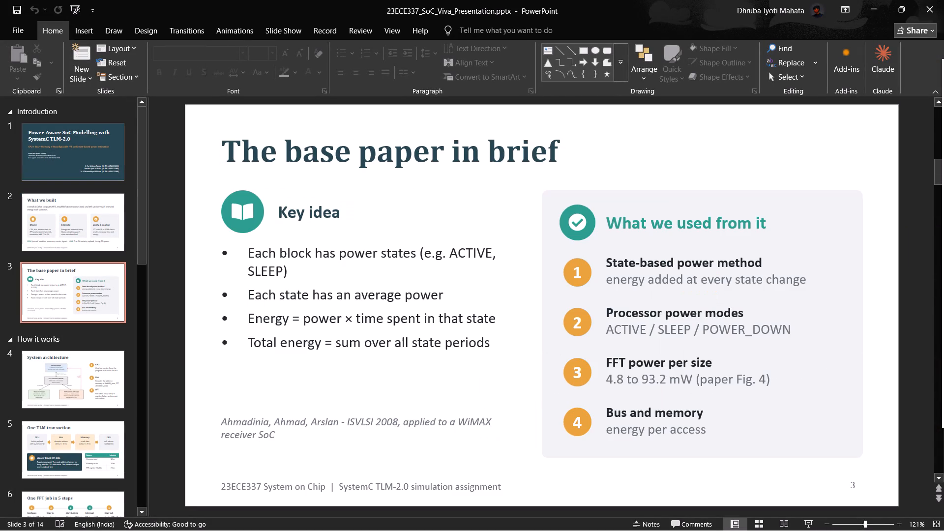
{"action": "scroll", "coordinate": [380, 284], "scroll_direction": "down", "scroll_amount": 2}
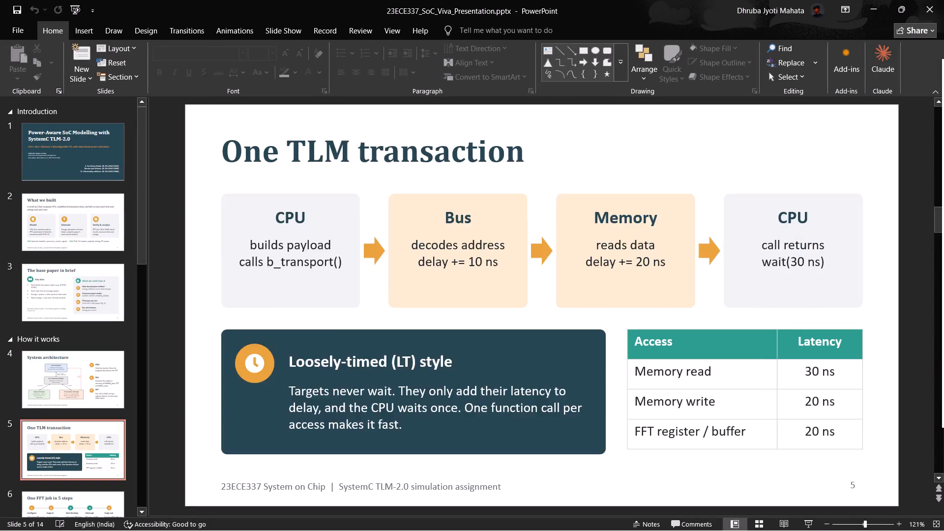
{"action": "scroll", "coordinate": [380, 284], "scroll_direction": "down", "scroll_amount": 2}
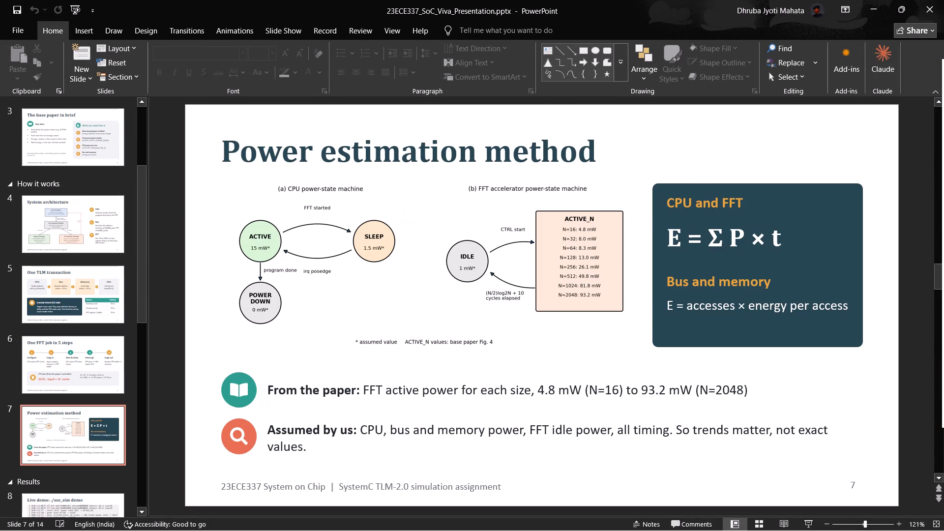
{"action": "scroll", "coordinate": [380, 284], "scroll_direction": "down", "scroll_amount": 3}
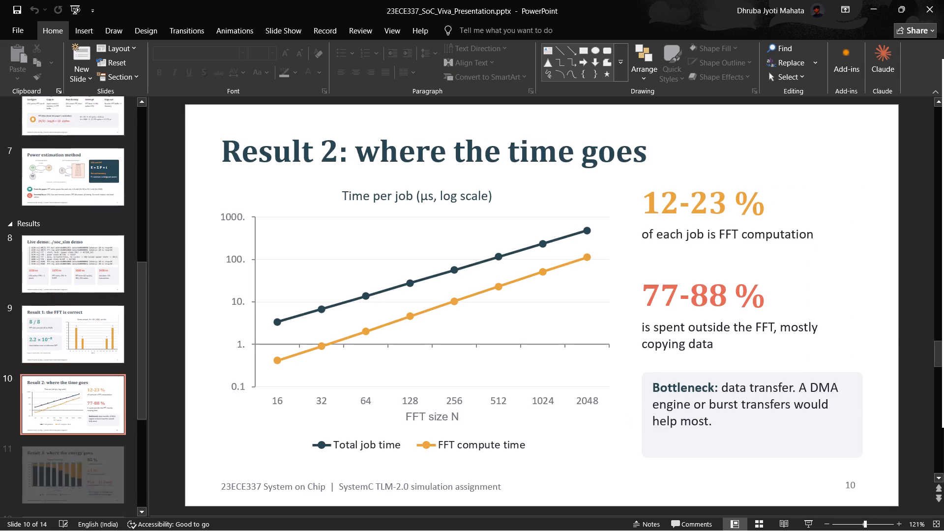
{"action": "scroll", "coordinate": [380, 284], "scroll_direction": "down", "scroll_amount": 7}
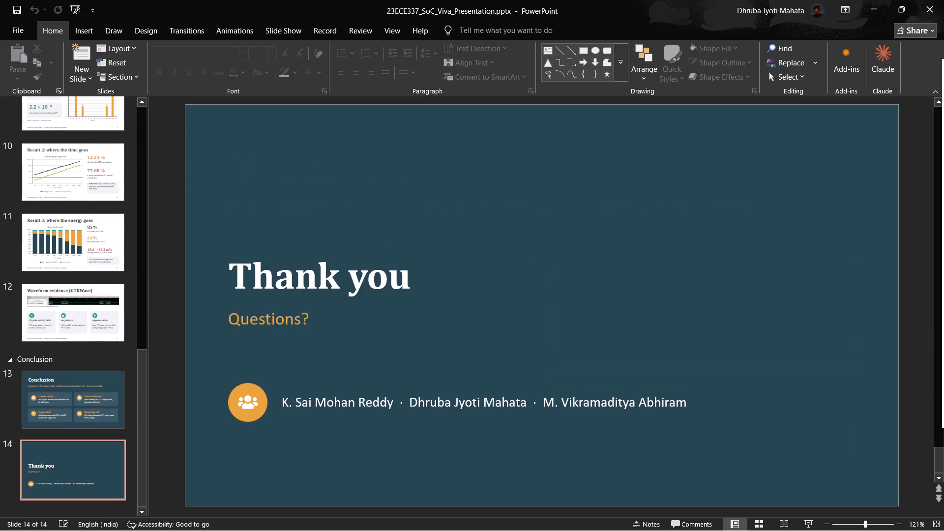
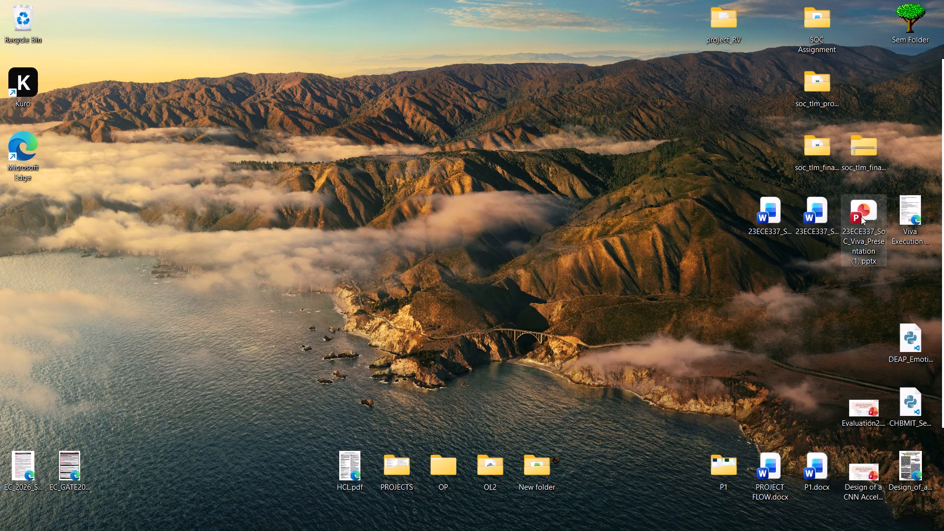
{"action": "right_click", "coordinate": [861, 222]}
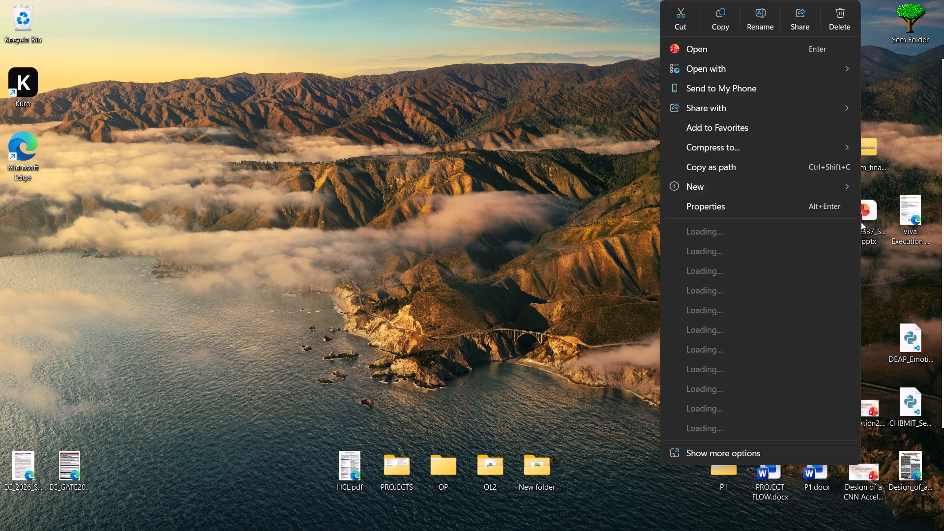
{"action": "left_click", "coordinate": [758, 10]}
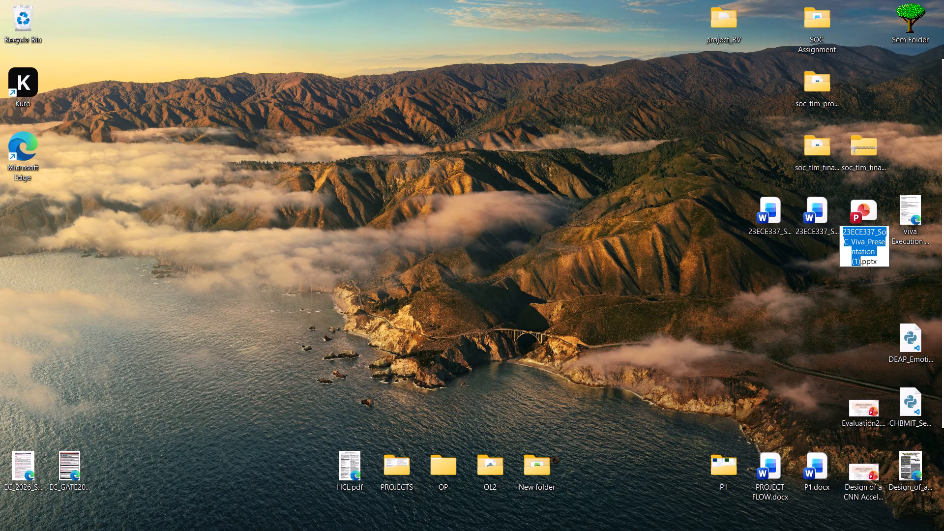
{"action": "left_click", "coordinate": [858, 260]}
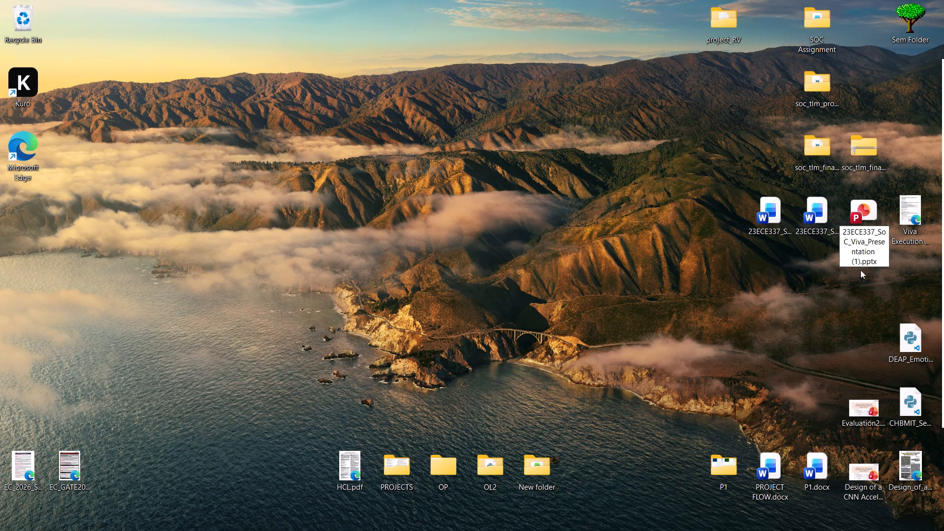
{"action": "key", "text": "Right"}
{"action": "key", "text": "BackSpace"}
{"action": "key", "text": "BackSpace"}
{"action": "key", "text": "BackSpace"}
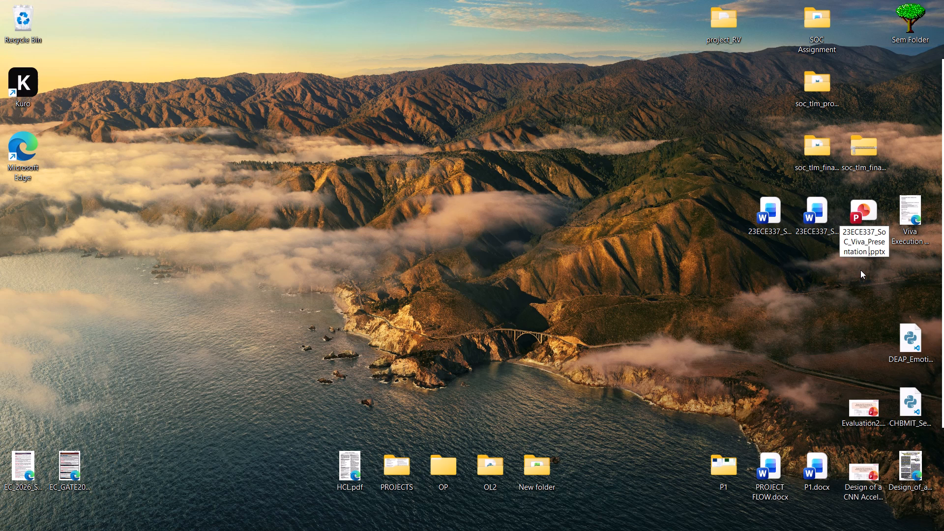
{"action": "key", "text": "BackSpace"}
{"action": "left_click", "coordinate": [867, 246]}
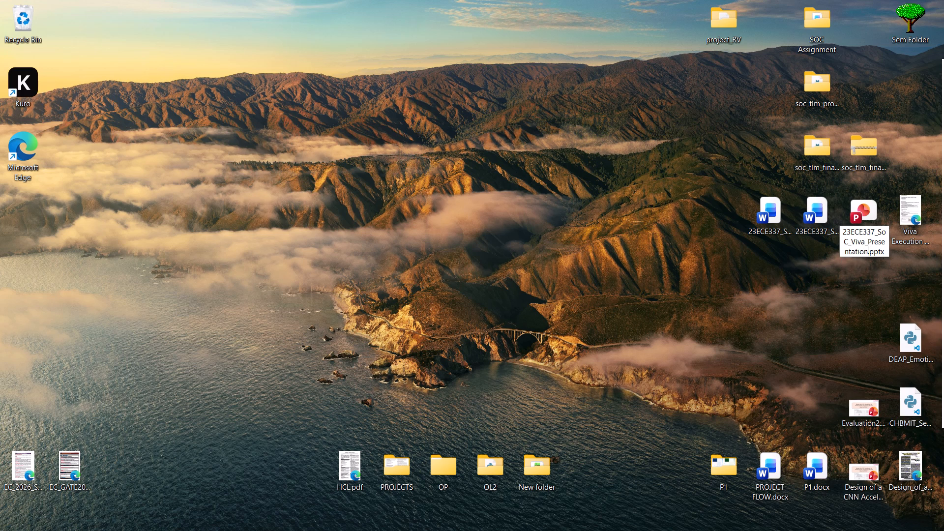
{"action": "left_click", "coordinate": [869, 244]}
{"action": "key", "text": "Left"}
{"action": "key", "text": "BackSpace"}
{"action": "key", "text": "BackSpace"}
{"action": "key", "text": "BackSpace"}
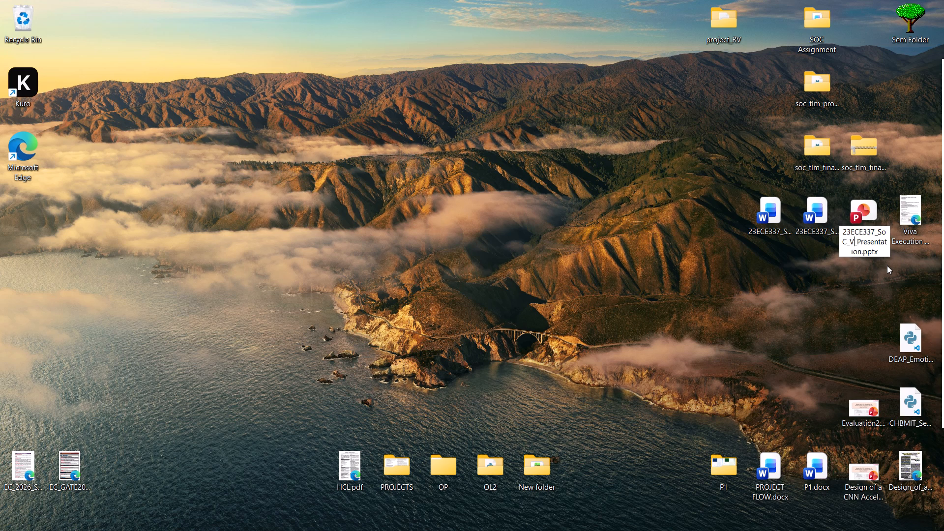
{"action": "key", "text": "BackSpace"}
{"action": "type", "text": "Assignment"}
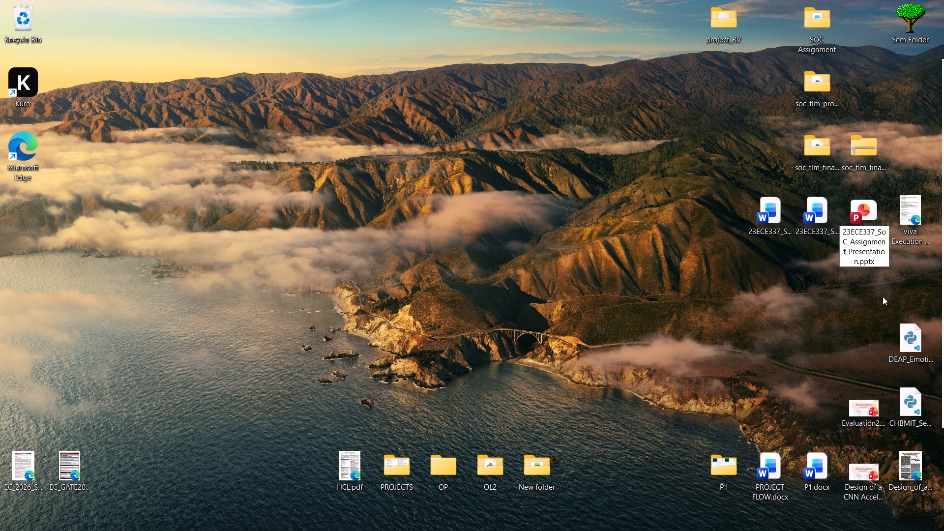
{"action": "left_click", "coordinate": [883, 296]}
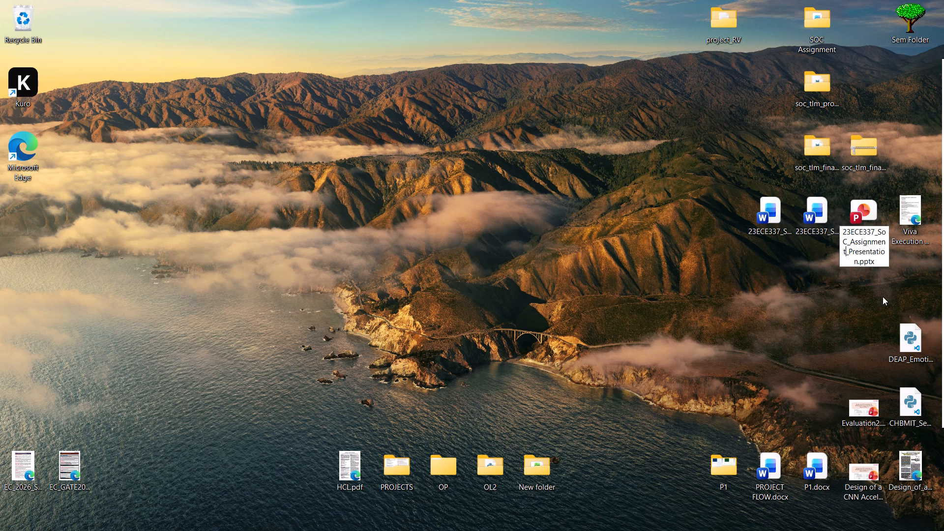
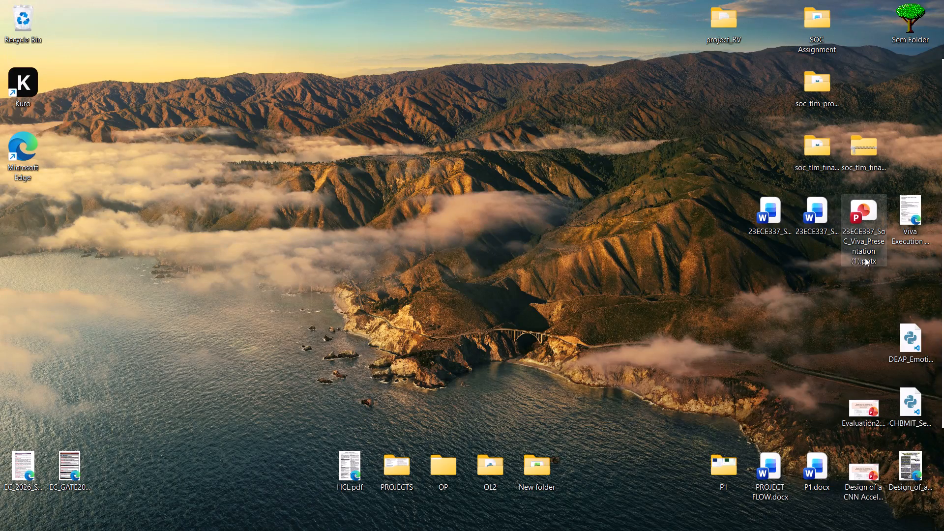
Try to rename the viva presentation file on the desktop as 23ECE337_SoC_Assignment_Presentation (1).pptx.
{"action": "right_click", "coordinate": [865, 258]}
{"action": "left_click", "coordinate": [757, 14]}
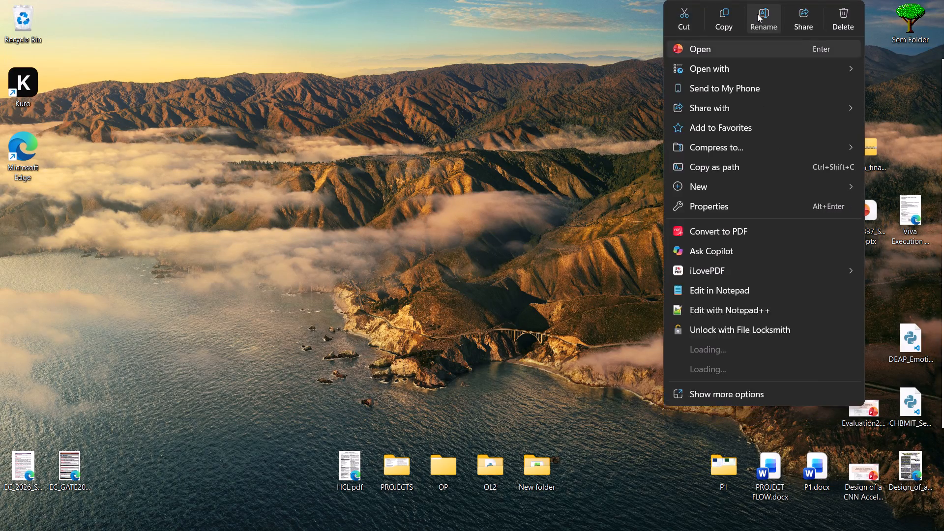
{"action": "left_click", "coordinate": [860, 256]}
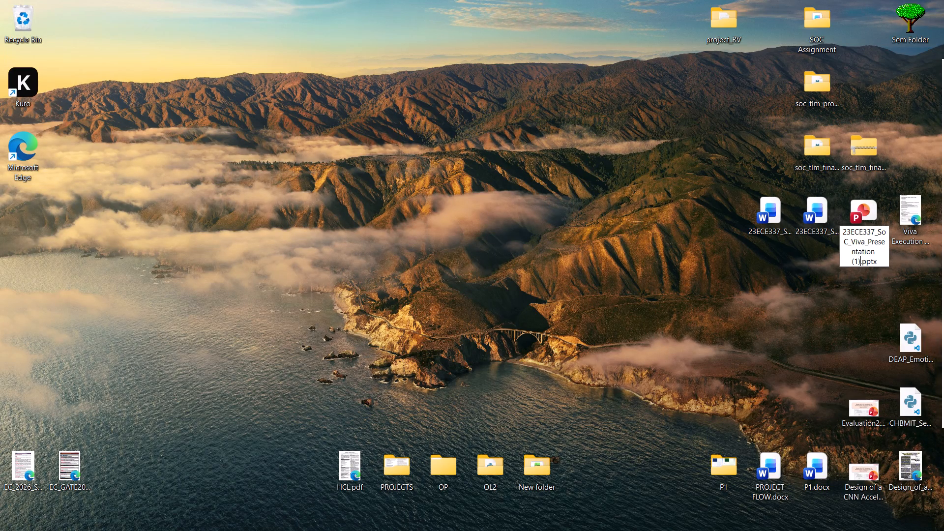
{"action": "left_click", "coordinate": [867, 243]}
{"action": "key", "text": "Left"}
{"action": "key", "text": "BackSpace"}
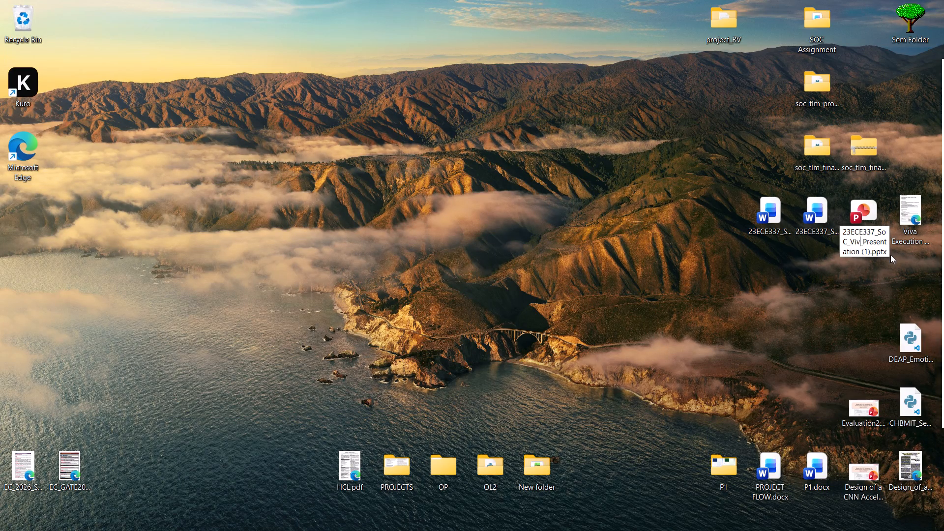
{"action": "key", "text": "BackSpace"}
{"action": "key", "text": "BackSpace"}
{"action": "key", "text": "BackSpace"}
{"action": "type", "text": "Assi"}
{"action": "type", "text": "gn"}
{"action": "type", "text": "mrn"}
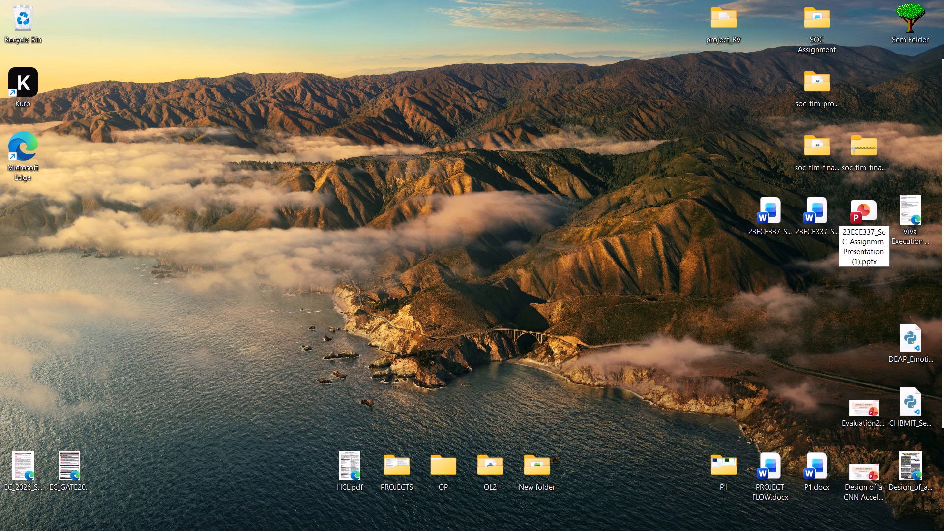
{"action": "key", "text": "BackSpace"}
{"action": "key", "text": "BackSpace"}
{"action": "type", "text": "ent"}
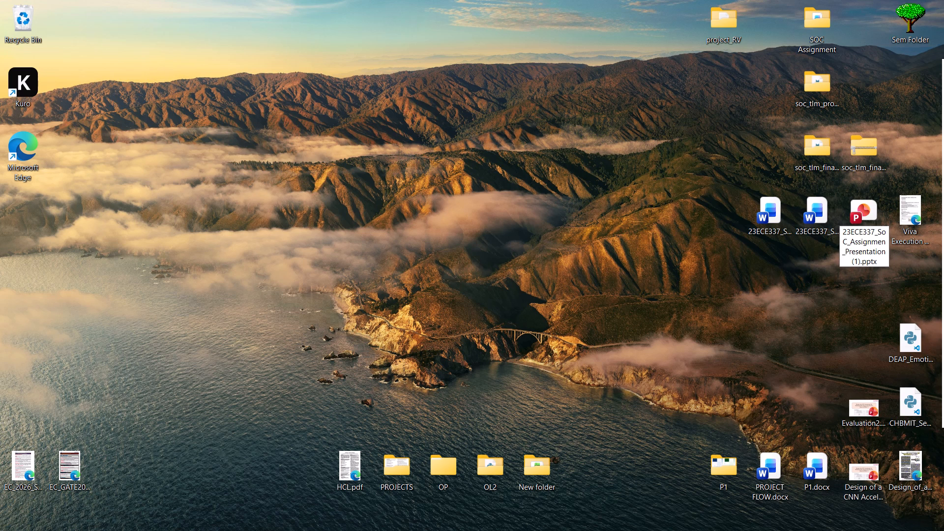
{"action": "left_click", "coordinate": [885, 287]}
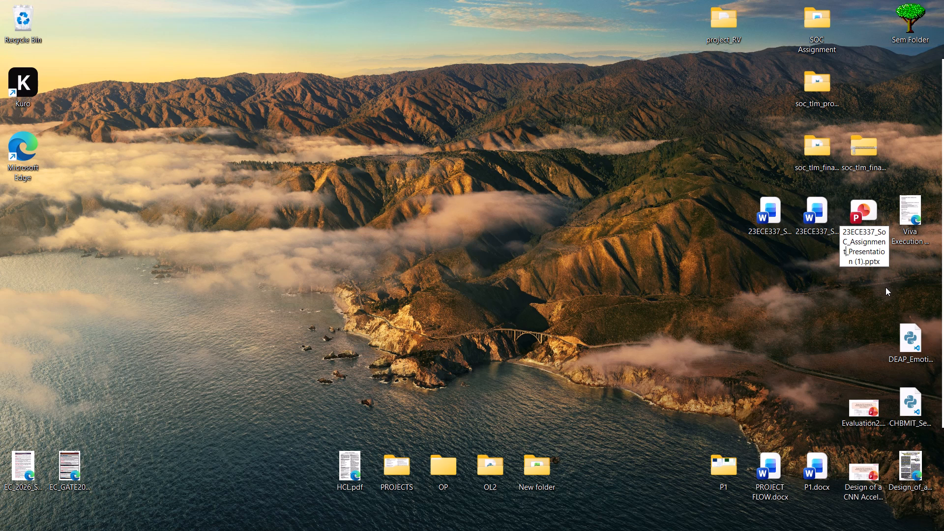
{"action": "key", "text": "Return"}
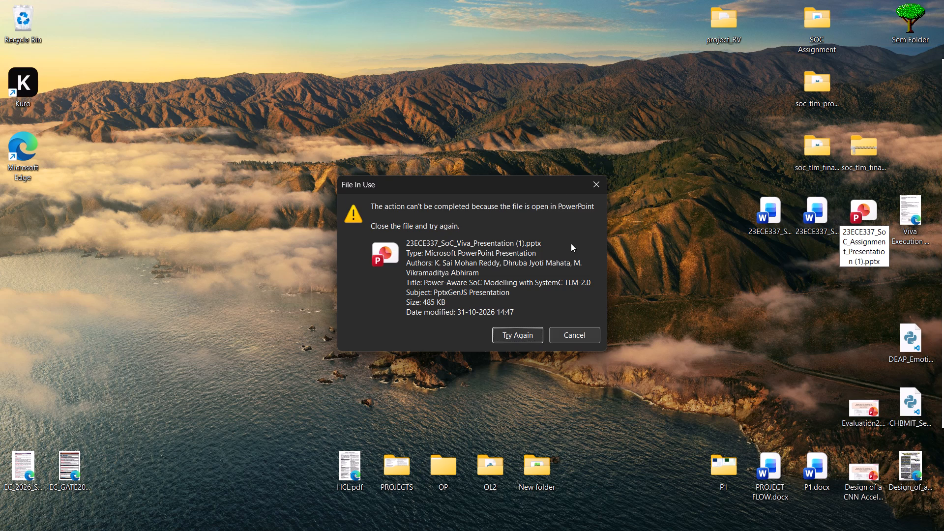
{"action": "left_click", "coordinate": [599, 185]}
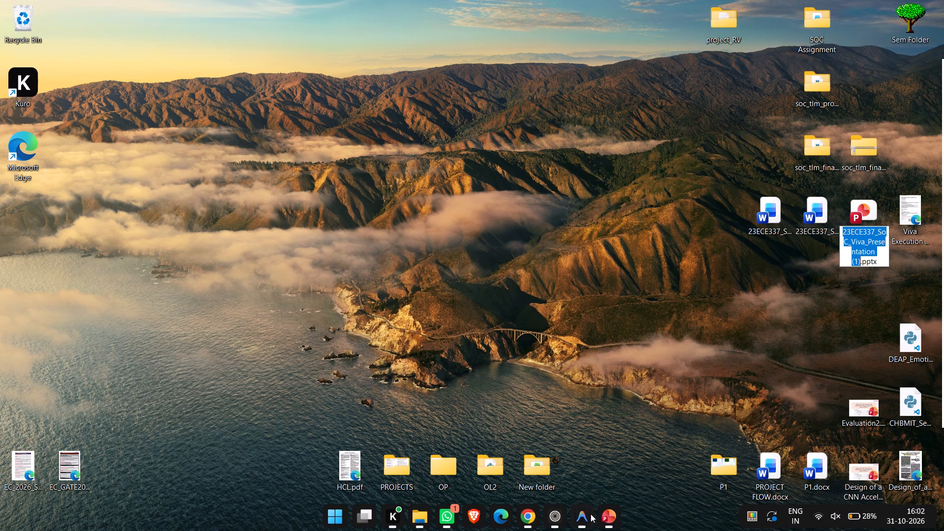
Switch to the open viva presentation in PowerPoint and review its slides from the title to the Thank you slide.
{"action": "left_click", "coordinate": [599, 517]}
{"action": "scroll", "coordinate": [794, 217], "scroll_direction": "down", "scroll_amount": 1}
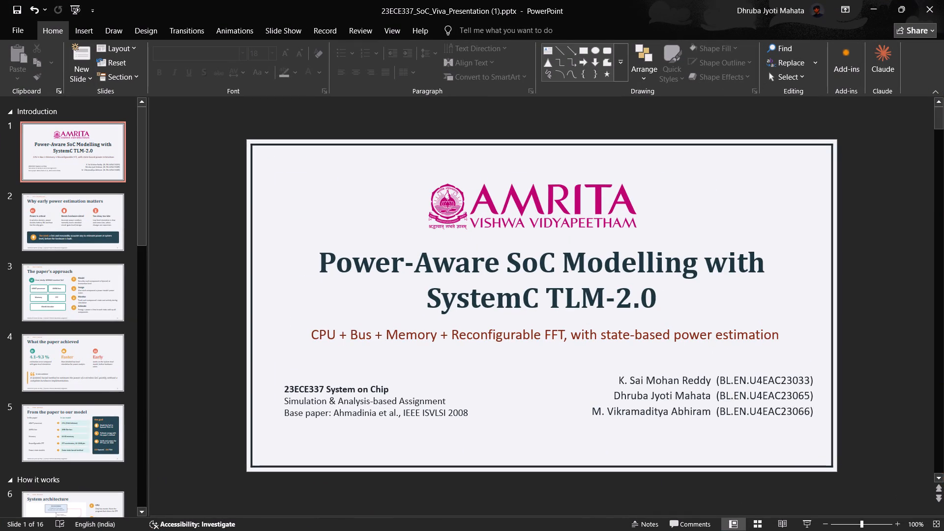
{"action": "scroll", "coordinate": [794, 217], "scroll_direction": "down", "scroll_amount": 2}
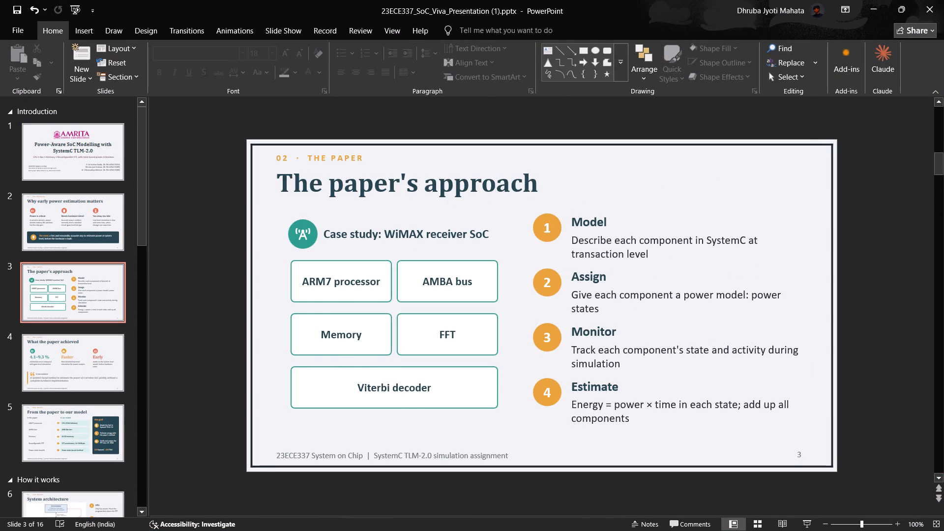
{"action": "scroll", "coordinate": [794, 217], "scroll_direction": "down", "scroll_amount": 2}
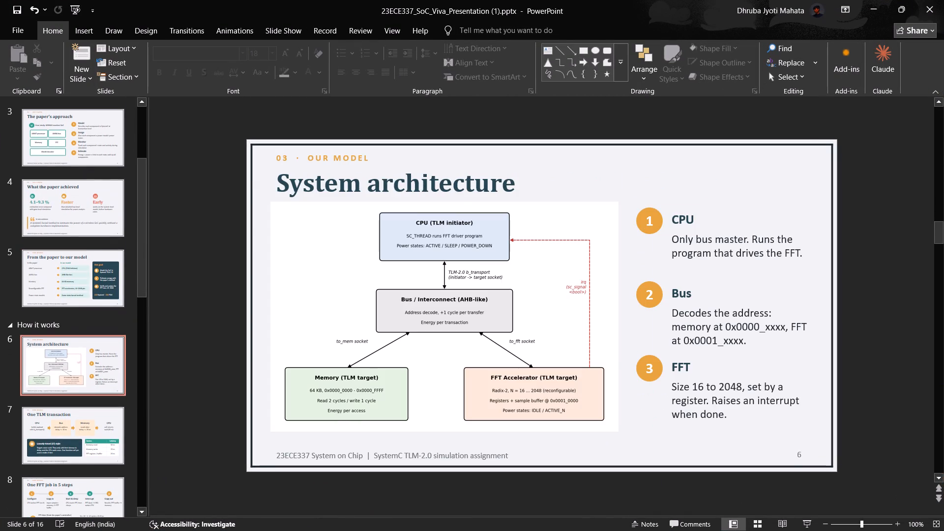
{"action": "scroll", "coordinate": [794, 217], "scroll_direction": "down", "scroll_amount": 3}
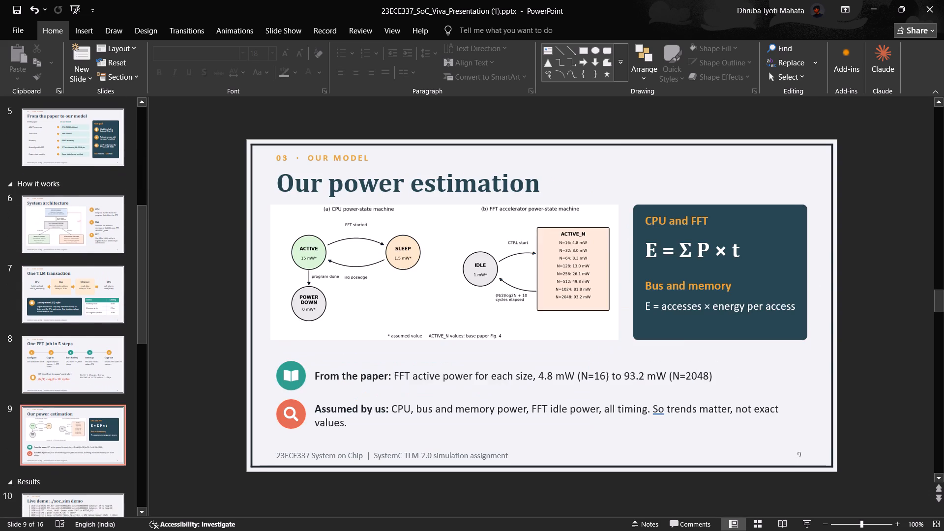
{"action": "scroll", "coordinate": [794, 217], "scroll_direction": "down", "scroll_amount": 2}
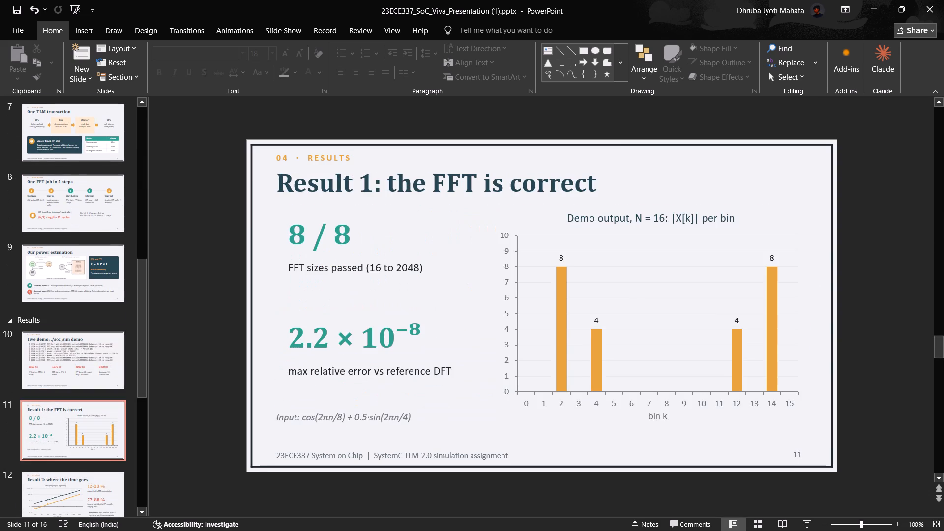
{"action": "scroll", "coordinate": [794, 217], "scroll_direction": "down", "scroll_amount": 3}
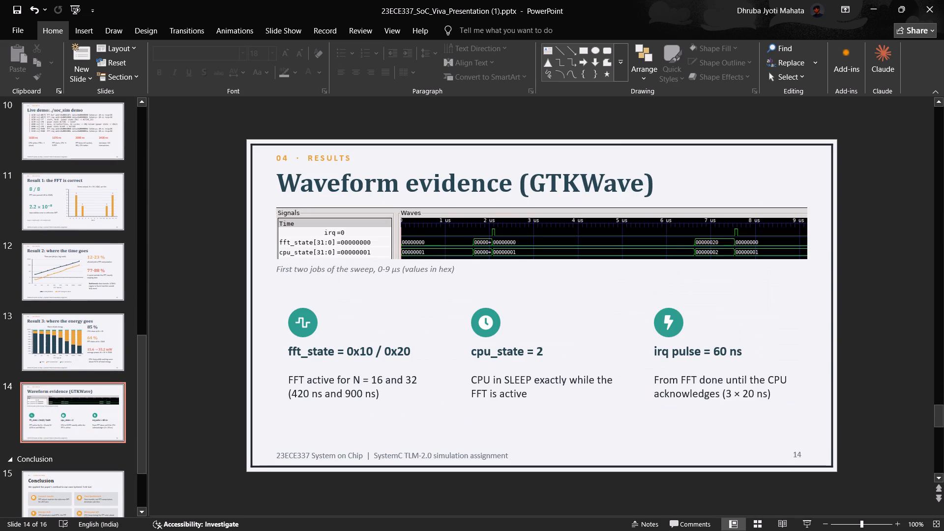
{"action": "scroll", "coordinate": [794, 217], "scroll_direction": "down", "scroll_amount": 4}
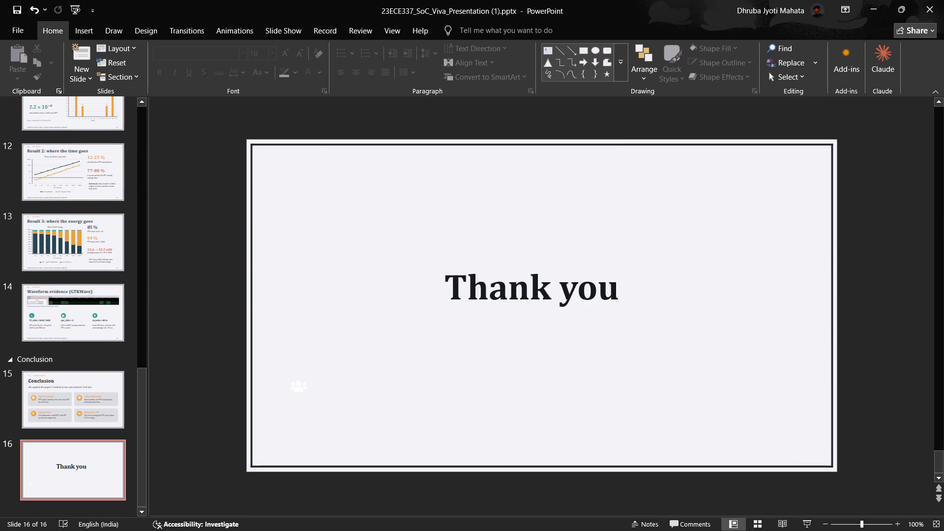
Go back through the slides and re-examine the TLM transaction, FFT job, power estimation and live demo slides.
{"action": "scroll", "coordinate": [816, 198], "scroll_direction": "up", "scroll_amount": 5}
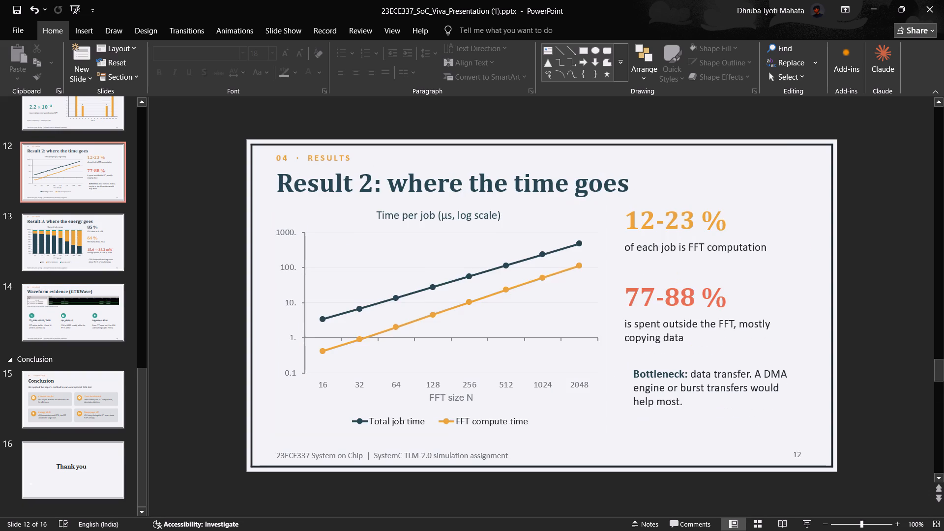
{"action": "scroll", "coordinate": [816, 198], "scroll_direction": "up", "scroll_amount": 4}
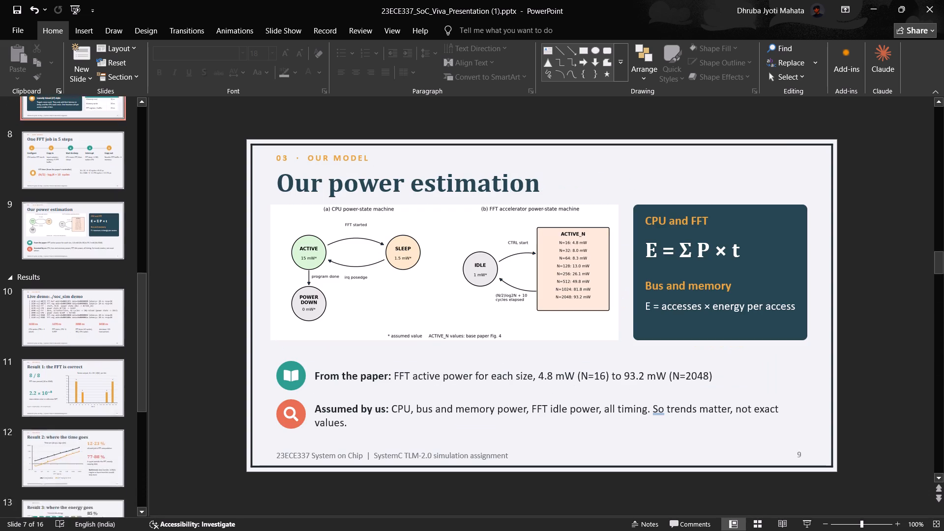
{"action": "scroll", "coordinate": [816, 198], "scroll_direction": "up", "scroll_amount": 2}
{"action": "scroll", "coordinate": [816, 198], "scroll_direction": "down", "scroll_amount": 2}
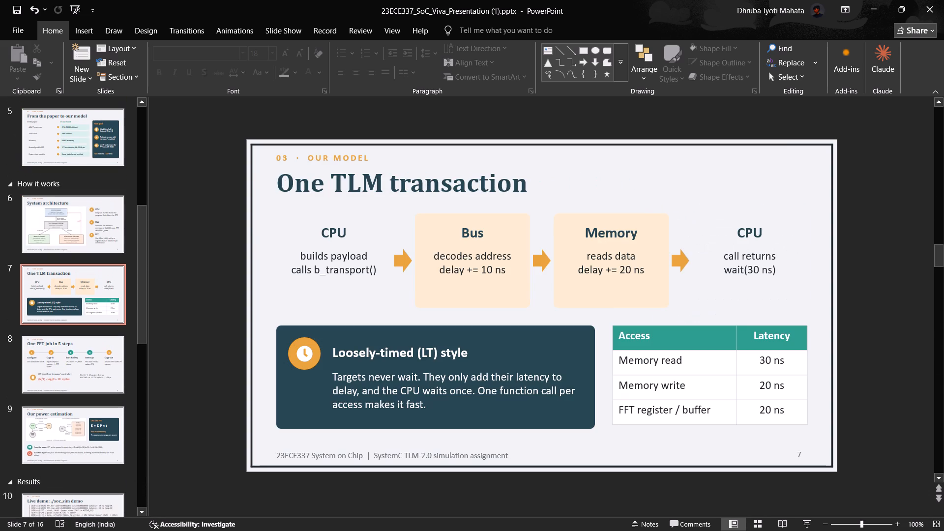
{"action": "scroll", "coordinate": [816, 198], "scroll_direction": "down", "scroll_amount": 1}
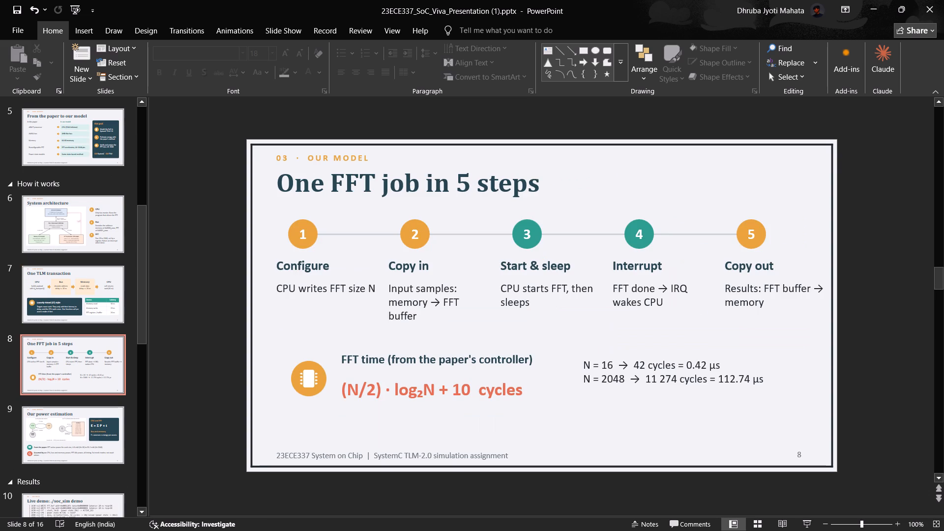
{"action": "scroll", "coordinate": [816, 198], "scroll_direction": "down", "scroll_amount": 2}
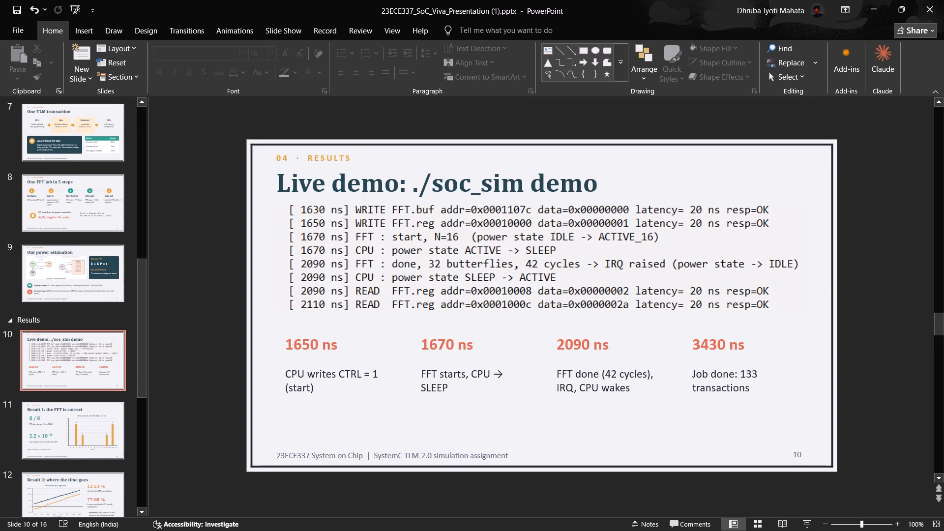
Close the viva presentation.
{"action": "left_click", "coordinate": [935, 0]}
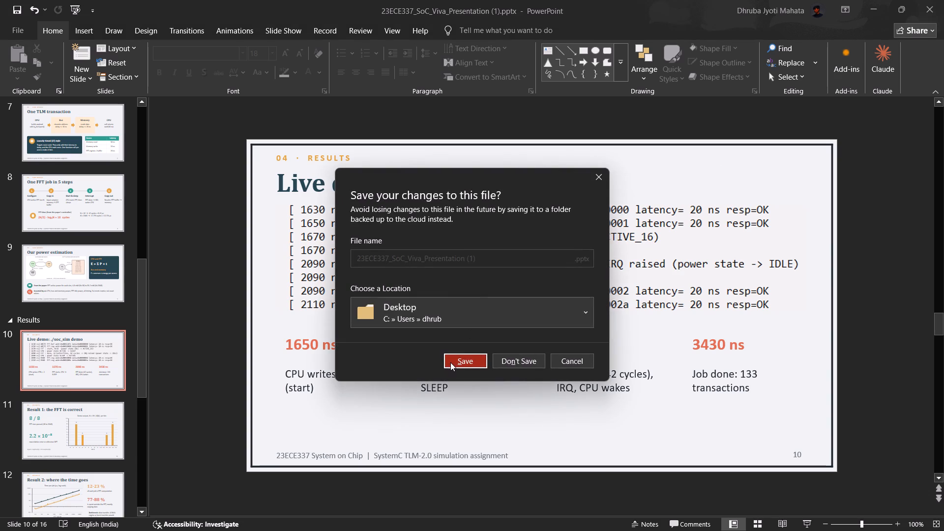
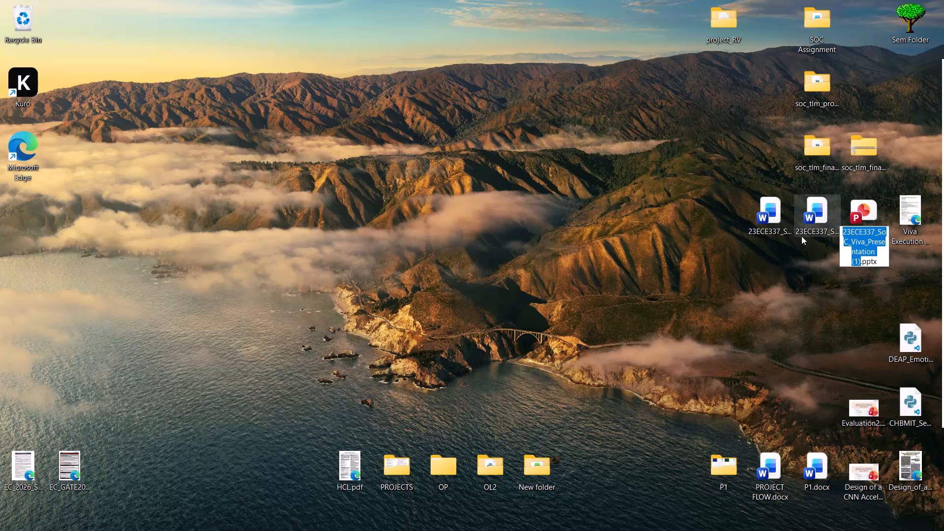
Rename the SoC viva presentation on the desktop as SoC_Assignment_Presentation.pptx.
{"action": "left_click", "coordinate": [864, 247]}
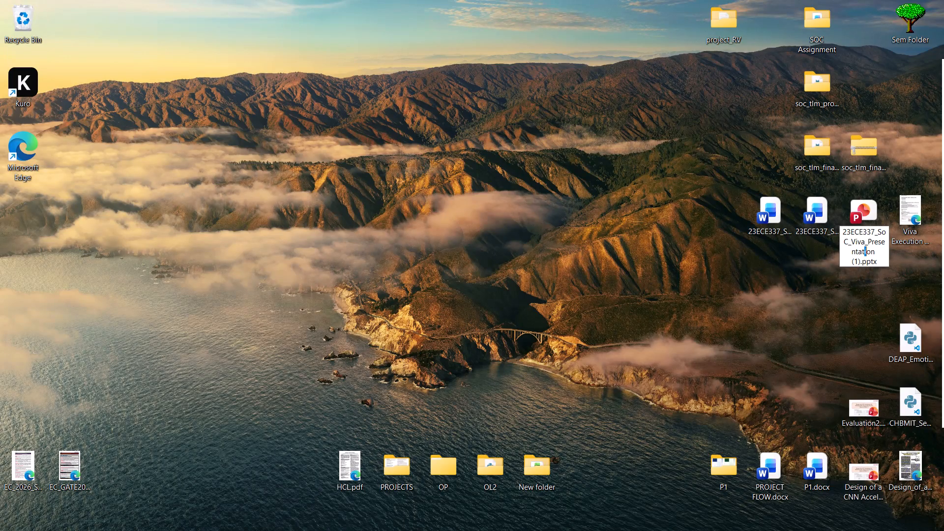
{"action": "left_click", "coordinate": [861, 242]}
{"action": "left_click", "coordinate": [862, 241]}
{"action": "left_click_drag", "start_coordinate": [878, 234], "coordinate": [847, 234]}
{"action": "left_click_drag", "start_coordinate": [847, 234], "coordinate": [843, 234]}
{"action": "key", "text": "BackSpace"}
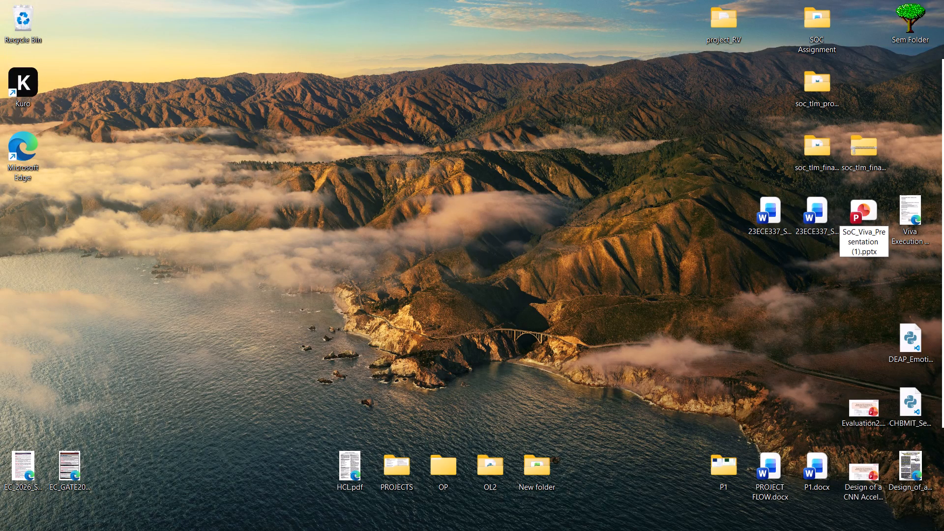
{"action": "left_click", "coordinate": [872, 232]}
{"action": "key", "text": "BackSpace"}
{"action": "key", "text": "BackSpace"}
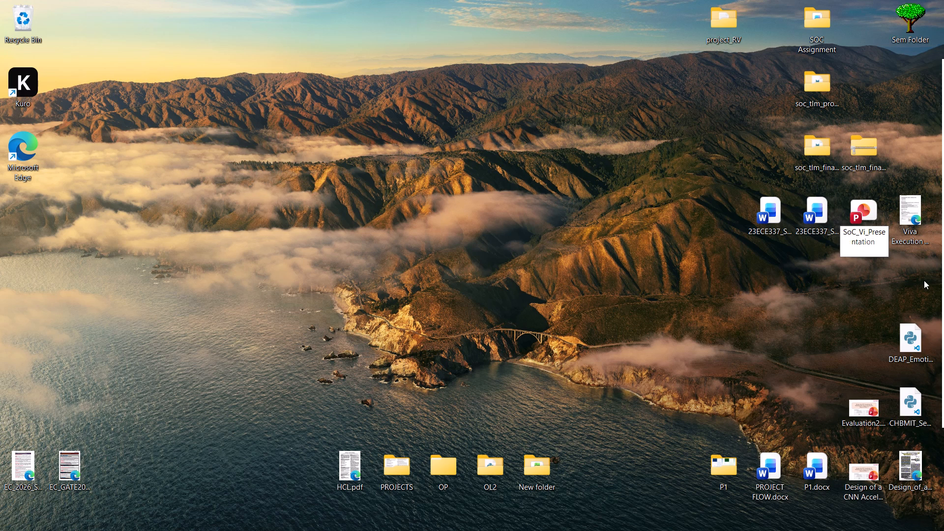
{"action": "key", "text": "BackSpace"}
{"action": "key", "text": "BackSpace"}
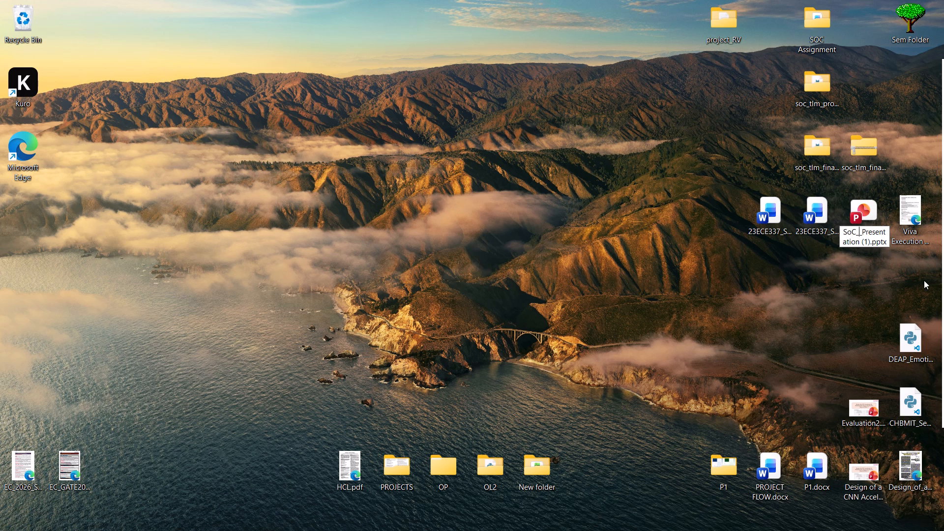
{"action": "key", "text": "shift+a"}
{"action": "type", "text": "ssignmr"}
{"action": "key", "text": "BackSpace"}
{"action": "type", "text": "ent"}
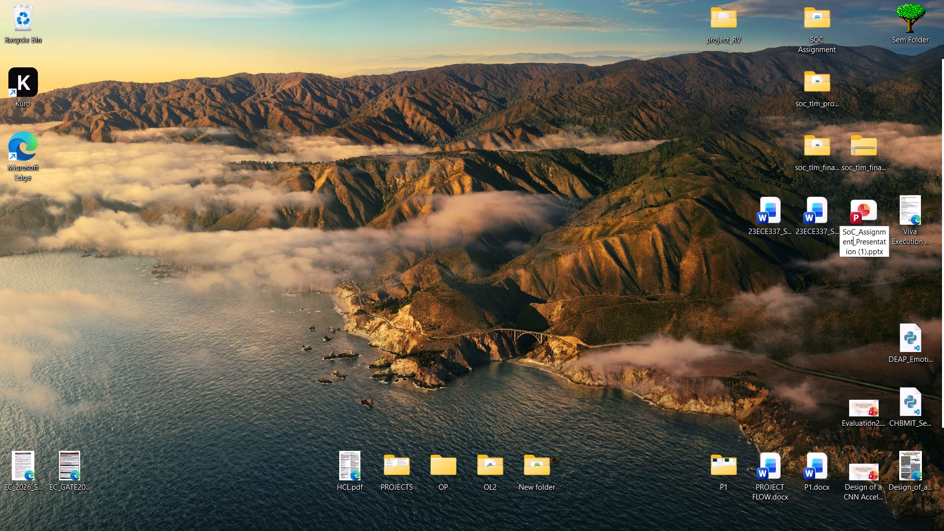
{"action": "left_click", "coordinate": [858, 255]}
{"action": "key", "text": "BackSpace"}
{"action": "key", "text": "Delete"}
{"action": "key", "text": "Delete"}
{"action": "key", "text": "Delete"}
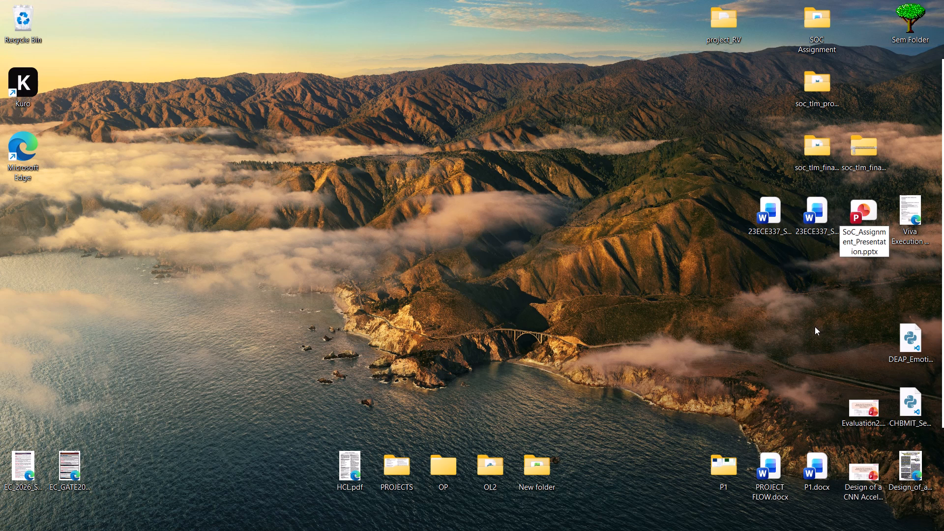
{"action": "left_click", "coordinate": [815, 326]}
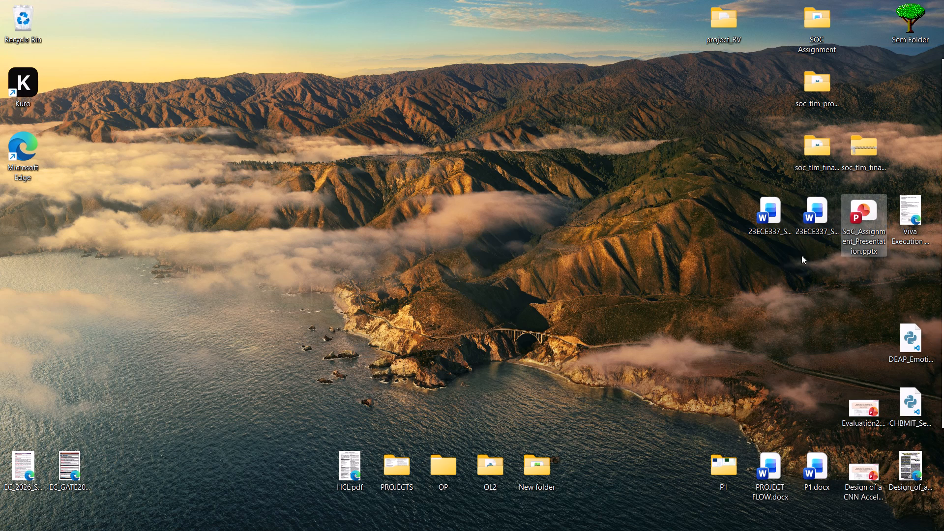
Rename the Word simulation report whose name ends in "_final" as SoC_Assignment_Simulation_Report.docx.
{"action": "left_click", "coordinate": [767, 233]}
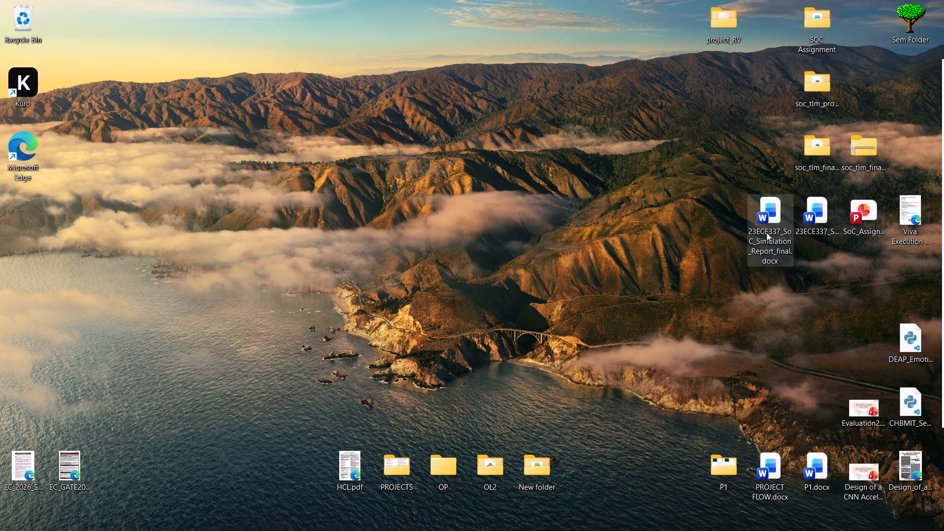
{"action": "right_click", "coordinate": [767, 233]}
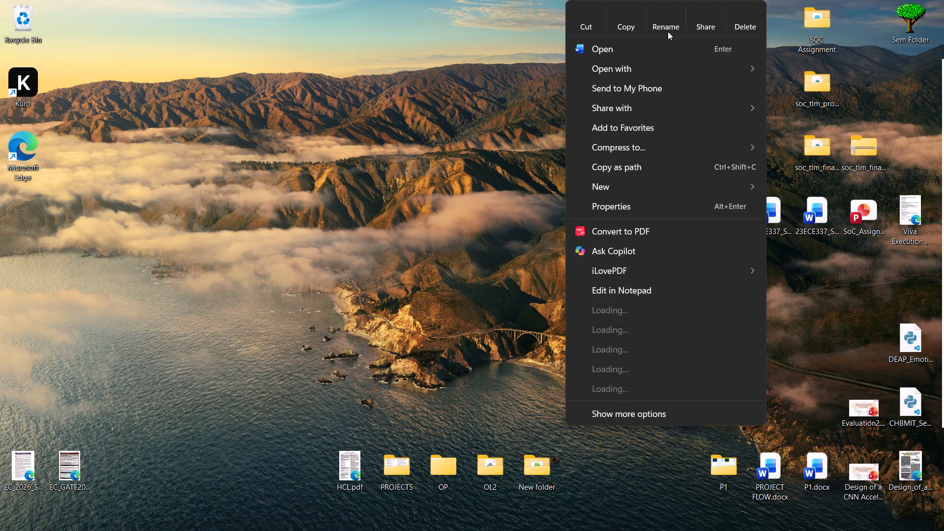
{"action": "left_click", "coordinate": [666, 17]}
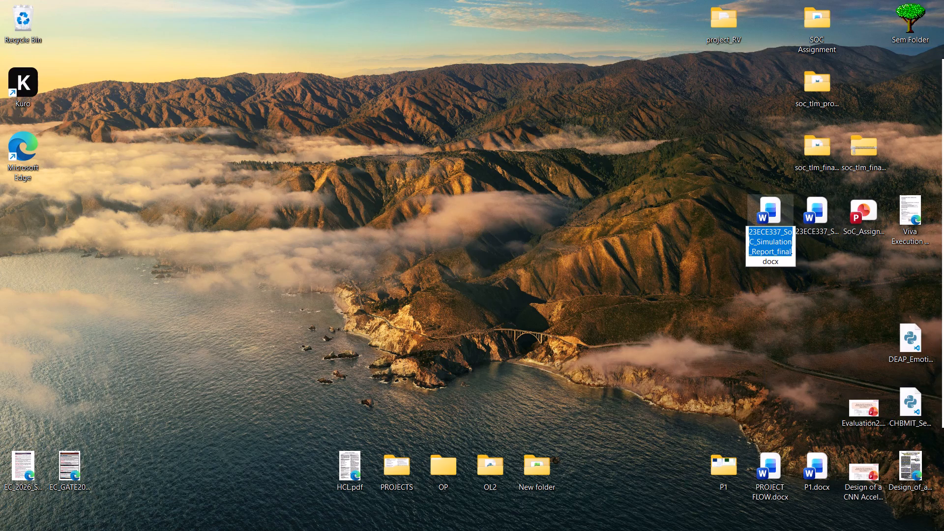
{"action": "left_click", "coordinate": [784, 232]}
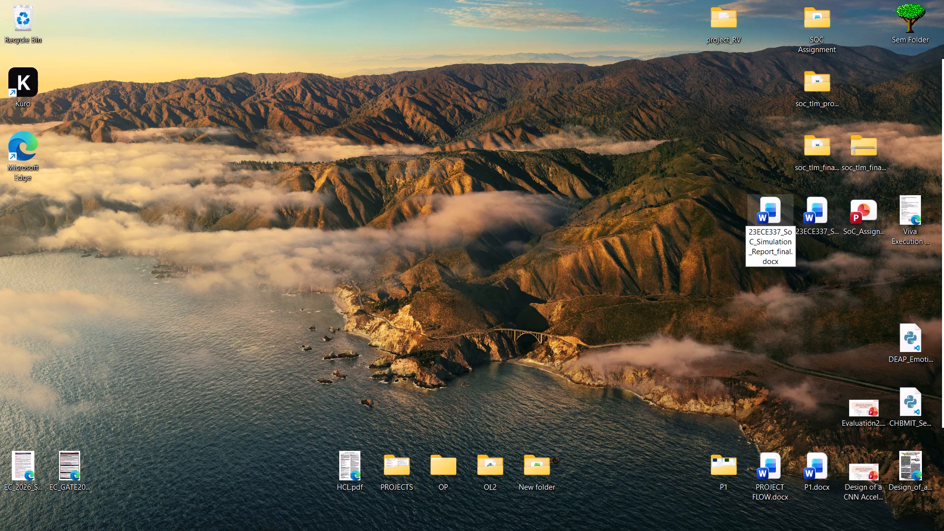
{"action": "key", "text": "BackSpace"}
{"action": "key", "text": "BackSpace"}
{"action": "key", "text": "BackSpace"}
{"action": "key", "text": "BackSpace"}
{"action": "key", "text": "BackSpace"}
{"action": "key", "text": "BackSpace"}
{"action": "key", "text": "BackSpace"}
{"action": "key", "text": "BackSpace"}
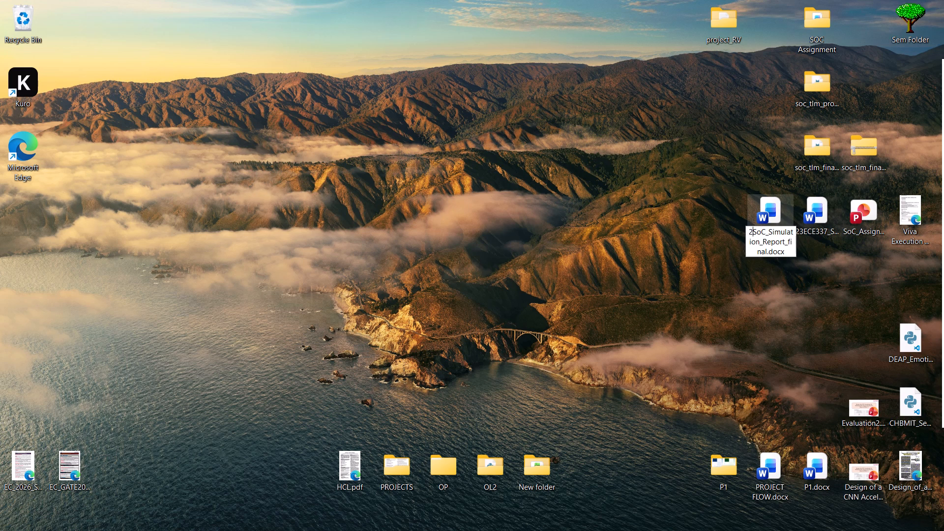
{"action": "key", "text": "BackSpace"}
{"action": "key", "text": "Right"}
{"action": "key", "text": "Right"}
{"action": "key", "text": "Right"}
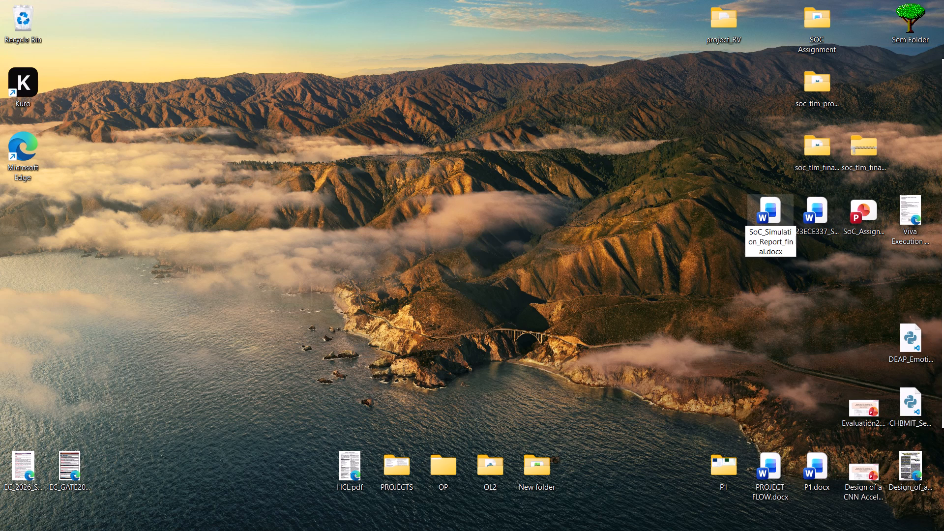
{"action": "key", "text": "Right"}
{"action": "type", "text": "Assignment"}
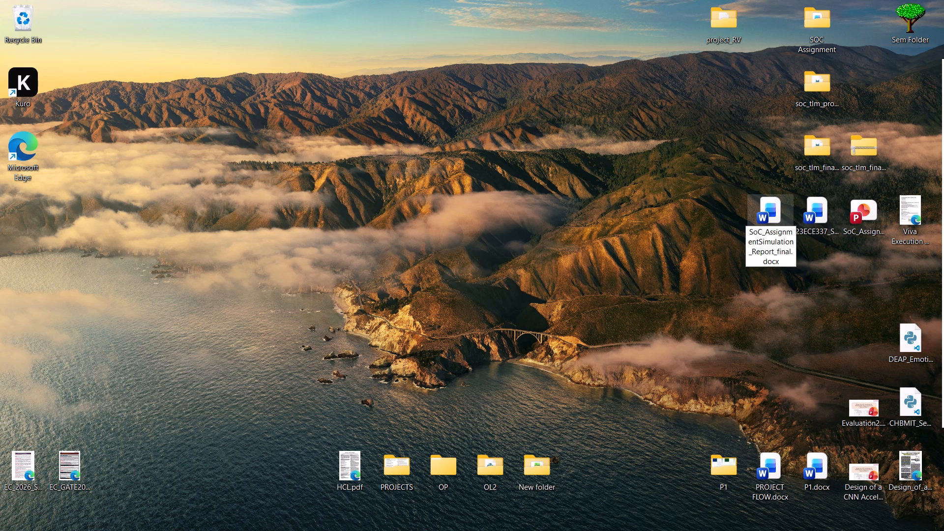
{"action": "key", "text": "shift+underscore"}
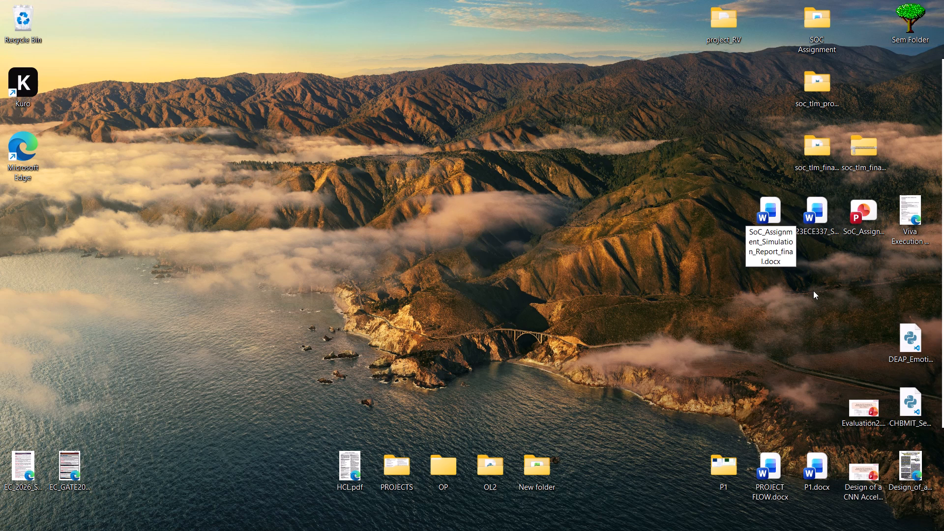
{"action": "left_click", "coordinate": [761, 266]}
{"action": "key", "text": "Right"}
{"action": "key", "text": "BackSpace"}
{"action": "key", "text": "BackSpace"}
{"action": "key", "text": "BackSpace"}
{"action": "key", "text": "BackSpace"}
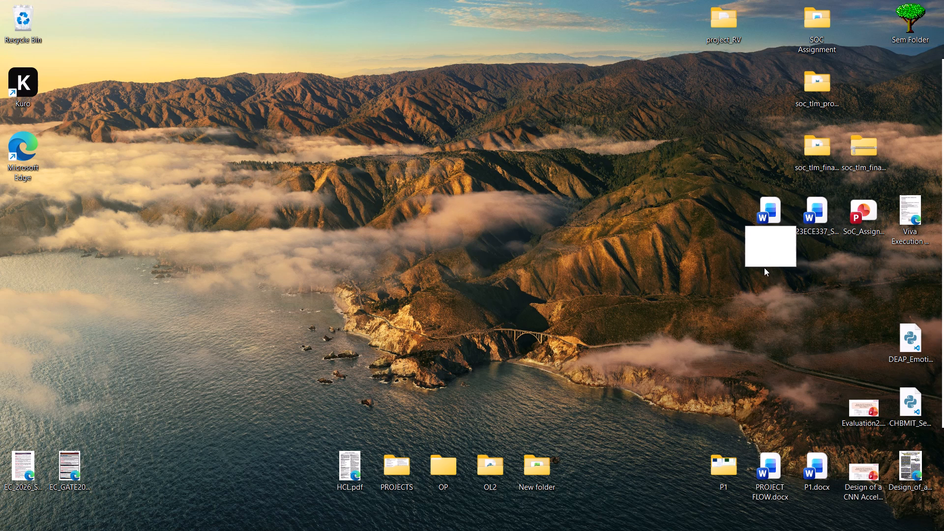
{"action": "key", "text": "BackSpace"}
{"action": "key", "text": "BackSpace"}
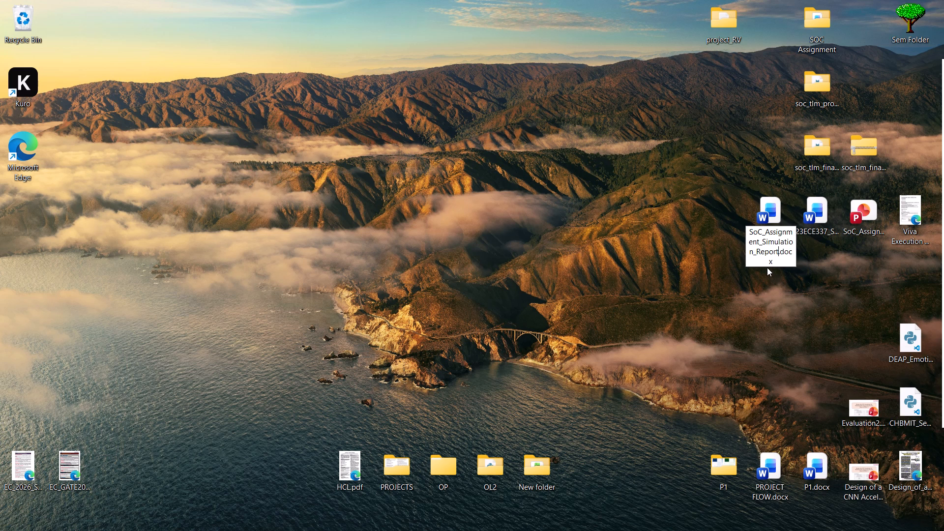
{"action": "left_click", "coordinate": [795, 298]}
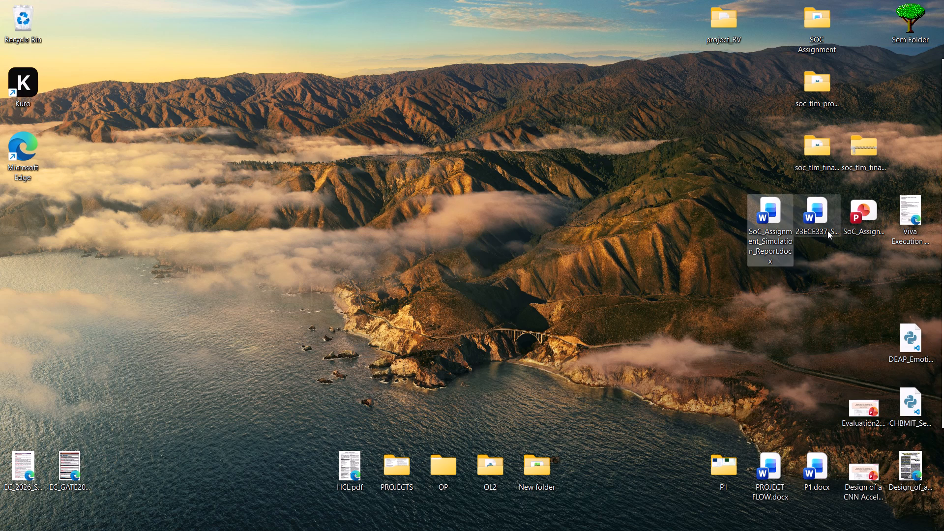
Rename the Word simulation report whose name ends in "_detailed" as SoC_Assignment_Simulation_Detailed_Report.docx.
{"action": "right_click", "coordinate": [827, 231]}
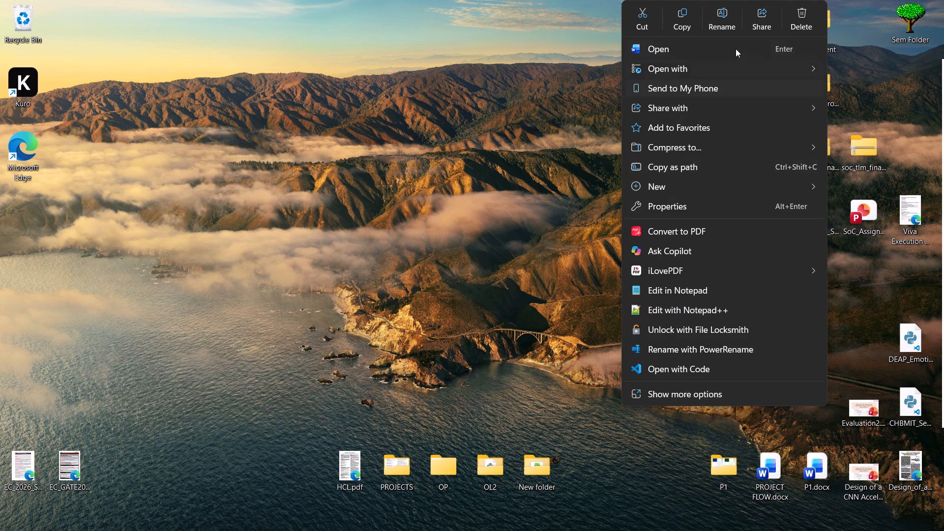
{"action": "left_click", "coordinate": [722, 23]}
{"action": "left_click", "coordinate": [811, 265]}
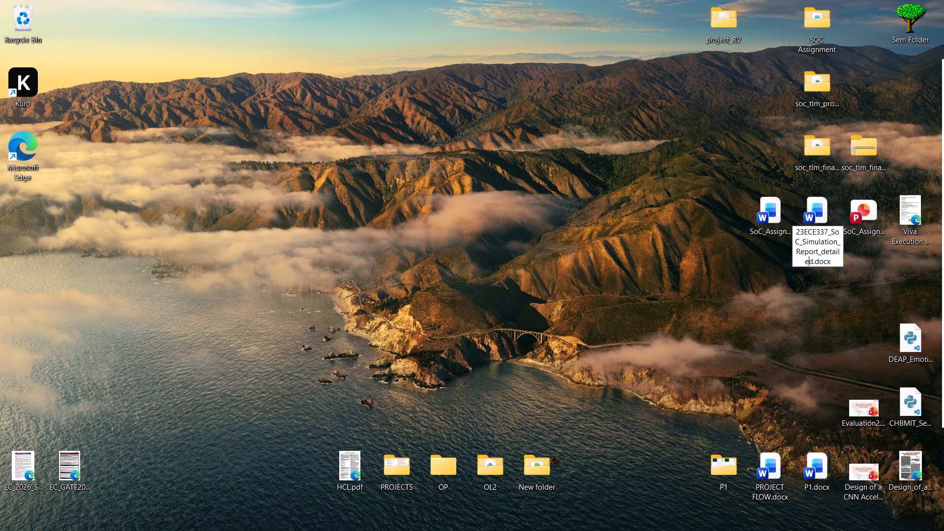
{"action": "key", "text": "Right"}
{"action": "key", "text": "BackSpace"}
{"action": "key", "text": "BackSpace"}
{"action": "key", "text": "BackSpace"}
{"action": "key", "text": "ctrl+z"}
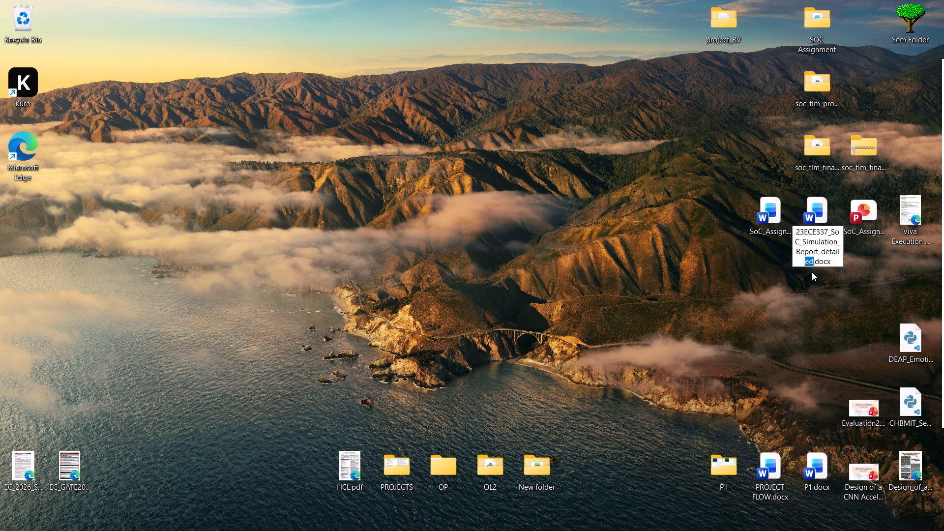
{"action": "left_click", "coordinate": [812, 272]}
{"action": "left_click", "coordinate": [815, 266]}
{"action": "left_click", "coordinate": [815, 247]}
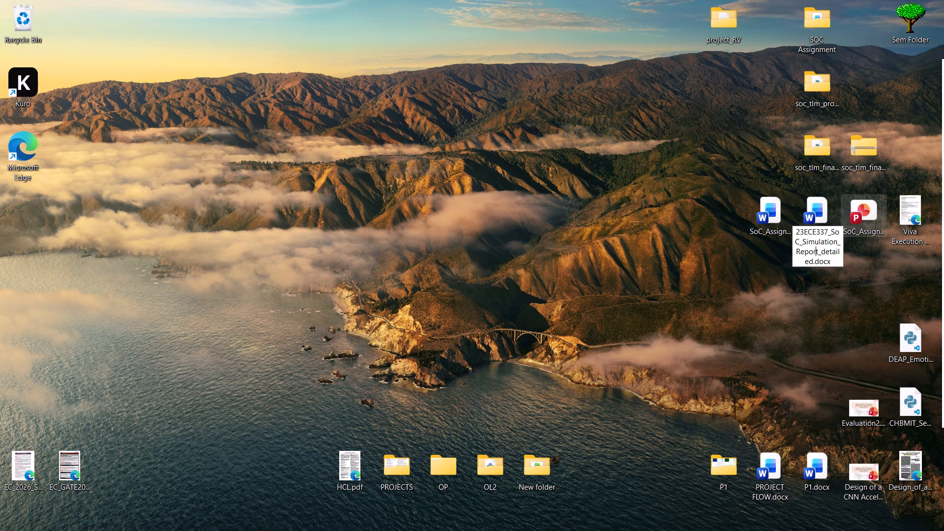
{"action": "left_click", "coordinate": [832, 234]}
{"action": "key", "text": "BackSpace"}
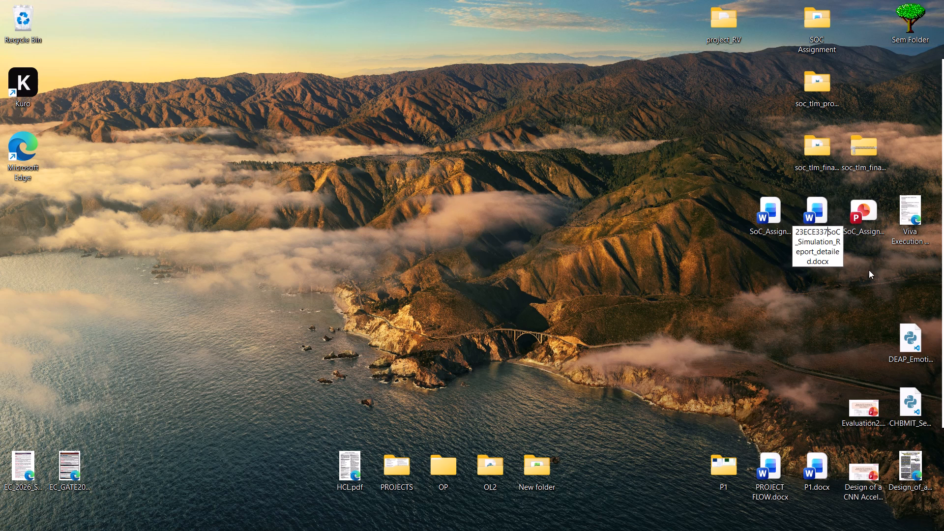
{"action": "key", "text": "BackSpace"}
{"action": "key", "text": "BackSpace"}
{"action": "key", "text": "BackSpace"}
{"action": "key", "text": "BackSpace"}
{"action": "key", "text": "BackSpace"}
{"action": "key", "text": "BackSpace"}
{"action": "key", "text": "BackSpace"}
{"action": "key", "text": "BackSpace"}
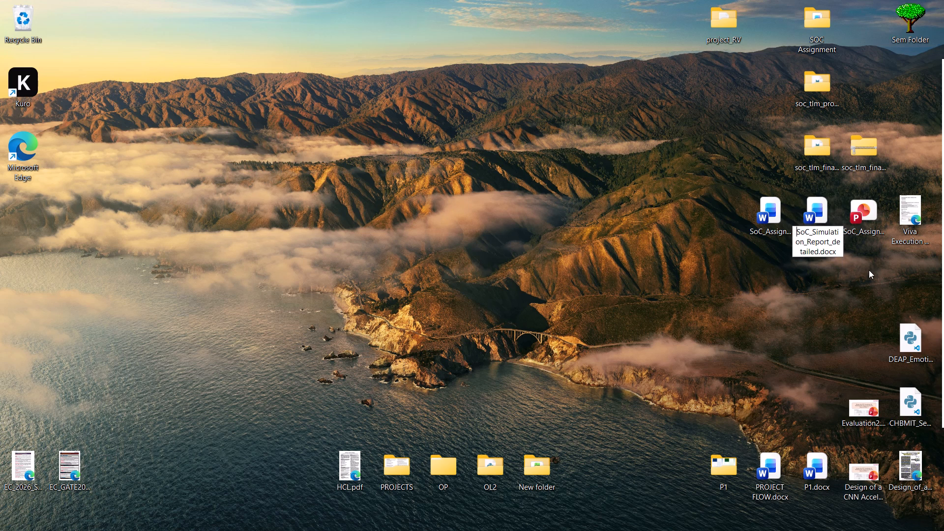
{"action": "left_click", "coordinate": [815, 234]}
{"action": "key", "text": "Left"}
{"action": "type", "text": "Assignment"}
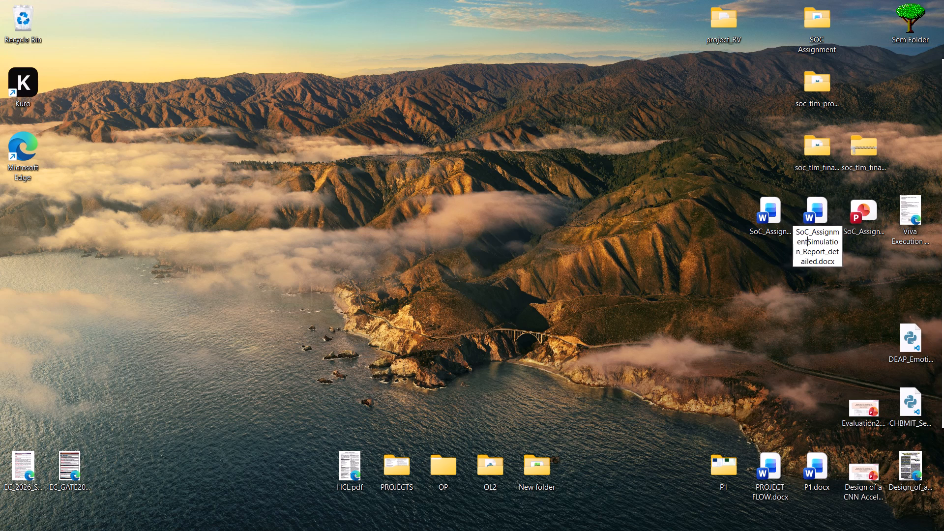
{"action": "key", "text": "shift+underscore"}
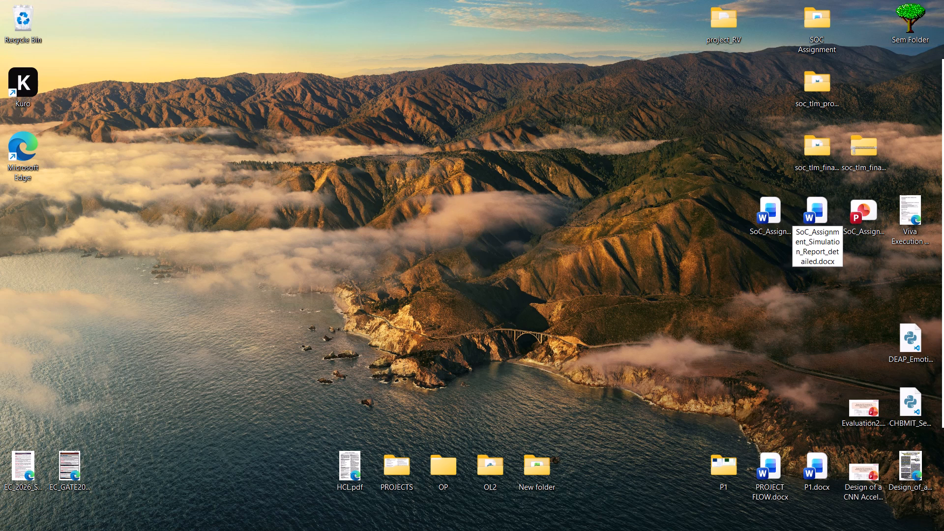
{"action": "left_click", "coordinate": [804, 256]}
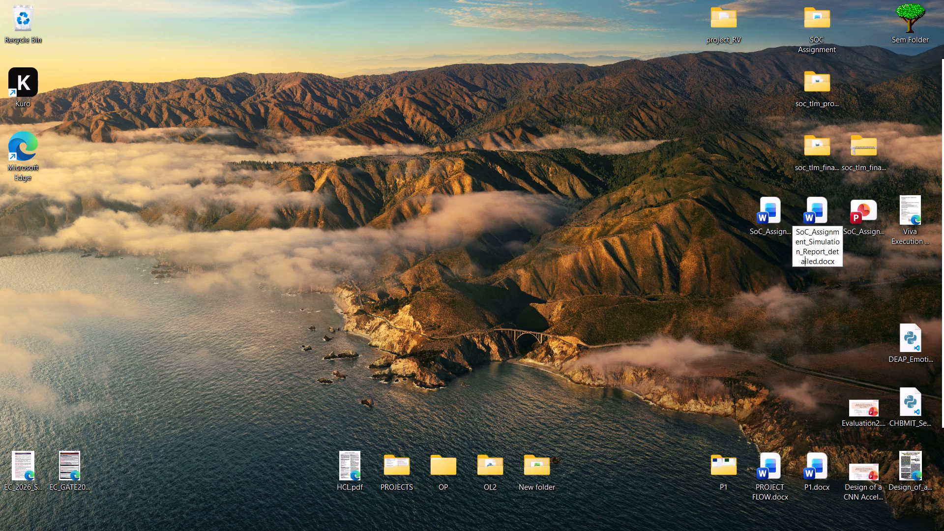
{"action": "left_click", "coordinate": [803, 255]}
{"action": "type", "text": "Detailed"}
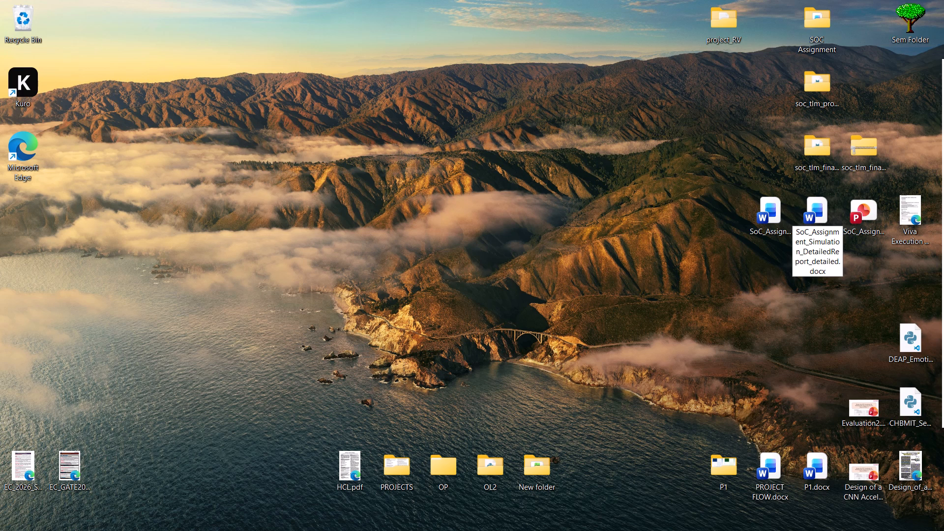
{"action": "key", "text": "shift+underscore"}
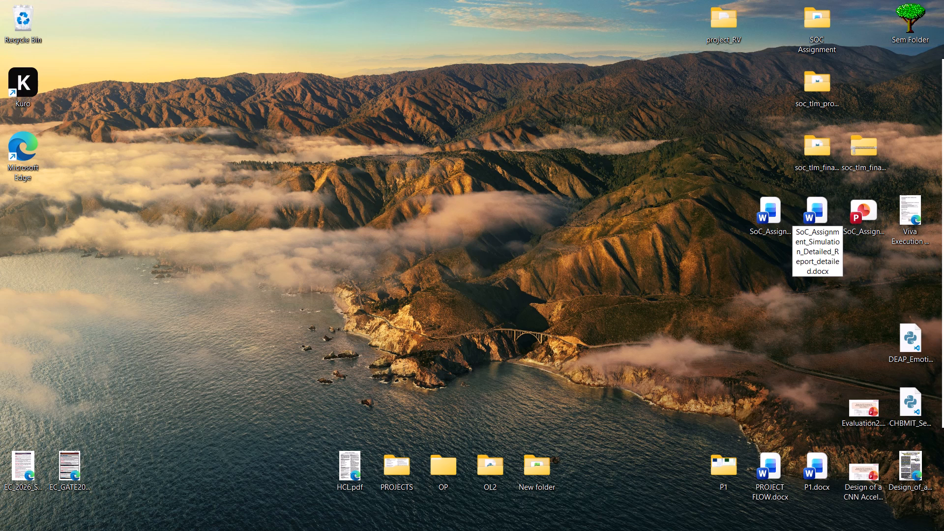
{"action": "left_click", "coordinate": [811, 271]}
{"action": "key", "text": "BackSpace"}
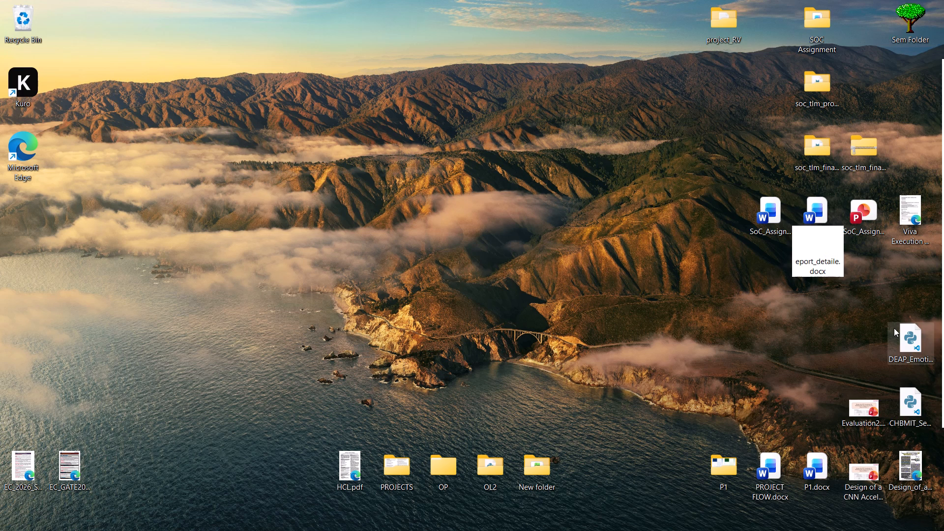
{"action": "key", "text": "BackSpace"}
{"action": "key", "text": "BackSpace"}
{"action": "key", "text": "BackSpace"}
{"action": "key", "text": "BackSpace"}
{"action": "key", "text": "BackSpace"}
{"action": "key", "text": "BackSpace"}
{"action": "key", "text": "BackSpace"}
{"action": "key", "text": "BackSpace"}
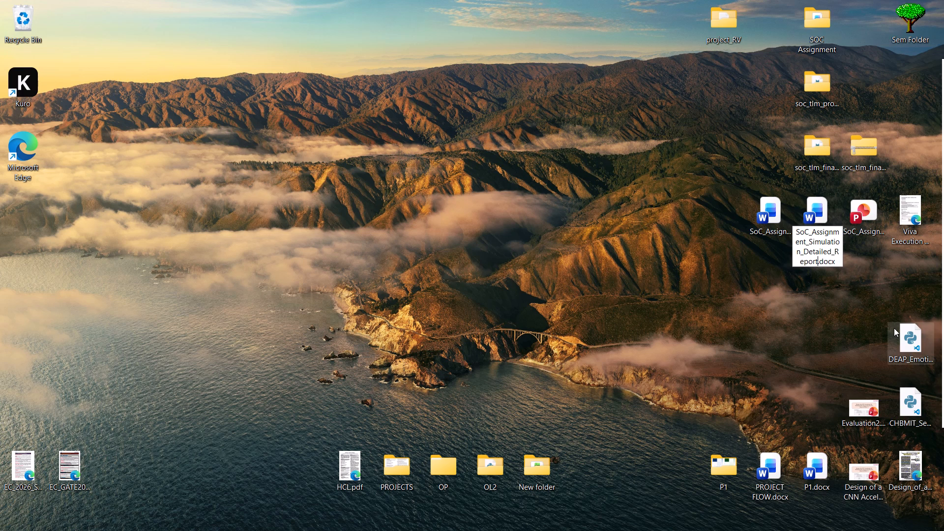
{"action": "left_click", "coordinate": [727, 321]}
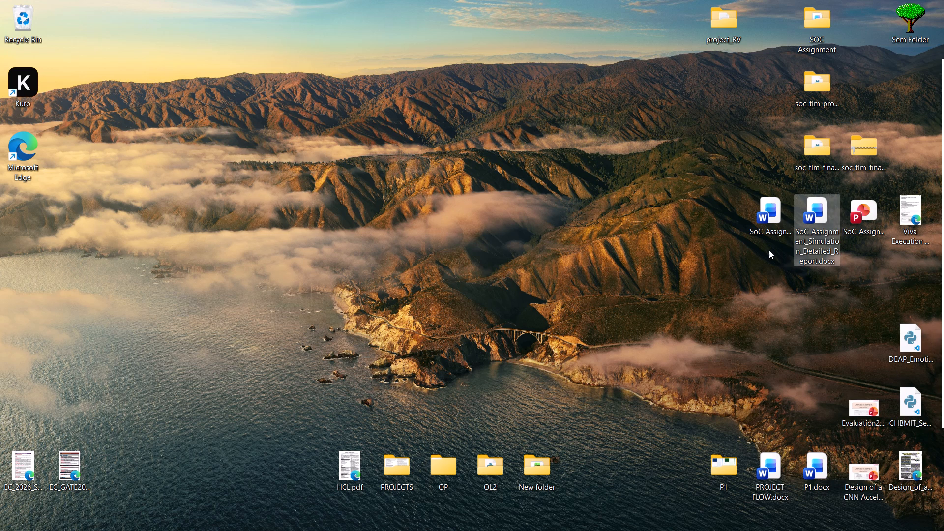
{"action": "left_click", "coordinate": [768, 271]}
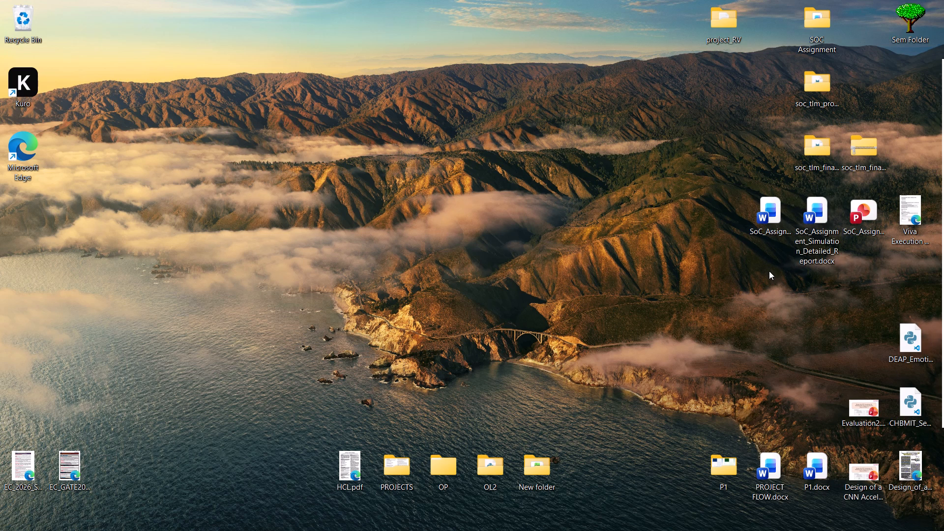
Open SoC_Assignment_Simulation_Report.docx in Word and look through it from the cover page to the conclusion and references.
{"action": "double_click", "coordinate": [768, 228]}
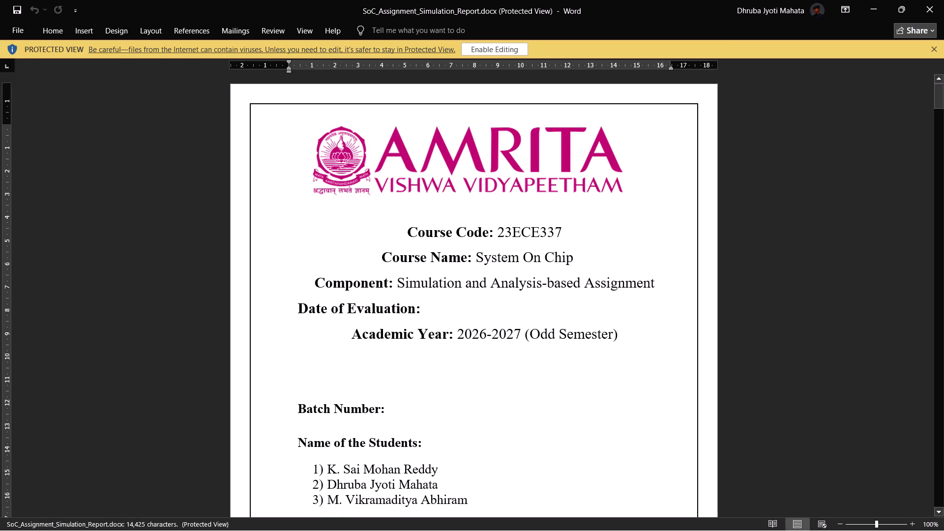
{"action": "scroll", "coordinate": [667, 220], "scroll_direction": "down", "scroll_amount": 18}
{"action": "scroll", "coordinate": [678, 206], "scroll_direction": "down", "scroll_amount": 11}
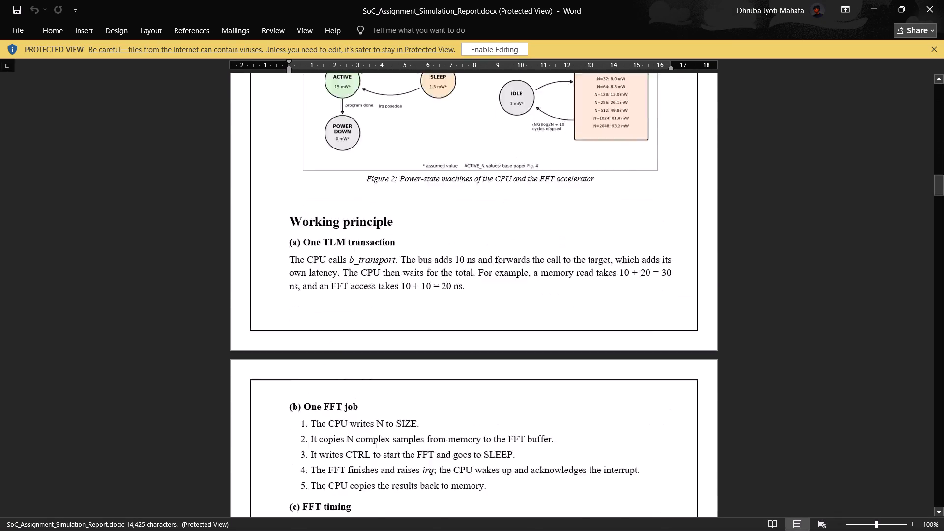
{"action": "scroll", "coordinate": [687, 203], "scroll_direction": "down", "scroll_amount": 9}
{"action": "scroll", "coordinate": [687, 204], "scroll_direction": "down", "scroll_amount": 12}
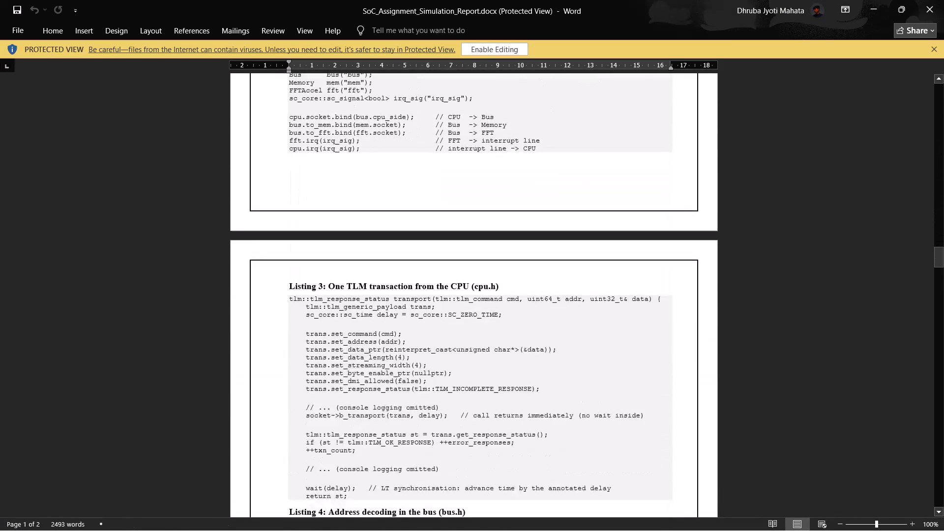
{"action": "scroll", "coordinate": [686, 198], "scroll_direction": "down", "scroll_amount": 19}
{"action": "scroll", "coordinate": [685, 195], "scroll_direction": "down", "scroll_amount": 3}
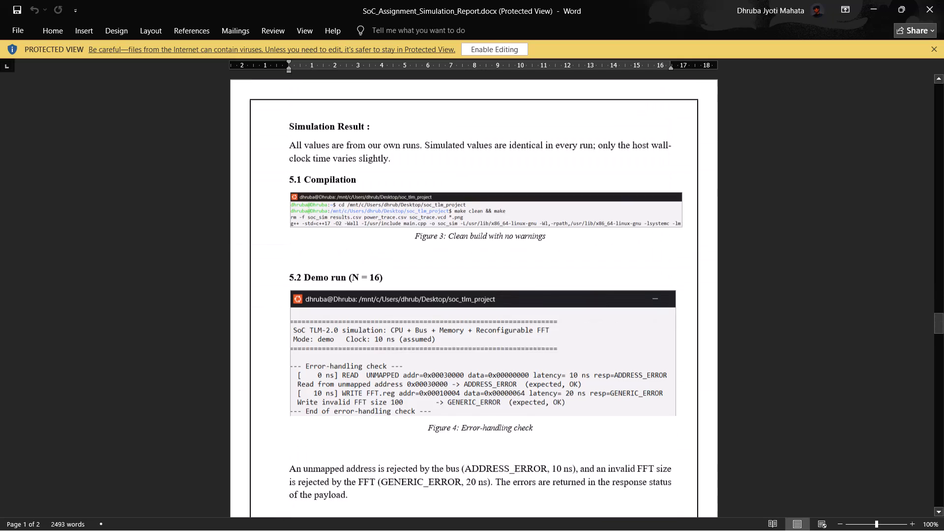
{"action": "scroll", "coordinate": [685, 195], "scroll_direction": "down", "scroll_amount": 19}
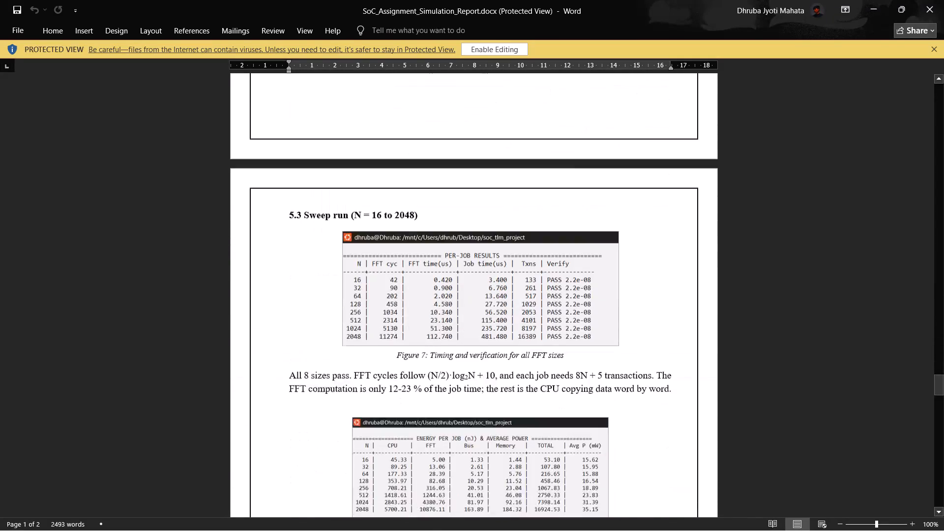
{"action": "scroll", "coordinate": [685, 195], "scroll_direction": "down", "scroll_amount": 20}
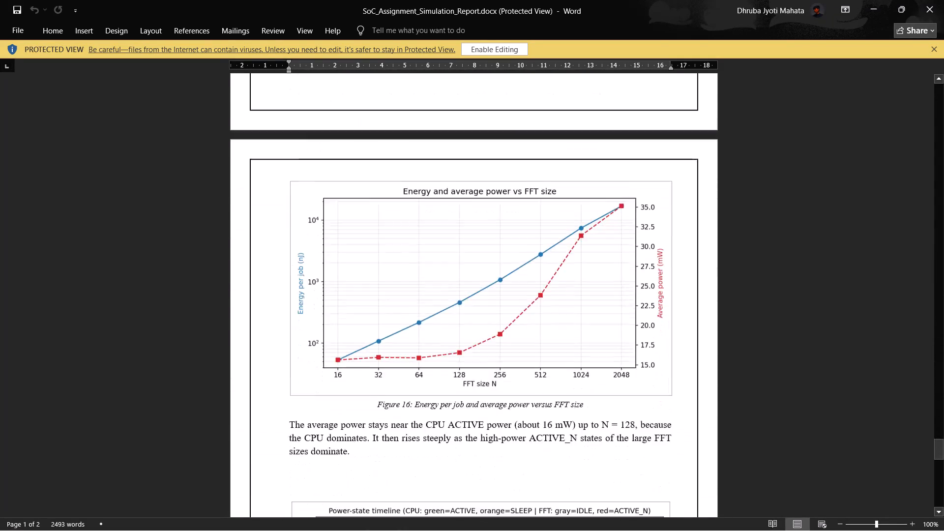
{"action": "scroll", "coordinate": [685, 195], "scroll_direction": "down", "scroll_amount": 20}
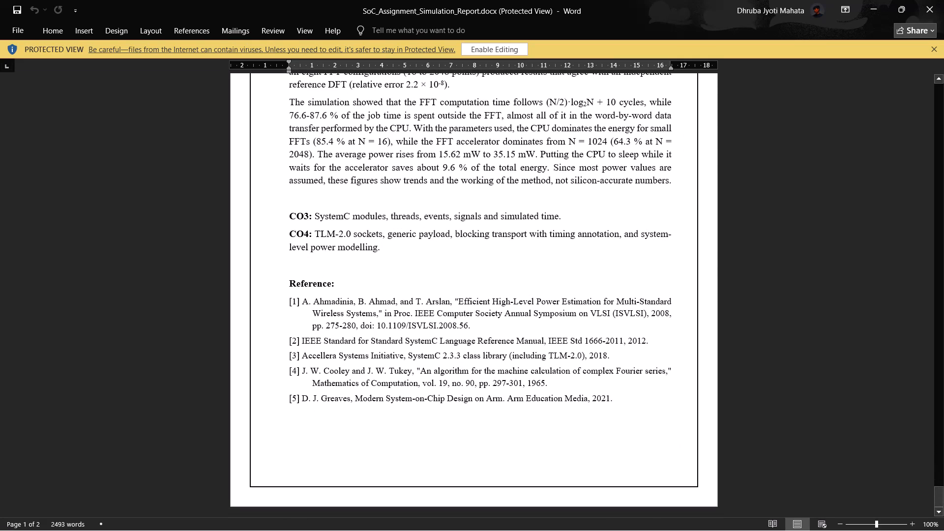
{"action": "scroll", "coordinate": [685, 195], "scroll_direction": "down", "scroll_amount": 2}
{"action": "scroll", "coordinate": [685, 195], "scroll_direction": "up", "scroll_amount": 1}
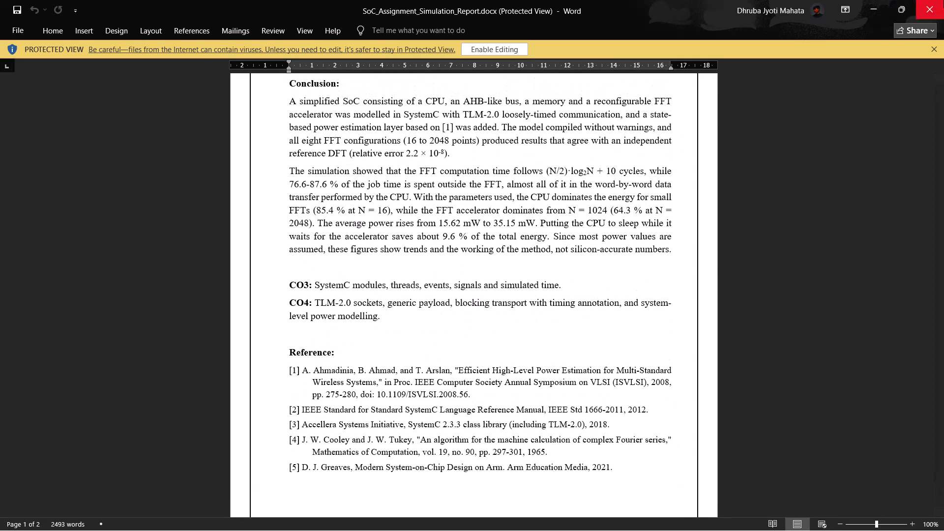
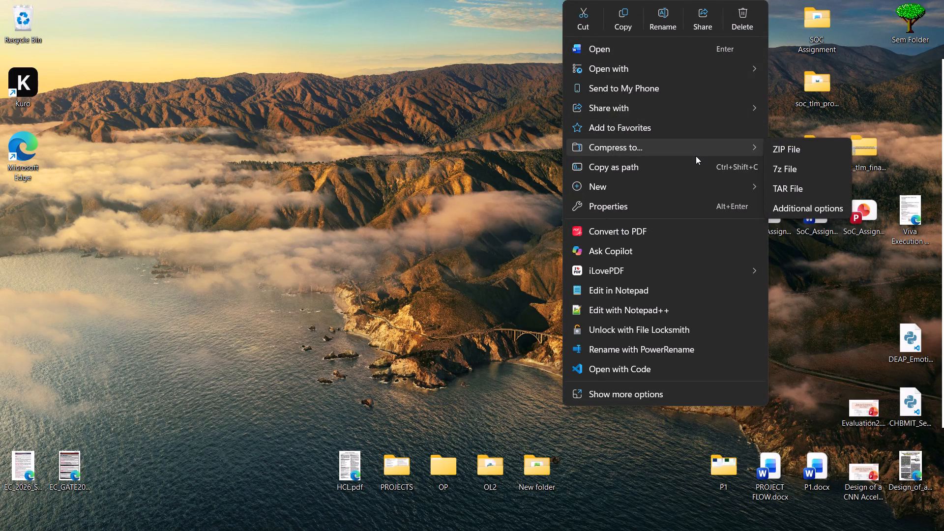
Start converting the selected desktop document to PDF with JOPDF and install the JOPDF Converter Plugin.
{"action": "left_click", "coordinate": [653, 233]}
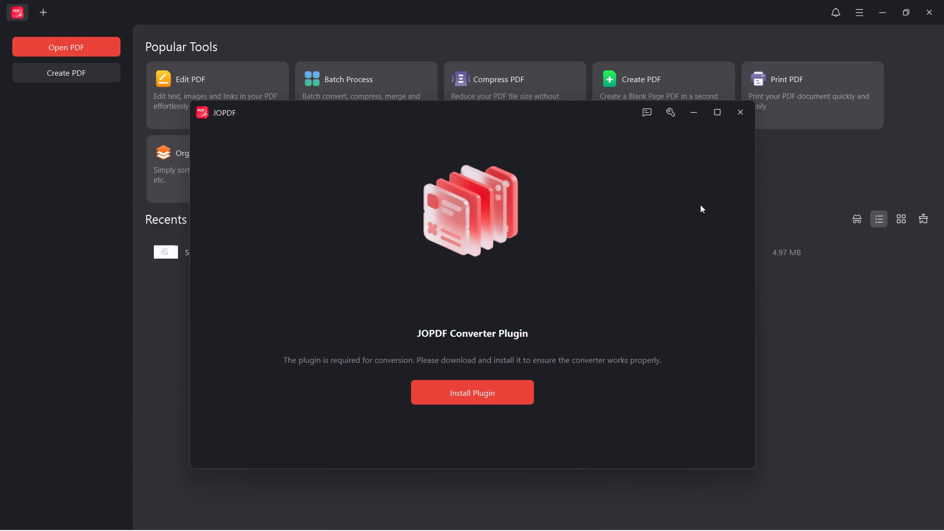
{"action": "left_click", "coordinate": [490, 399]}
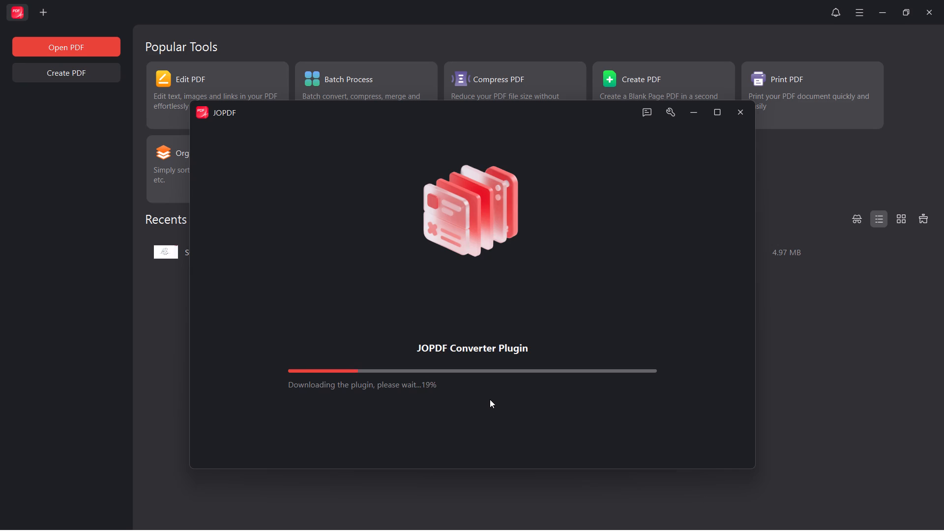
{"action": "right_click", "coordinate": [490, 399]}
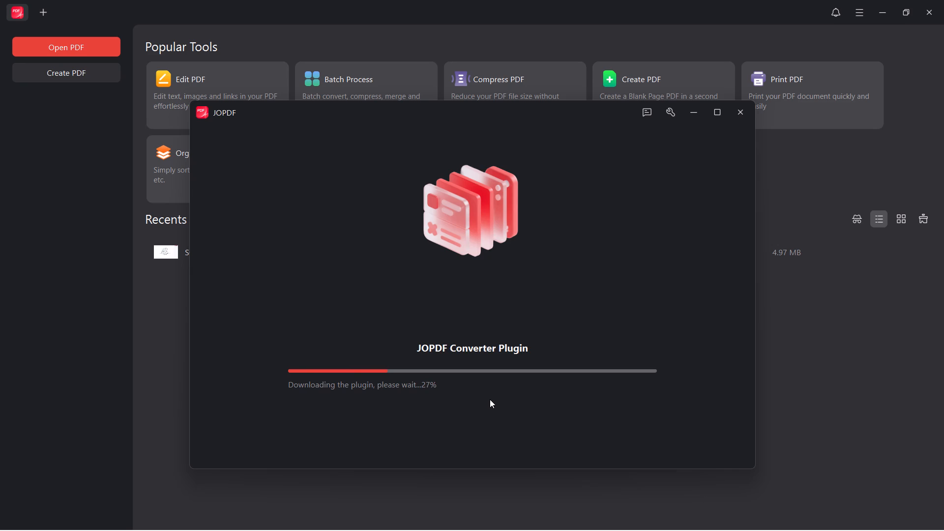
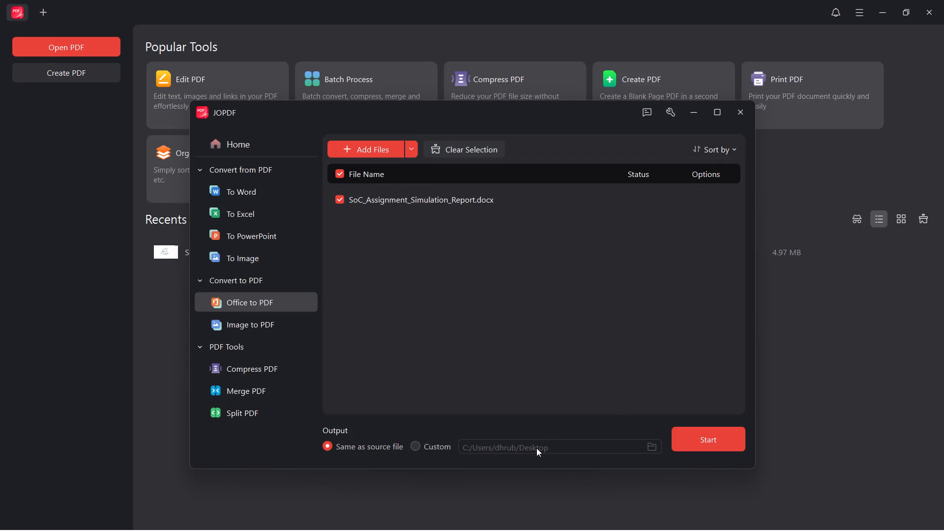
Convert SoC_Assignment_Simulation_Report.docx to PDF in the same folder as the source file, and close the PDF application.
{"action": "left_click", "coordinate": [694, 438]}
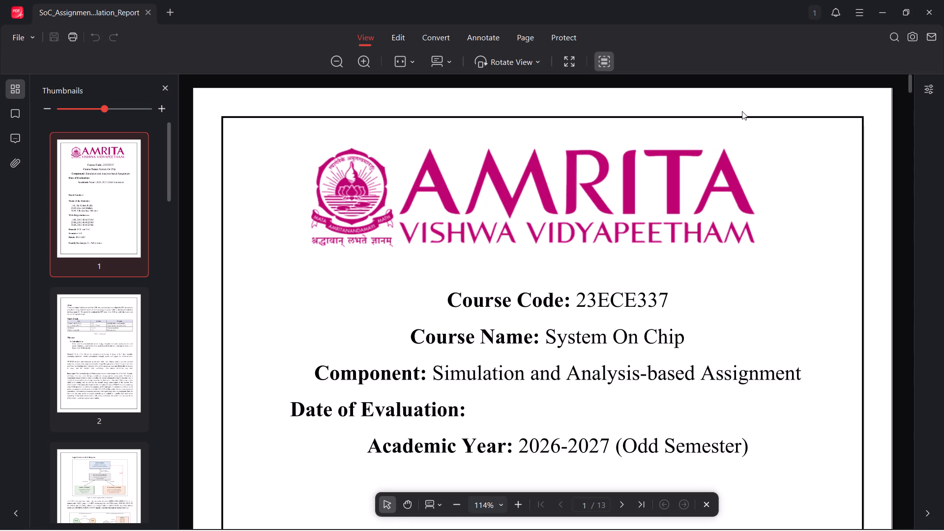
{"action": "left_click", "coordinate": [930, 10]}
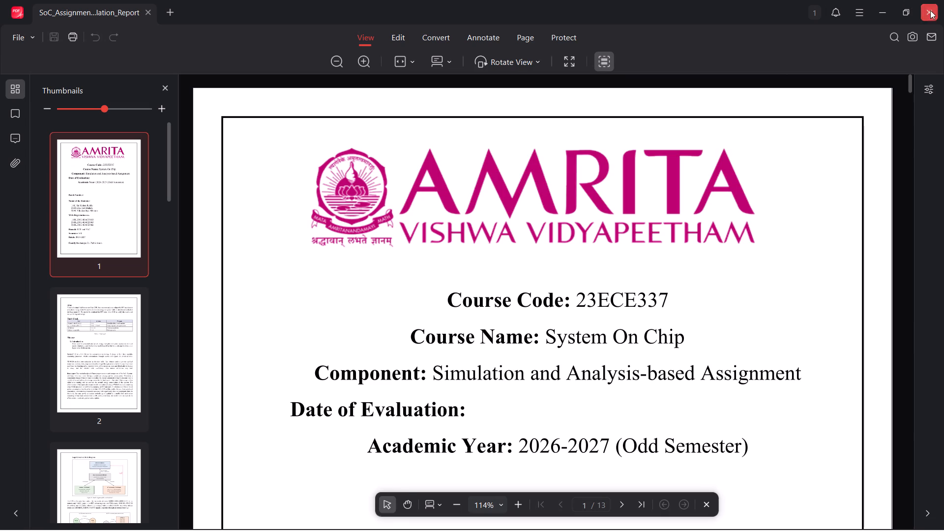
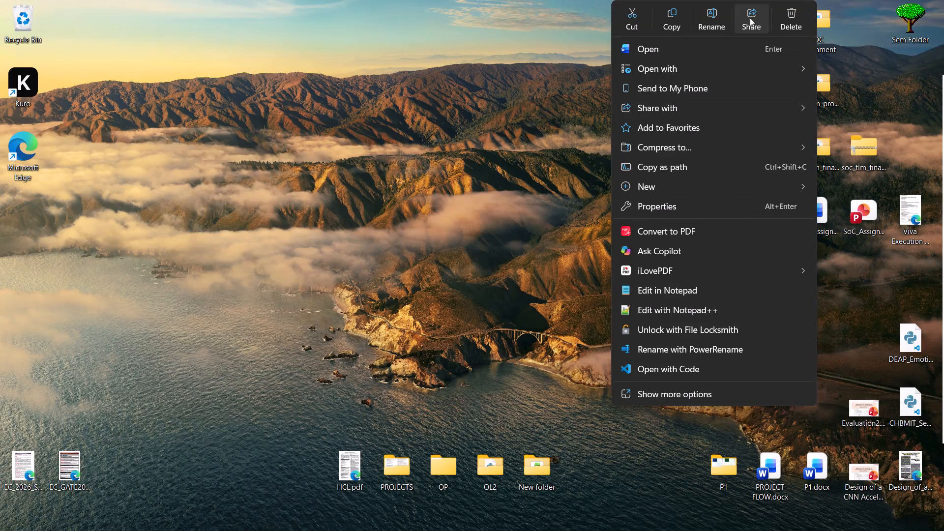
Convert SoC_Assignment_Simulation_Detailed_Report.docx to PDF in the same folder as the source file, and close the resulting PDF.
{"action": "left_click", "coordinate": [665, 230]}
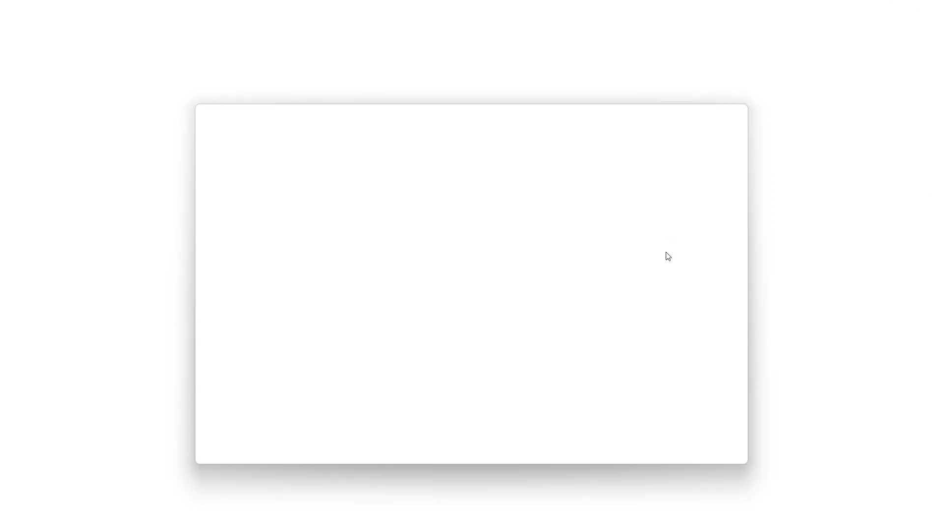
{"action": "left_click", "coordinate": [696, 438]}
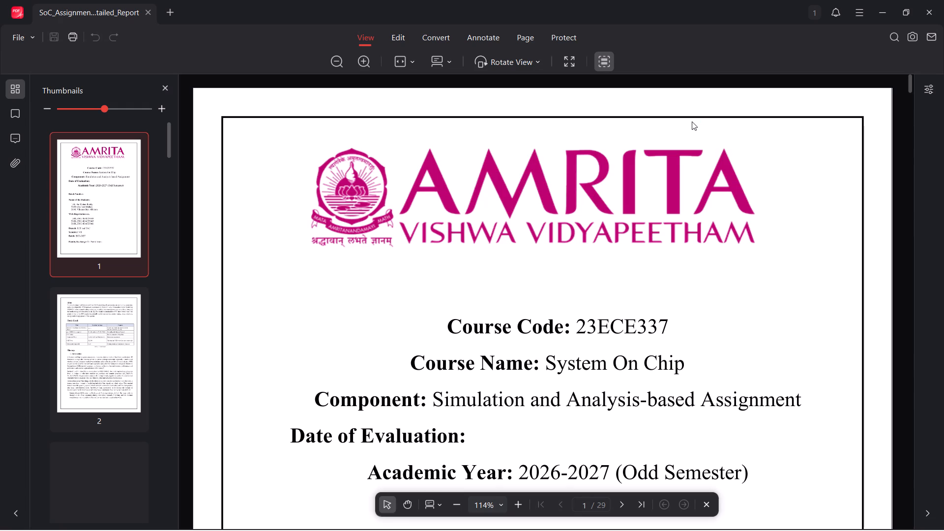
{"action": "left_click", "coordinate": [943, 0]}
{"action": "left_click", "coordinate": [931, 8]}
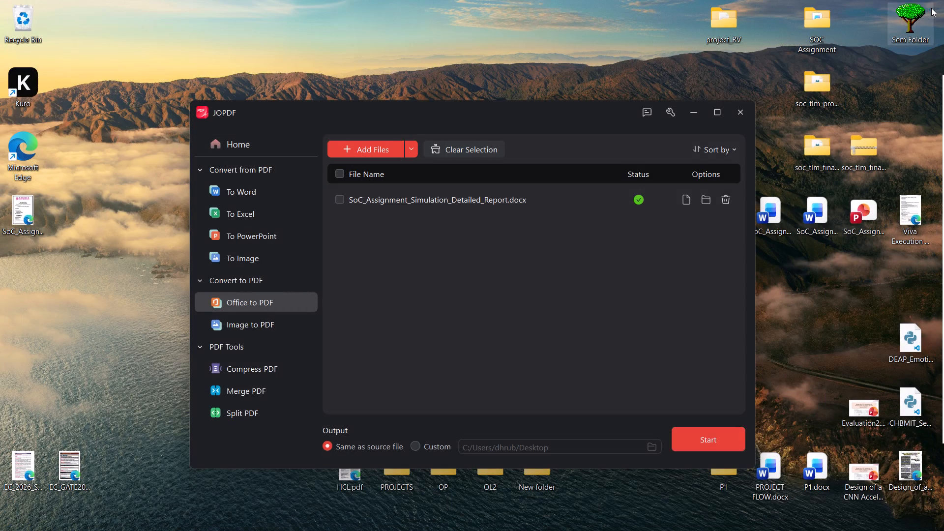
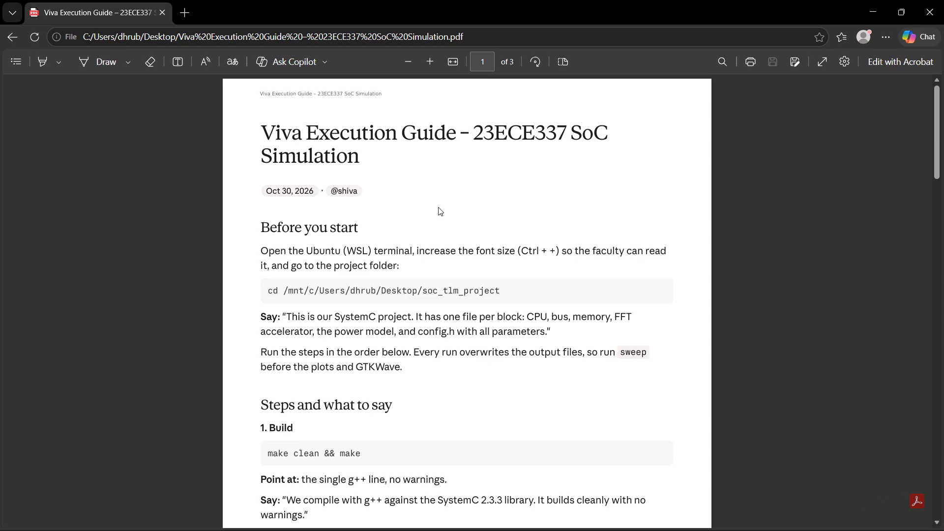
Read the Viva Execution Guide PDF from the preparation notes through the build, demo run, sweep run and graphs instructions.
{"action": "scroll", "coordinate": [409, 256], "scroll_direction": "down", "scroll_amount": 1}
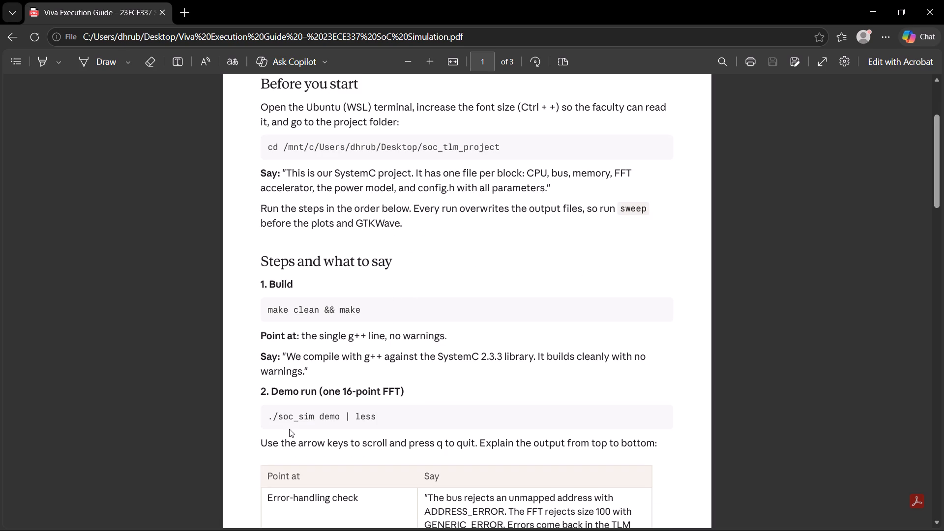
{"action": "scroll", "coordinate": [340, 397], "scroll_direction": "down", "scroll_amount": 1}
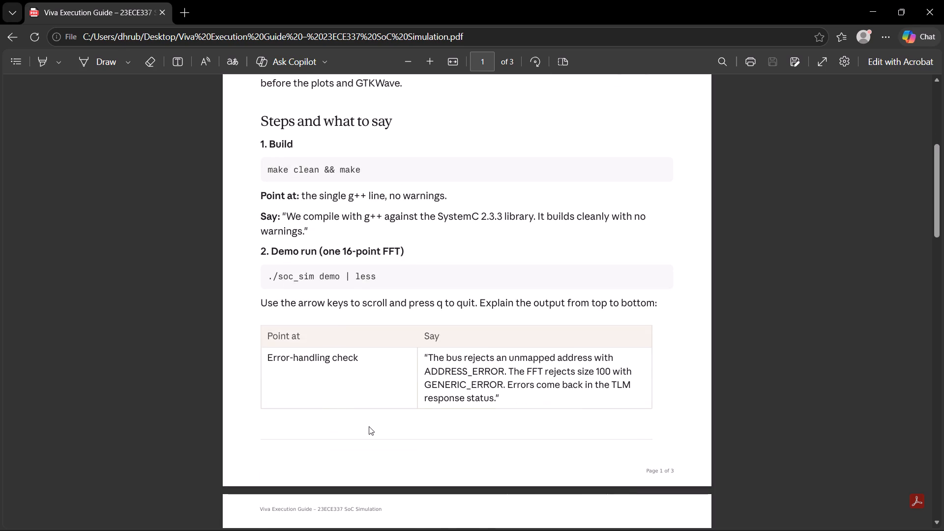
{"action": "scroll", "coordinate": [471, 413], "scroll_direction": "down", "scroll_amount": 1}
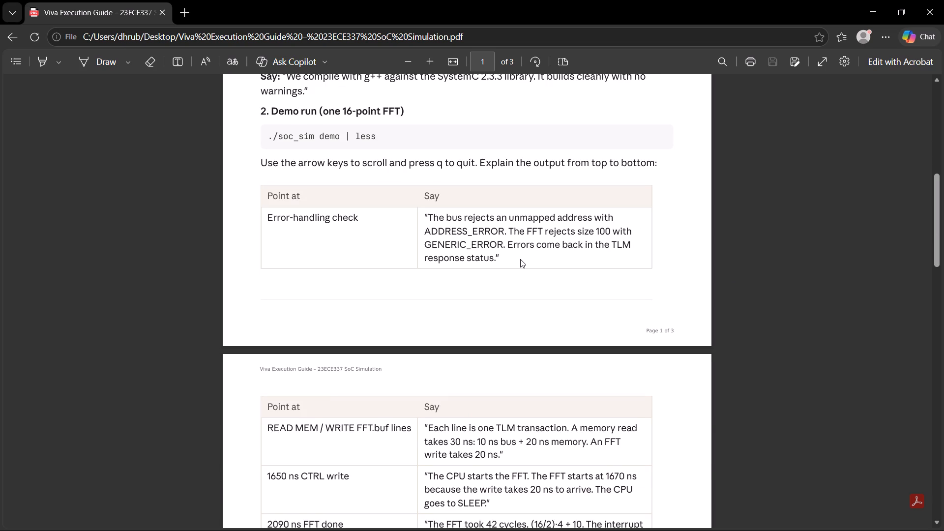
{"action": "scroll", "coordinate": [520, 259], "scroll_direction": "down", "scroll_amount": 2}
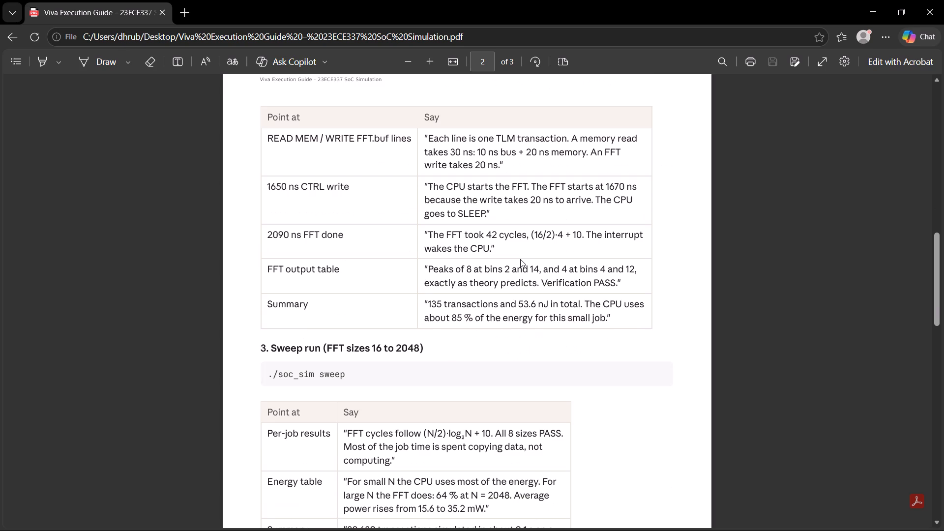
{"action": "scroll", "coordinate": [520, 259], "scroll_direction": "down", "scroll_amount": 1}
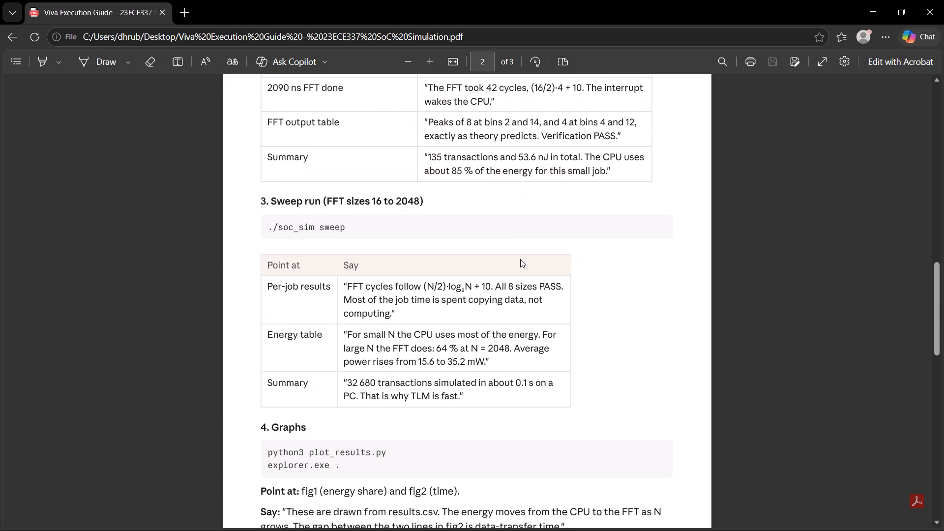
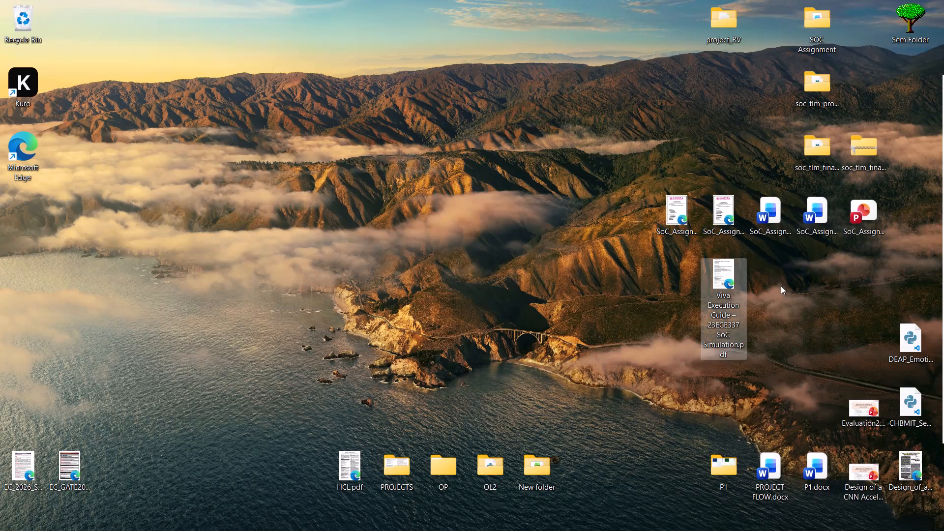
Create a new folder on the desktop named Report documents.
{"action": "right_click", "coordinate": [556, 159]}
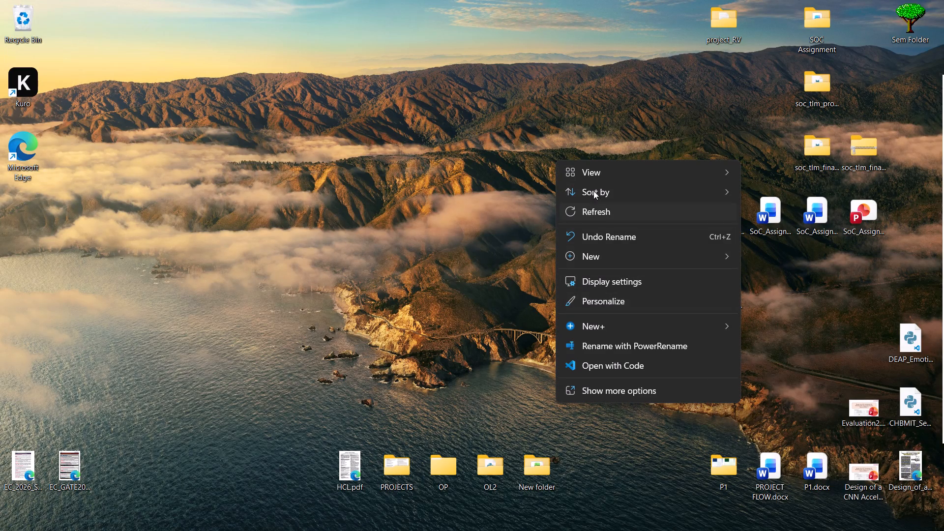
{"action": "left_click", "coordinate": [604, 257]}
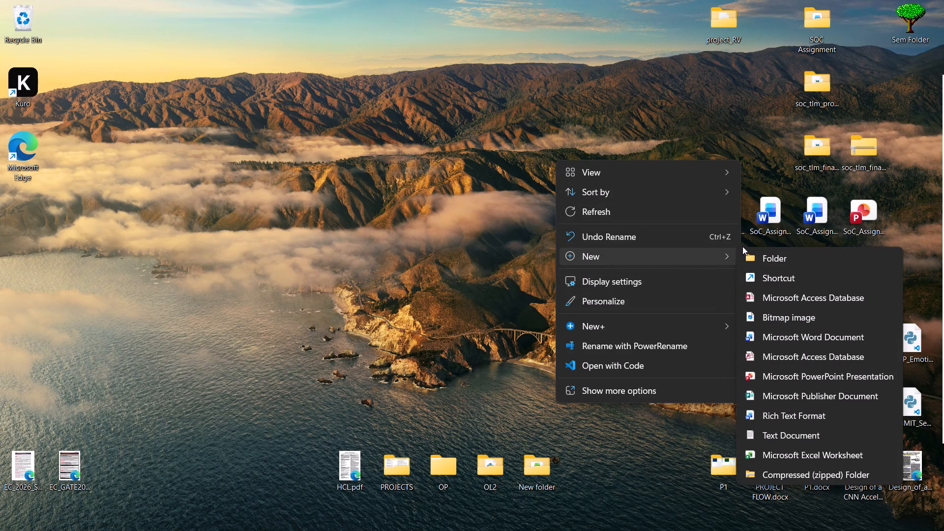
{"action": "left_click", "coordinate": [757, 253]}
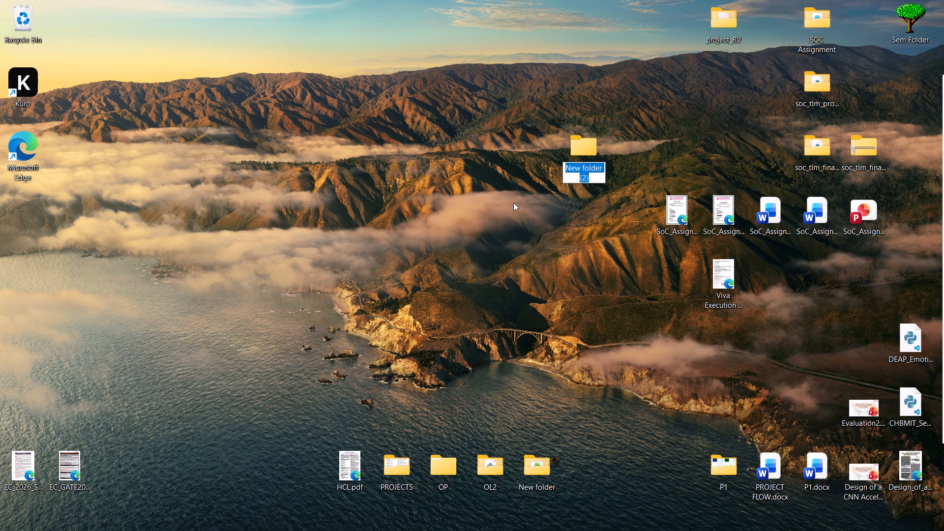
{"action": "type", "text": "Re"}
{"action": "type", "text": "port documents"}
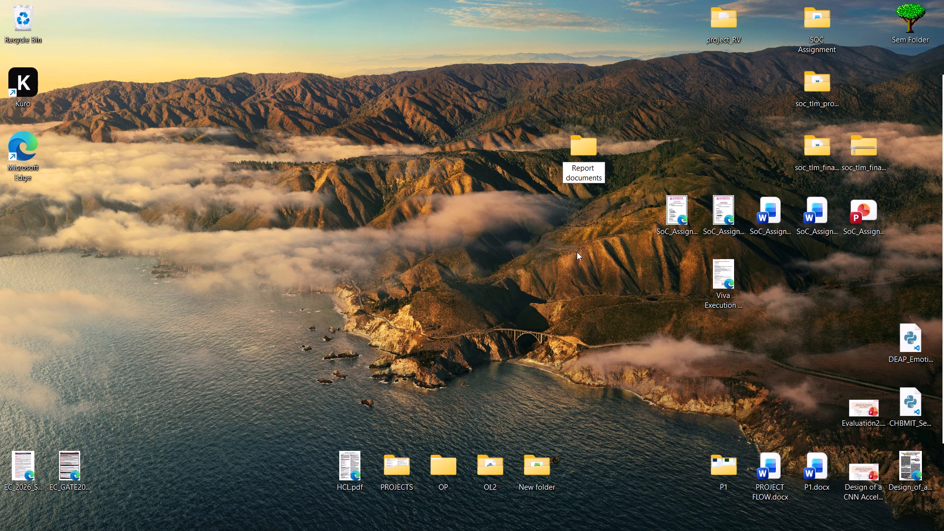
{"action": "left_click", "coordinate": [577, 252]}
{"action": "left_click", "coordinate": [607, 303]}
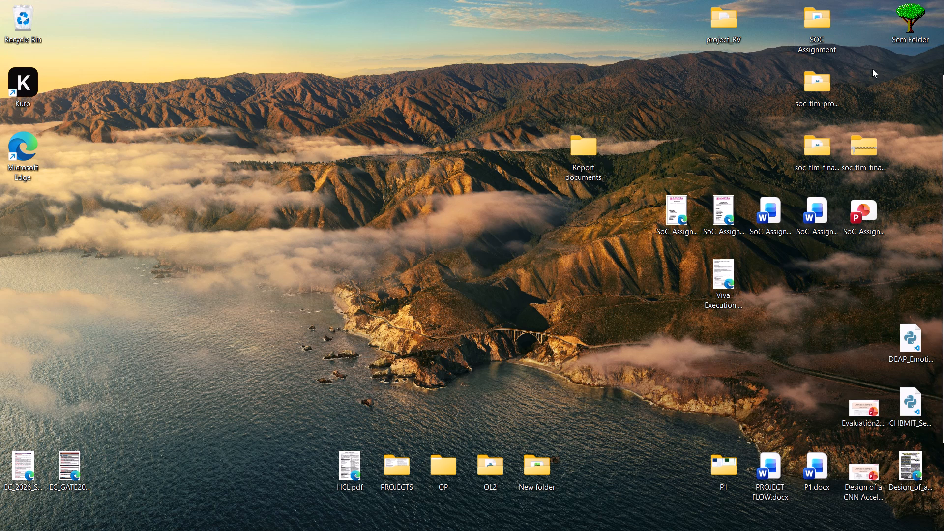
Move the SOC Assignment folder to the free desktop space left of the project_RV folder and open it.
{"action": "left_click_drag", "start_coordinate": [811, 21], "coordinate": [812, 23]}
{"action": "left_click_drag", "start_coordinate": [812, 23], "coordinate": [644, 45]}
{"action": "double_click", "coordinate": [641, 23]}
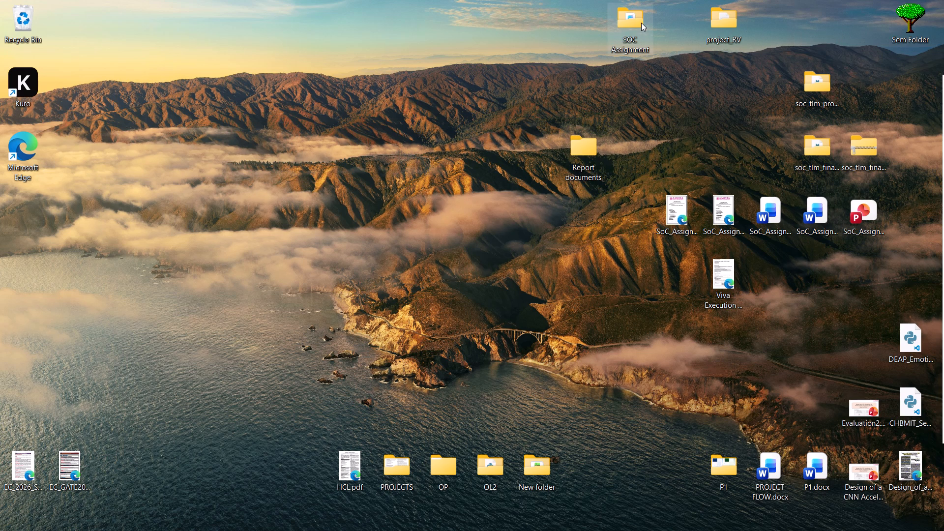
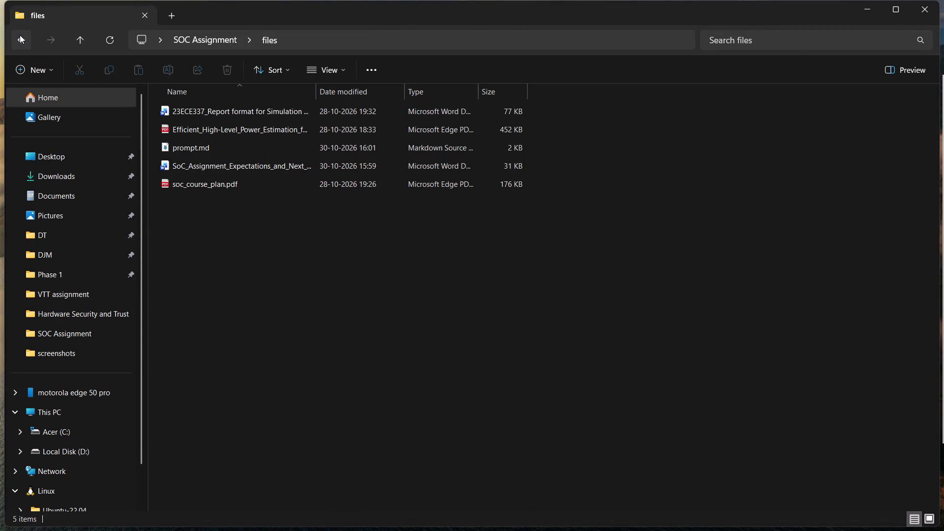
Return to the SOC Assignment folder and rename its files subfolder as files from faculty.
{"action": "left_click", "coordinate": [20, 35]}
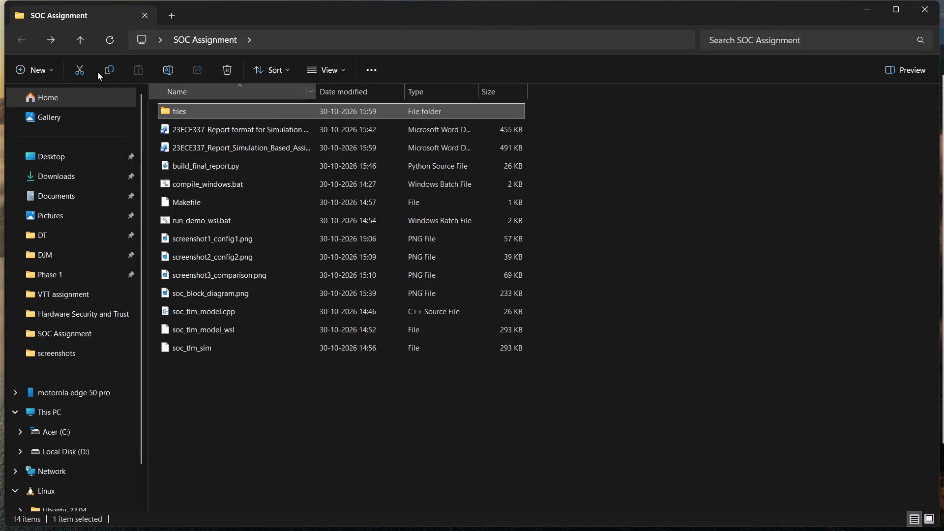
{"action": "left_click", "coordinate": [167, 70]}
{"action": "left_click", "coordinate": [183, 111]}
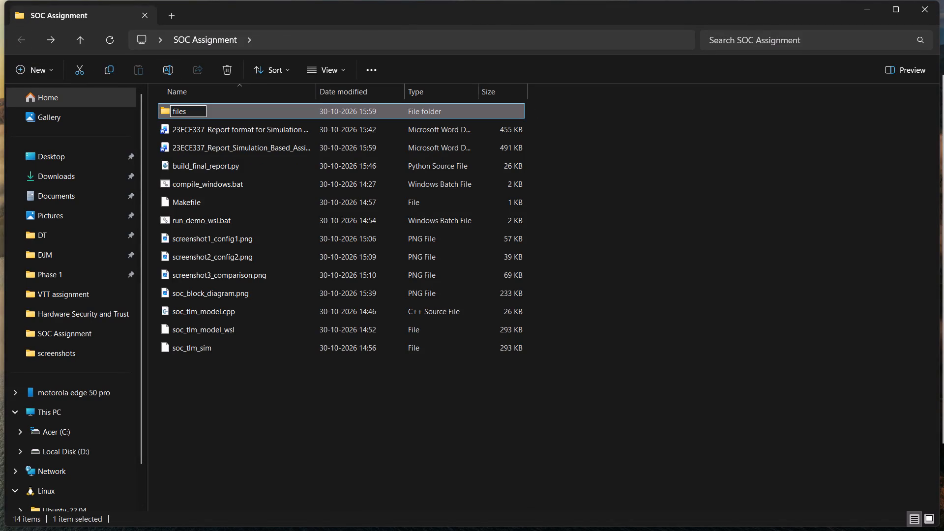
{"action": "left_click", "coordinate": [173, 112]}
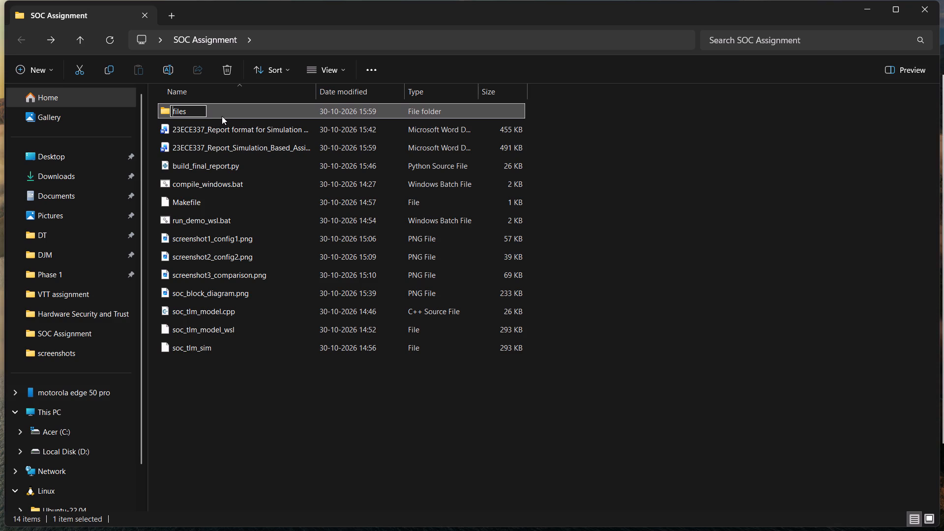
{"action": "left_click", "coordinate": [191, 112]}
{"action": "key", "text": "space"}
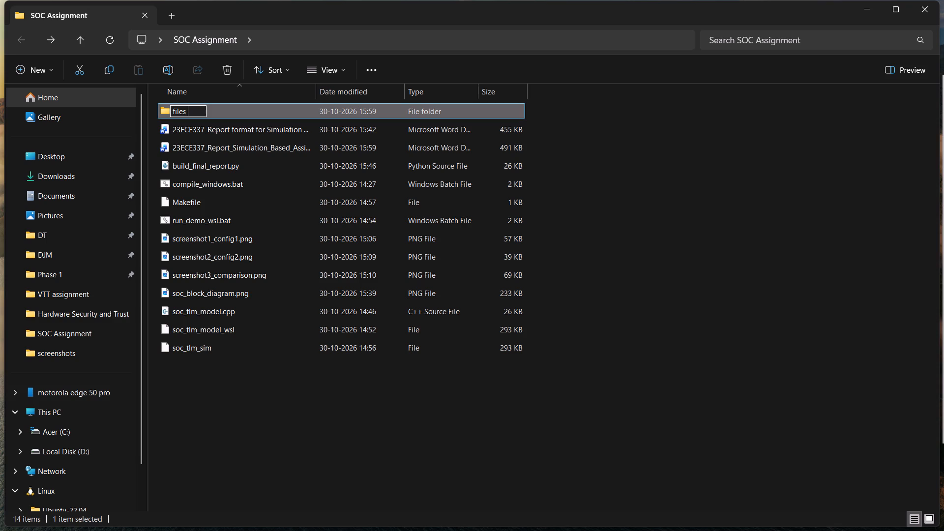
{"action": "type", "text": "from"}
{"action": "key", "text": "space"}
{"action": "type", "text": "fa"}
{"action": "type", "text": "culty"}
{"action": "key", "text": "Return"}
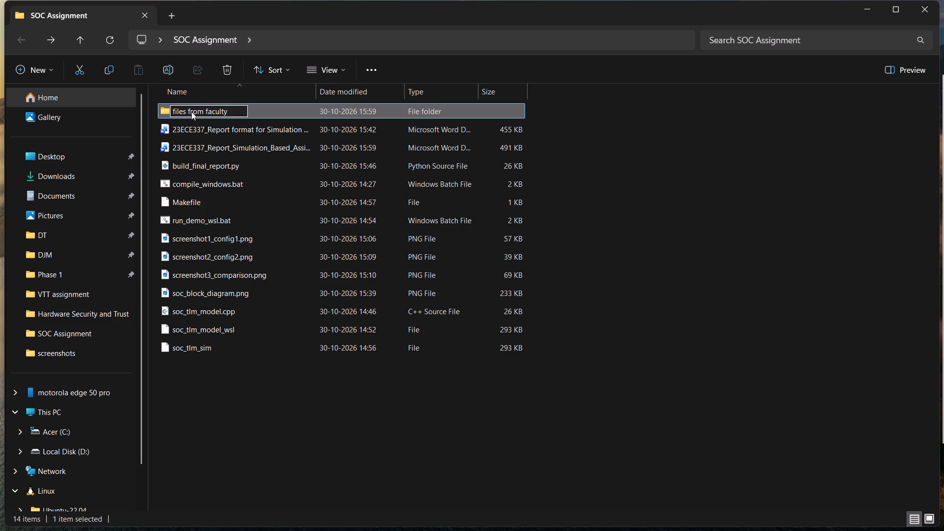
{"action": "left_click", "coordinate": [284, 112]}
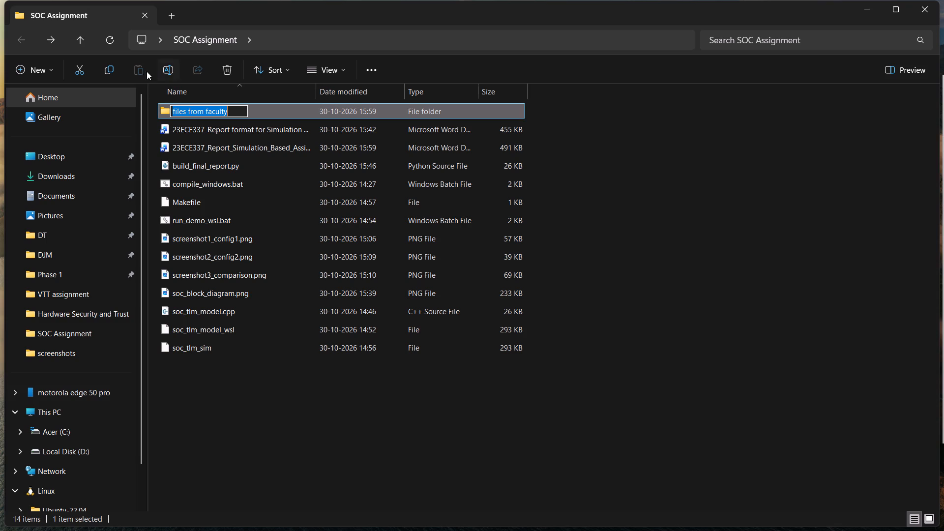
{"action": "left_click", "coordinate": [585, 224]}
Copy the files from faculty folder from SOC Assignment.
{"action": "left_click", "coordinate": [296, 113]}
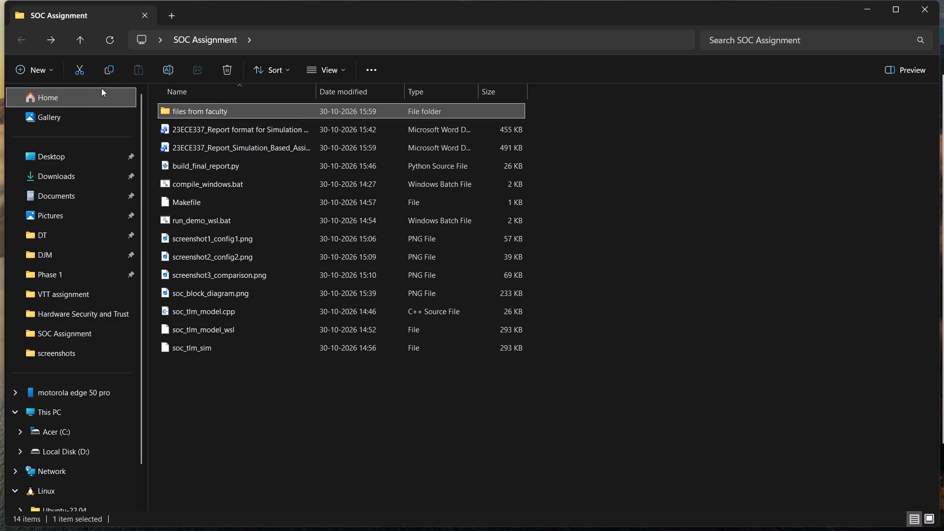
{"action": "left_click", "coordinate": [112, 69]}
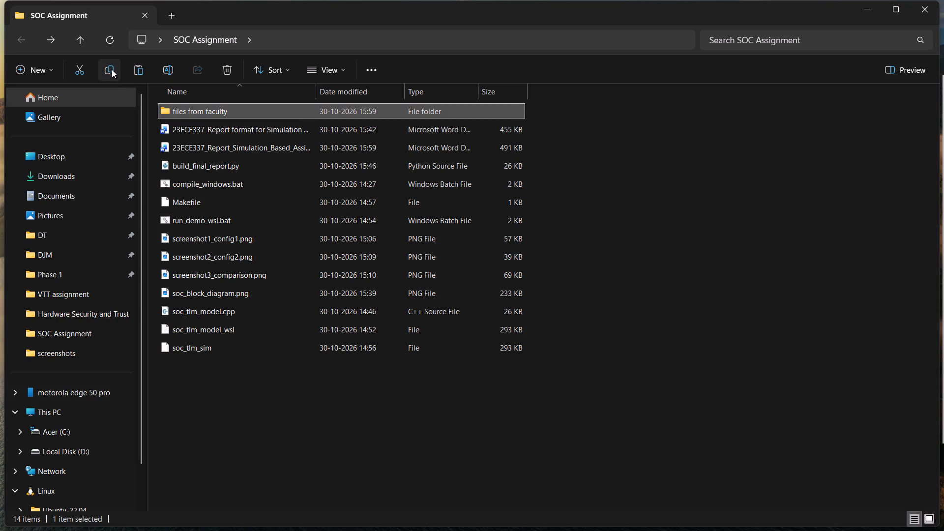
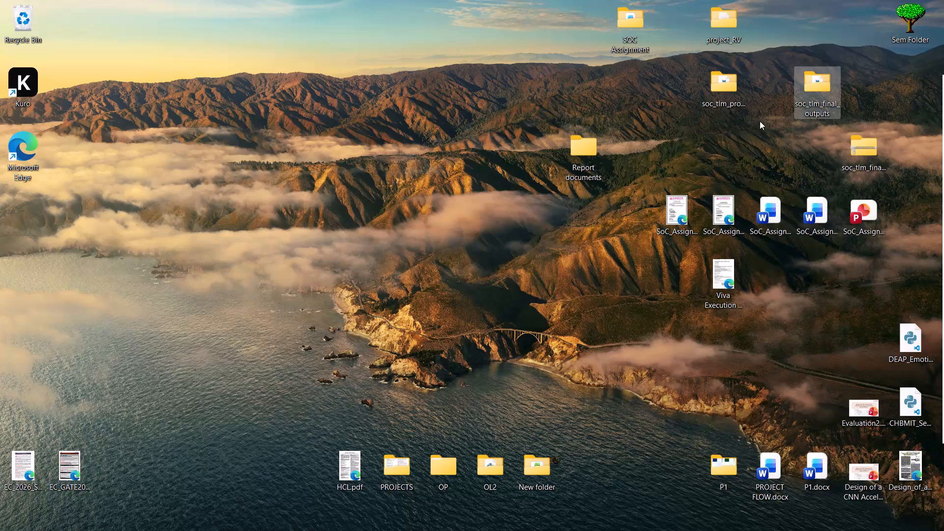
Move the soc_tlm_project folder on the desktop right beside the soc_tlm_final outputs folder.
{"action": "left_click_drag", "start_coordinate": [740, 98], "coordinate": [754, 96]}
{"action": "left_click_drag", "start_coordinate": [734, 93], "coordinate": [779, 92]}
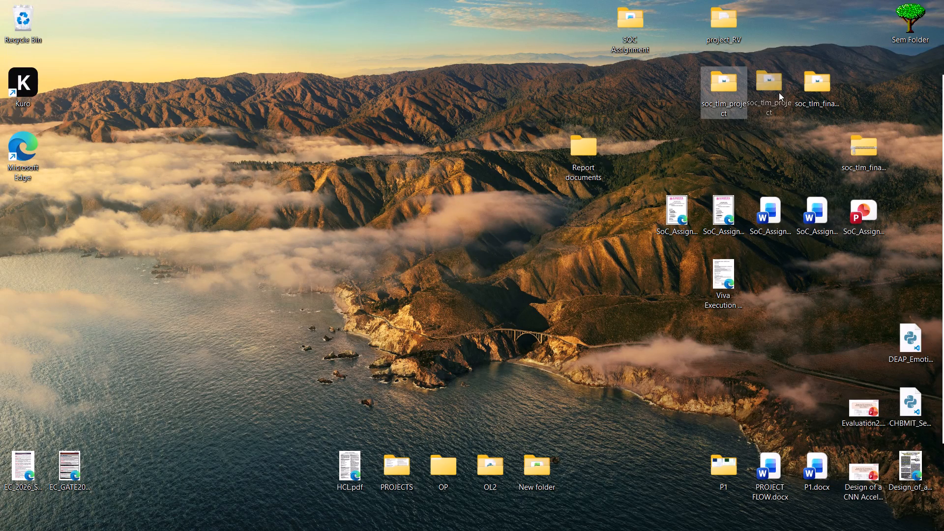
Open the soc_tlm_project folder and paste the copied files from faculty folder into it.
{"action": "double_click", "coordinate": [779, 92]}
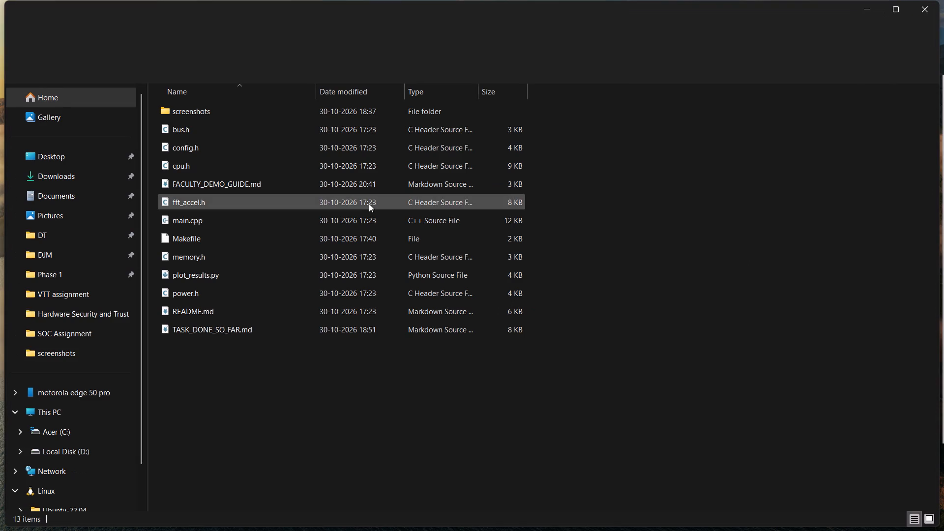
{"action": "left_click", "coordinate": [314, 398]}
{"action": "key", "text": "ctrl+v"}
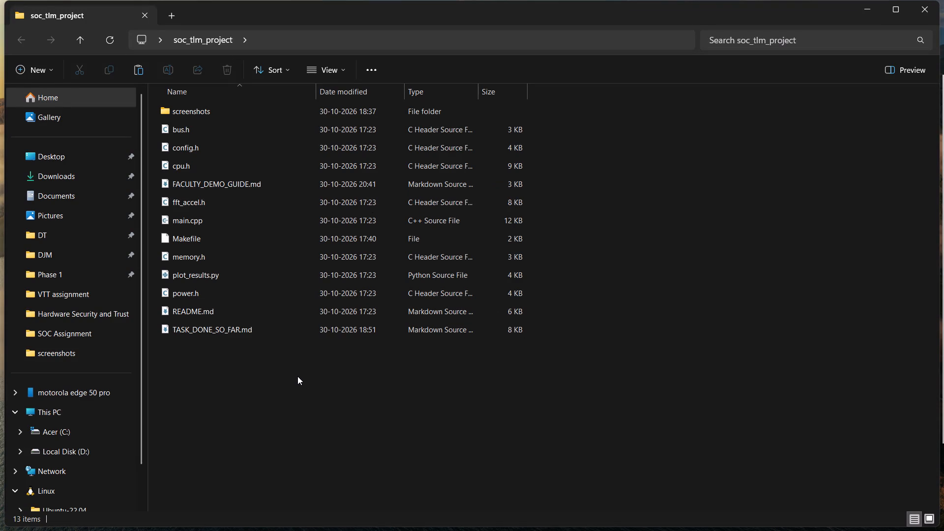
{"action": "left_click", "coordinate": [294, 419]}
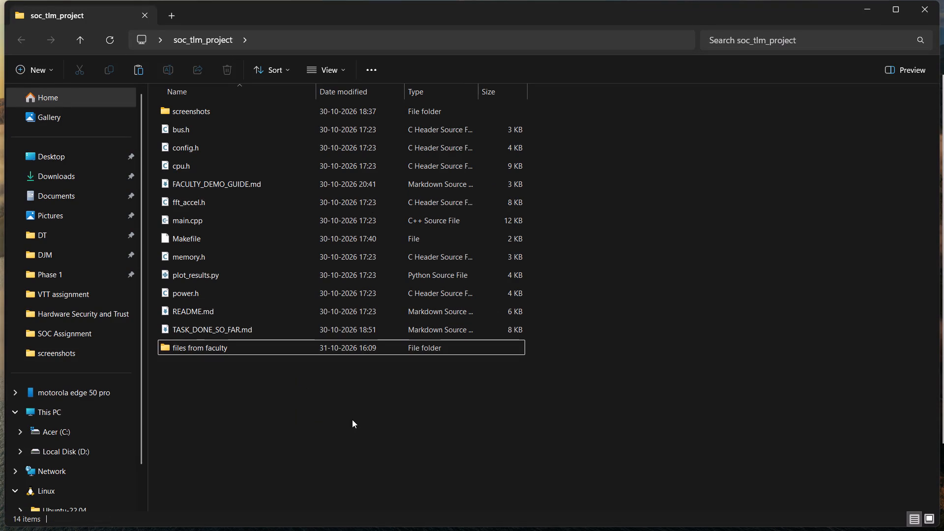
{"action": "left_click", "coordinate": [628, 387]}
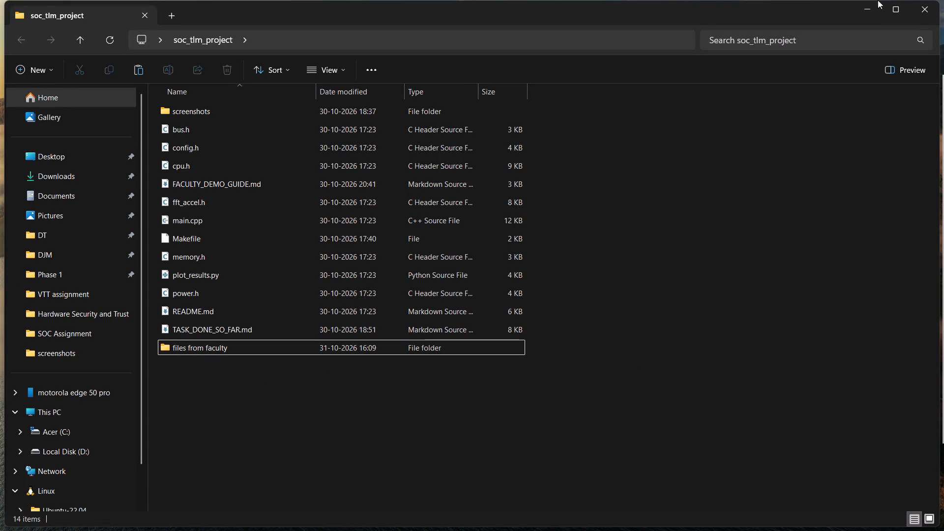
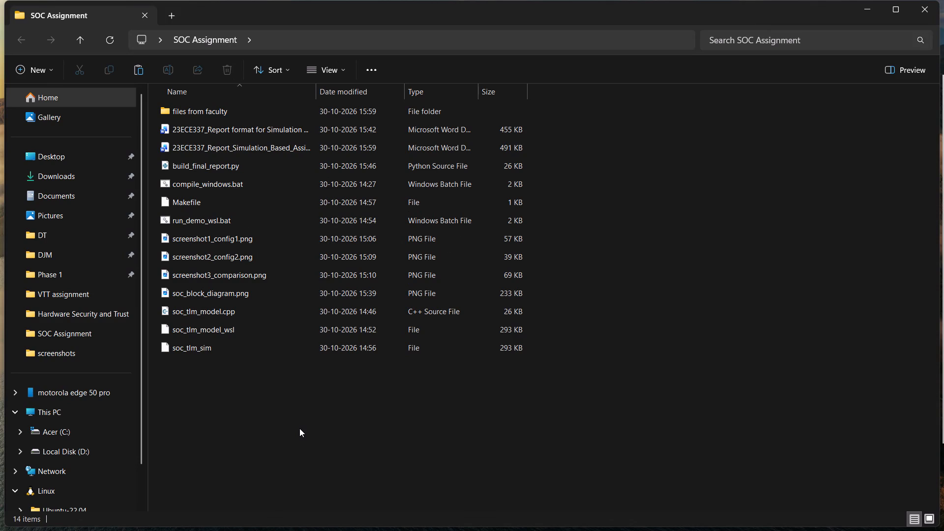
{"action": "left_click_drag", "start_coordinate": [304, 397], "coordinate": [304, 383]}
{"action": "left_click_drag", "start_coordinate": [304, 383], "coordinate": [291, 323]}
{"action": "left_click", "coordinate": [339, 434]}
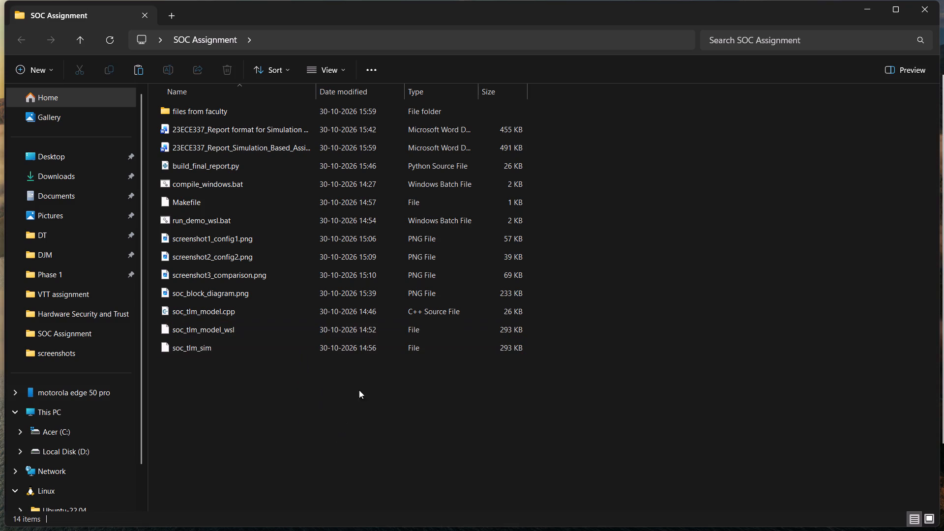
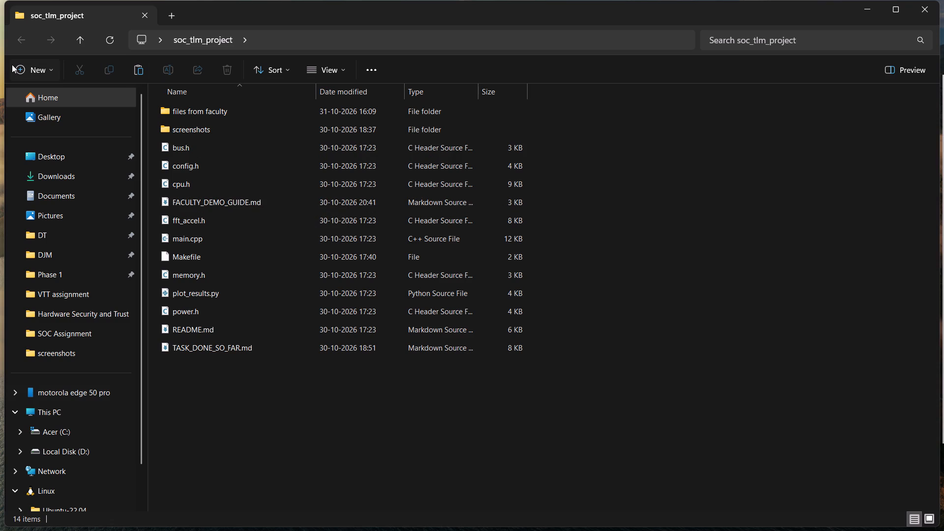
Create a new folder named outputs inside soc_tlm_project.
{"action": "left_click", "coordinate": [26, 68]}
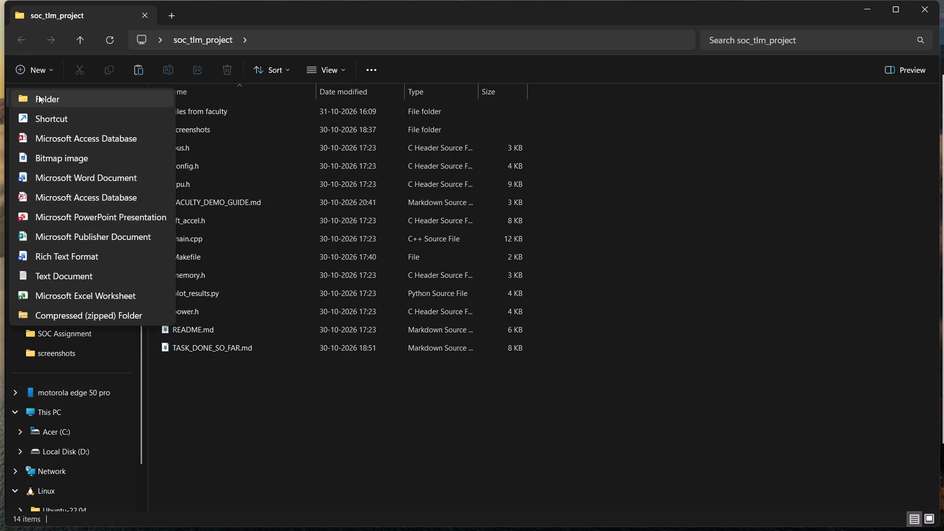
{"action": "left_click", "coordinate": [38, 95]}
{"action": "type", "text": "output"}
{"action": "key", "text": "s"}
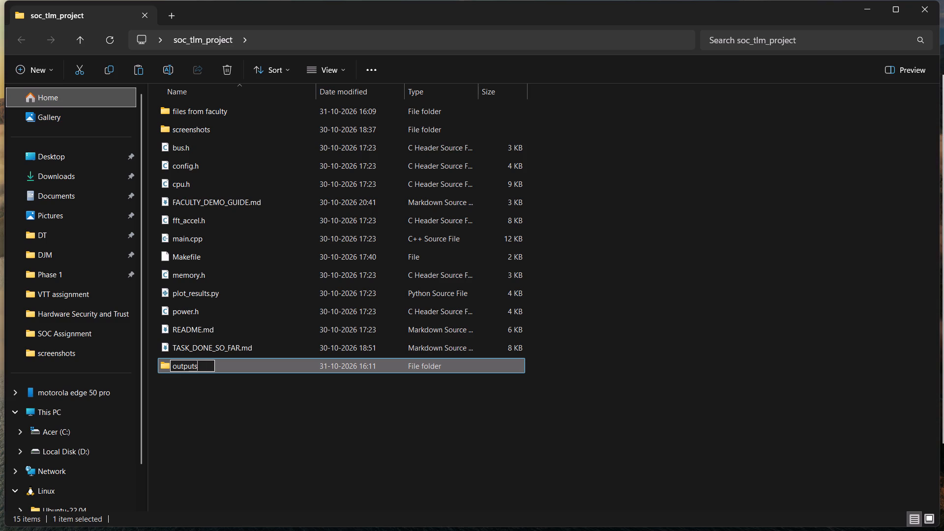
{"action": "left_click", "coordinate": [371, 422]}
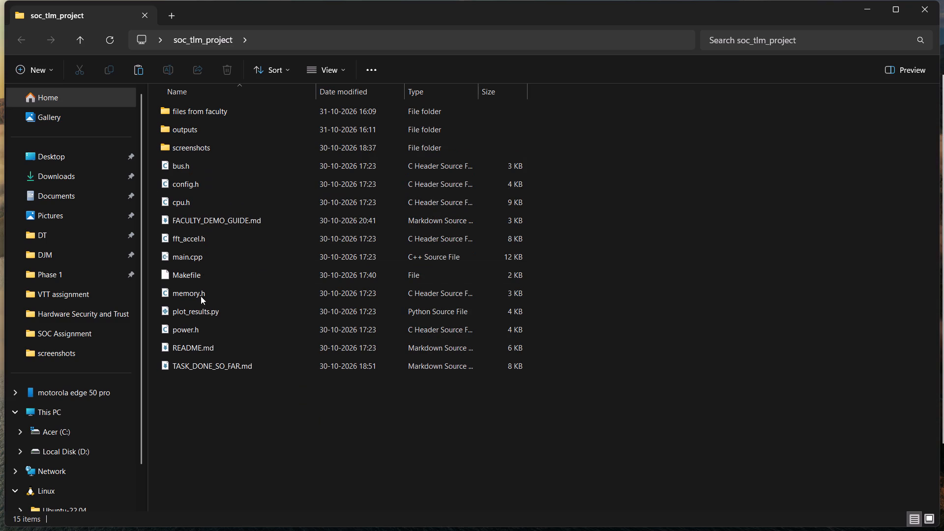
Move the screenshots folder, FACULTY_DEMO_GUIDE.md and TASK_DONE_SO_FAR.md into the outputs folder.
{"action": "left_click", "coordinate": [198, 154]}
{"action": "left_click_drag", "start_coordinate": [198, 151], "coordinate": [226, 127]}
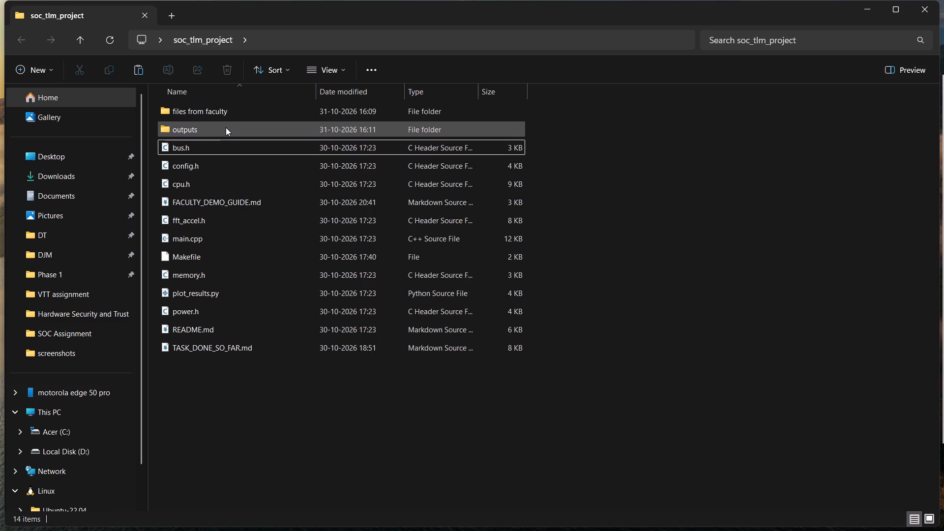
{"action": "left_click", "coordinate": [201, 203]}
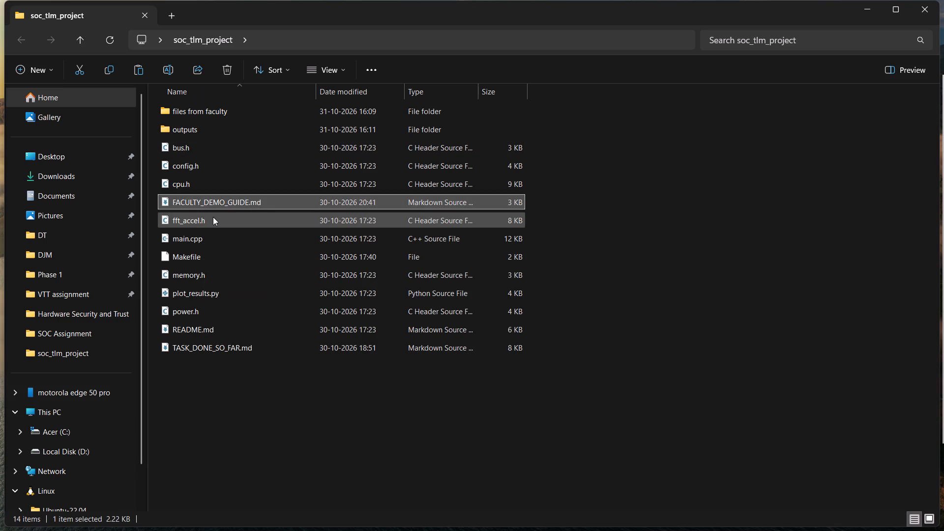
{"action": "left_click_drag", "start_coordinate": [209, 202], "coordinate": [213, 128]}
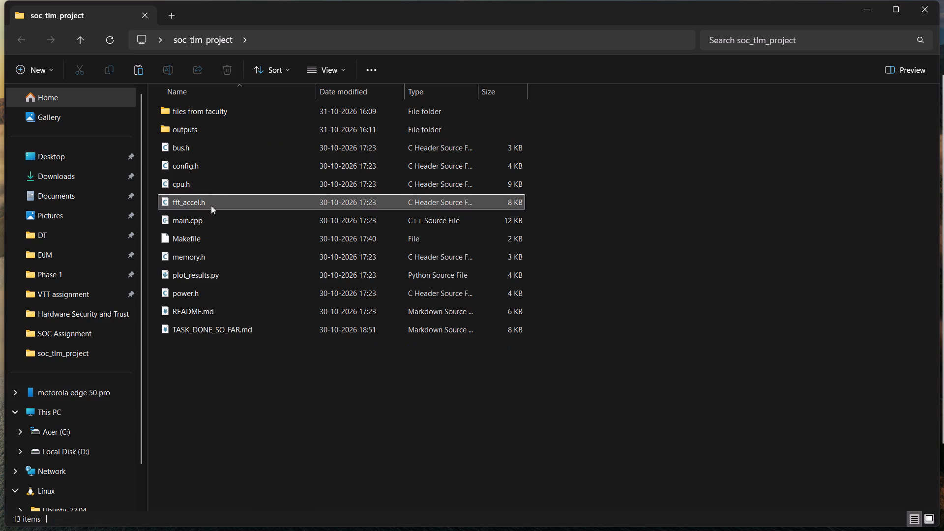
{"action": "left_click", "coordinate": [206, 330]}
{"action": "left_click_drag", "start_coordinate": [206, 330], "coordinate": [219, 330]}
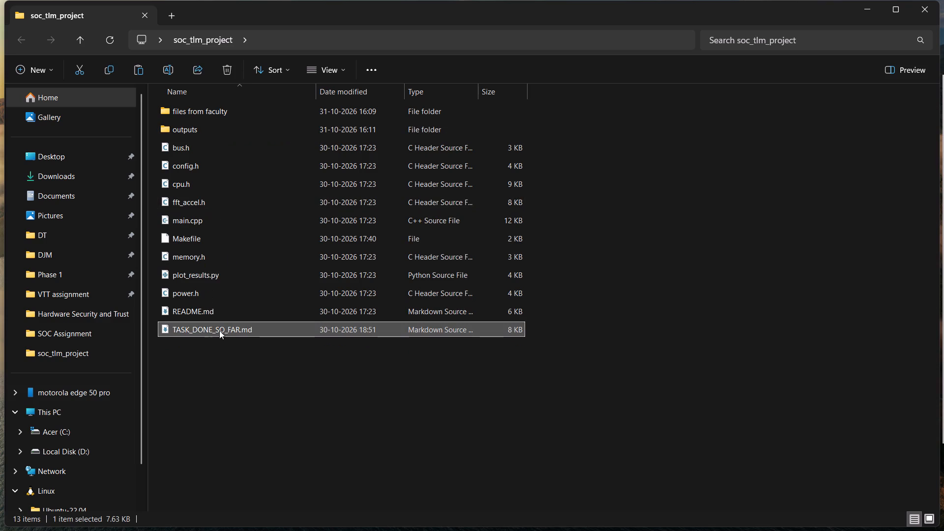
{"action": "left_click_drag", "start_coordinate": [219, 330], "coordinate": [169, 128]}
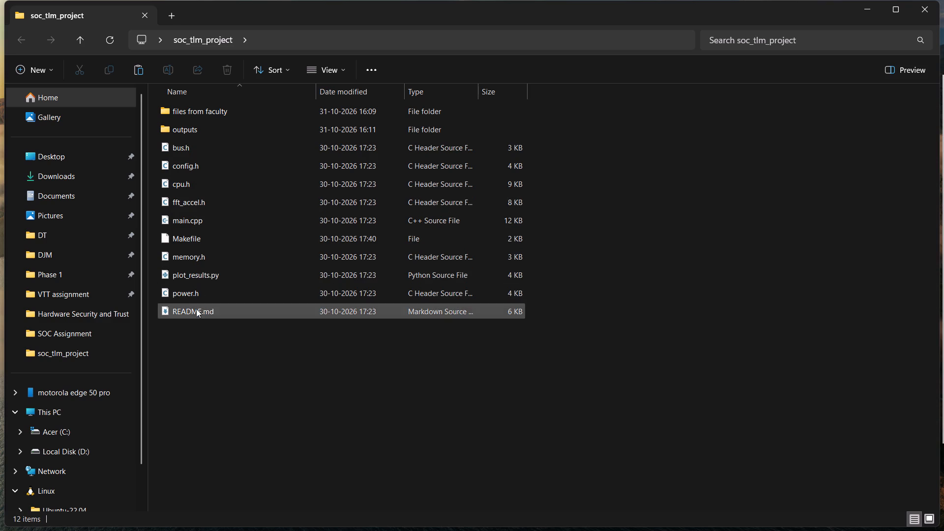
{"action": "left_click", "coordinate": [236, 397]}
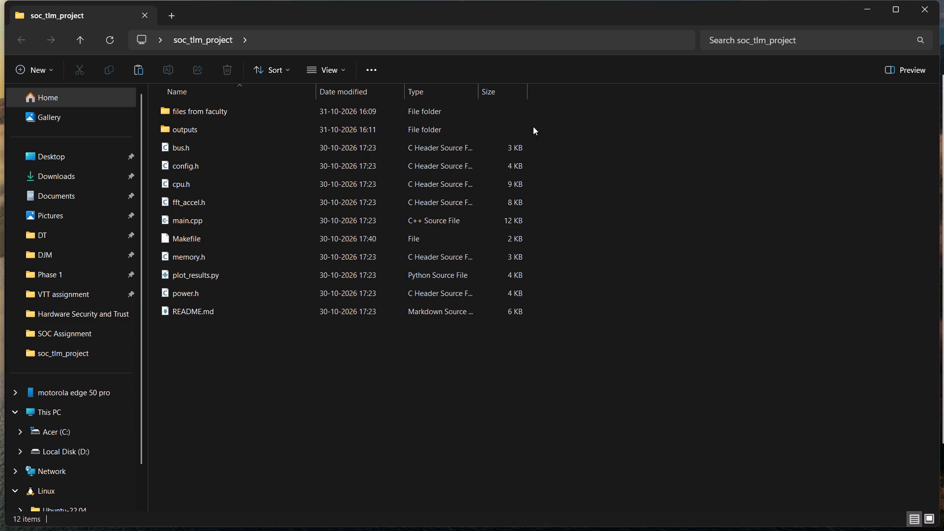
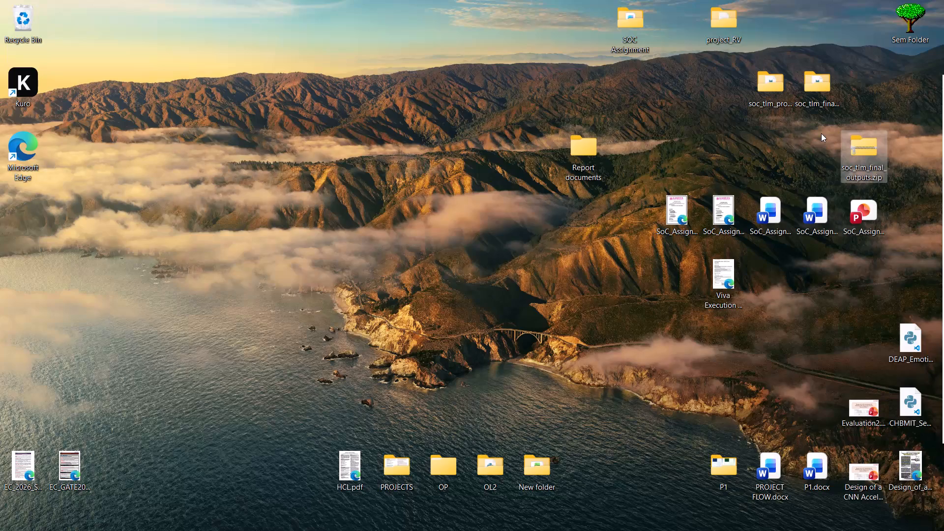
Delete the soc_tlm_final_outputs.zip archive from the desktop.
{"action": "key", "text": "Delete"}
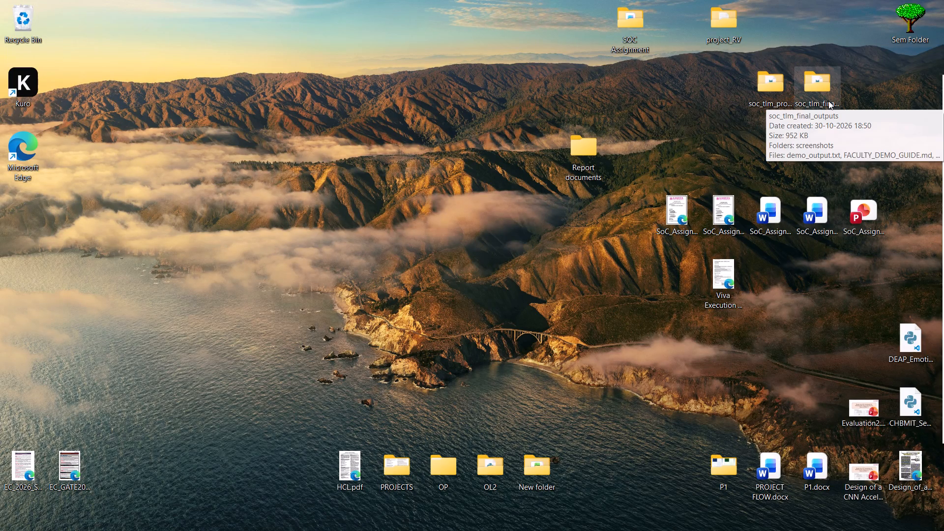
Cut the entire contents of the soc_tlm_final_outputs folder, including its screenshots folder, to move them elsewhere.
{"action": "double_click", "coordinate": [828, 101]}
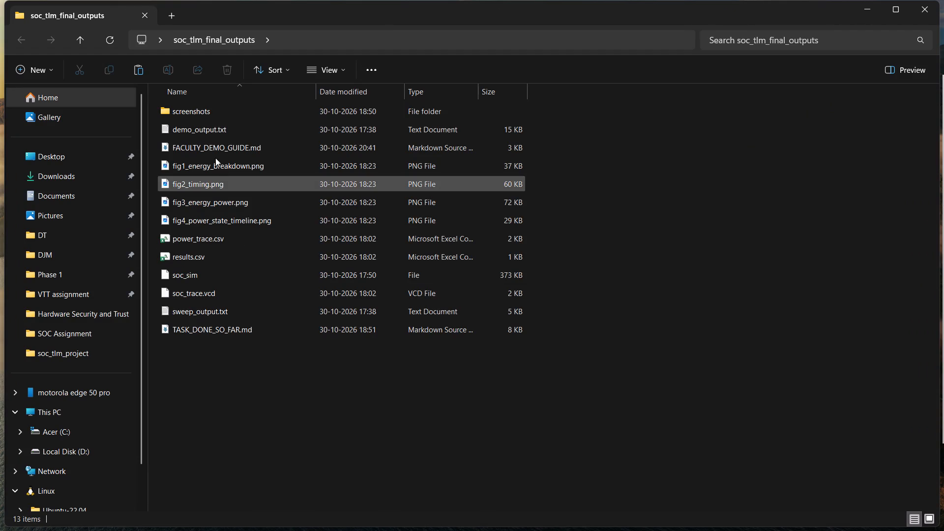
{"action": "left_click", "coordinate": [198, 117]}
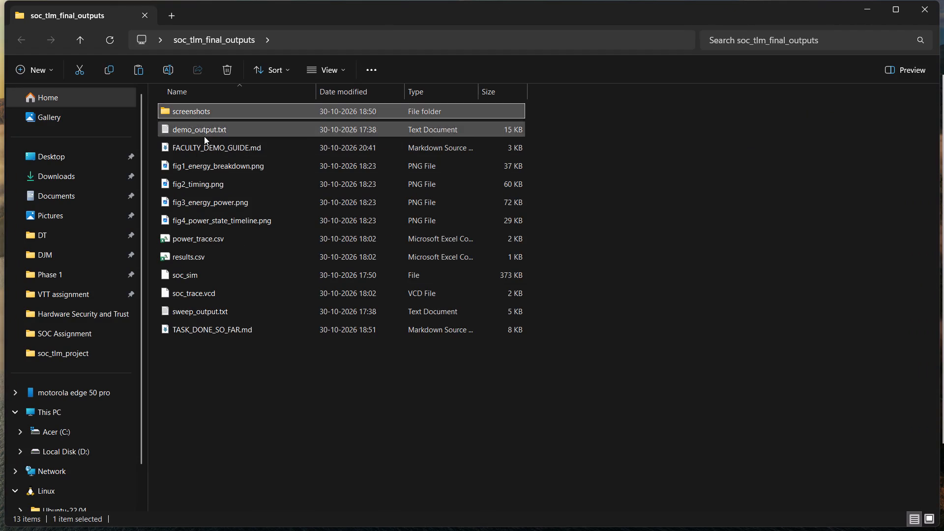
{"action": "left_click", "coordinate": [200, 136]}
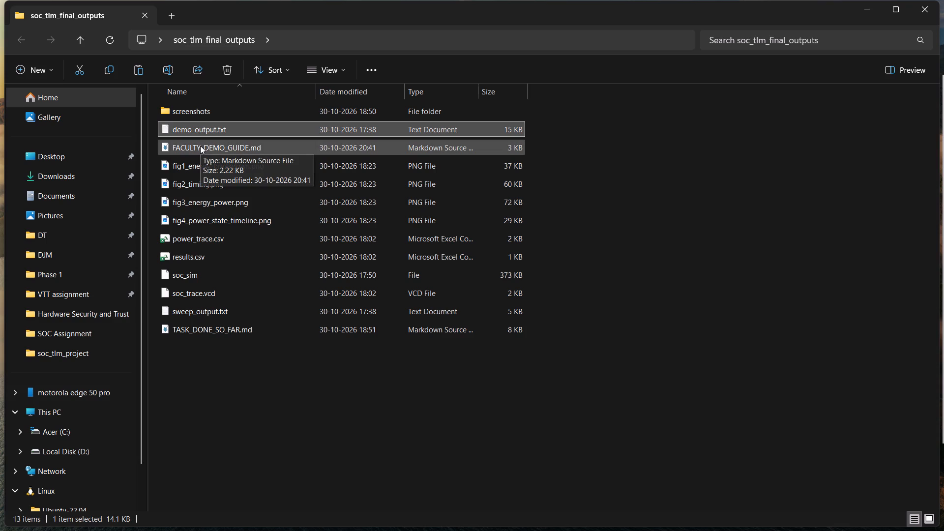
{"action": "left_click_drag", "start_coordinate": [547, 377], "coordinate": [196, 124]}
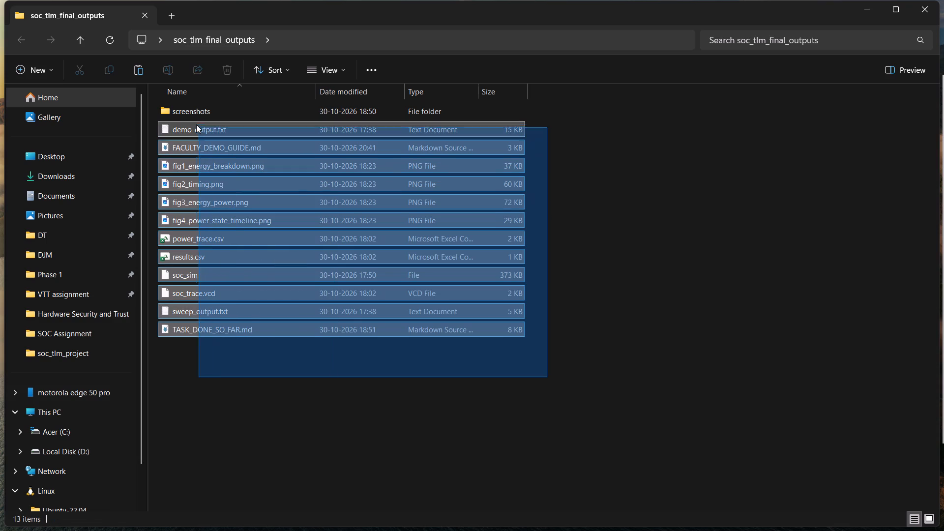
{"action": "left_click_drag", "start_coordinate": [196, 124], "coordinate": [180, 108]}
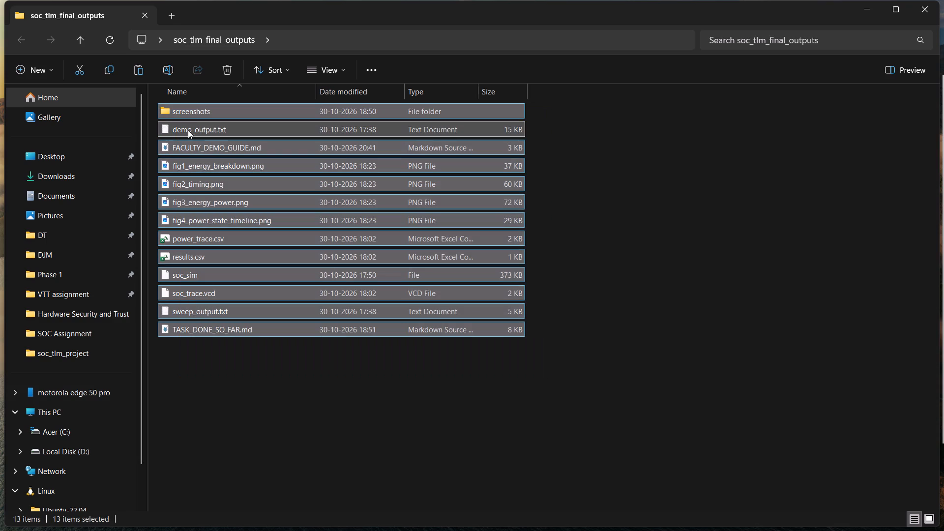
{"action": "key", "text": "ctrl+x"}
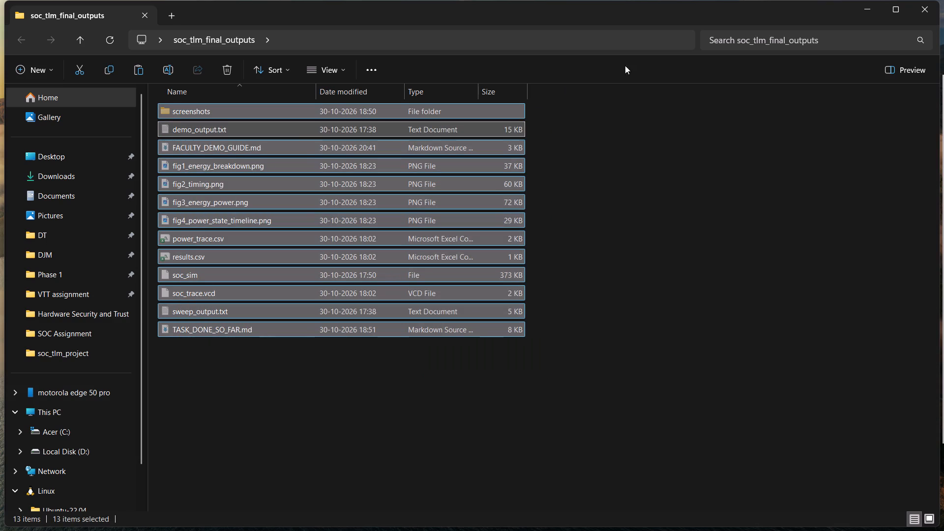
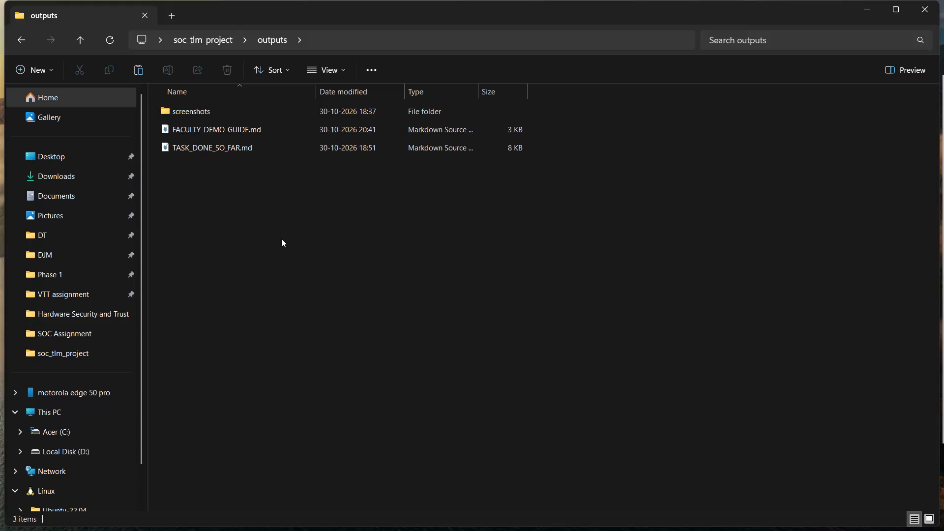
Paste the cut soc_tlm_final_outputs contents into the outputs folder, replacing all files that have the same names.
{"action": "key", "text": "ctrl+v"}
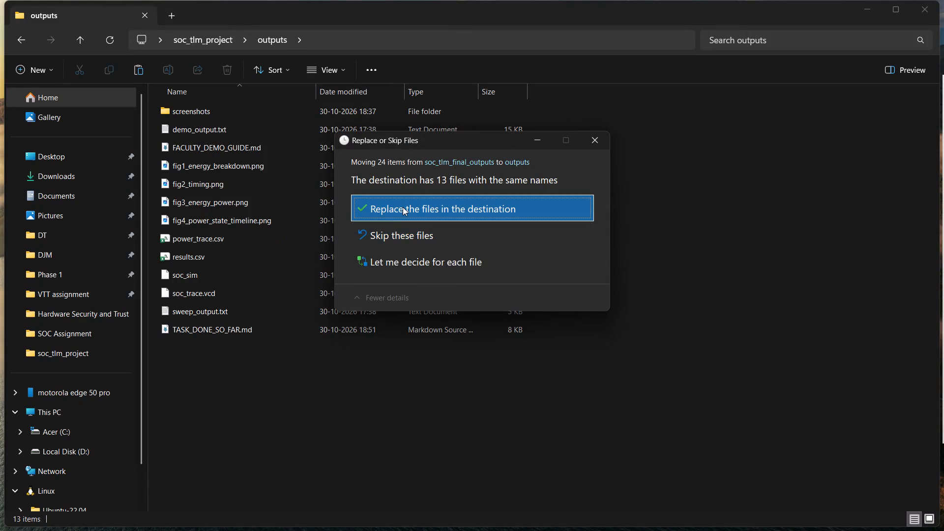
{"action": "left_click", "coordinate": [403, 207]}
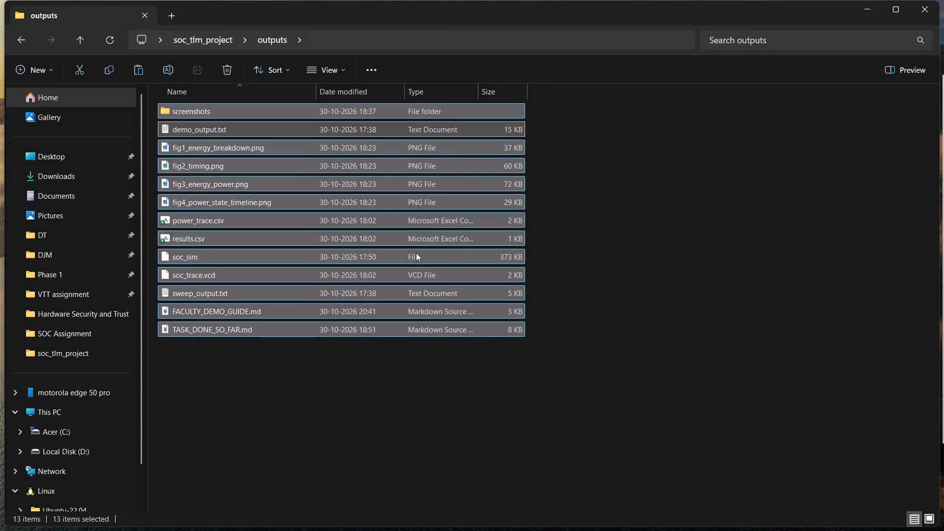
{"action": "left_click", "coordinate": [411, 416]}
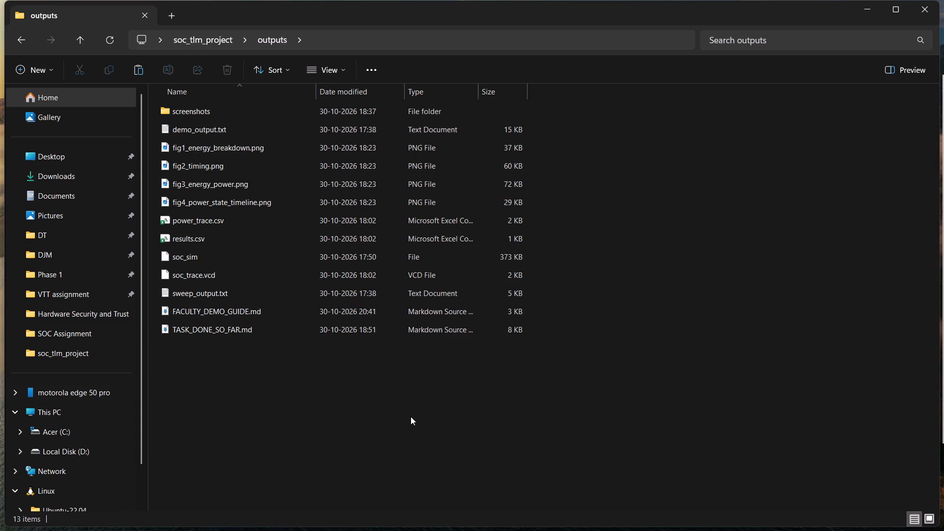
Create a new folder named Codes inside the soc_tlm_project folder.
{"action": "left_click", "coordinate": [15, 34]}
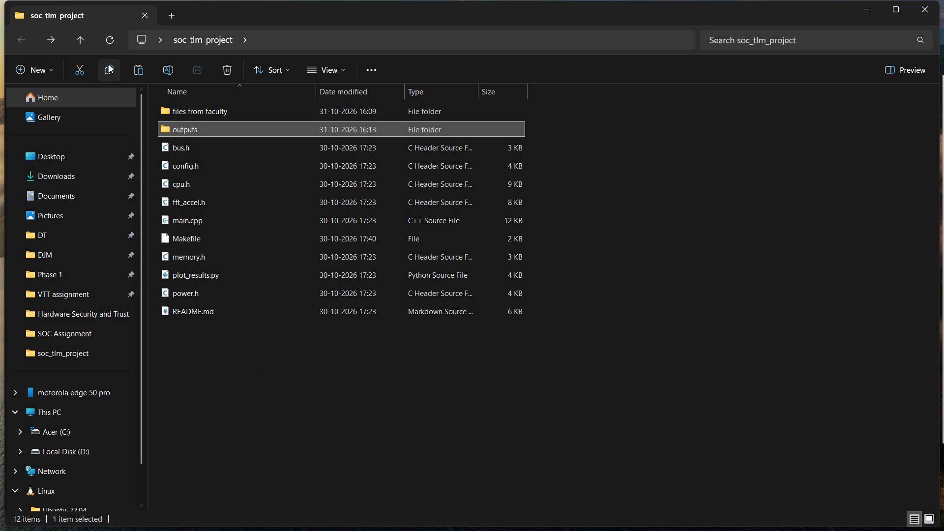
{"action": "left_click", "coordinate": [26, 67]}
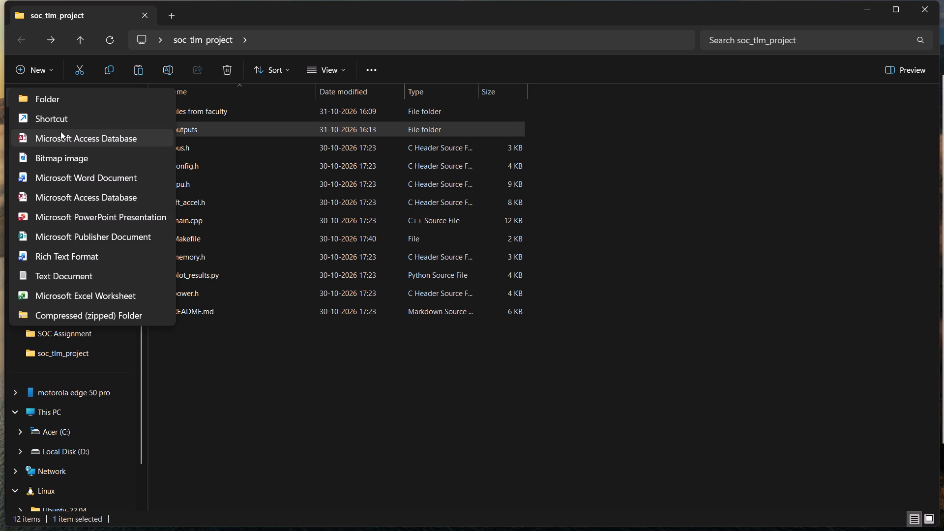
{"action": "left_click", "coordinate": [421, 412]}
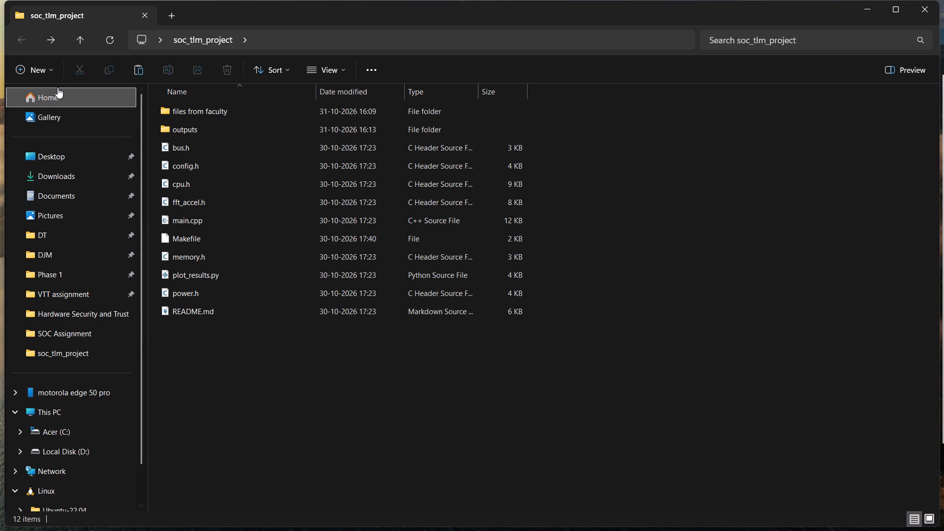
{"action": "left_click", "coordinate": [41, 65]}
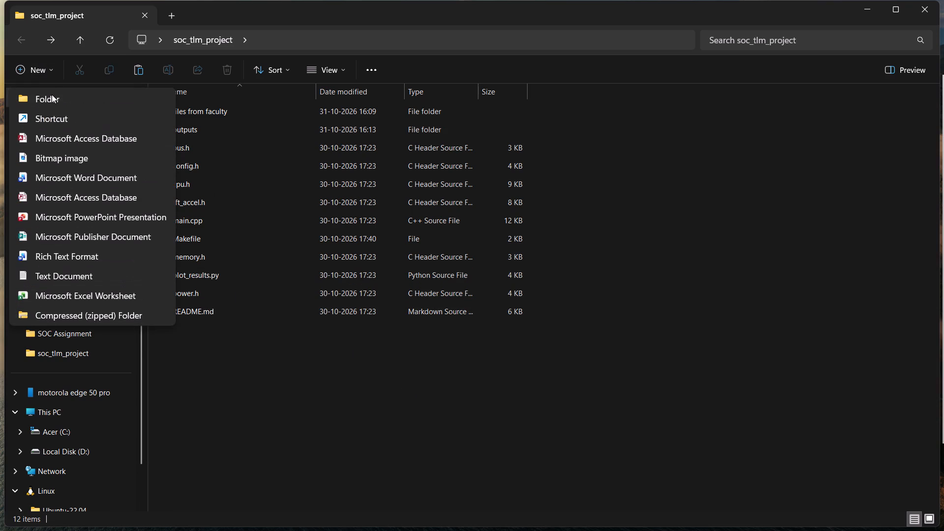
{"action": "left_click", "coordinate": [52, 94]}
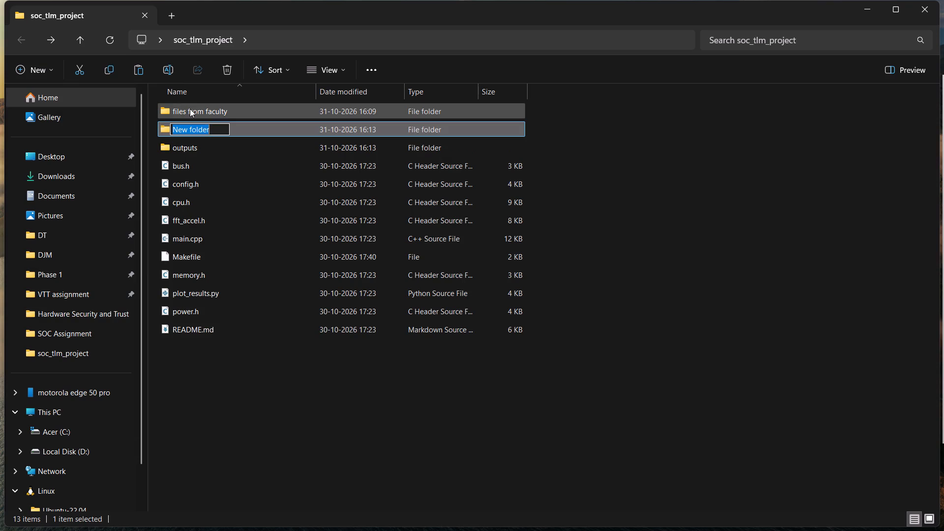
{"action": "type", "text": "Codes"}
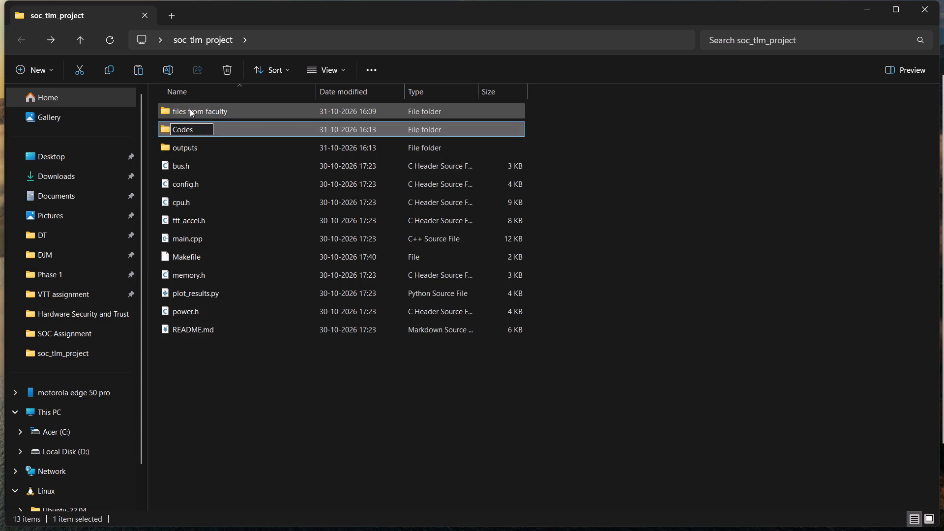
{"action": "key", "text": "semicolon"}
{"action": "key", "text": "BackSpace"}
{"action": "left_click", "coordinate": [238, 383]}
Move the source files from bus.h through power.h, including main.cpp, Makefile and plot_results.py, into the Codes folder, leaving out README.md.
{"action": "left_click_drag", "start_coordinate": [227, 360], "coordinate": [200, 236]}
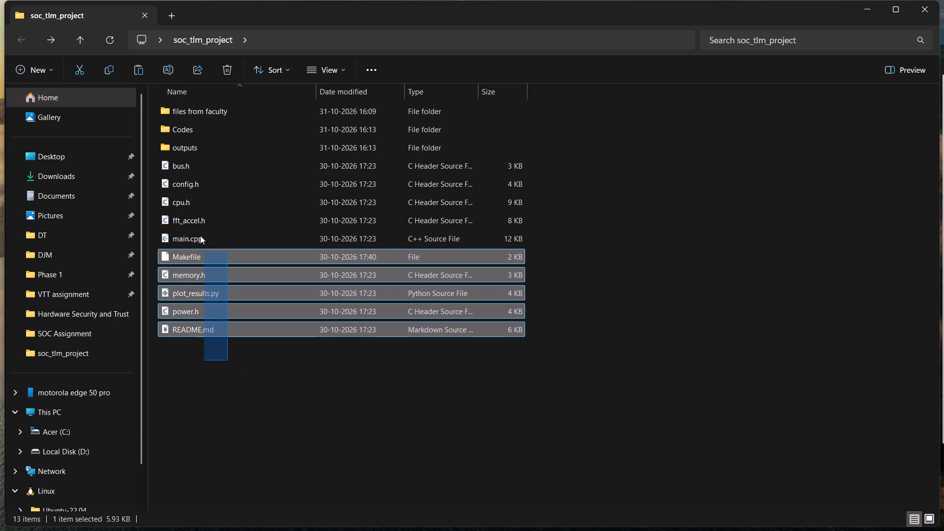
{"action": "left_click_drag", "start_coordinate": [200, 236], "coordinate": [185, 167]}
{"action": "left_click", "coordinate": [245, 403]}
{"action": "left_click_drag", "start_coordinate": [541, 316], "coordinate": [484, 289]}
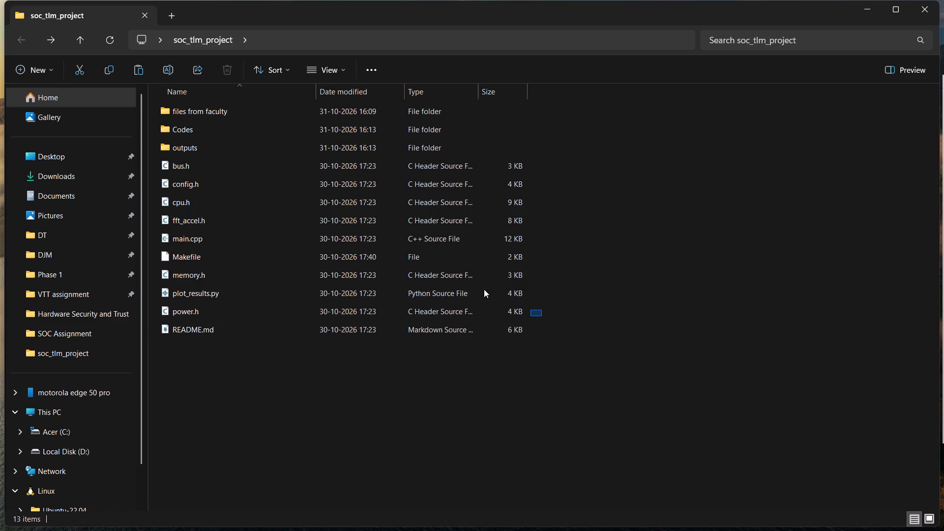
{"action": "left_click_drag", "start_coordinate": [484, 289], "coordinate": [362, 165]}
{"action": "left_click_drag", "start_coordinate": [362, 165], "coordinate": [337, 117]}
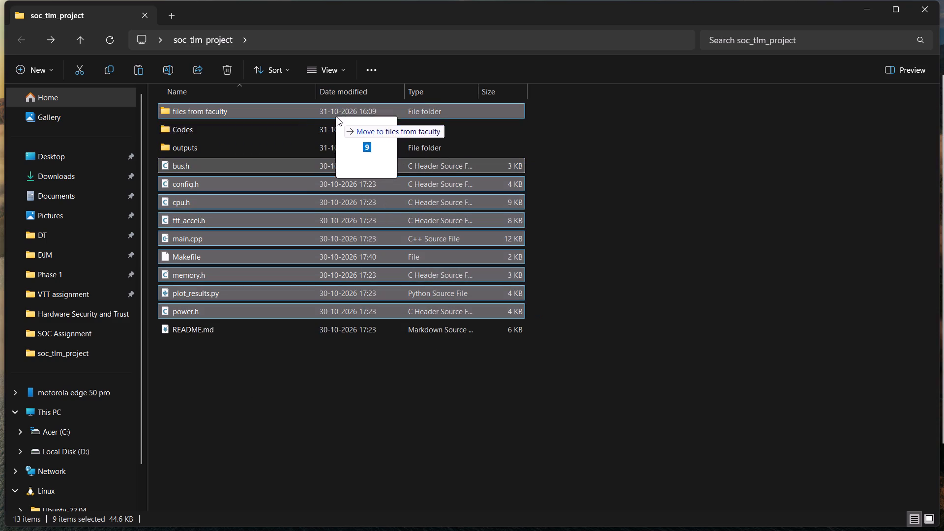
{"action": "left_click_drag", "start_coordinate": [337, 117], "coordinate": [334, 125]}
{"action": "left_click", "coordinate": [504, 256]}
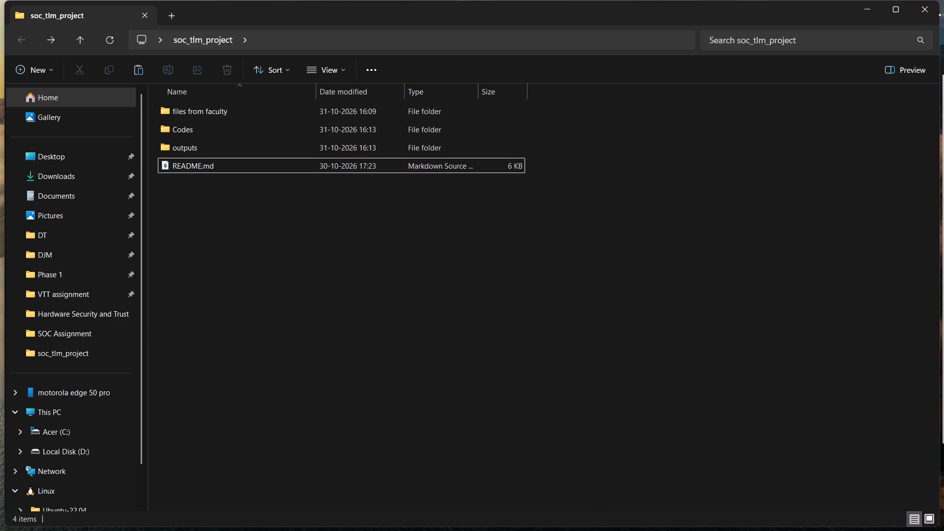
{"action": "left_click", "coordinate": [366, 214]}
Start creating another new item in the soc_tlm_project folder.
{"action": "left_click", "coordinate": [27, 61]}
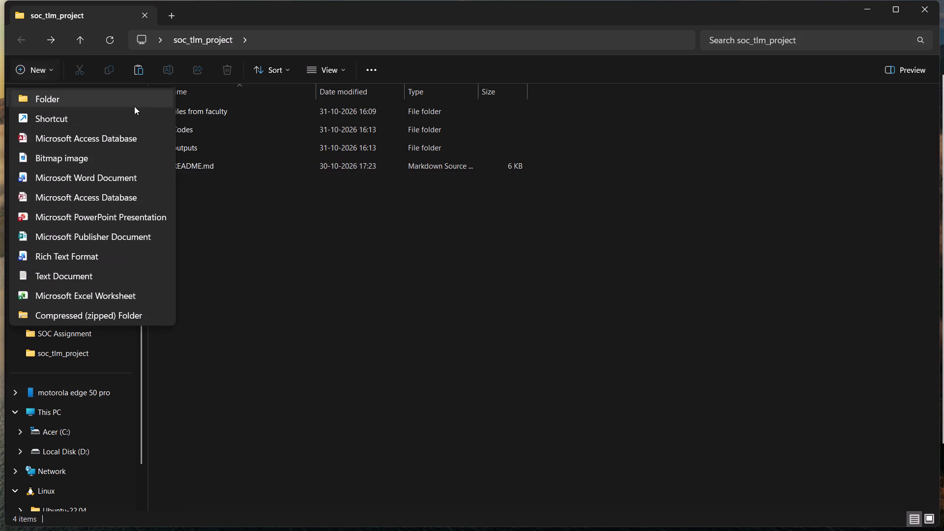
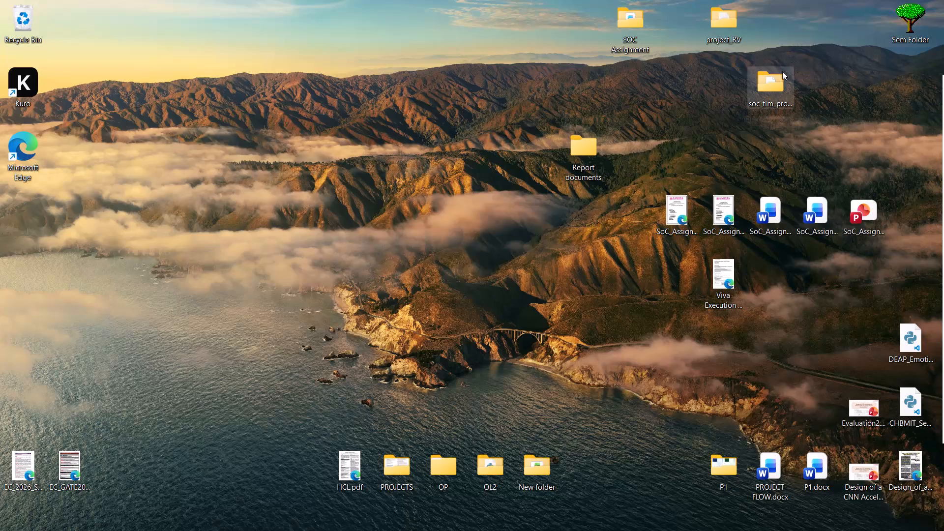
Open the soc_tlm_project folder from the desktop.
{"action": "double_click", "coordinate": [771, 87]}
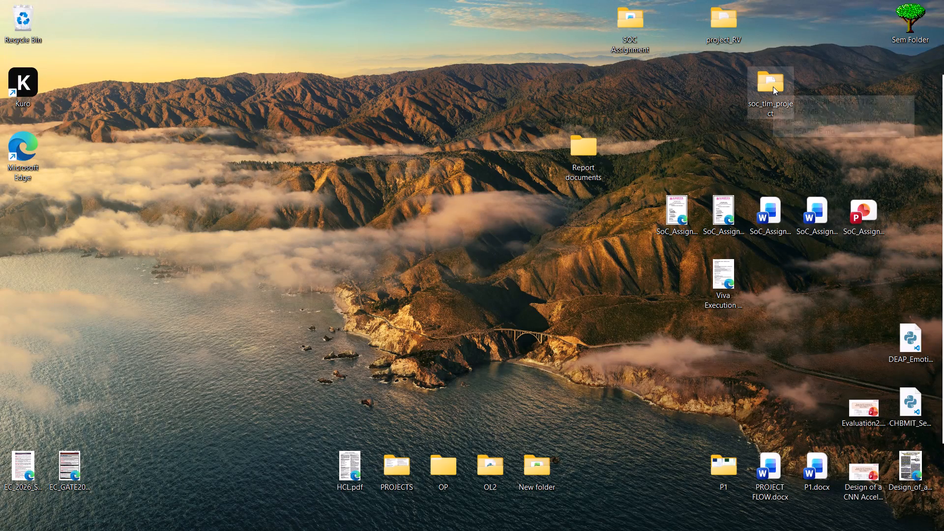
{"action": "left_click", "coordinate": [709, 149]}
{"action": "double_click", "coordinate": [785, 78]}
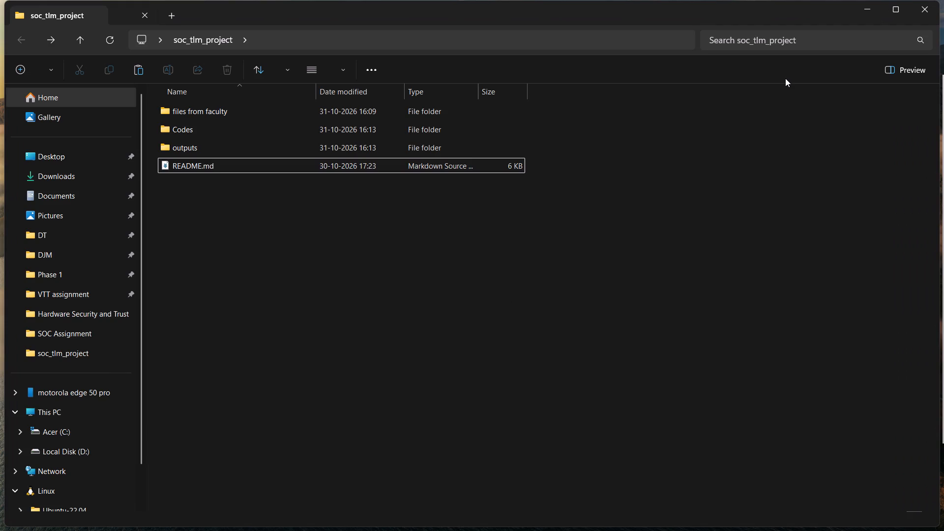
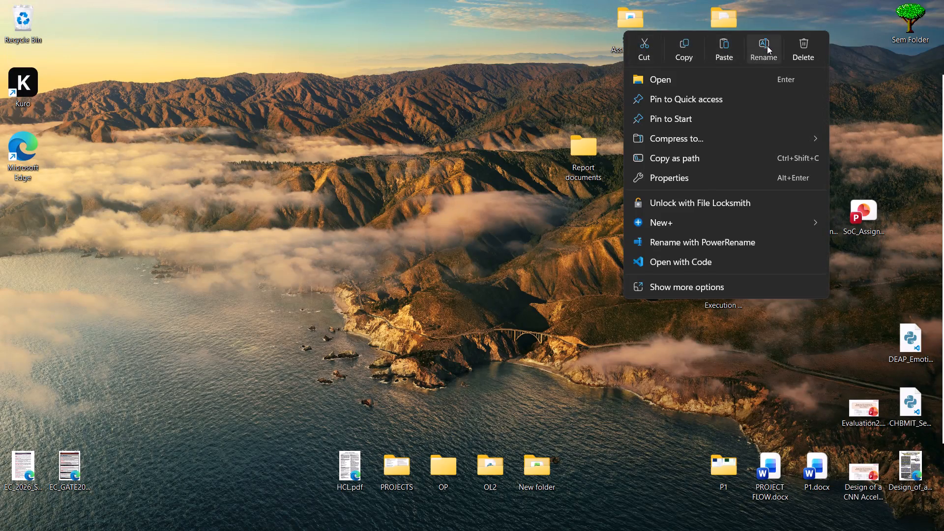
Copy the name text of the SOC Assignment folder on the desktop.
{"action": "key", "text": "ctrl+x"}
{"action": "left_click", "coordinate": [667, 49]}
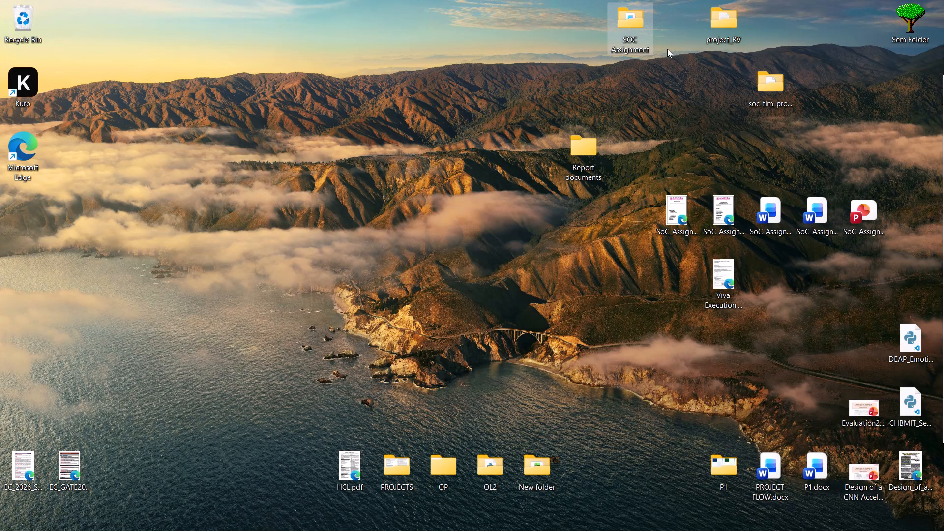
{"action": "left_click", "coordinate": [632, 41]}
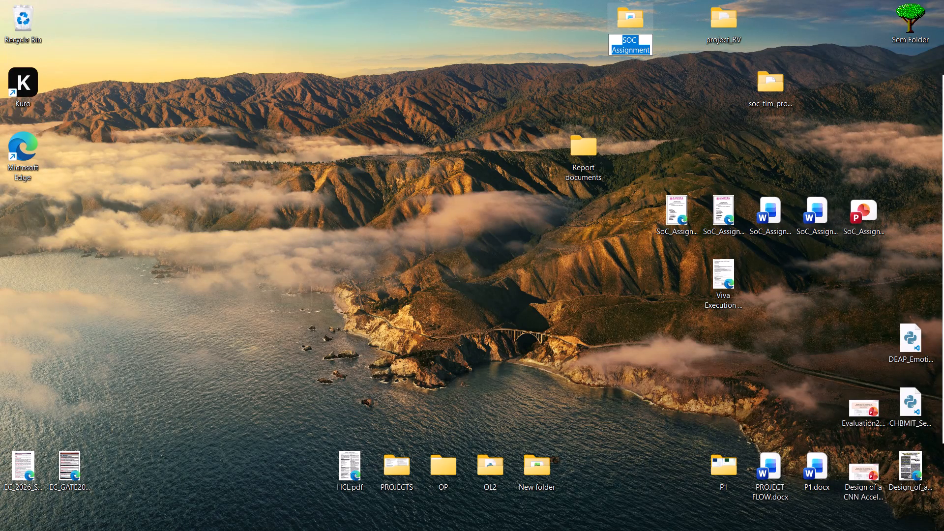
{"action": "key", "text": "ctrl+c"}
{"action": "left_click", "coordinate": [661, 69]}
Delete the SOC Assignment folder from the desktop.
{"action": "left_click", "coordinate": [631, 22]}
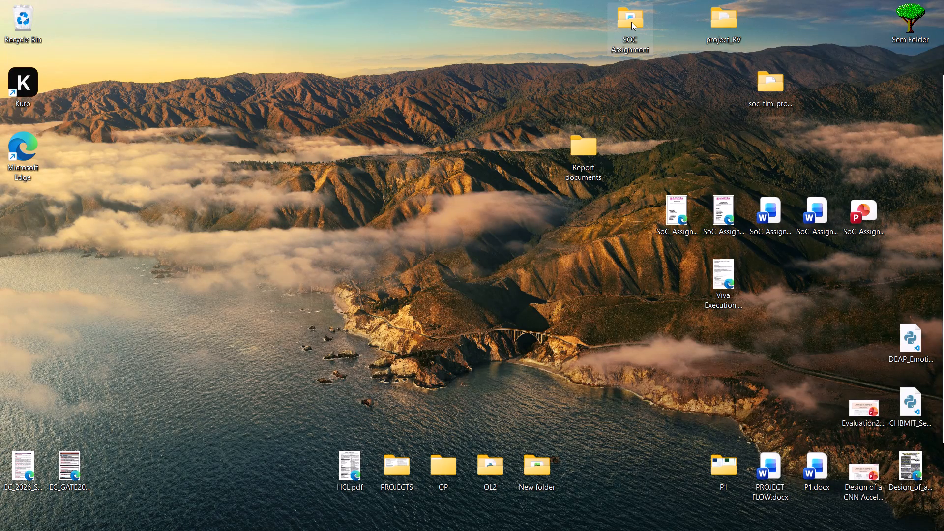
{"action": "key", "text": "Delete"}
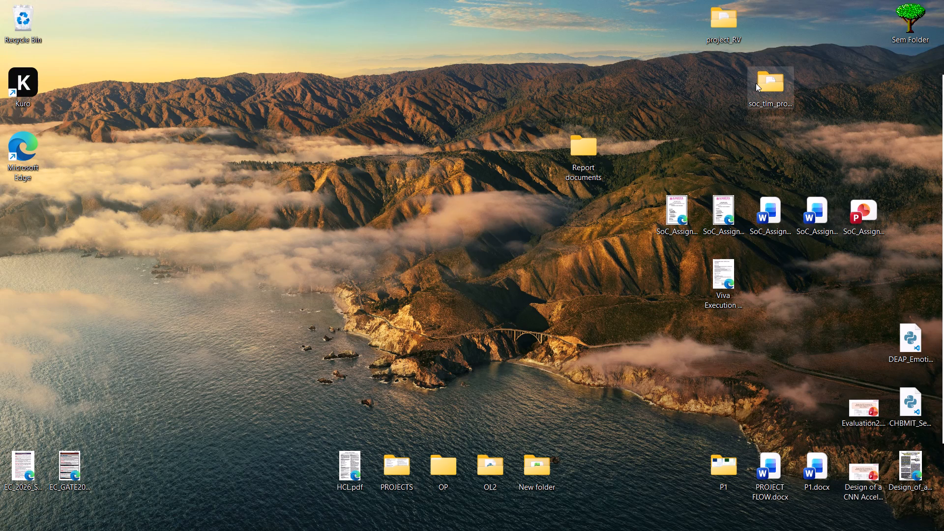
Move the soc_tlm_project folder up into the desktop's top row, beside the project_RV folder.
{"action": "left_click_drag", "start_coordinate": [756, 83], "coordinate": [762, 31]}
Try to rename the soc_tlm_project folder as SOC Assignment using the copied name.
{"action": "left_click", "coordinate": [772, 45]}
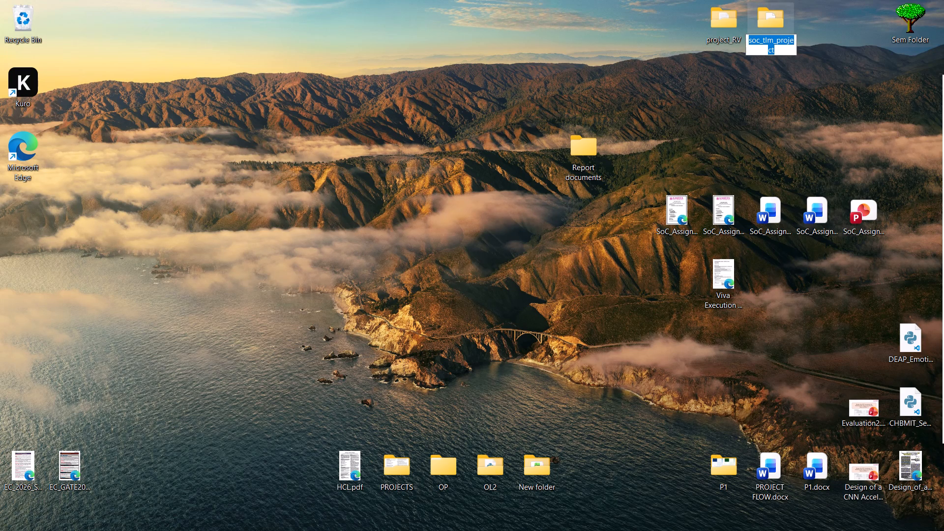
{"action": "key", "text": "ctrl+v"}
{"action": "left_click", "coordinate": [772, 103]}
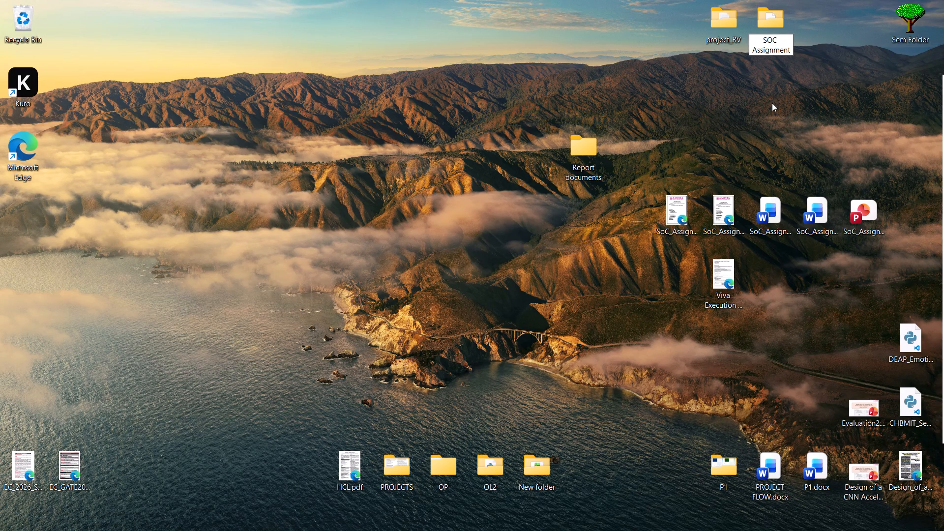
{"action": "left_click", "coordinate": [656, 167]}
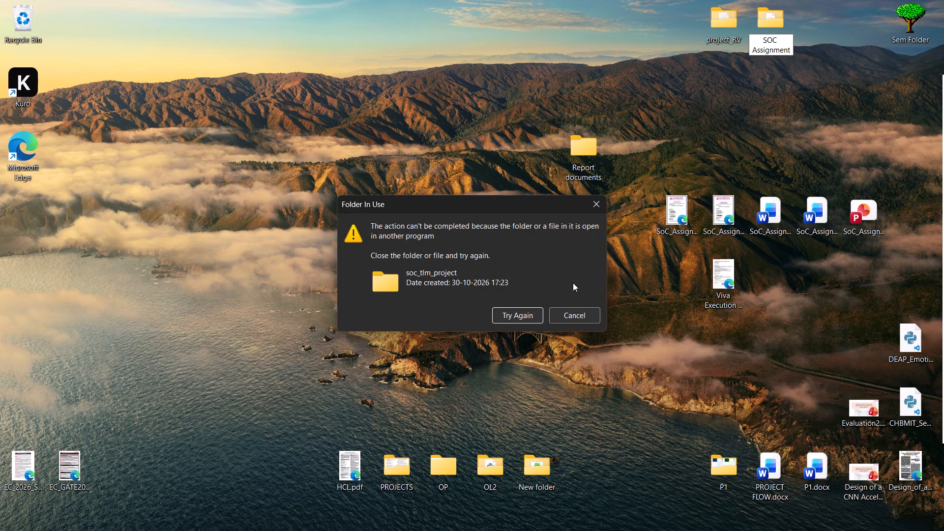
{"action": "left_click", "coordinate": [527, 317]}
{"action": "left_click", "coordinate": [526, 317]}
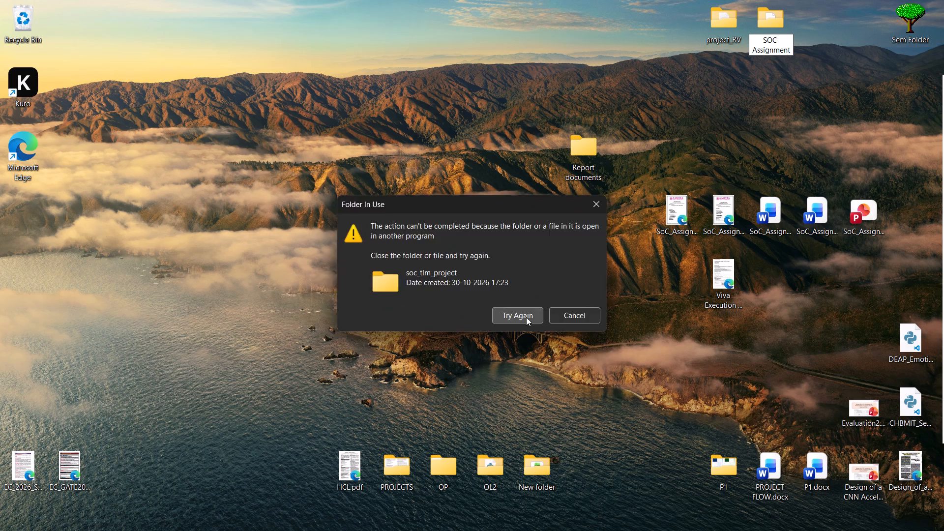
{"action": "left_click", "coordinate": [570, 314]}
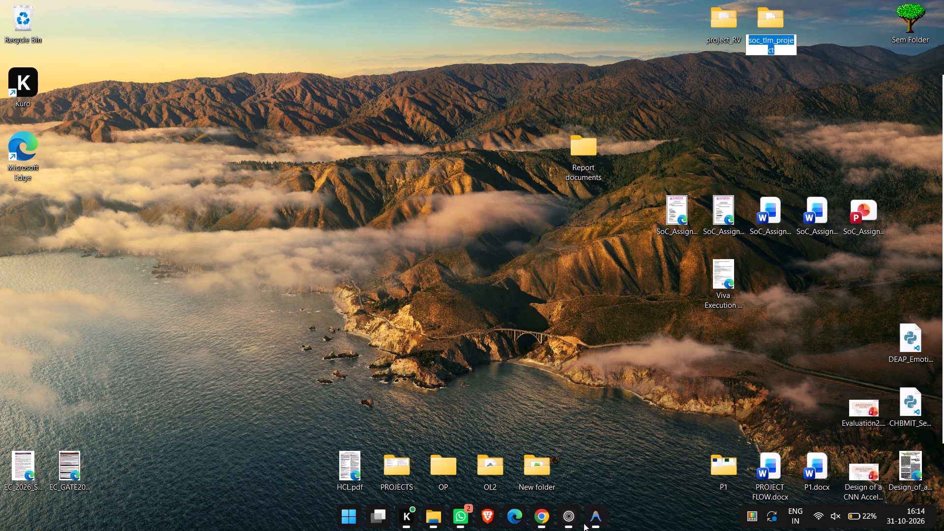
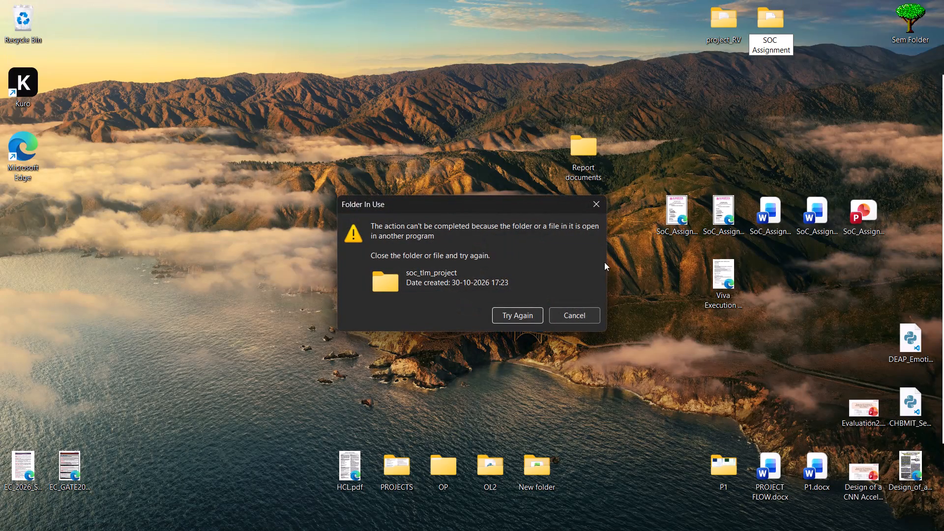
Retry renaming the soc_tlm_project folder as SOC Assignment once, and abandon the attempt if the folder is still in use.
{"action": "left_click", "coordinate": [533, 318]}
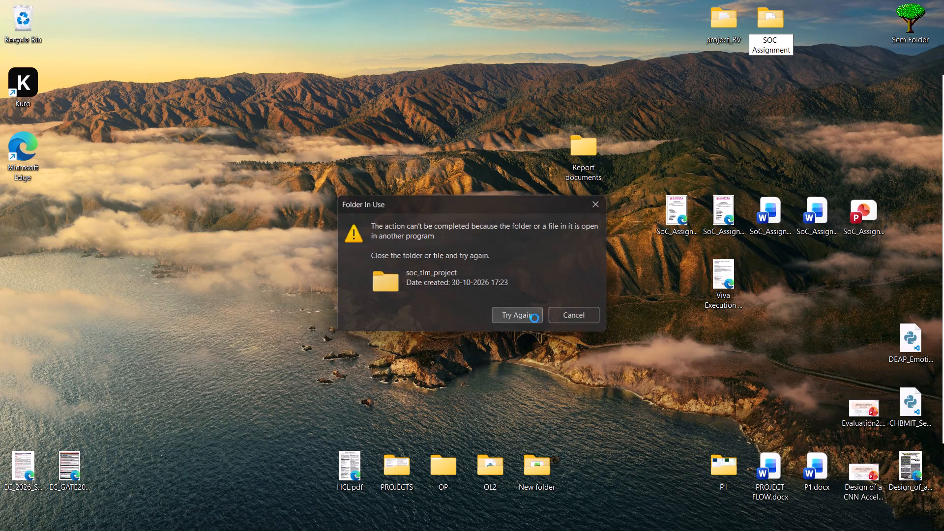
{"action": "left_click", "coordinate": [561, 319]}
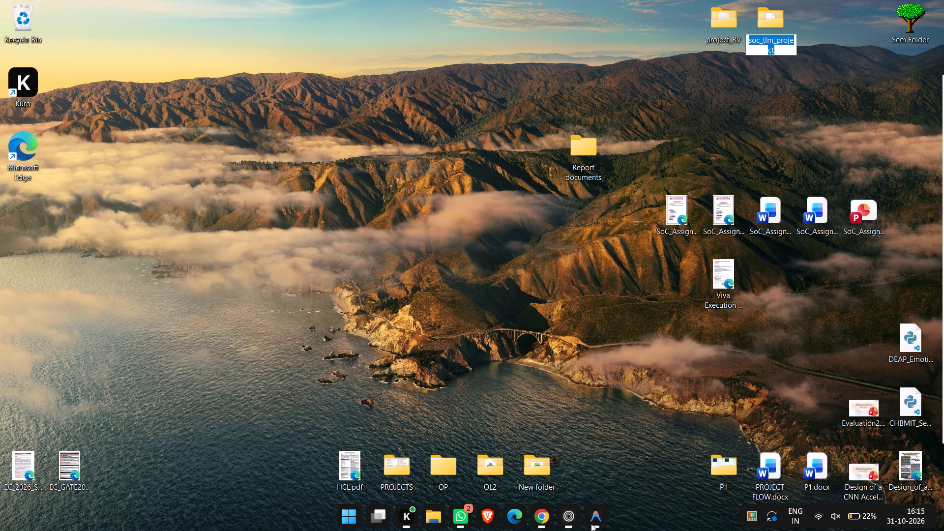
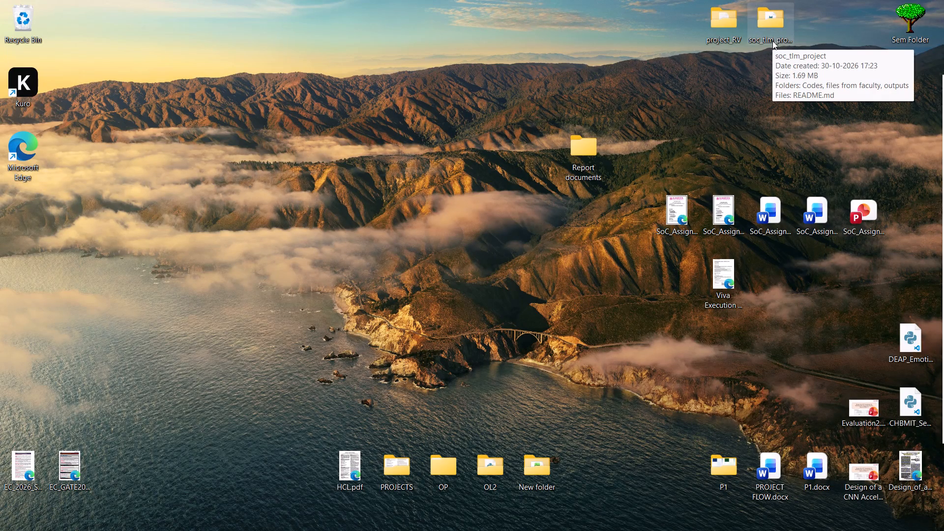
Rename the soc_tlm_project folder on the desktop as SOC Assignment.
{"action": "left_click", "coordinate": [772, 41]}
{"action": "left_click", "coordinate": [772, 41]}
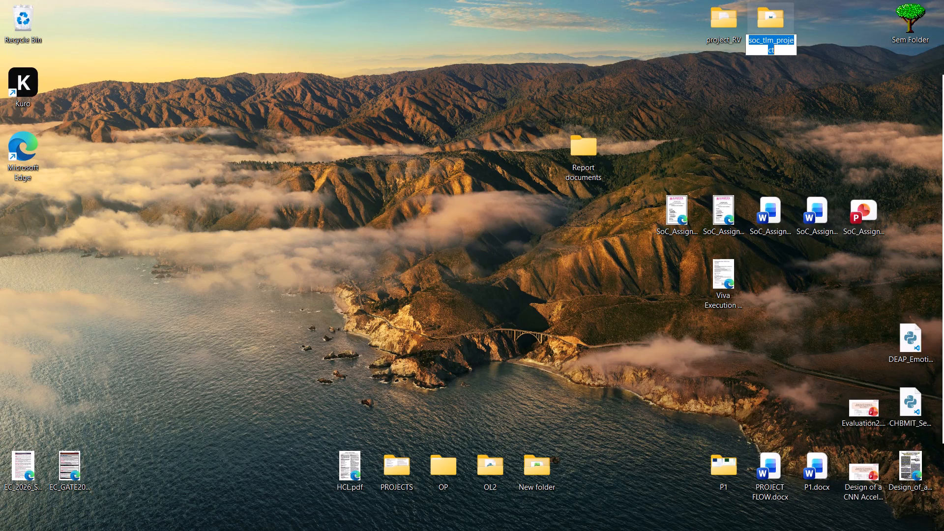
{"action": "key", "text": "ctrl+v"}
{"action": "key", "text": "Return"}
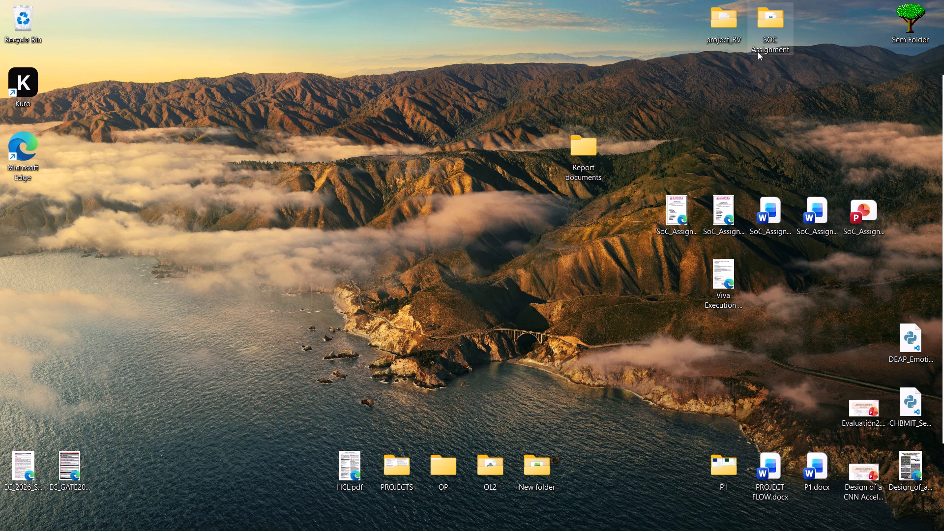
Copy FACULTY_DEMO_GUIDE.md from the outputs folder inside the SOC Assignment folder.
{"action": "double_click", "coordinate": [760, 42]}
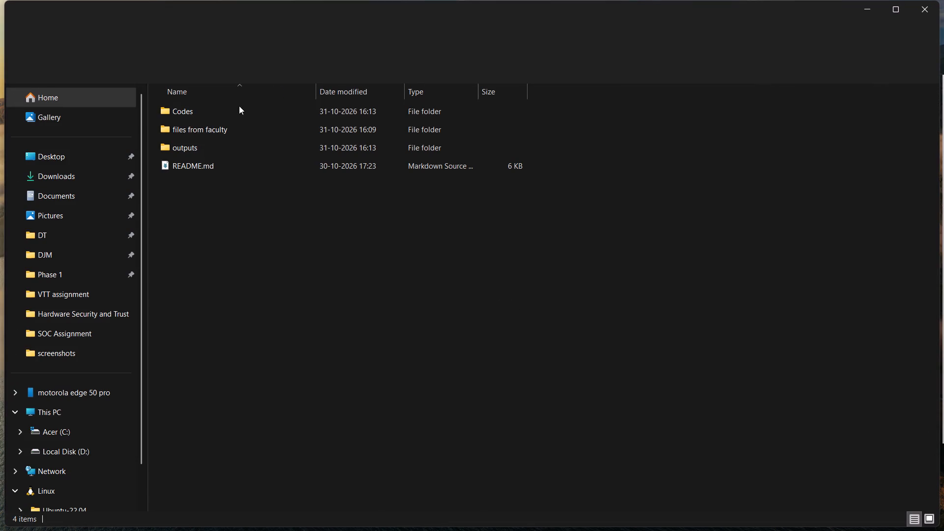
{"action": "double_click", "coordinate": [220, 150]}
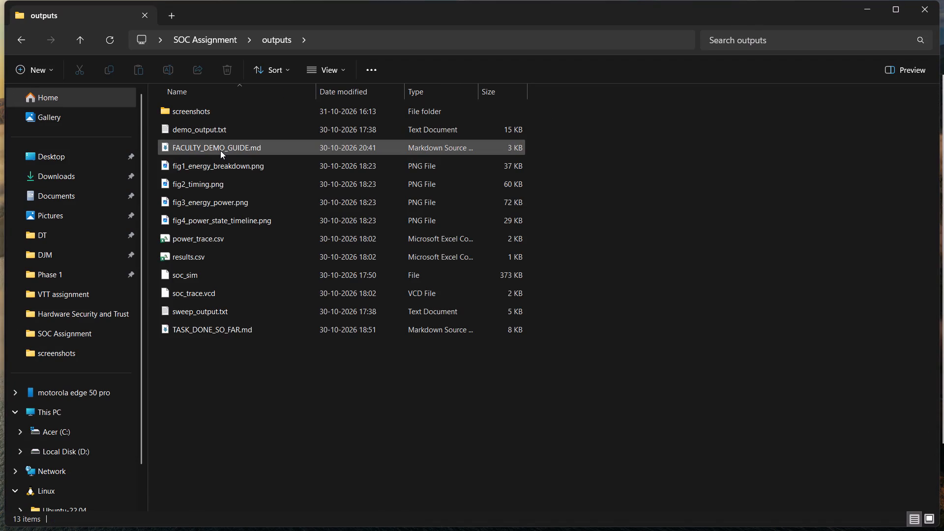
{"action": "left_click", "coordinate": [220, 150]}
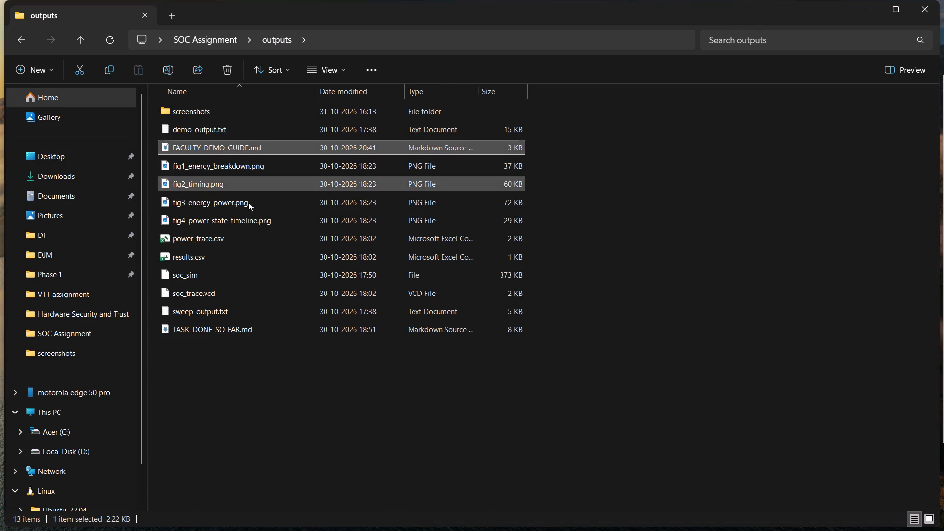
{"action": "left_click", "coordinate": [199, 335]}
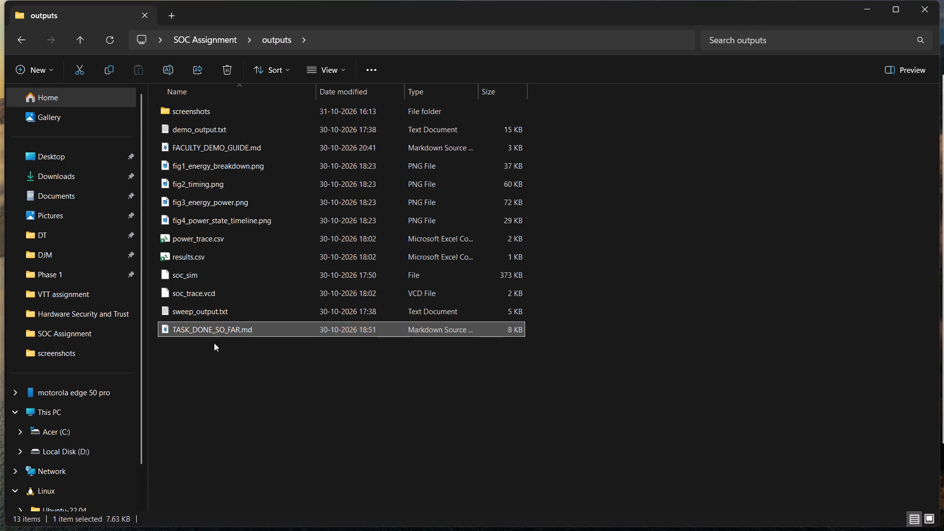
{"action": "left_click", "coordinate": [242, 376]}
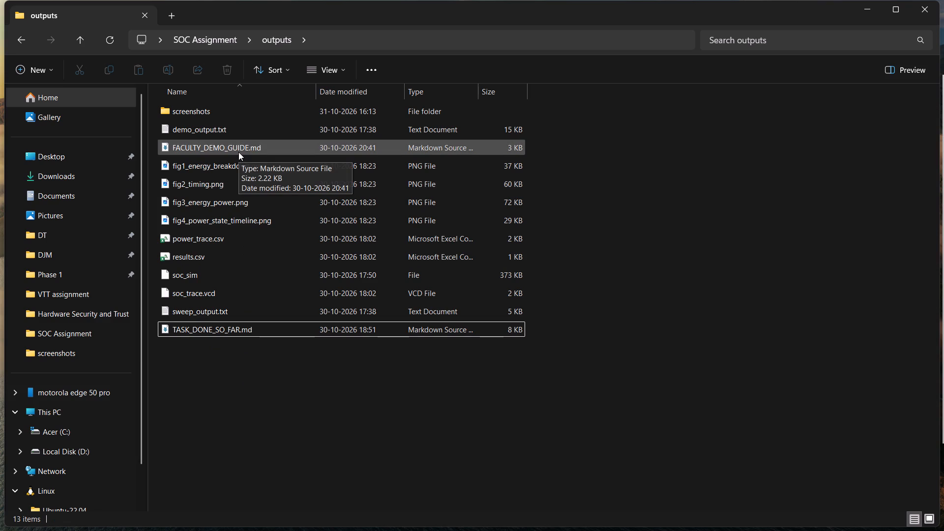
{"action": "key", "text": "ctrl+c"}
{"action": "left_click", "coordinate": [218, 146]}
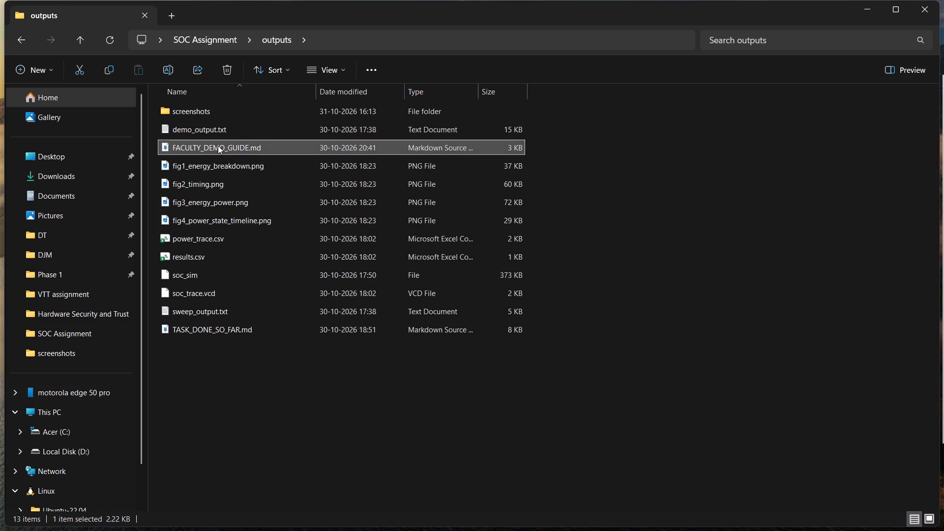
{"action": "key", "text": "ctrl+c"}
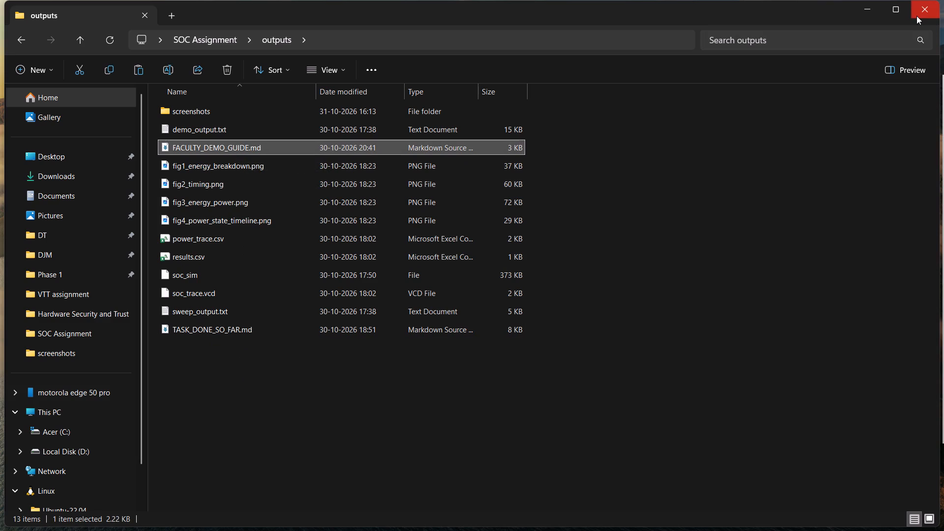
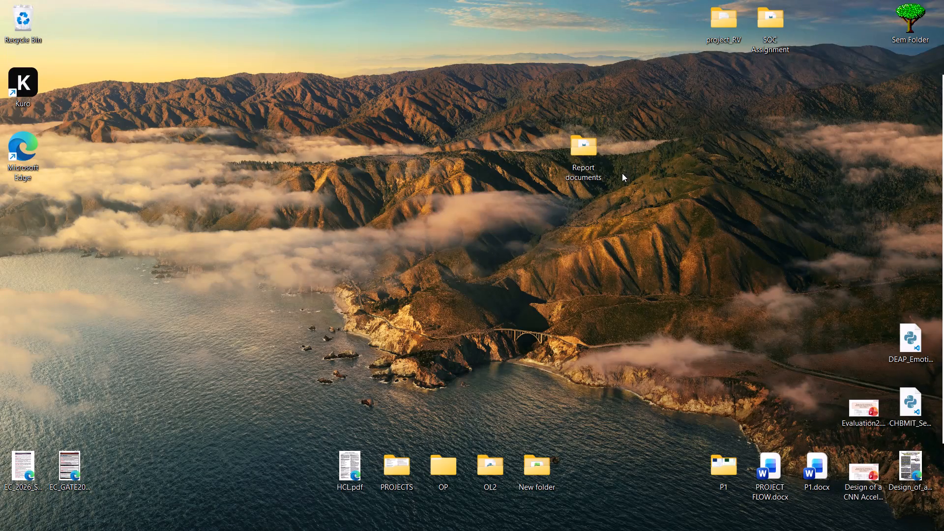
Move the Report documents folder on the desktop beside the SOC Assignment folder.
{"action": "left_click_drag", "start_coordinate": [582, 157], "coordinate": [809, 104]}
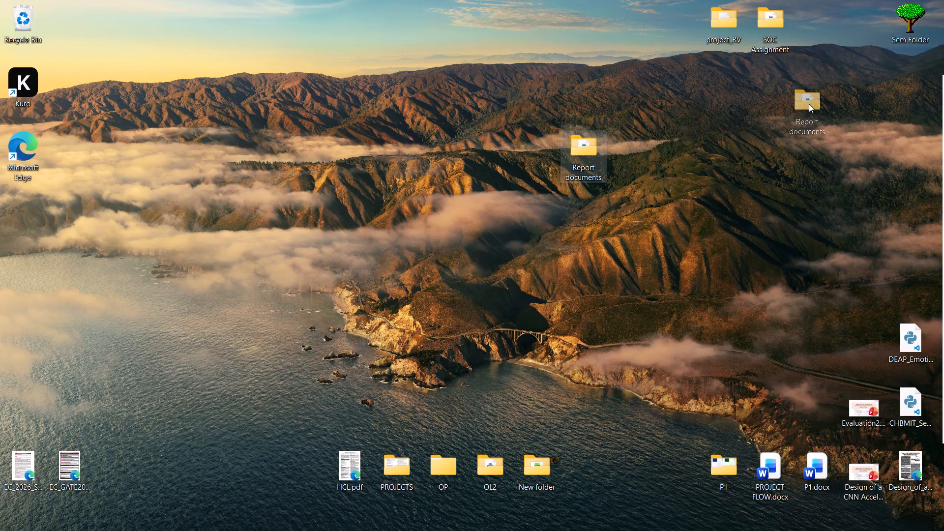
{"action": "left_click_drag", "start_coordinate": [809, 104], "coordinate": [816, 40]}
{"action": "left_click", "coordinate": [799, 99]}
Open the Report documents folder and check the report and guide PDF files in it.
{"action": "double_click", "coordinate": [803, 18]}
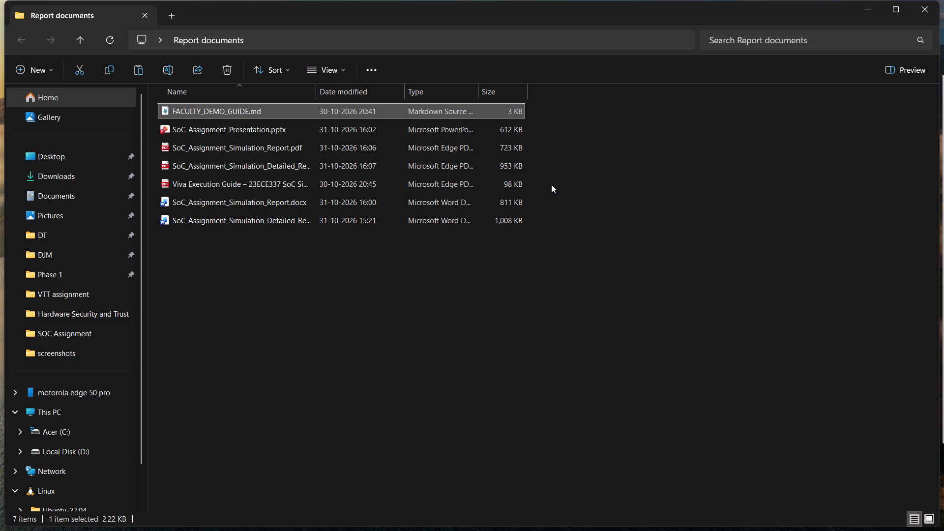
{"action": "left_click_drag", "start_coordinate": [551, 184], "coordinate": [400, 145]}
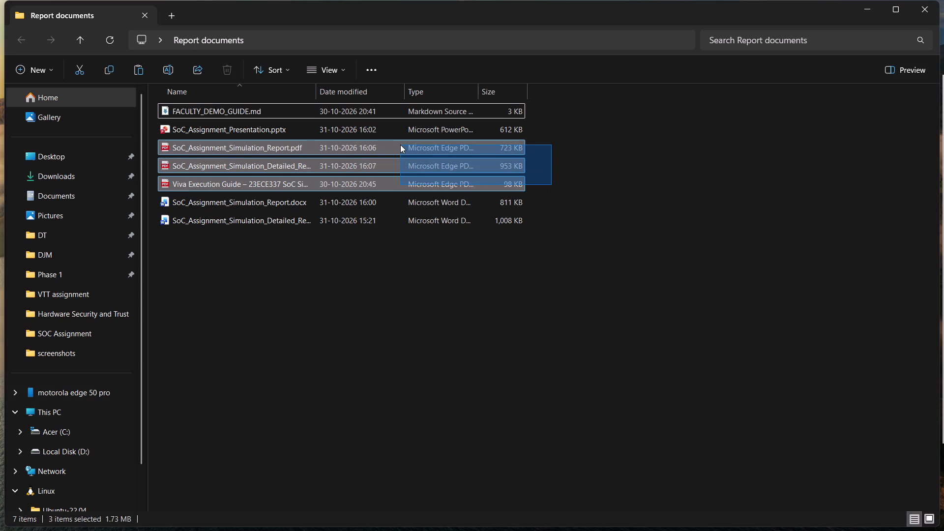
{"action": "left_click_drag", "start_coordinate": [400, 145], "coordinate": [231, 147]}
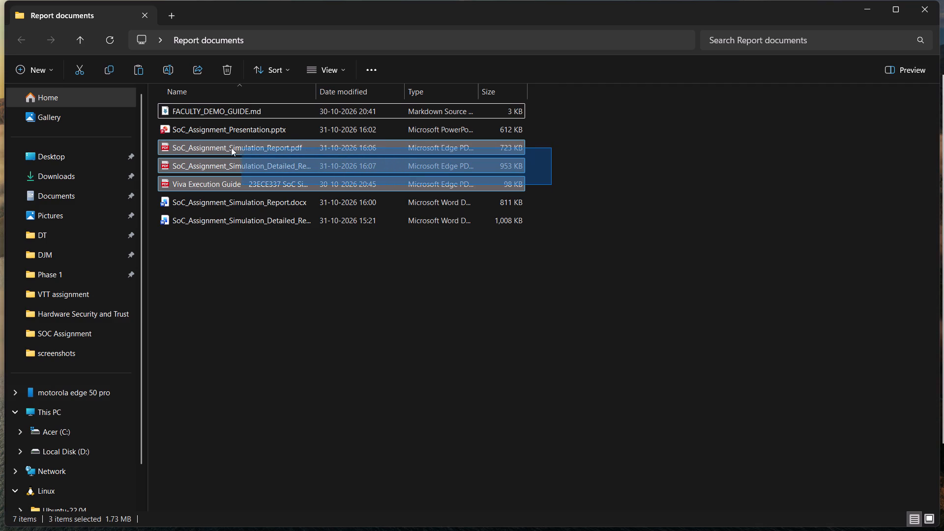
{"action": "left_click_drag", "start_coordinate": [231, 147], "coordinate": [179, 147]}
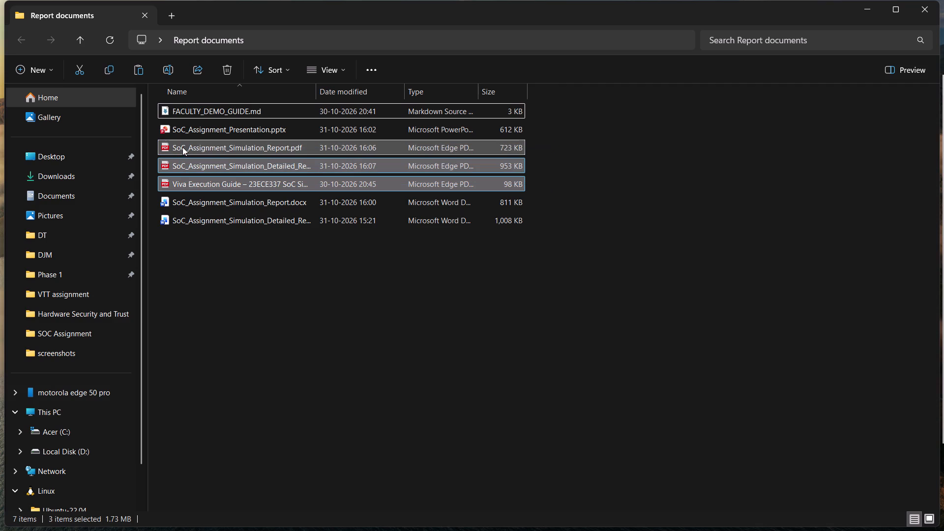
{"action": "left_click", "coordinate": [341, 261]}
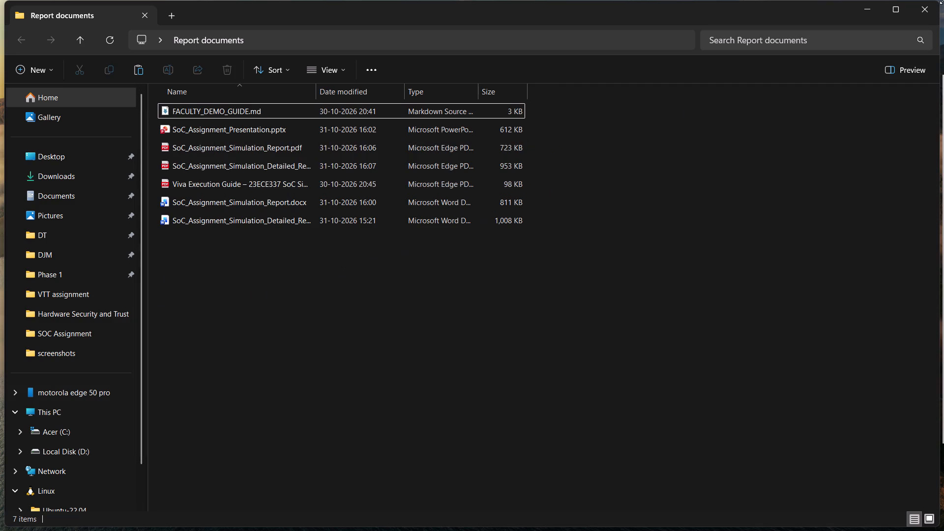
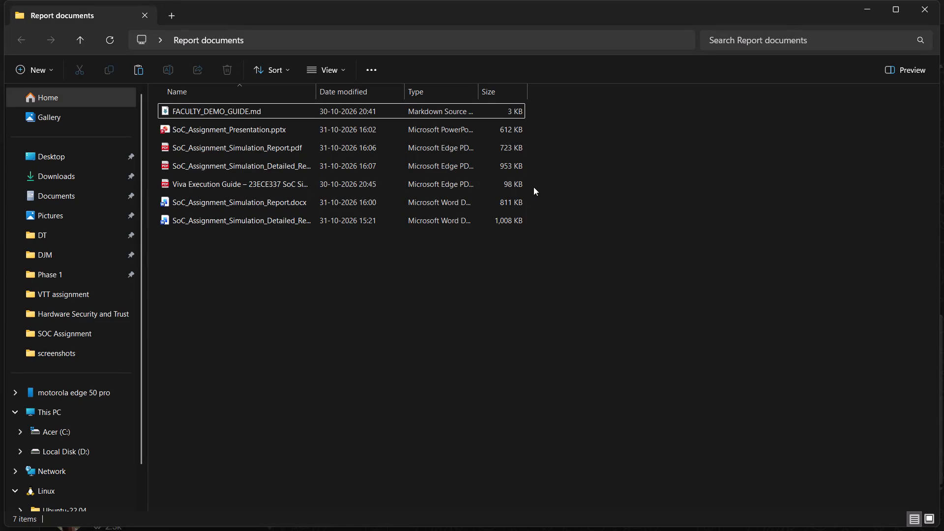
Select the SoC_Assignment_Presentation.pptx file and the three PDF files in the Report documents folder and pick them up for transfer.
{"action": "left_click_drag", "start_coordinate": [533, 187], "coordinate": [386, 126]}
{"action": "left_click", "coordinate": [319, 126]}
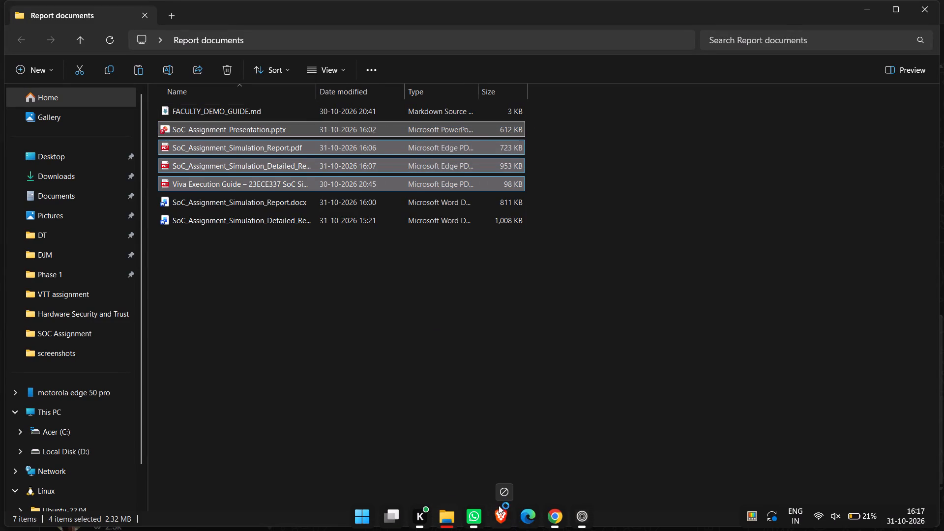
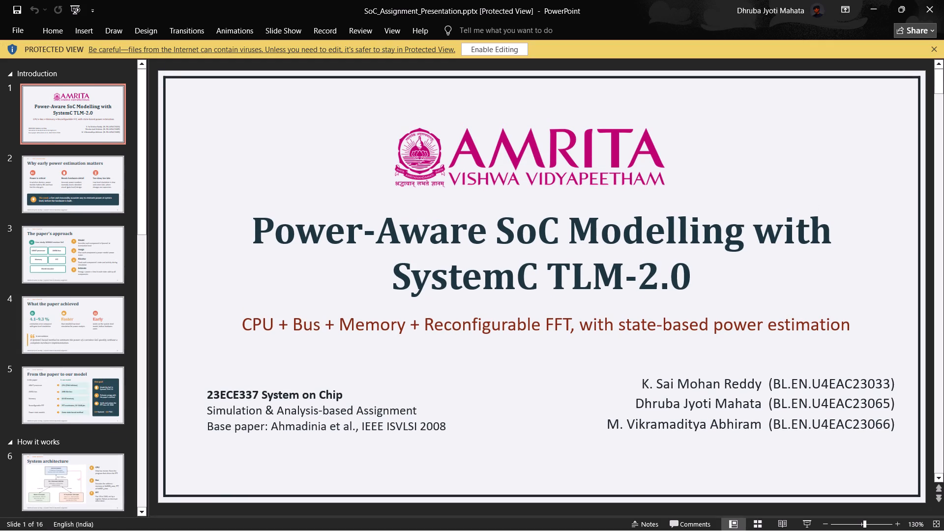
Look through all the slides of SoC_Assignment_Presentation.pptx, from the title slide to the closing Thank you slide.
{"action": "scroll", "coordinate": [586, 341], "scroll_direction": "down", "scroll_amount": 3}
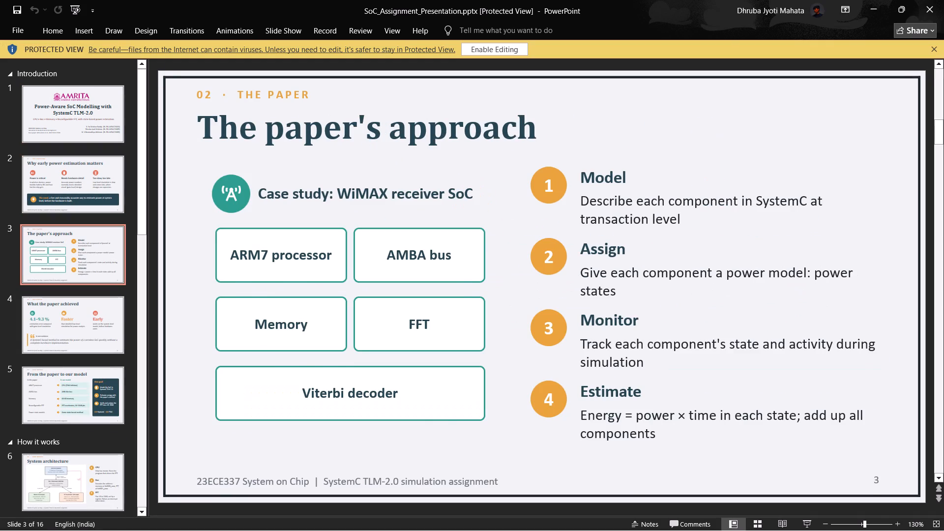
{"action": "scroll", "coordinate": [586, 341], "scroll_direction": "down", "scroll_amount": 2}
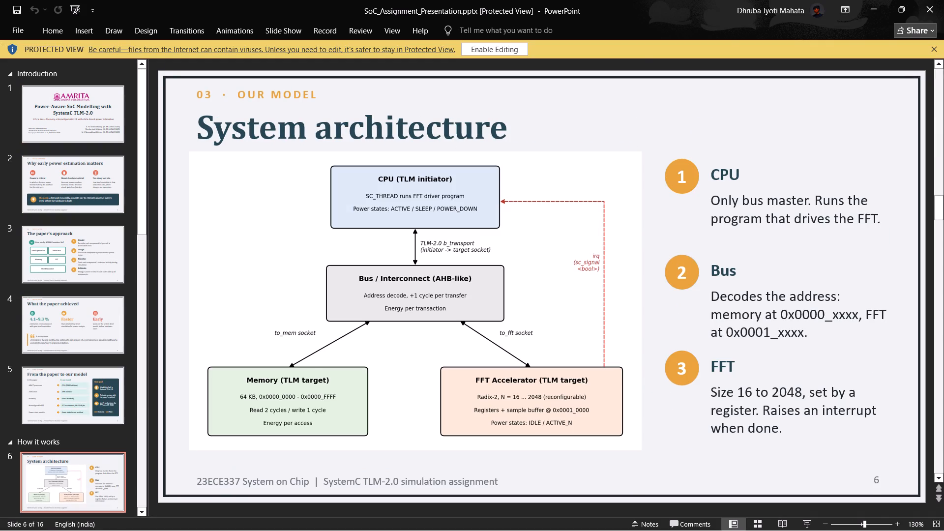
{"action": "scroll", "coordinate": [586, 341], "scroll_direction": "down", "scroll_amount": 3}
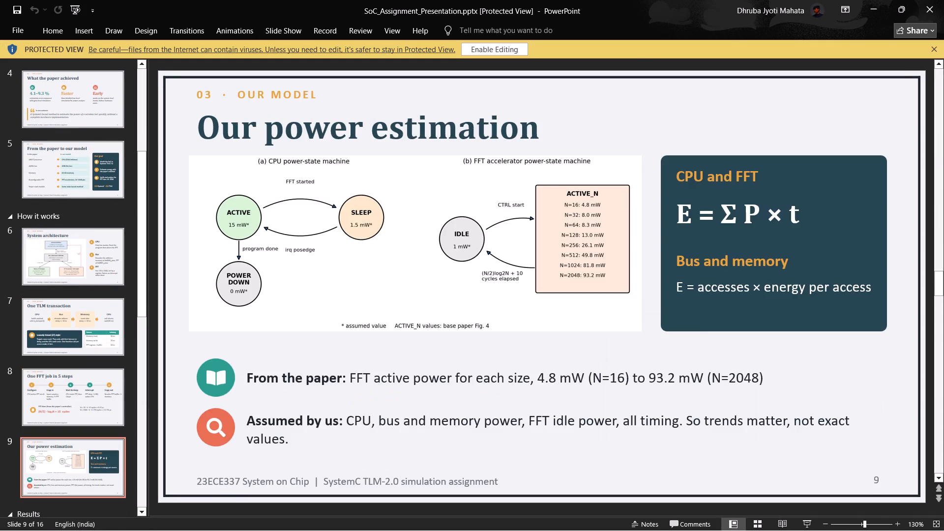
{"action": "scroll", "coordinate": [586, 341], "scroll_direction": "down", "scroll_amount": 3}
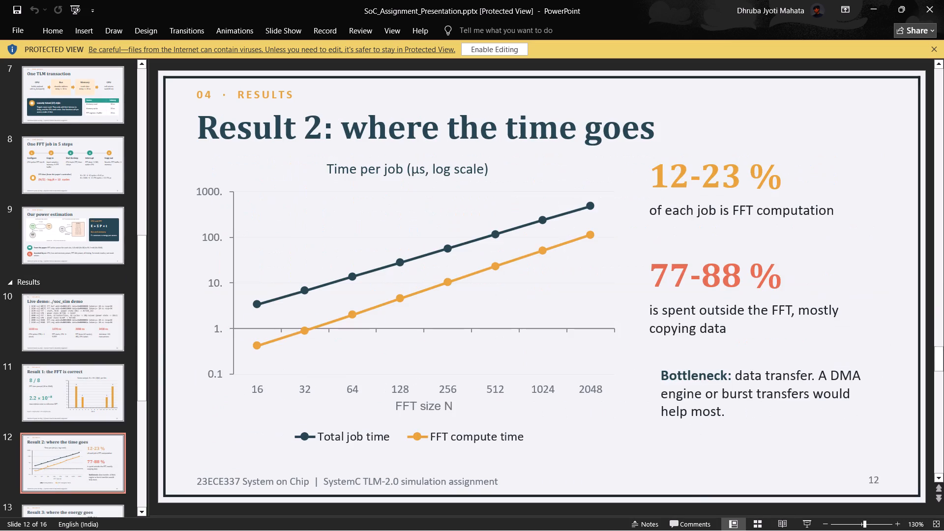
{"action": "scroll", "coordinate": [586, 341], "scroll_direction": "down", "scroll_amount": 4}
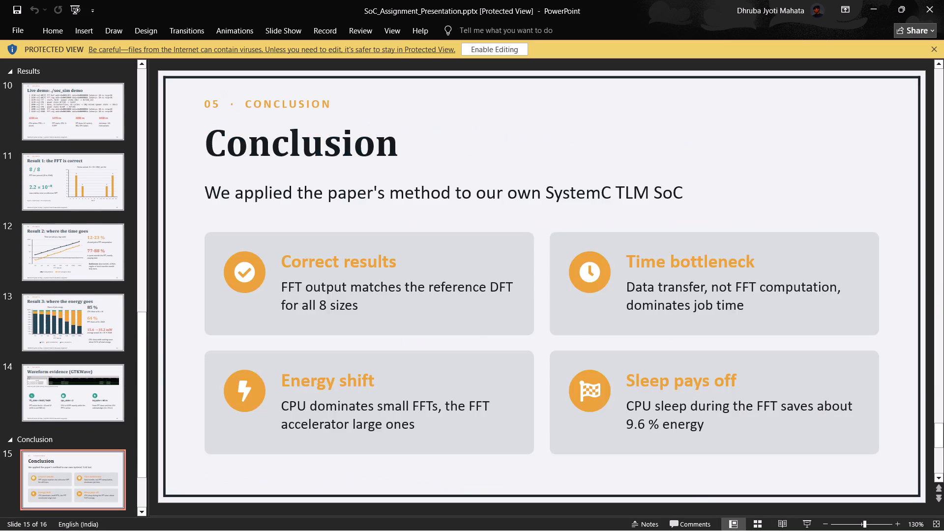
{"action": "scroll", "coordinate": [586, 341], "scroll_direction": "down", "scroll_amount": 1}
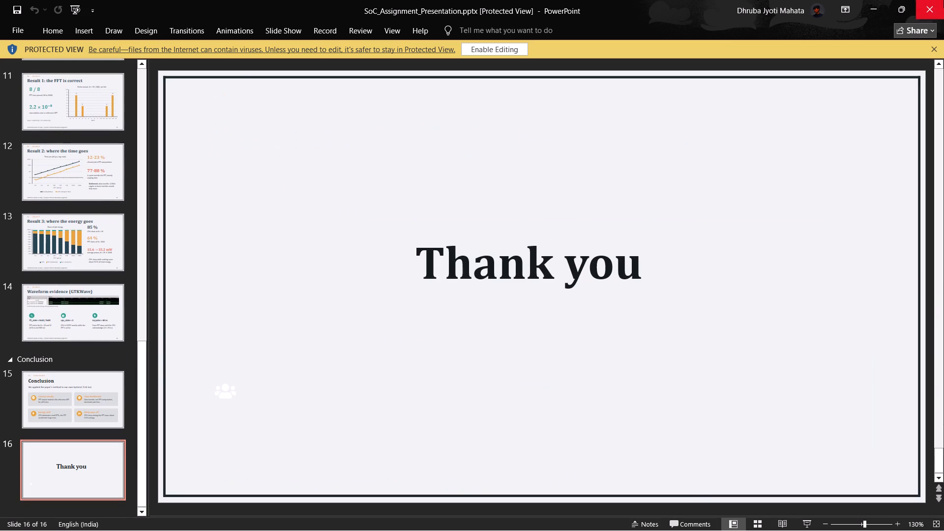
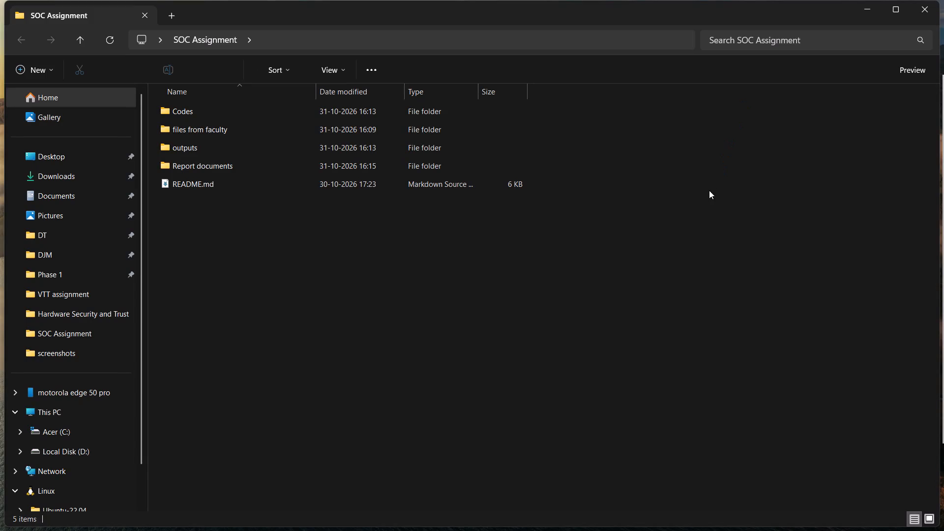
Open the Report documents folder inside the SOC Assignment folder to check the files in it.
{"action": "double_click", "coordinate": [211, 162]}
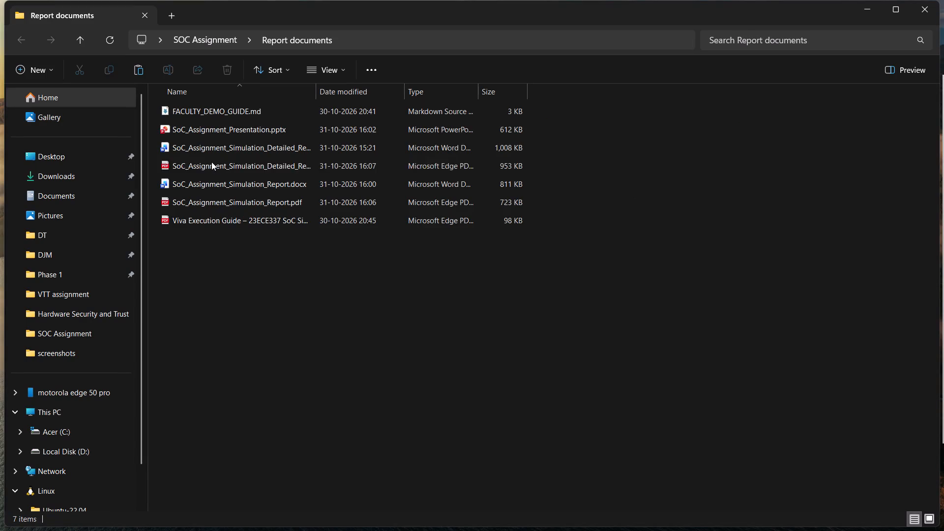
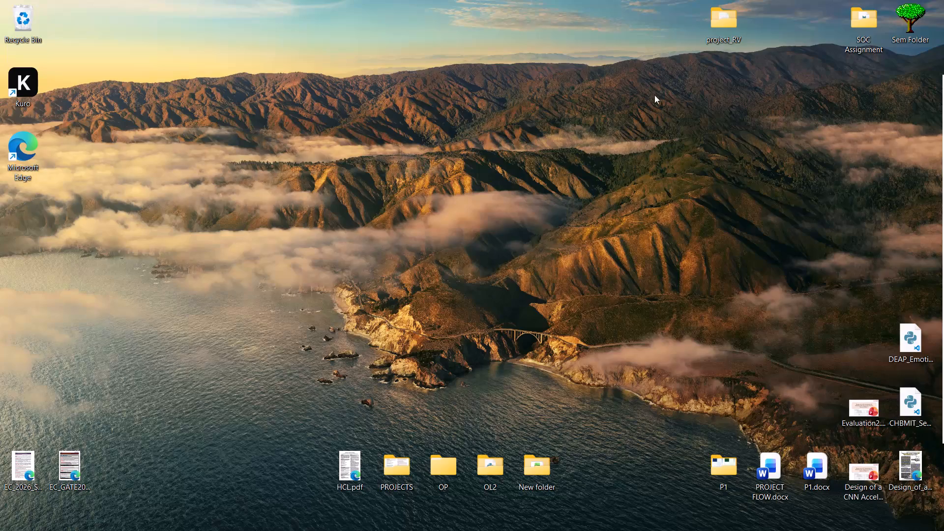
Move the project_RV folder on the desktop to the spot directly beside the SOC Assignment folder.
{"action": "left_click_drag", "start_coordinate": [732, 24], "coordinate": [820, 27]}
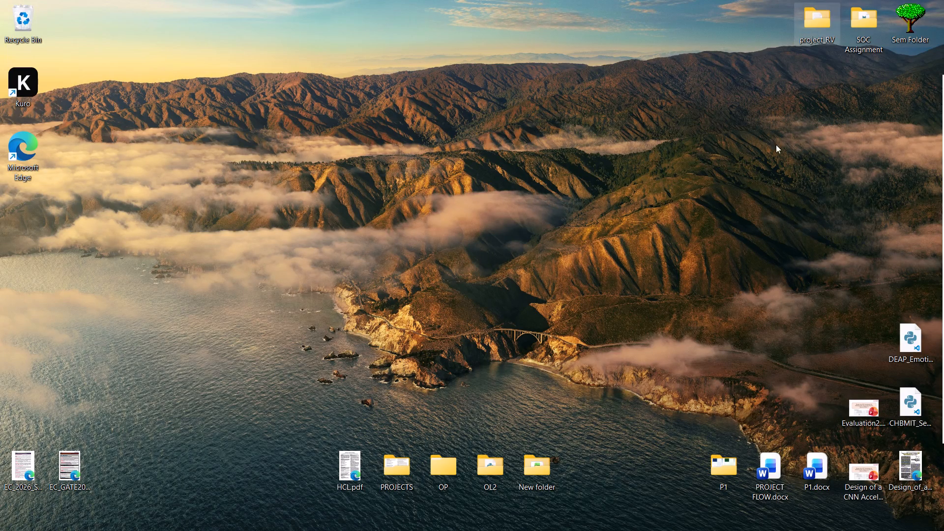
{"action": "left_click", "coordinate": [771, 186]}
Delete the two Python files whose names start with DEAP_Emoti and CHBMIT_Se from the desktop.
{"action": "left_click_drag", "start_coordinate": [852, 277], "coordinate": [939, 410]}
{"action": "left_click", "coordinate": [880, 273]}
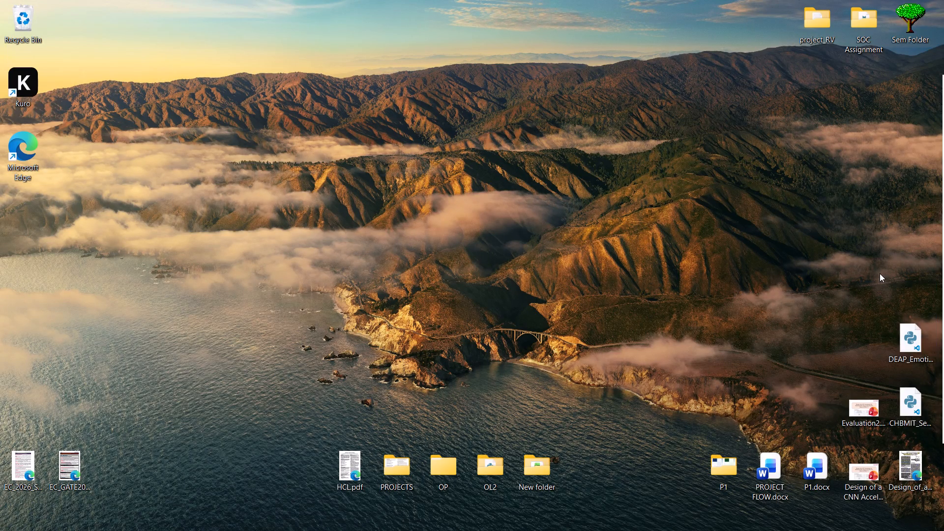
{"action": "left_click_drag", "start_coordinate": [902, 276], "coordinate": [924, 436]}
{"action": "key", "text": "Delete"}
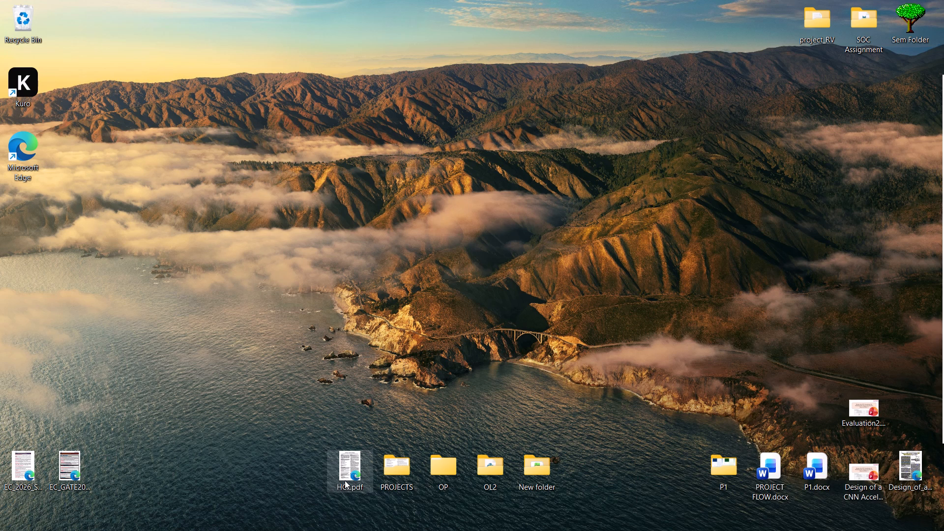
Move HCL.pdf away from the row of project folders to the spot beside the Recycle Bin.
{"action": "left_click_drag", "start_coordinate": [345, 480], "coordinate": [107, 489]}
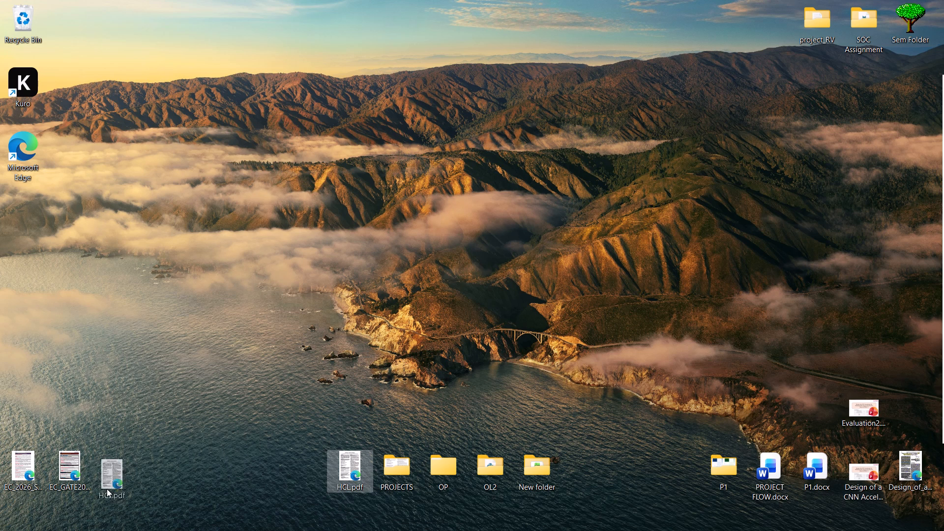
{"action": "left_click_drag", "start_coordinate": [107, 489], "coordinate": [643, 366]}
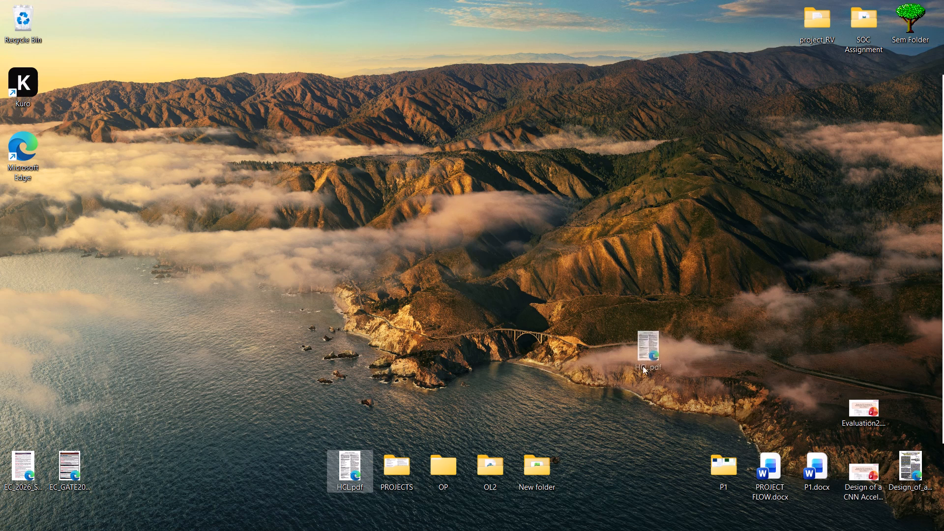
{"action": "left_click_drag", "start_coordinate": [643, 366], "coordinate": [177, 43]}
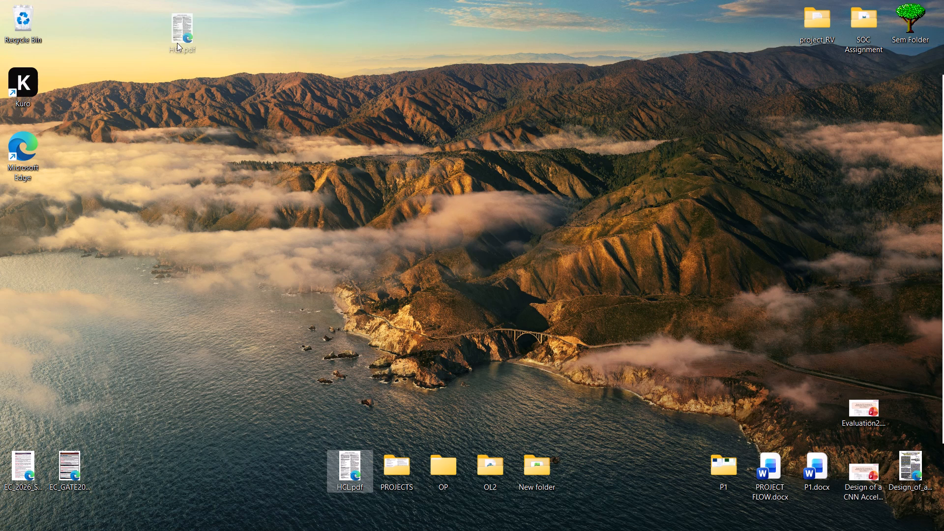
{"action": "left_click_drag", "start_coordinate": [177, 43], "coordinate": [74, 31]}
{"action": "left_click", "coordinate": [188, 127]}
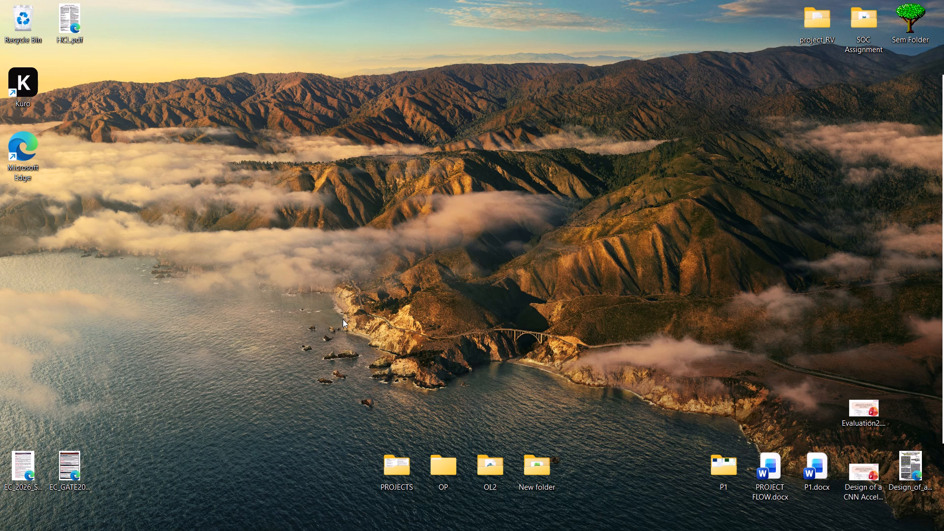
Delete the Microsoft Edge shortcut from the desktop.
{"action": "left_click_drag", "start_coordinate": [92, 190], "coordinate": [10, 142]}
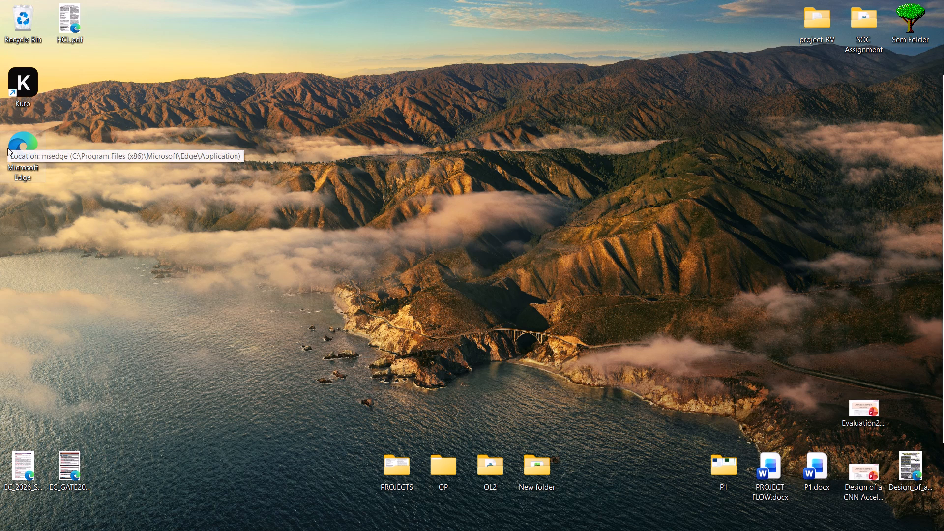
{"action": "key", "text": "Delete"}
Rearrange the desktop icons, placing the Kuro shortcut beside the Recycle Bin and HCL.pdf directly below the Recycle Bin.
{"action": "left_click_drag", "start_coordinate": [74, 23], "coordinate": [82, 120]}
{"action": "left_click_drag", "start_coordinate": [29, 64], "coordinate": [70, 19]}
{"action": "left_click", "coordinate": [109, 62]}
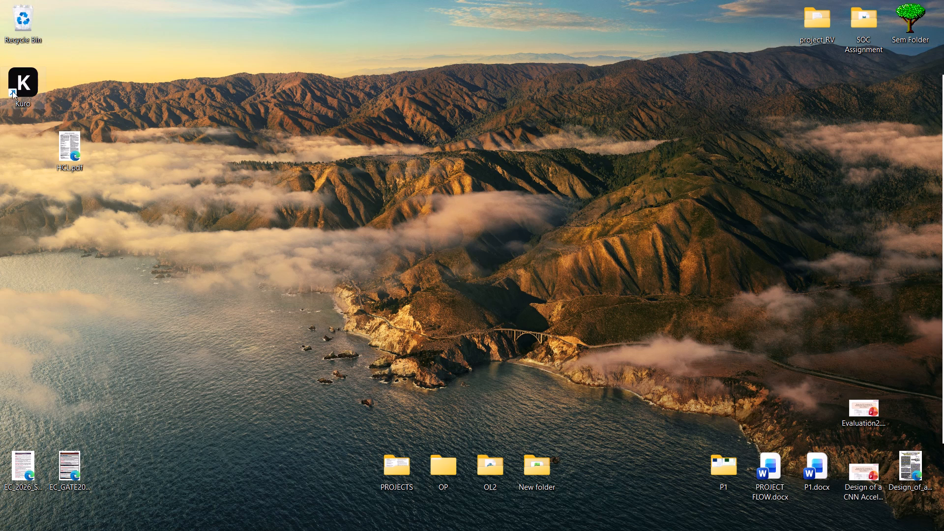
{"action": "left_click_drag", "start_coordinate": [17, 88], "coordinate": [61, 33]}
{"action": "left_click", "coordinate": [149, 143]}
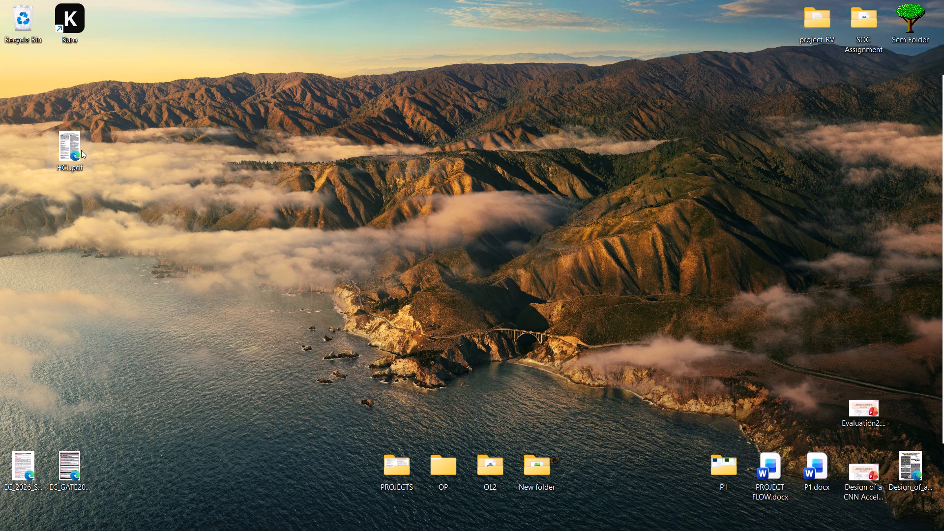
{"action": "left_click_drag", "start_coordinate": [63, 147], "coordinate": [5, 71]}
{"action": "left_click", "coordinate": [154, 189]}
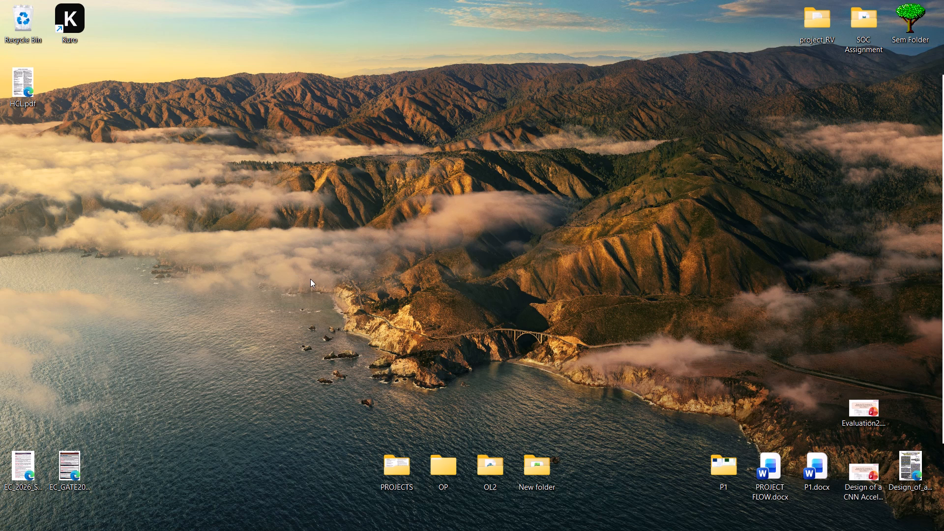
Open the OP folder from the desktop and maximise its window to view the project folders inside.
{"action": "double_click", "coordinate": [453, 482]}
{"action": "double_click", "coordinate": [447, 473]}
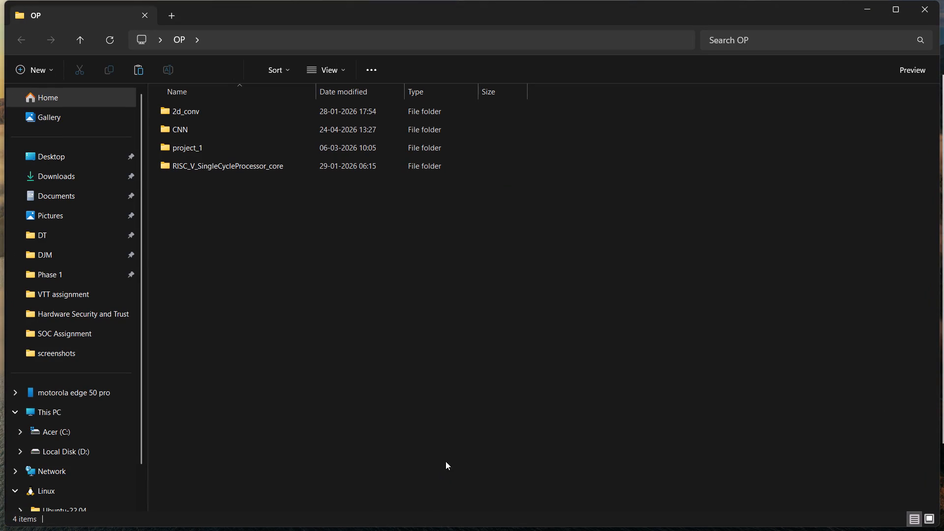
{"action": "left_click", "coordinate": [887, 19]}
{"action": "left_click", "coordinate": [887, 8]}
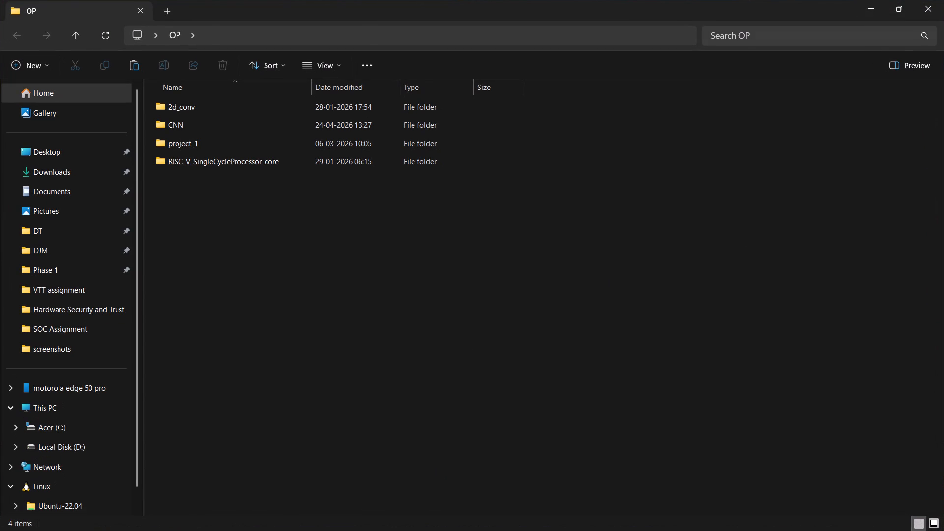
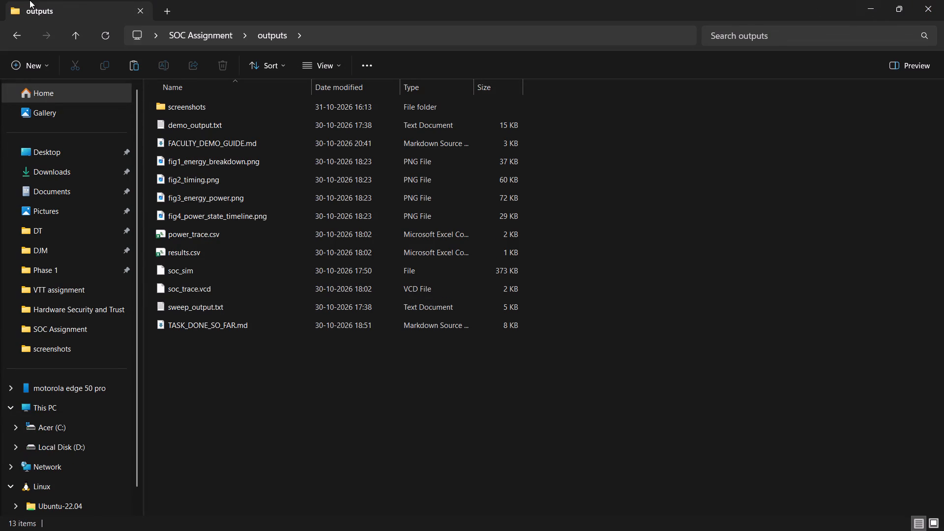
{"action": "left_click", "coordinate": [12, 31]}
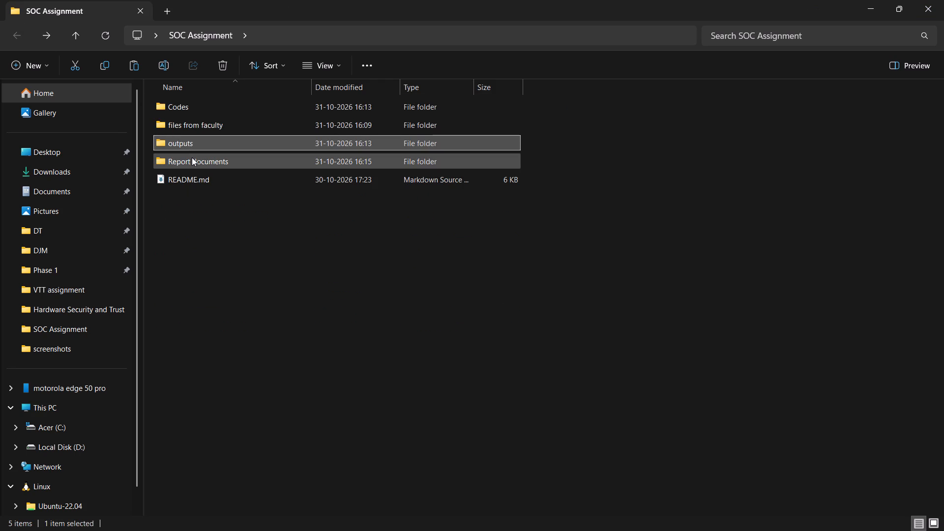
{"action": "double_click", "coordinate": [192, 157]}
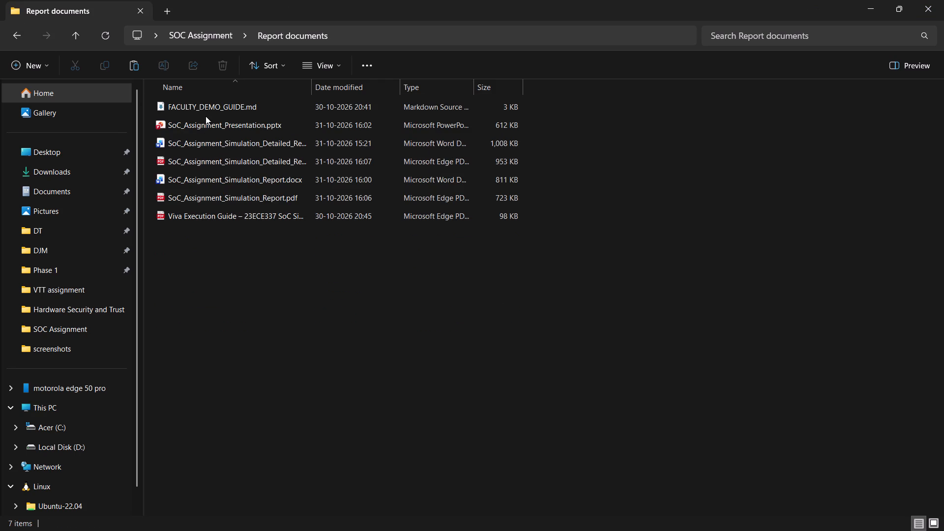
{"action": "double_click", "coordinate": [209, 212]}
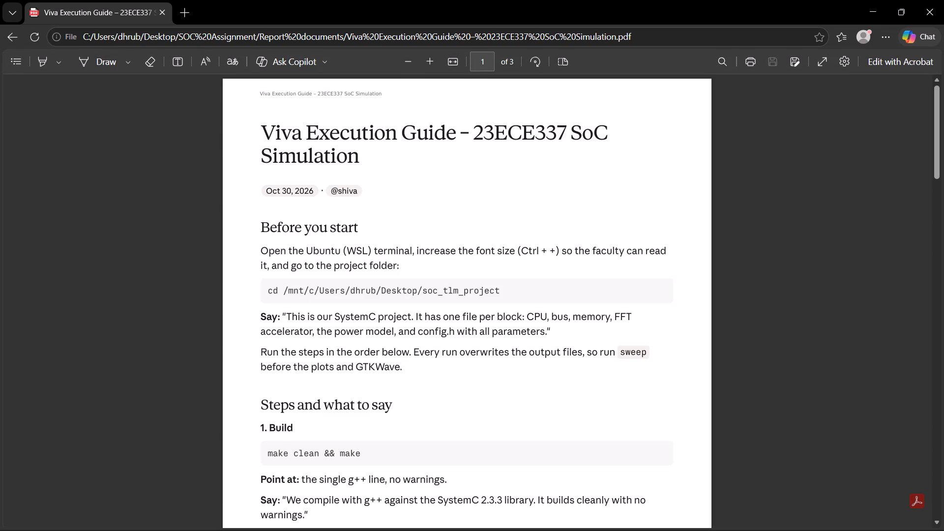
Copy the cd command for the soc_tlm_project folder from the guide's "Before you start" section.
{"action": "left_click_drag", "start_coordinate": [512, 297], "coordinate": [394, 293]}
{"action": "left_click_drag", "start_coordinate": [394, 293], "coordinate": [260, 283]}
{"action": "left_click_drag", "start_coordinate": [507, 286], "coordinate": [317, 287]}
{"action": "left_click_drag", "start_coordinate": [317, 287], "coordinate": [269, 296]}
{"action": "left_click_drag", "start_coordinate": [270, 293], "coordinate": [527, 286]}
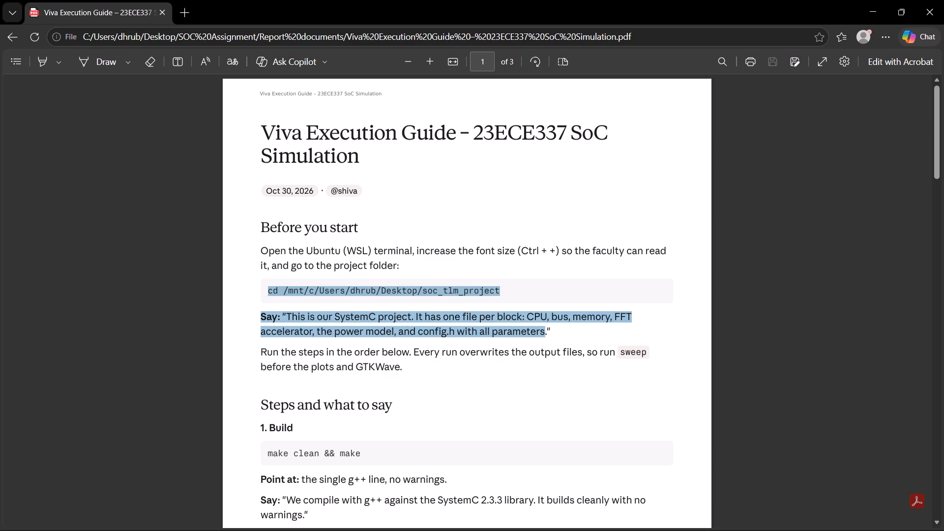
{"action": "left_click_drag", "start_coordinate": [527, 286], "coordinate": [501, 290]}
{"action": "key", "text": "ctrl+c"}
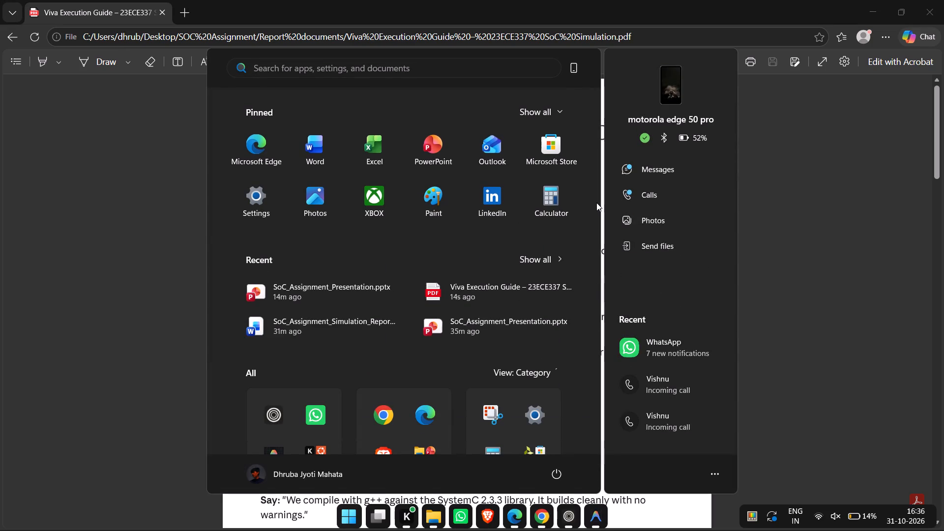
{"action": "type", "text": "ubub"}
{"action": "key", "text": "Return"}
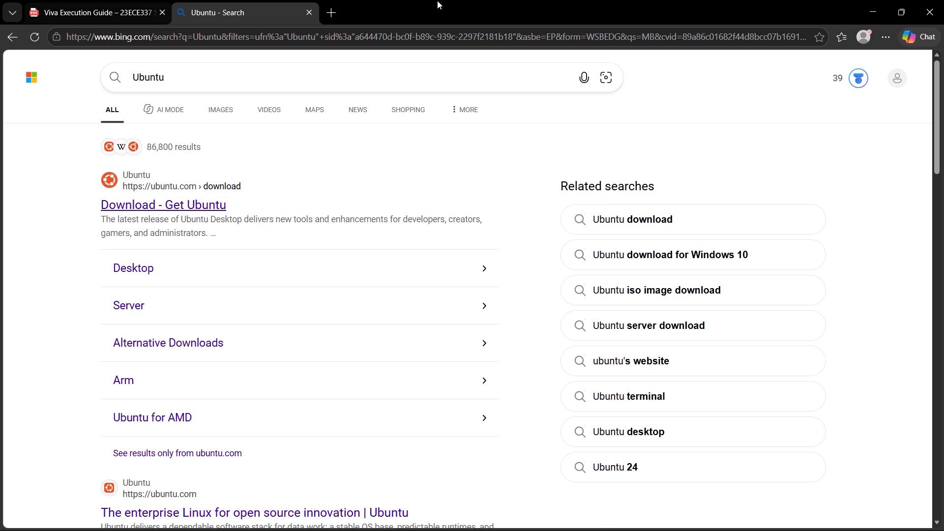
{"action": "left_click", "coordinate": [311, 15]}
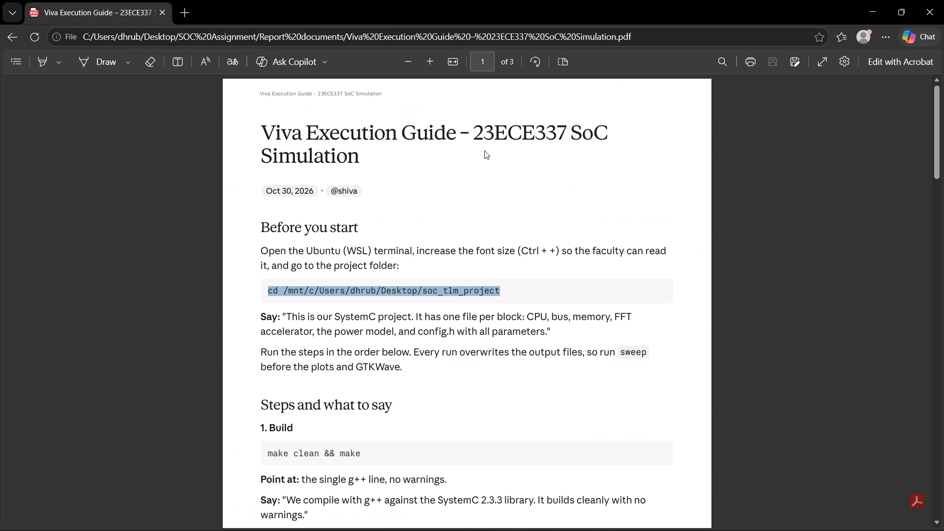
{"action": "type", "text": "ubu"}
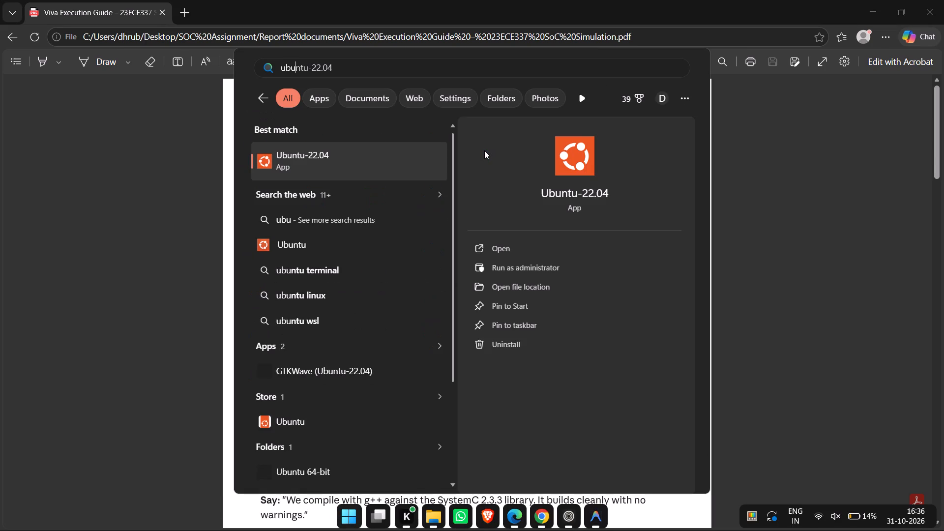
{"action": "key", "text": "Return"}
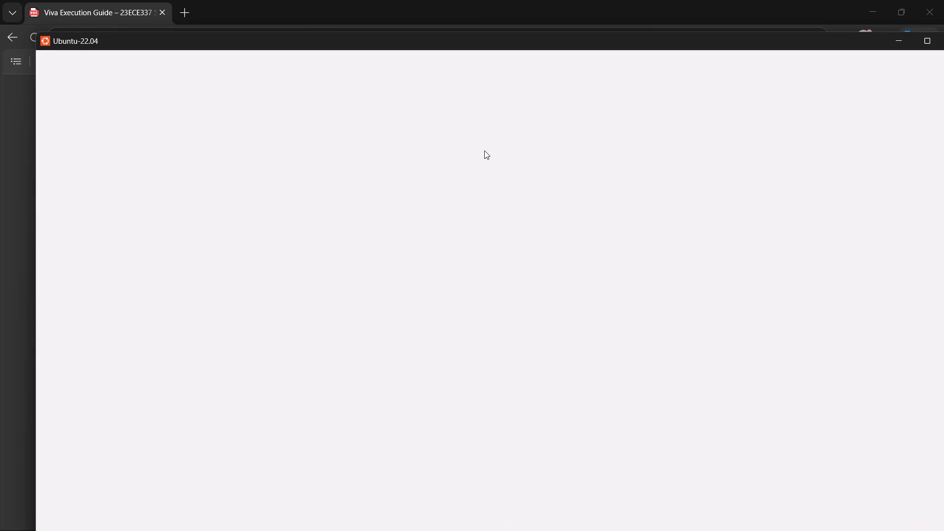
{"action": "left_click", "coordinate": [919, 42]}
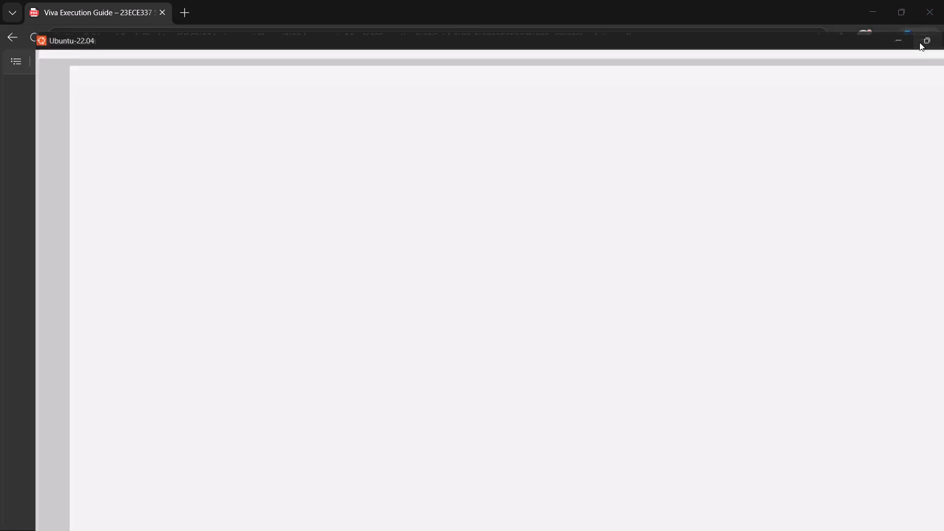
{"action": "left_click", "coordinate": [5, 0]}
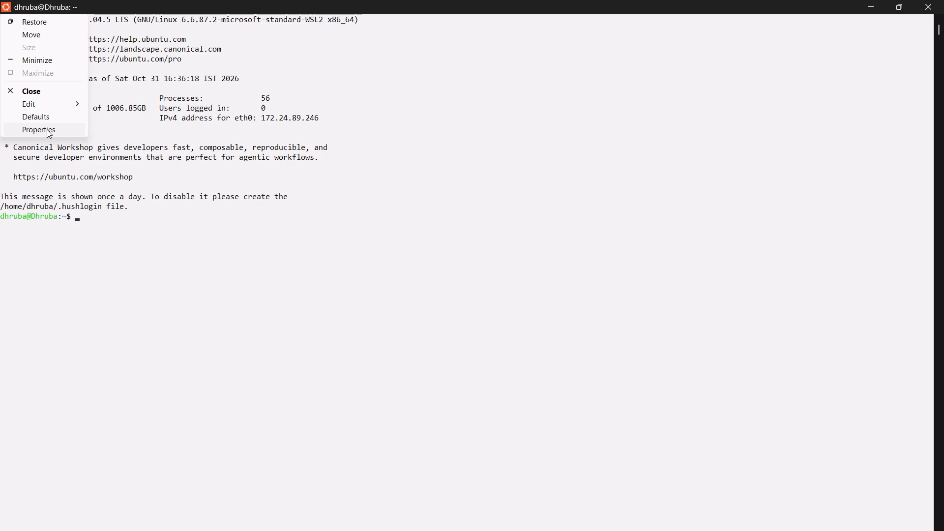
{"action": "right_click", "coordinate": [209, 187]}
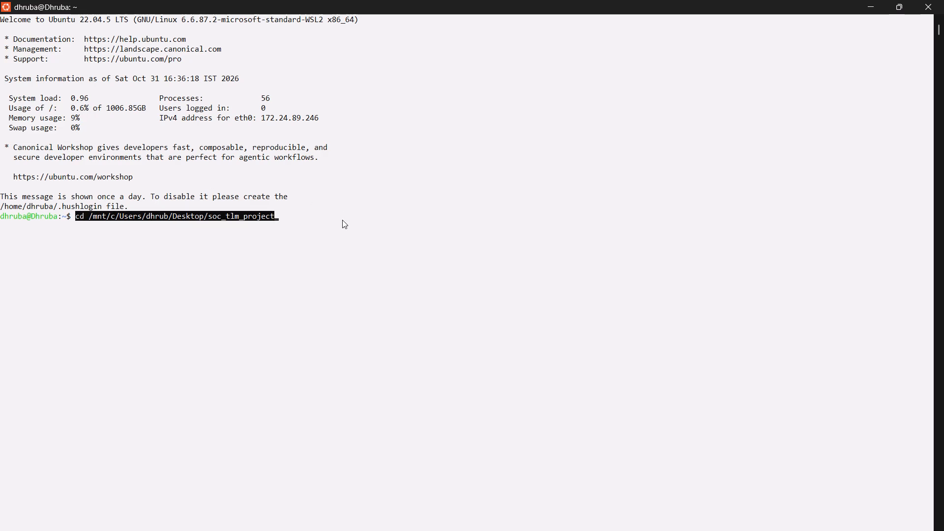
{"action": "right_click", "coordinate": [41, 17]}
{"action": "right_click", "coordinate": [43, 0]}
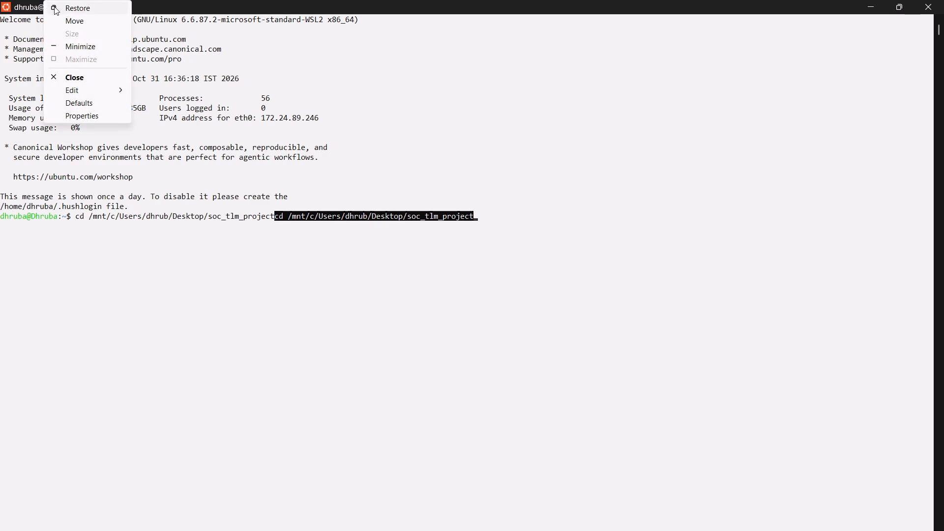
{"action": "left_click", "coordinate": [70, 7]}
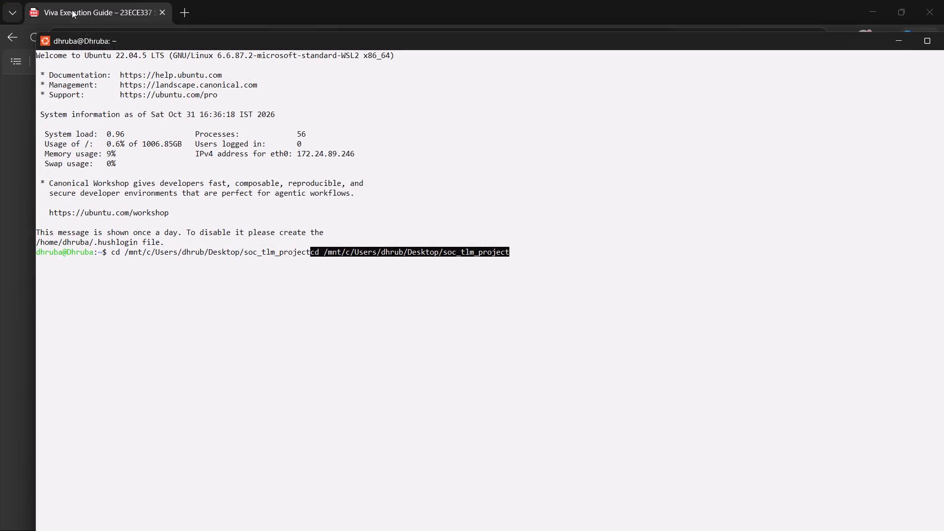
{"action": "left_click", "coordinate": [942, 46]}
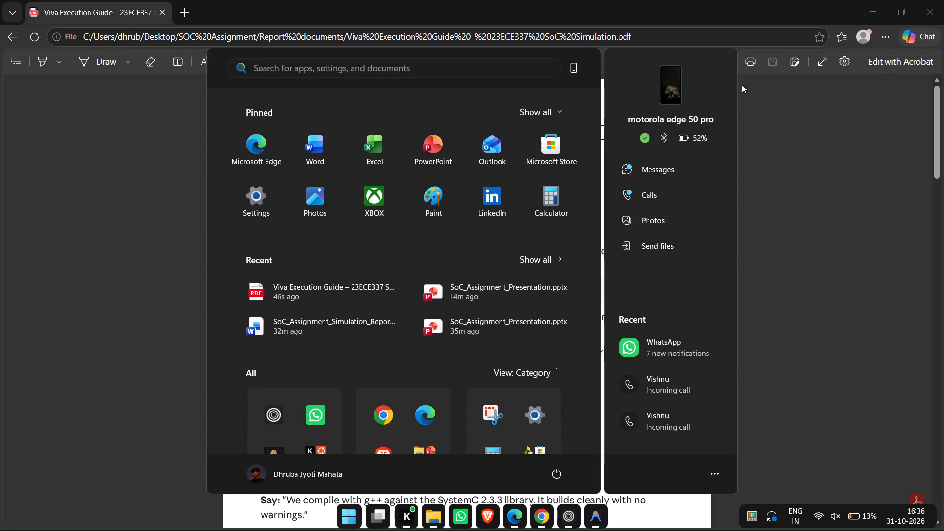
Open a new Ubuntu-22.04 terminal and maximise its window.
{"action": "type", "text": "ubu"}
{"action": "key", "text": "Return"}
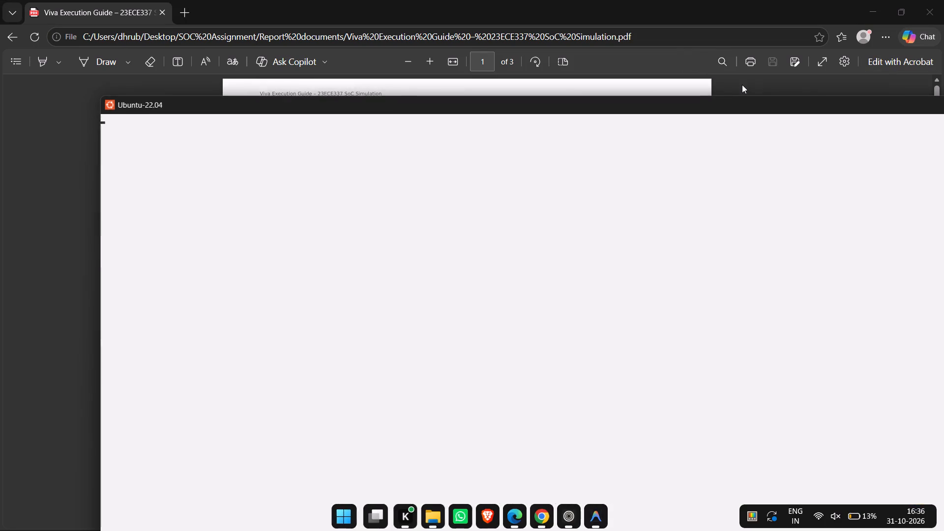
{"action": "double_click", "coordinate": [660, 108]}
In the Ubuntu-22.04 terminal properties, set the screen text colour to the near-white swatch (242, 242, 242) and apply it.
{"action": "right_click", "coordinate": [13, 10]}
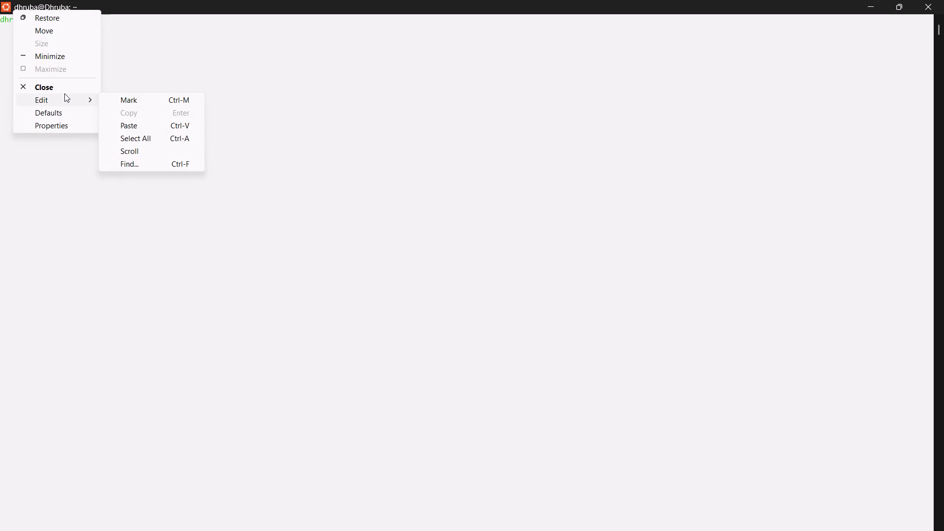
{"action": "left_click", "coordinate": [59, 120]}
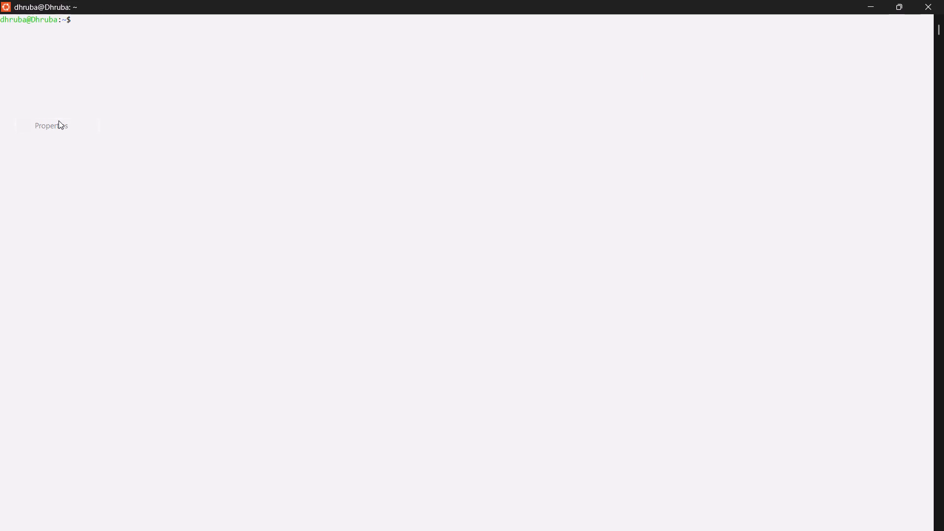
{"action": "left_click_drag", "start_coordinate": [100, 15], "coordinate": [427, 76]}
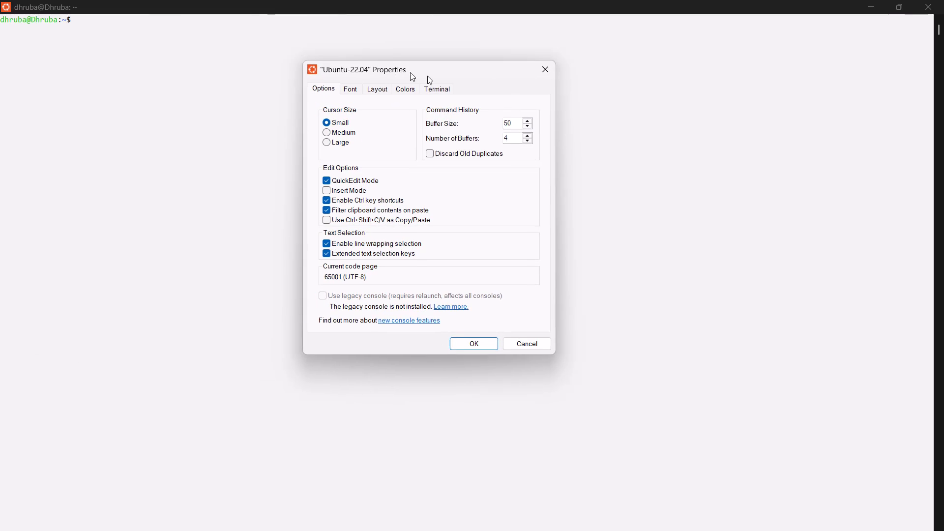
{"action": "left_click_drag", "start_coordinate": [427, 76], "coordinate": [503, 88]}
{"action": "left_click", "coordinate": [508, 103]}
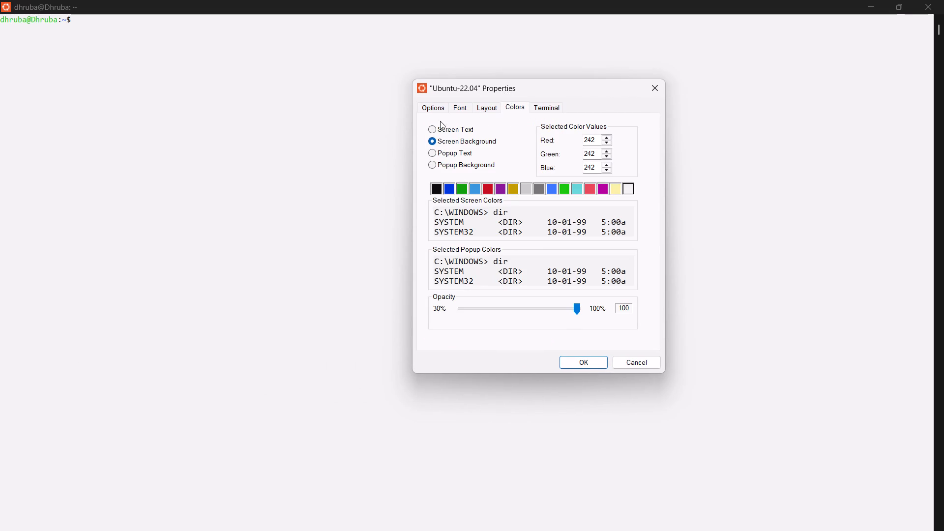
{"action": "left_click", "coordinate": [436, 129]}
{"action": "left_click", "coordinate": [627, 187]}
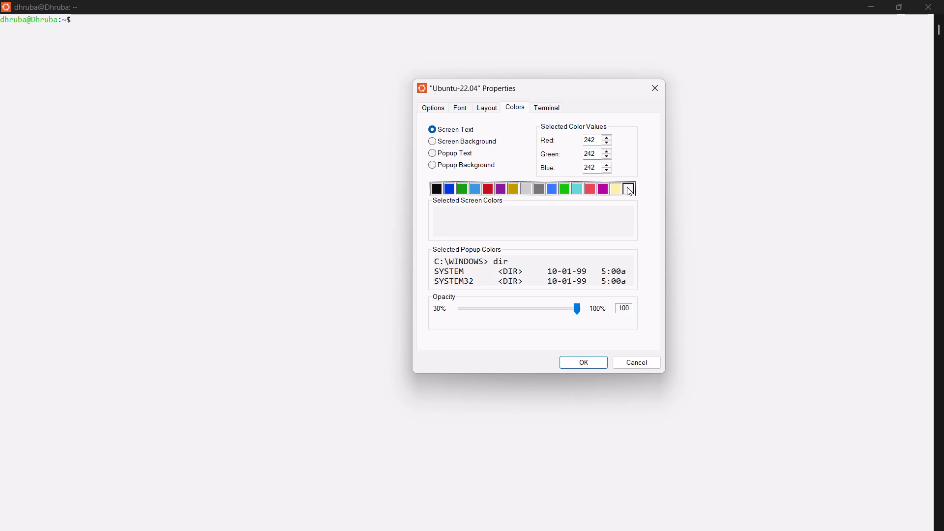
{"action": "left_click", "coordinate": [590, 358]}
In the Ubuntu-22.04 terminal properties, set the screen background colour to the black swatch (12, 12, 12).
{"action": "right_click", "coordinate": [25, 0]}
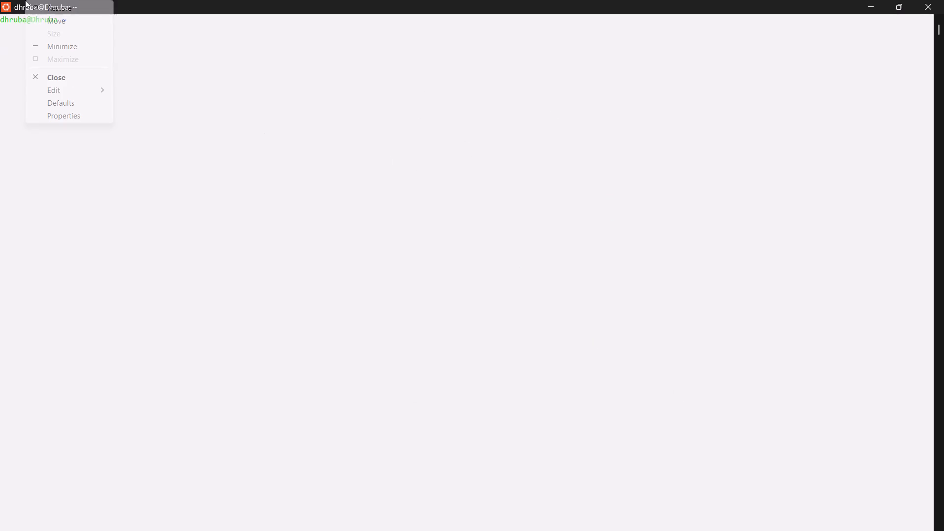
{"action": "left_click", "coordinate": [73, 116]}
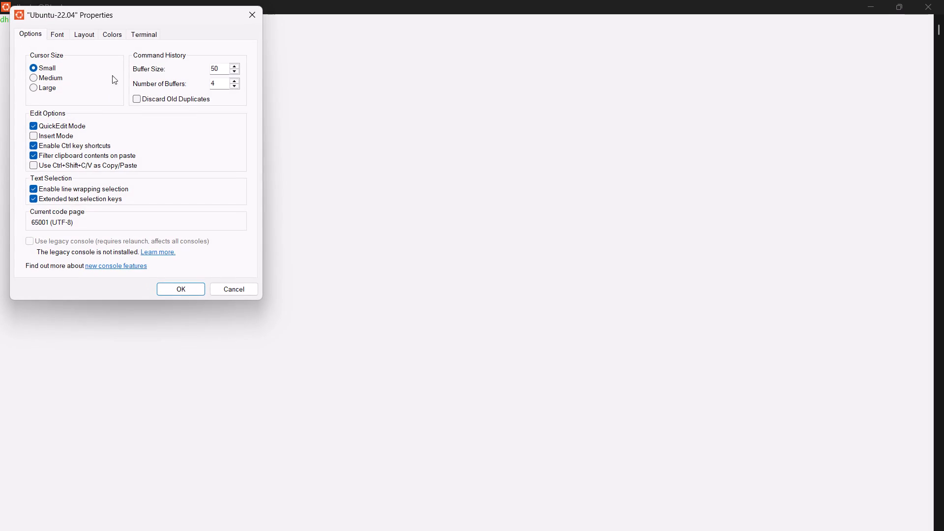
{"action": "left_click_drag", "start_coordinate": [123, 8], "coordinate": [655, 159]}
{"action": "left_click", "coordinate": [636, 184]}
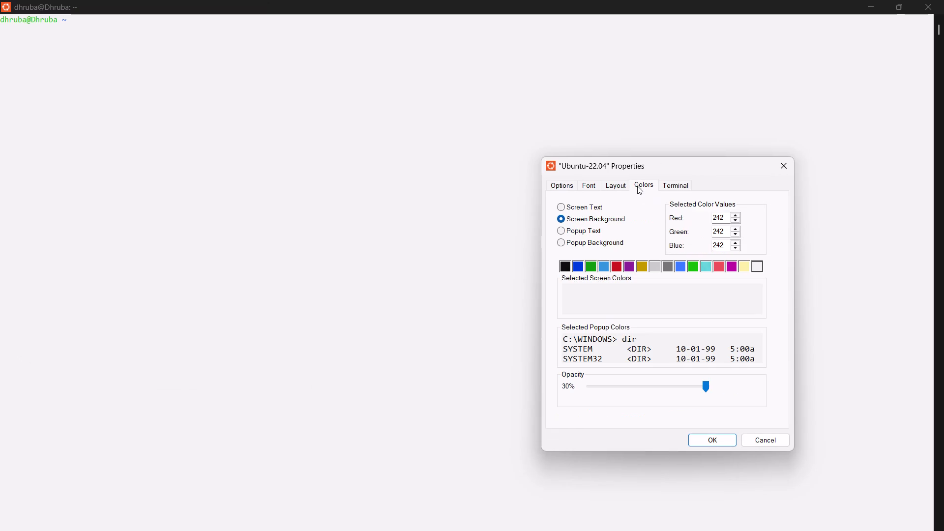
{"action": "left_click", "coordinate": [672, 179]}
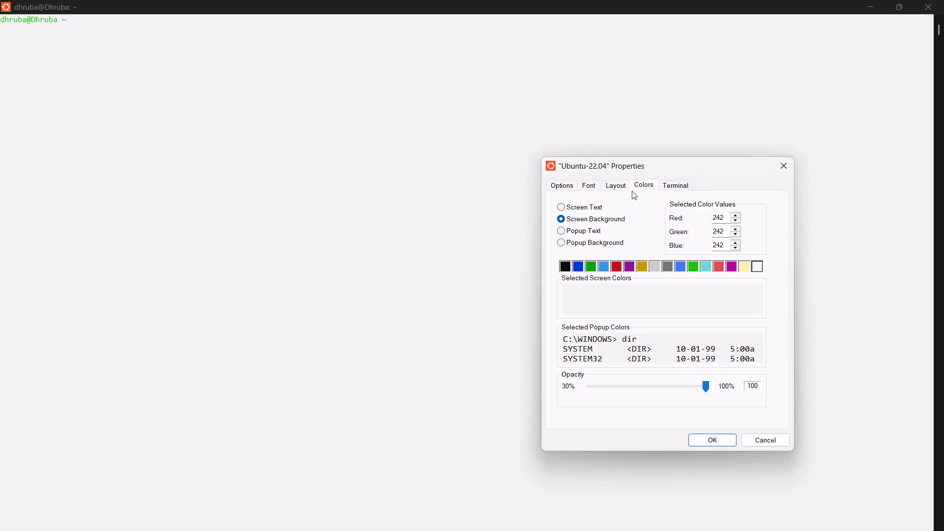
{"action": "left_click", "coordinate": [571, 206]}
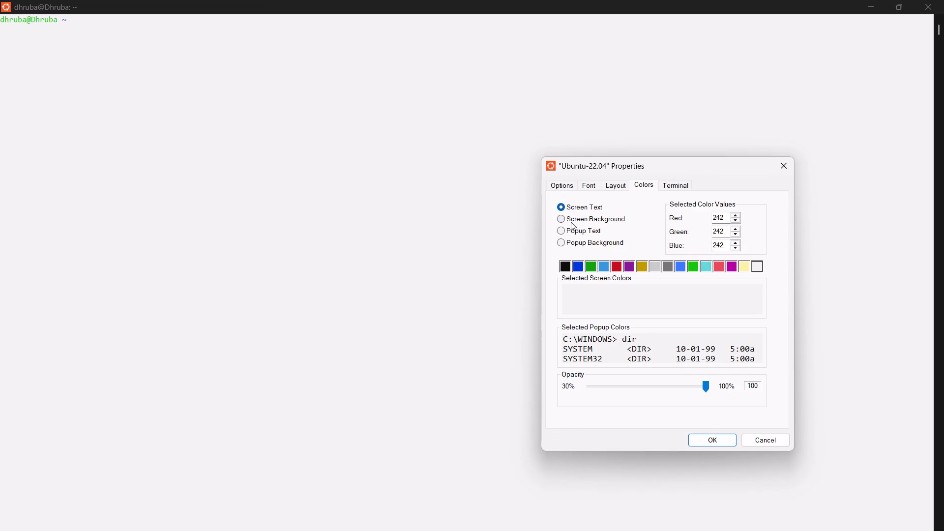
{"action": "left_click", "coordinate": [566, 222]}
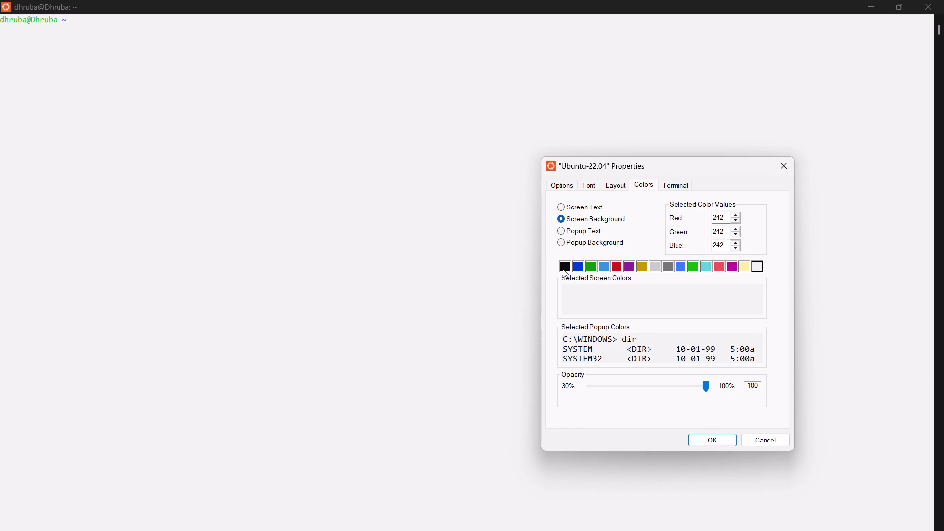
{"action": "left_click", "coordinate": [563, 269]}
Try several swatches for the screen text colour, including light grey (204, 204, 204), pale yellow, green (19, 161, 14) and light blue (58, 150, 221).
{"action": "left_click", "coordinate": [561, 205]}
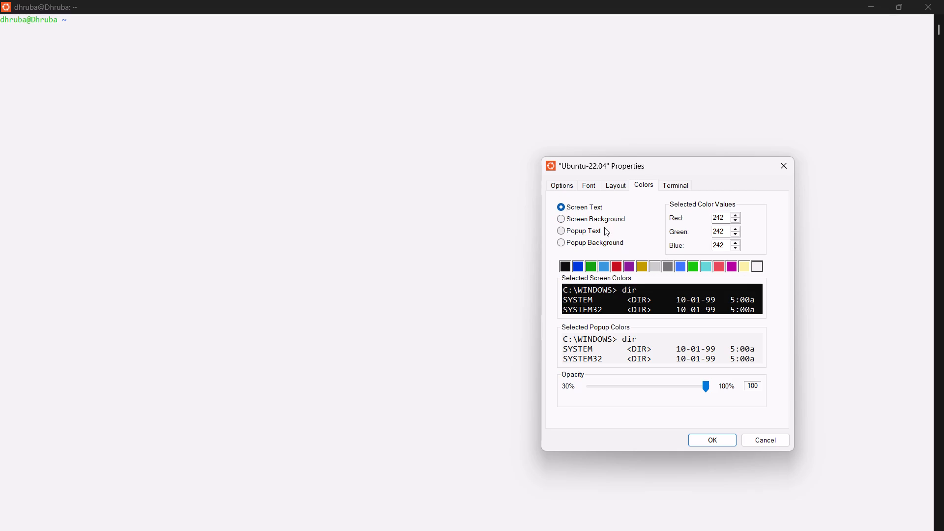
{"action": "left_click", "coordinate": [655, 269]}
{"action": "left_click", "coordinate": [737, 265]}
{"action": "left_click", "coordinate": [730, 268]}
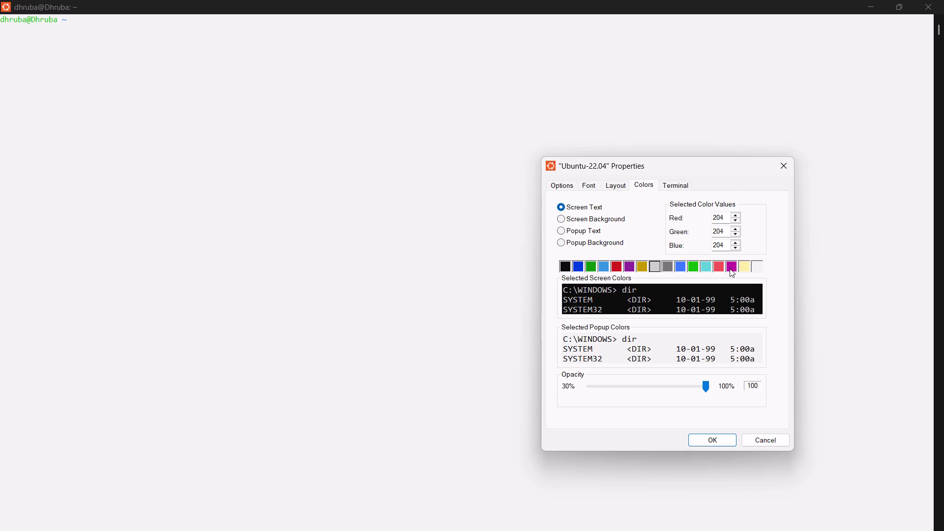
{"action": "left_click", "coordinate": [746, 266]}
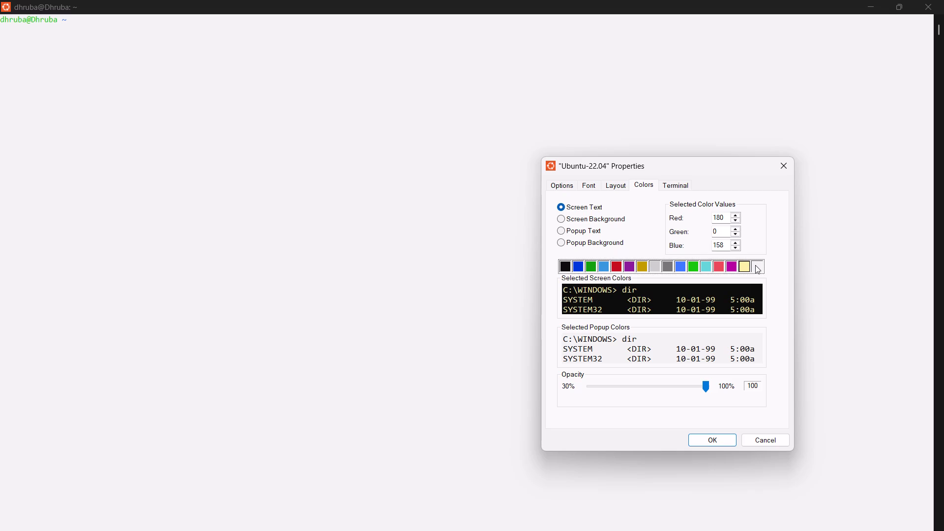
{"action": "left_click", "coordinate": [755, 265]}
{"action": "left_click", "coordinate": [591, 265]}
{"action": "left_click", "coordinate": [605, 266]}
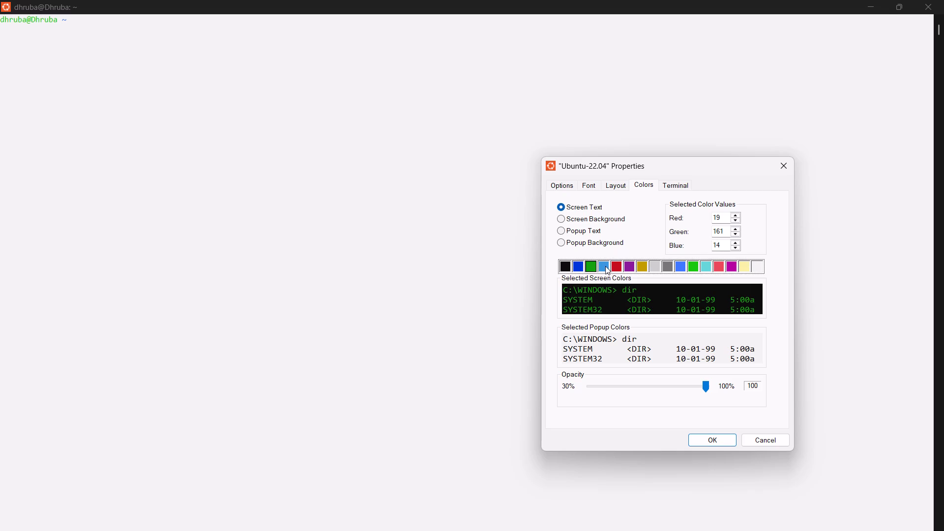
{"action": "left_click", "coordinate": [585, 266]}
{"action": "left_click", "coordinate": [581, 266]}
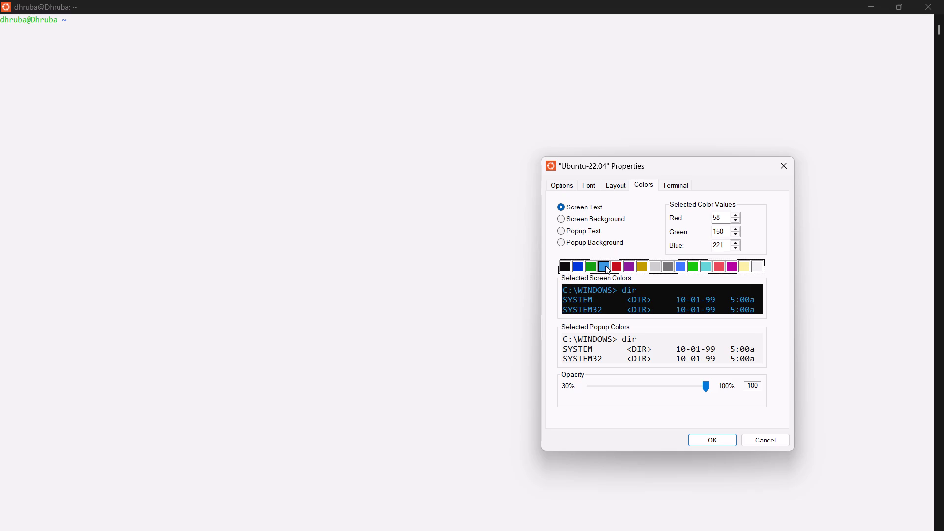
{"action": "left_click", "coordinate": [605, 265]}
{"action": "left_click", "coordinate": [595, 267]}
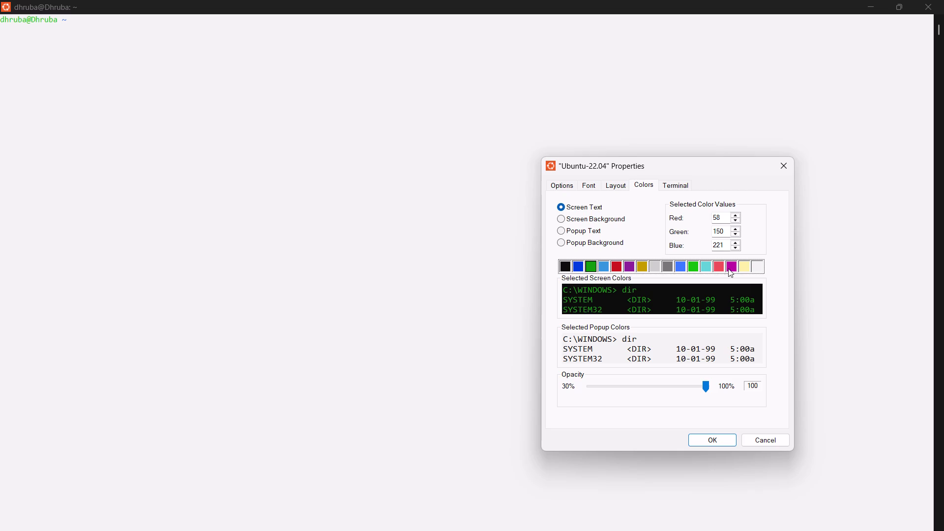
Set the screen text colour to the pale yellow swatch (249, 241, 165), with opacity at 100%.
{"action": "left_click", "coordinate": [756, 266]}
{"action": "left_click", "coordinate": [741, 269]}
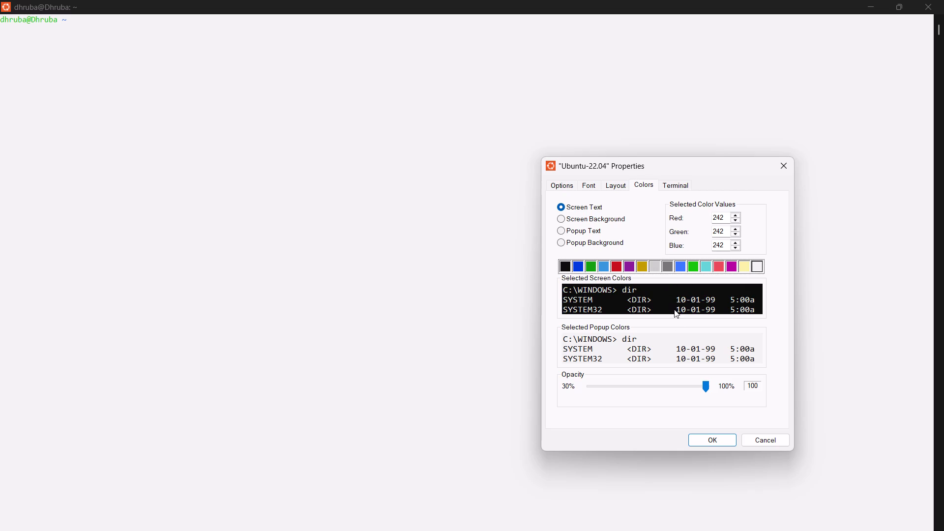
{"action": "left_click_drag", "start_coordinate": [705, 387], "coordinate": [694, 387]}
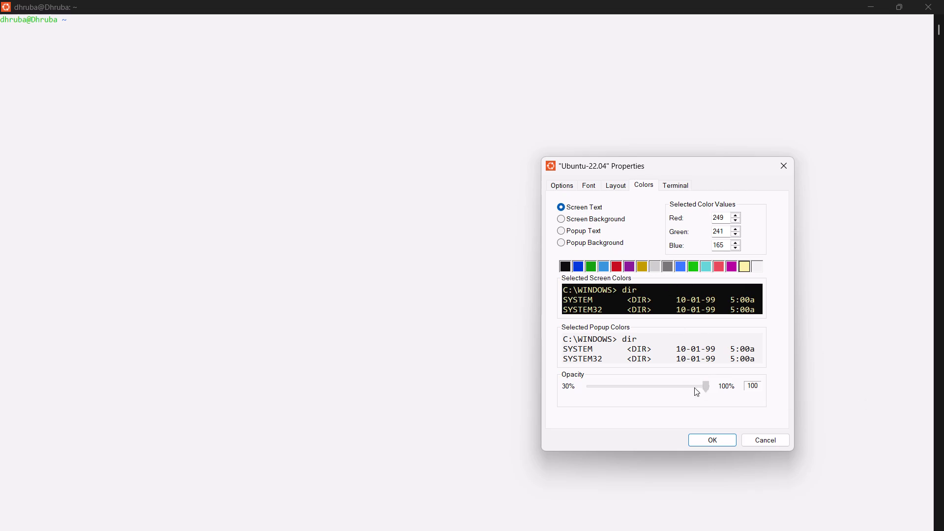
{"action": "left_click_drag", "start_coordinate": [694, 387], "coordinate": [737, 388]}
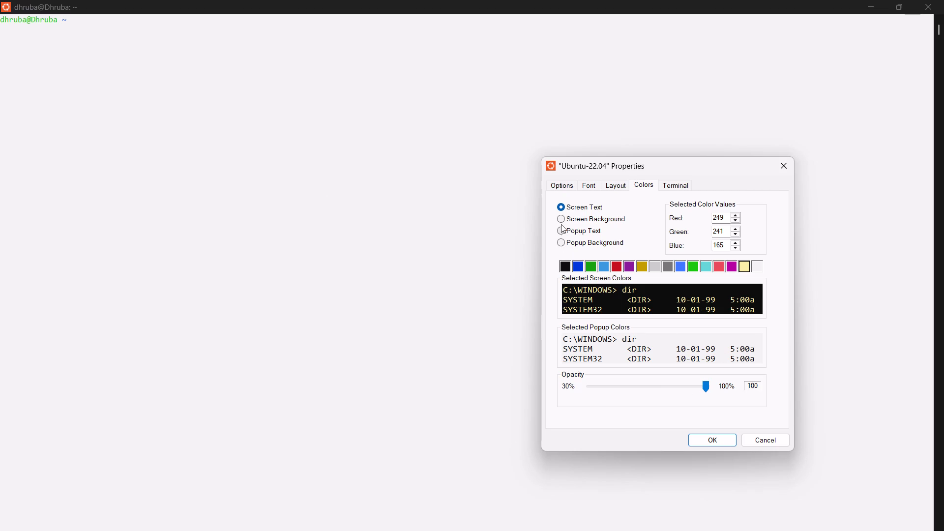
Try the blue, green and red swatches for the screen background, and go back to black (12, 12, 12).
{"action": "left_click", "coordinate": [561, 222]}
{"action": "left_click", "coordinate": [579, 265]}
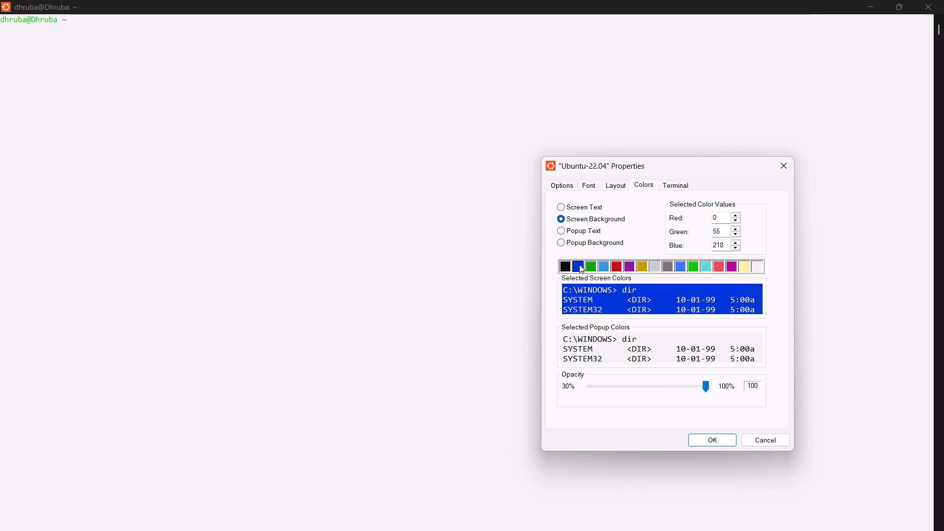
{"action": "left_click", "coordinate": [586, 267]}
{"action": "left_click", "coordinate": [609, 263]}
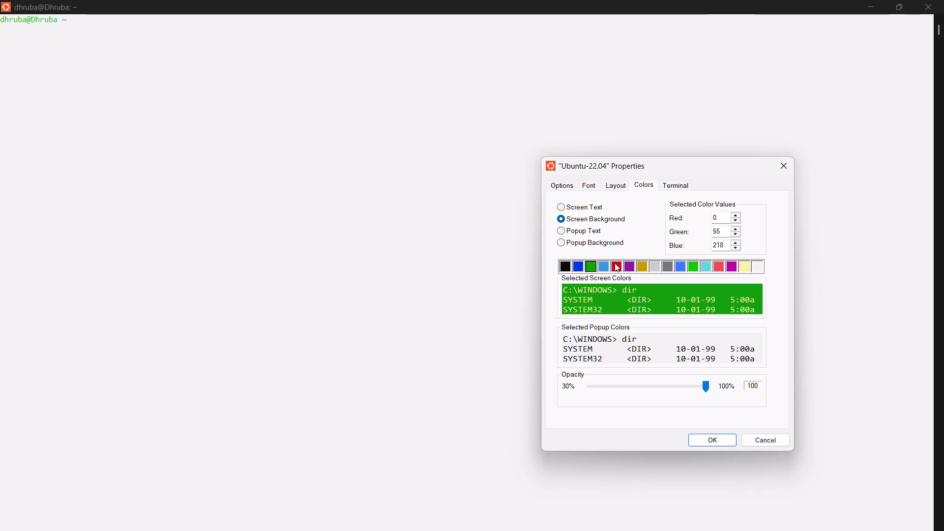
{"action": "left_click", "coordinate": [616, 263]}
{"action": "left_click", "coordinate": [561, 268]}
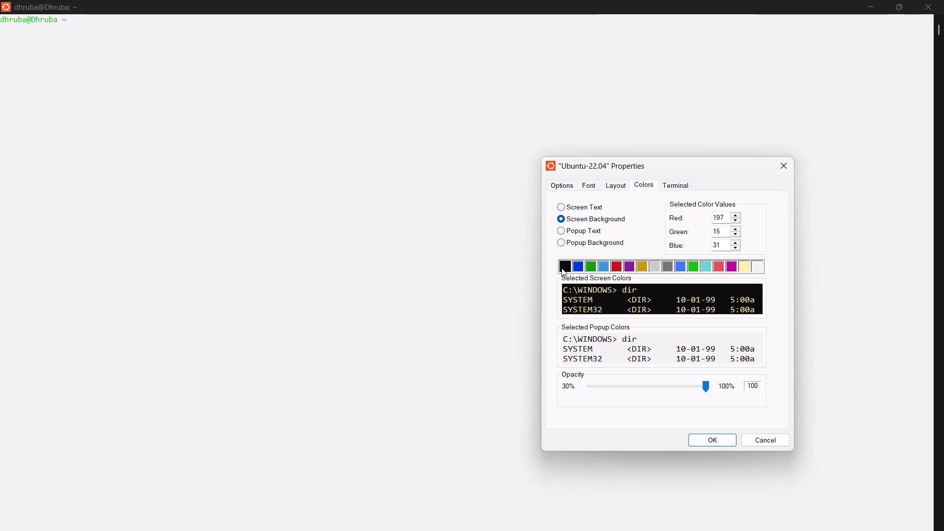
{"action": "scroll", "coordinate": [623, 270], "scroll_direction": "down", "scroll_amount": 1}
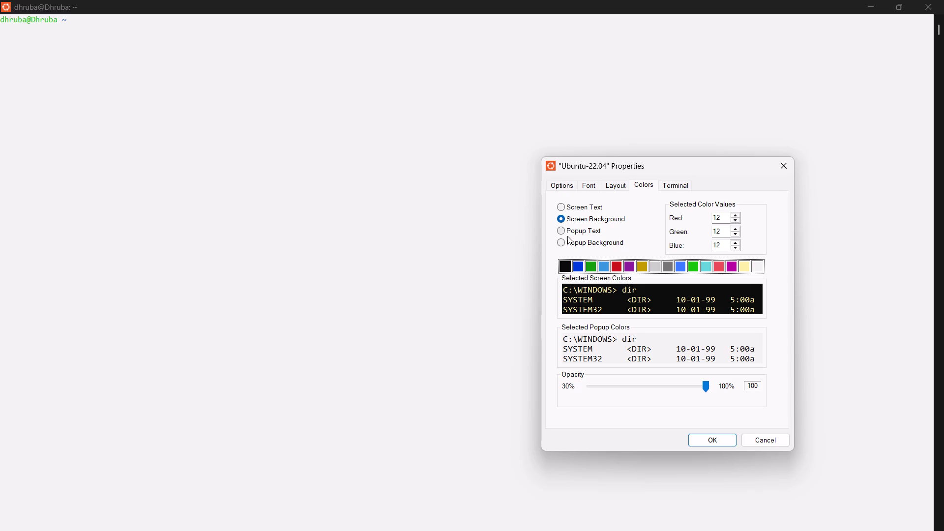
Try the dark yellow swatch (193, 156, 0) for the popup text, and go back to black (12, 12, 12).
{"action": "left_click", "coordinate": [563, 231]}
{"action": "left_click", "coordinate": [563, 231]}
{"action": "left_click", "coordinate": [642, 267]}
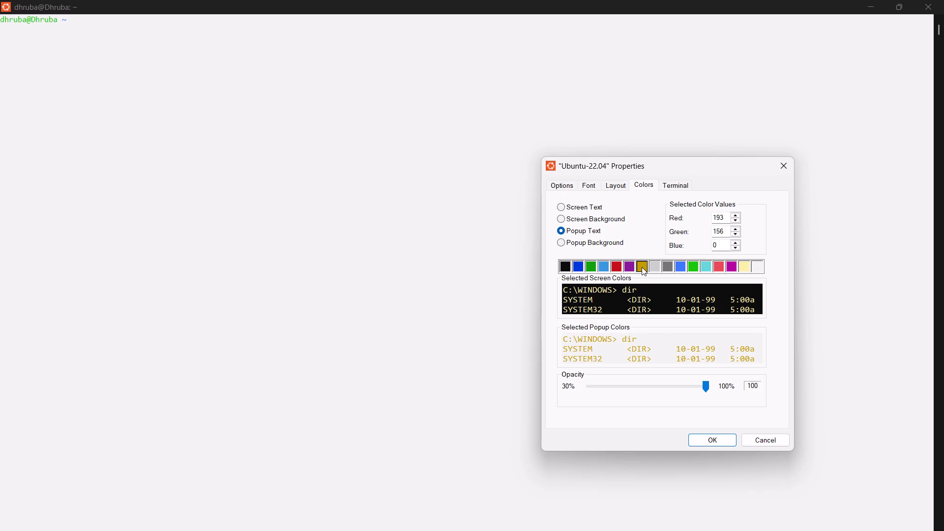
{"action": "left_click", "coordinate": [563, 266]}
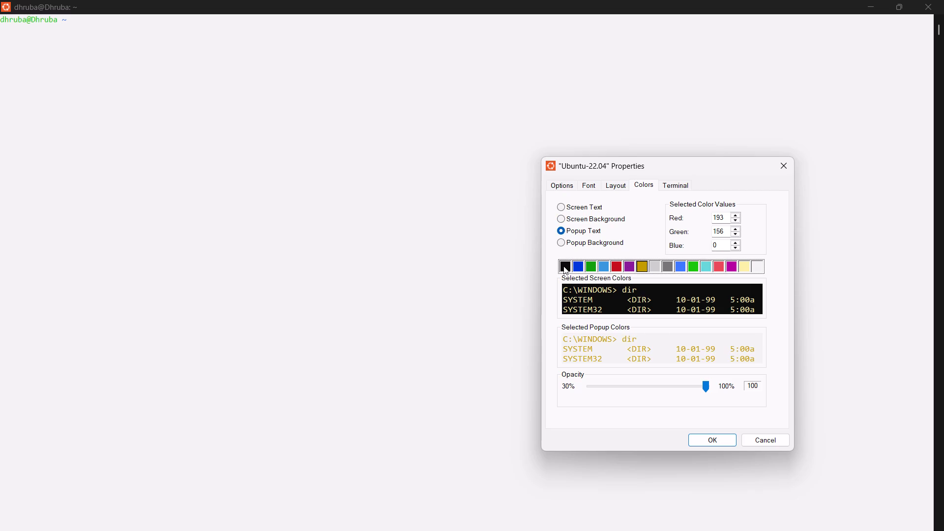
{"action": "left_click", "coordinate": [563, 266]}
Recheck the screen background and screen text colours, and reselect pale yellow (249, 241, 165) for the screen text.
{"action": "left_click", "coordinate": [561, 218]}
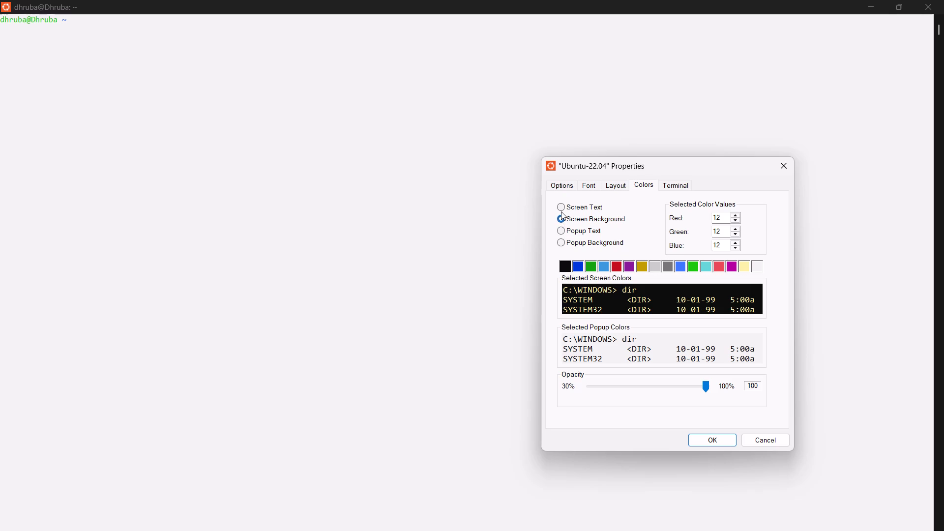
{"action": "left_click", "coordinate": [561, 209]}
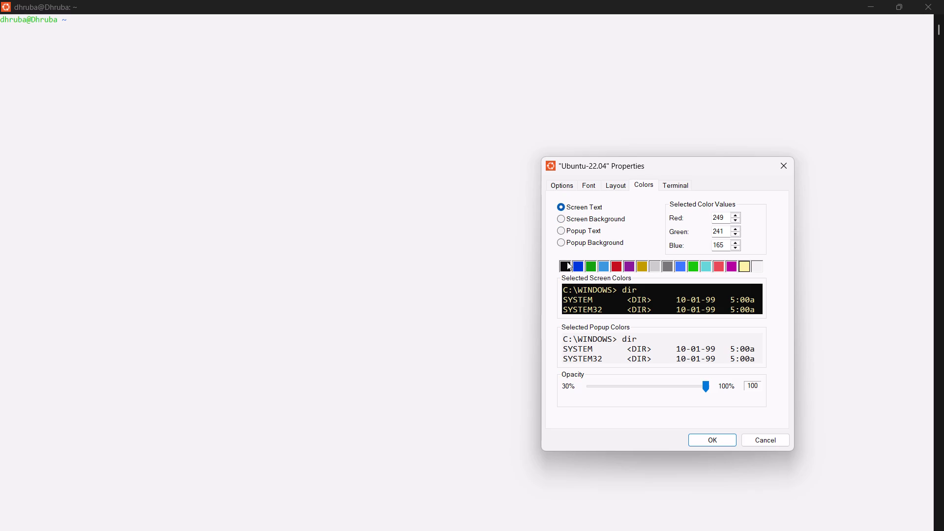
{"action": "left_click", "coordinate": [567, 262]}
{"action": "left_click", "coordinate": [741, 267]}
Set the popup text colour to the dark green swatch (19, 161, 14) and apply the terminal colours.
{"action": "left_click", "coordinate": [563, 225]}
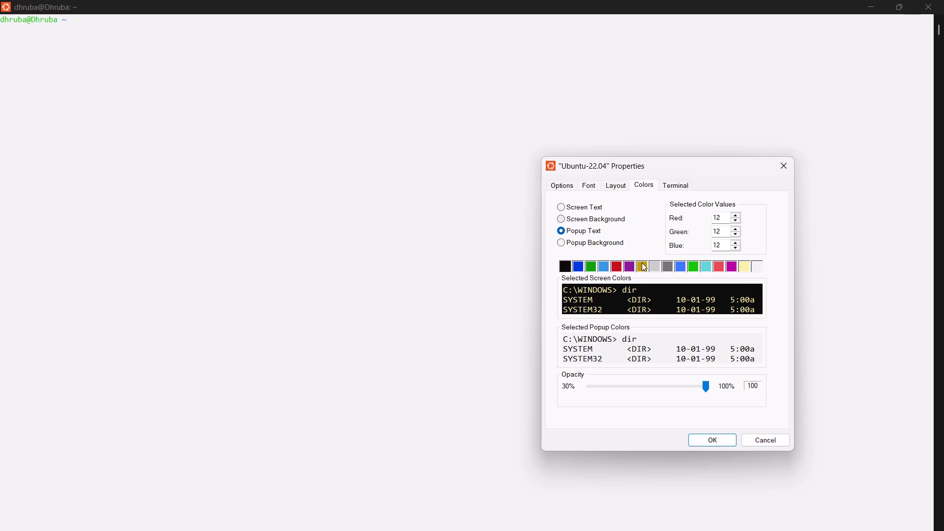
{"action": "left_click", "coordinate": [588, 263]}
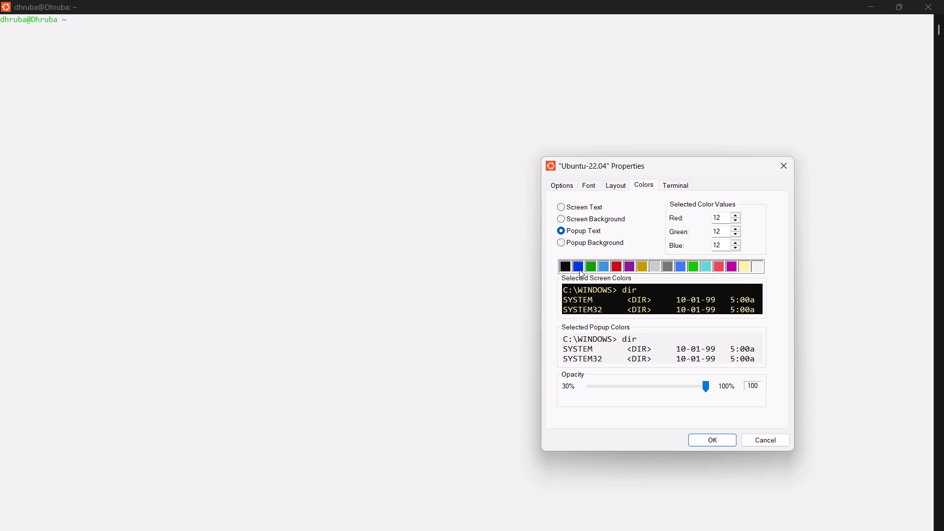
{"action": "left_click", "coordinate": [570, 265]}
{"action": "left_click", "coordinate": [682, 265]}
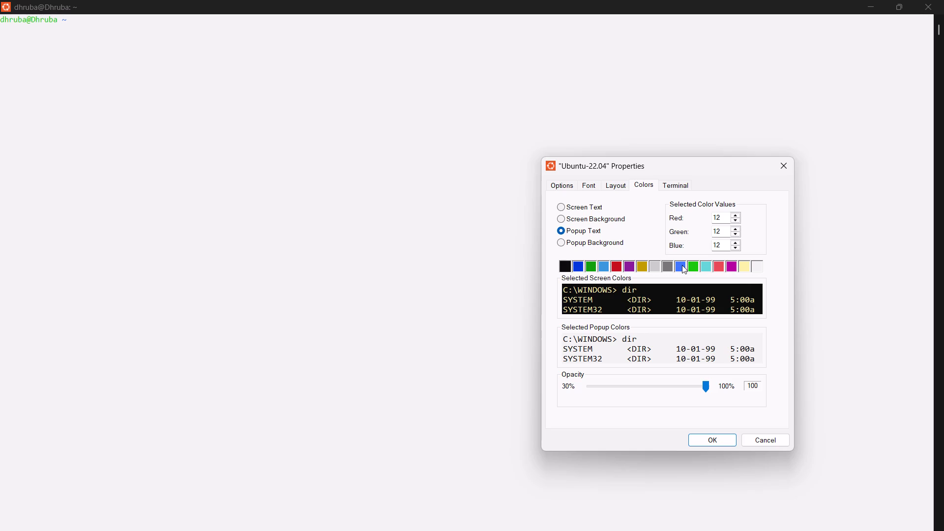
{"action": "left_click", "coordinate": [690, 266]}
{"action": "left_click", "coordinate": [702, 266]}
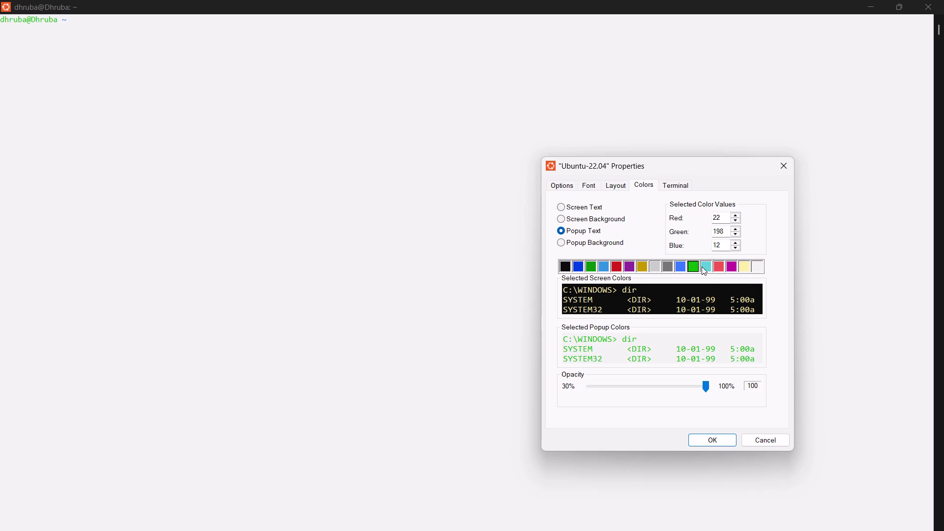
{"action": "left_click", "coordinate": [589, 265]}
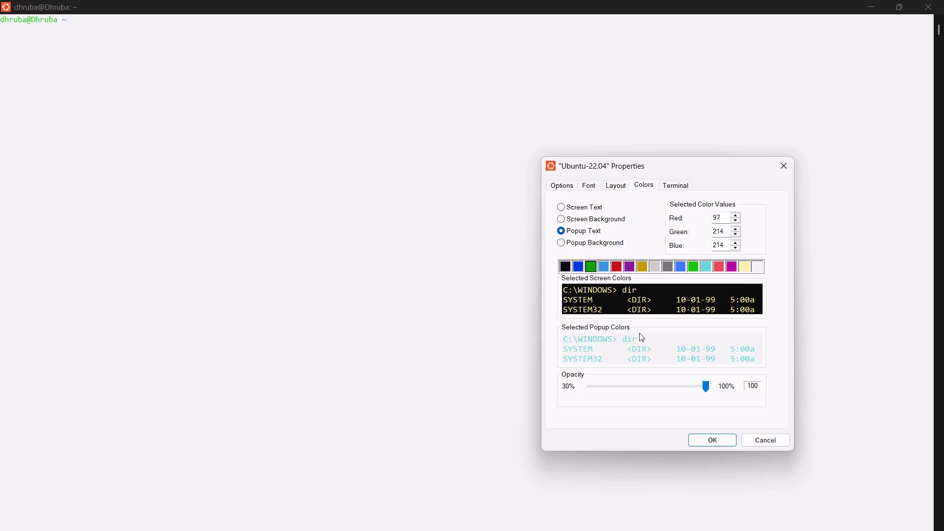
{"action": "scroll", "coordinate": [645, 348], "scroll_direction": "down", "scroll_amount": 1}
{"action": "left_click", "coordinate": [704, 440]}
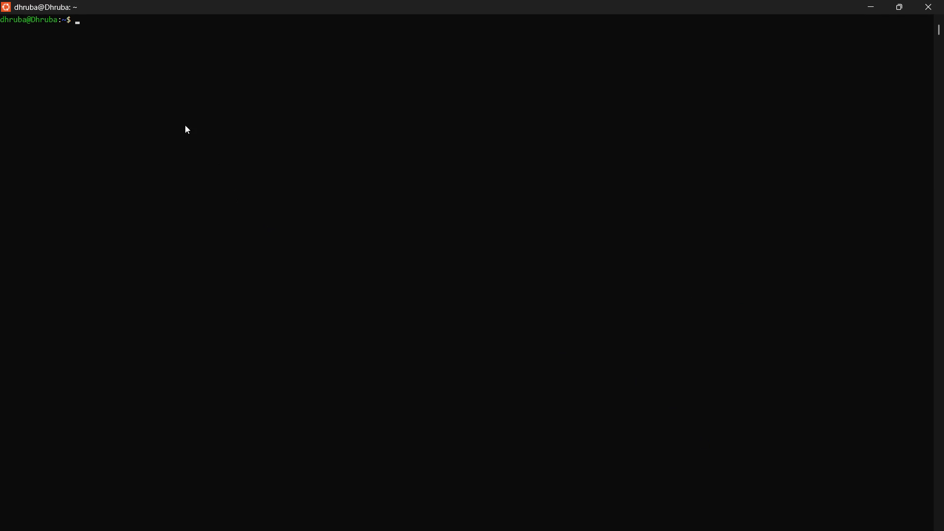
Paste and run the copied cd command for the soc_tlm_project folder on the Desktop.
{"action": "right_click_drag", "start_coordinate": [124, 42], "coordinate": [124, 48]}
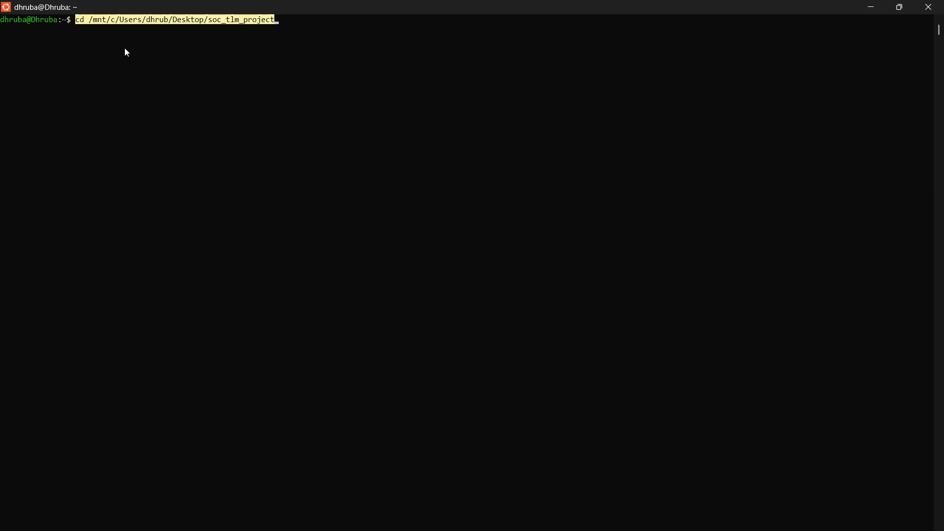
{"action": "key", "text": "Return"}
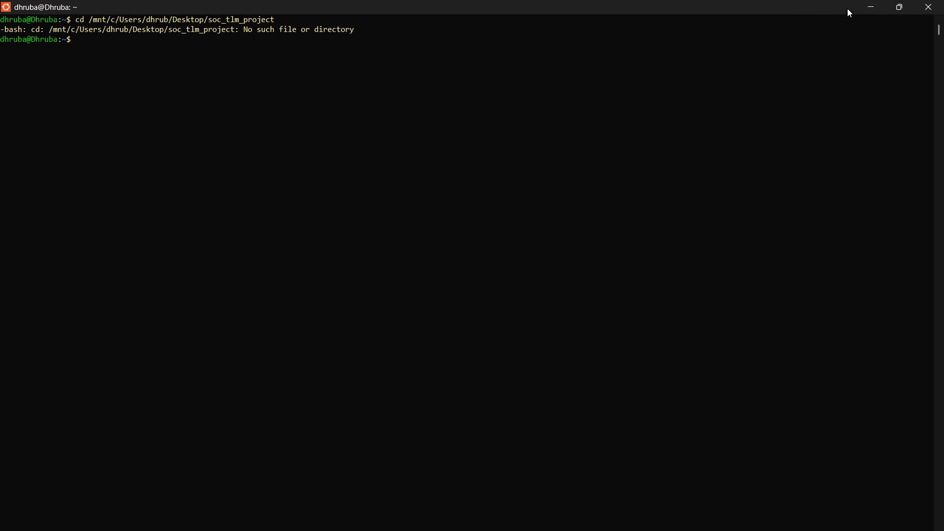
Close the Ubuntu terminal window and go back to the Viva Execution Guide PDF.
{"action": "left_click", "coordinate": [921, 4]}
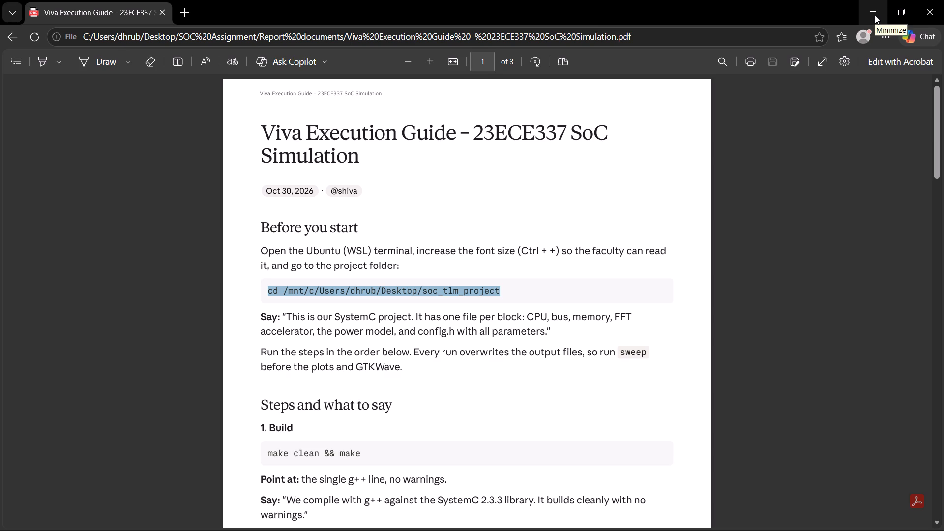
Read through the Viva Execution Guide's build, demo run, sweep, graphs, waveform and troubleshooting sections, and return to the Build and Demo run instructions.
{"action": "scroll", "coordinate": [543, 289], "scroll_direction": "down", "scroll_amount": 1}
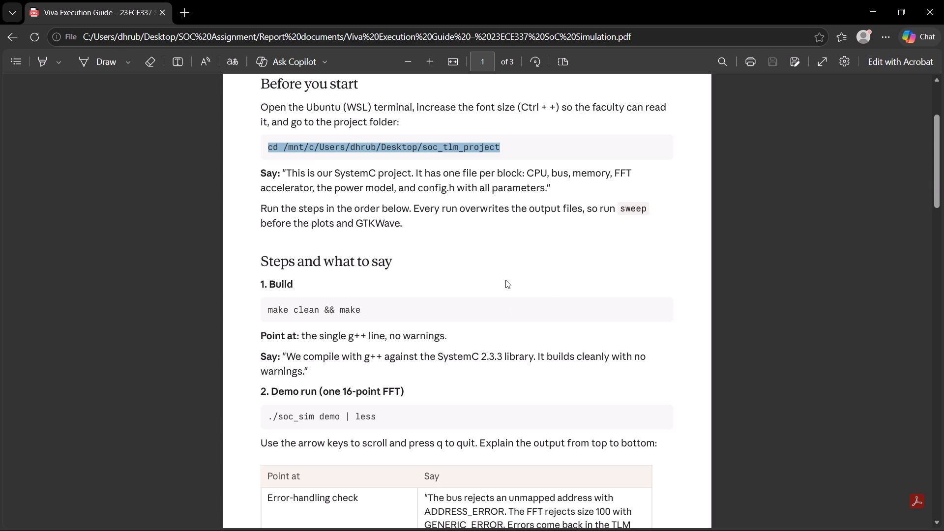
{"action": "left_click", "coordinate": [502, 252]}
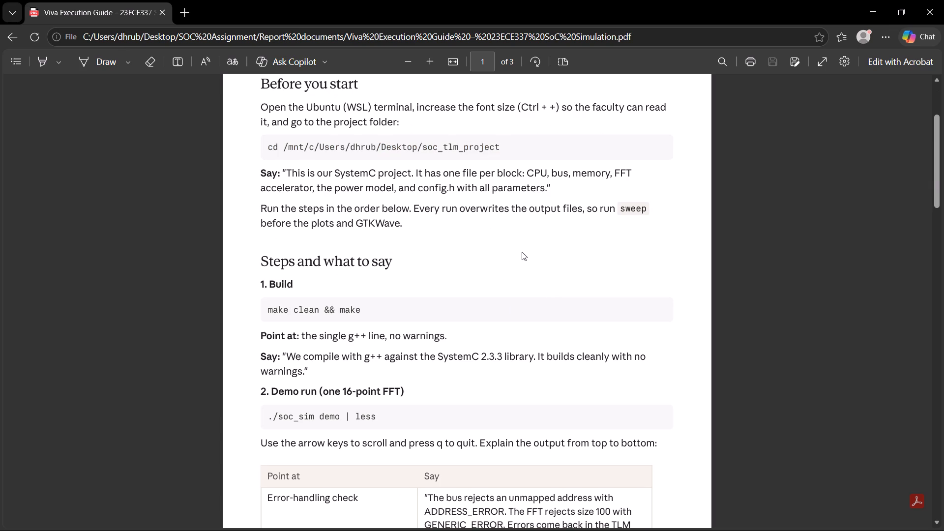
{"action": "scroll", "coordinate": [528, 253], "scroll_direction": "down", "scroll_amount": 1}
{"action": "scroll", "coordinate": [528, 253], "scroll_direction": "up", "scroll_amount": 1}
{"action": "scroll", "coordinate": [603, 416], "scroll_direction": "down", "scroll_amount": 1}
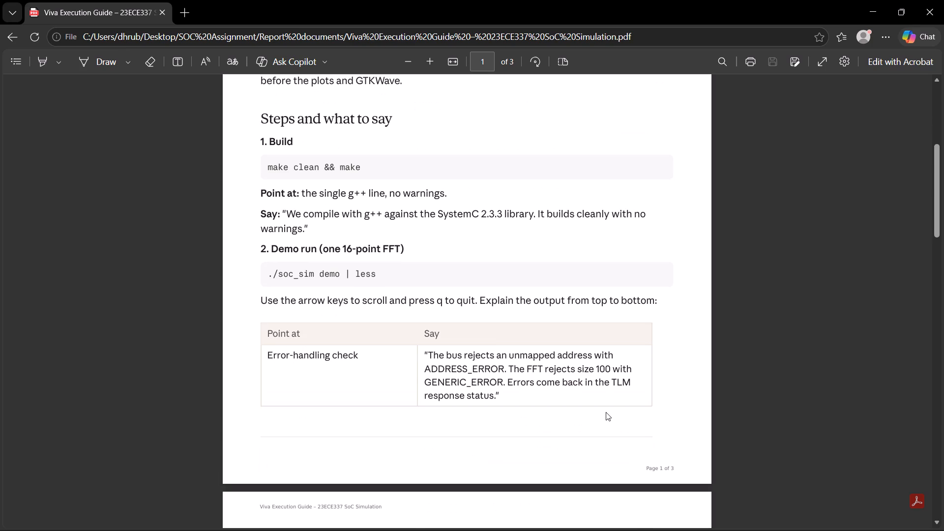
{"action": "scroll", "coordinate": [606, 412], "scroll_direction": "down", "scroll_amount": 1}
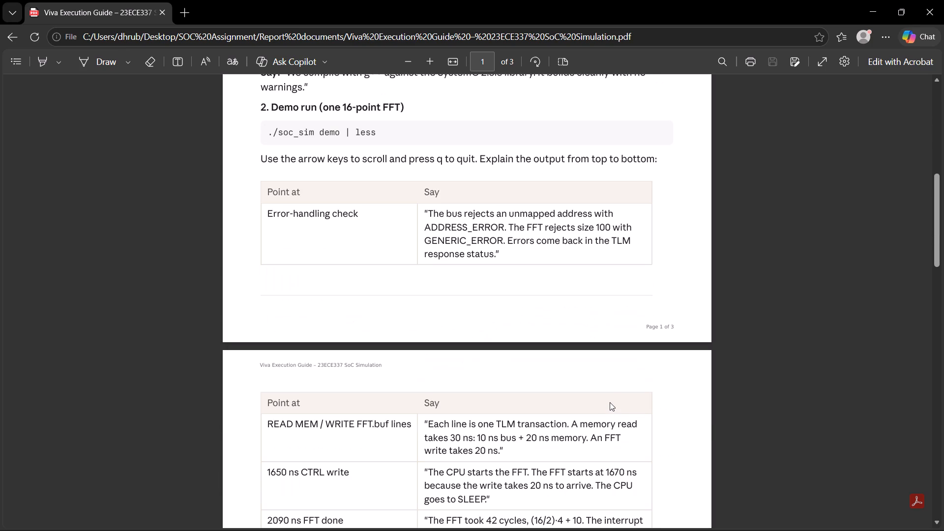
{"action": "scroll", "coordinate": [610, 402], "scroll_direction": "down", "scroll_amount": 4}
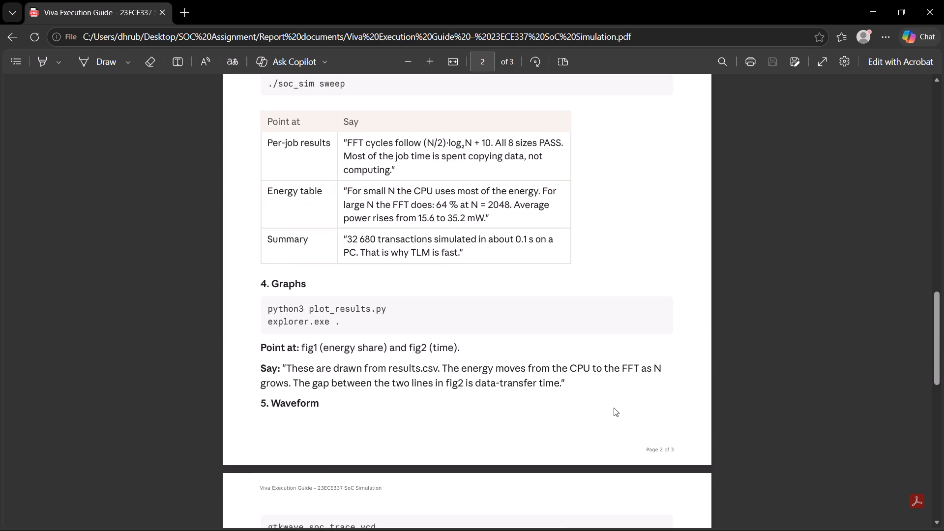
{"action": "scroll", "coordinate": [614, 408], "scroll_direction": "down", "scroll_amount": 1}
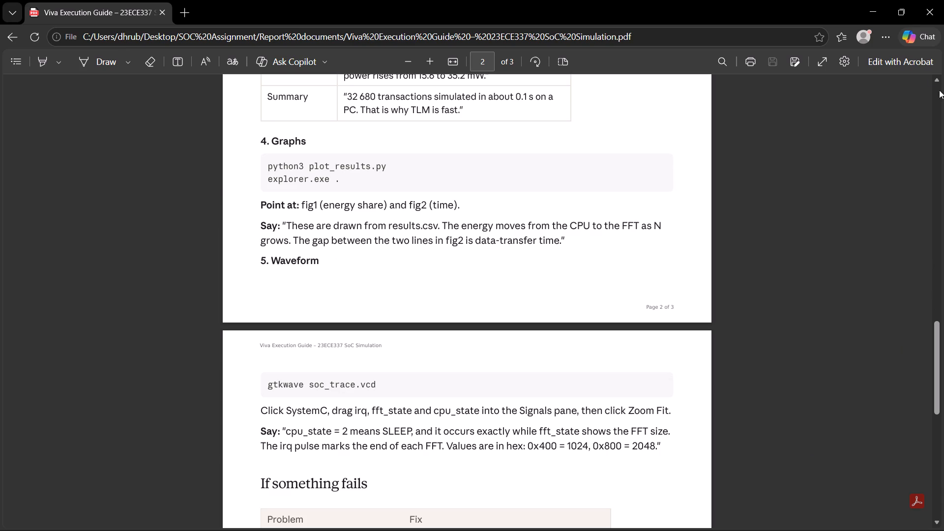
{"action": "scroll", "coordinate": [595, 236], "scroll_direction": "down", "scroll_amount": 1}
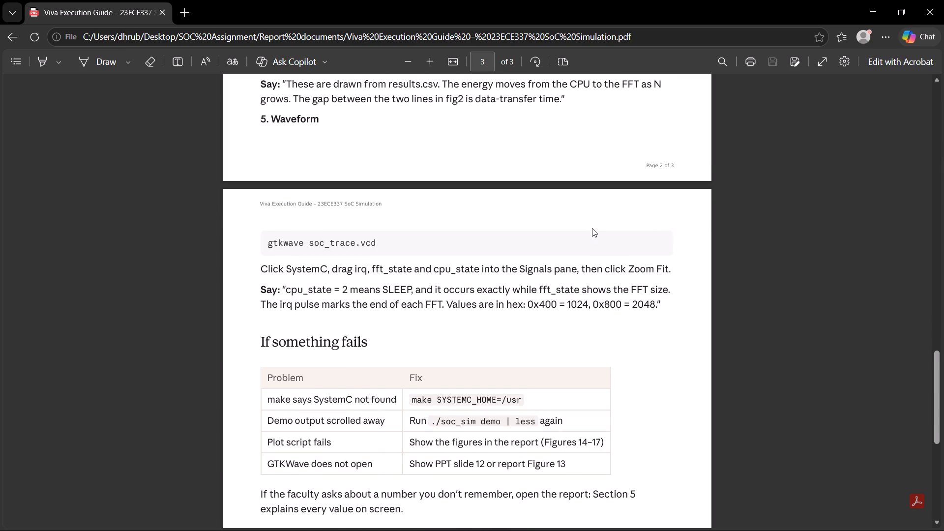
{"action": "scroll", "coordinate": [592, 228], "scroll_direction": "up", "scroll_amount": 9}
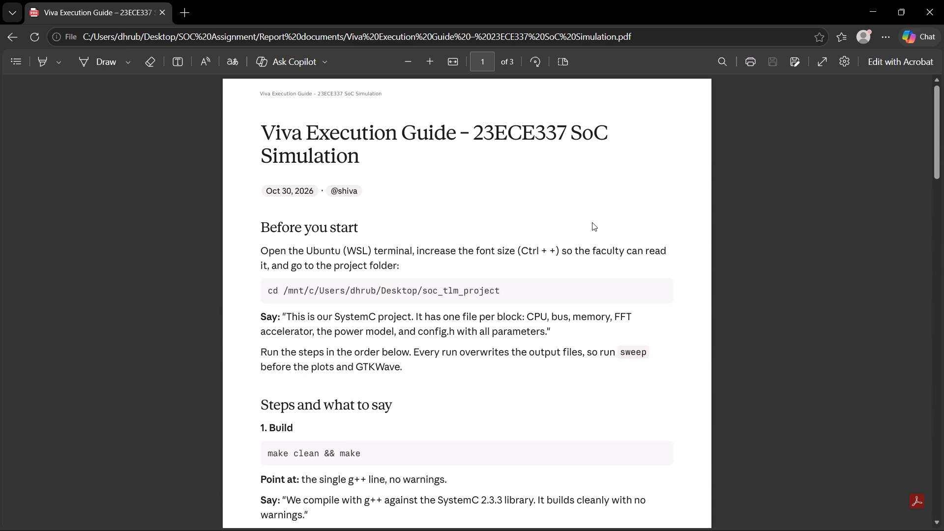
{"action": "left_click", "coordinate": [869, 10]}
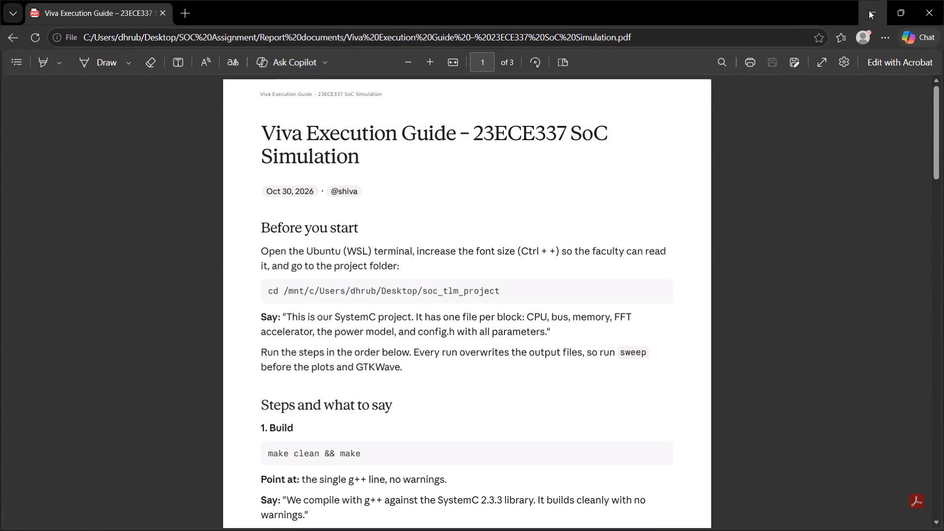
{"action": "key", "text": "alt+Tab"}
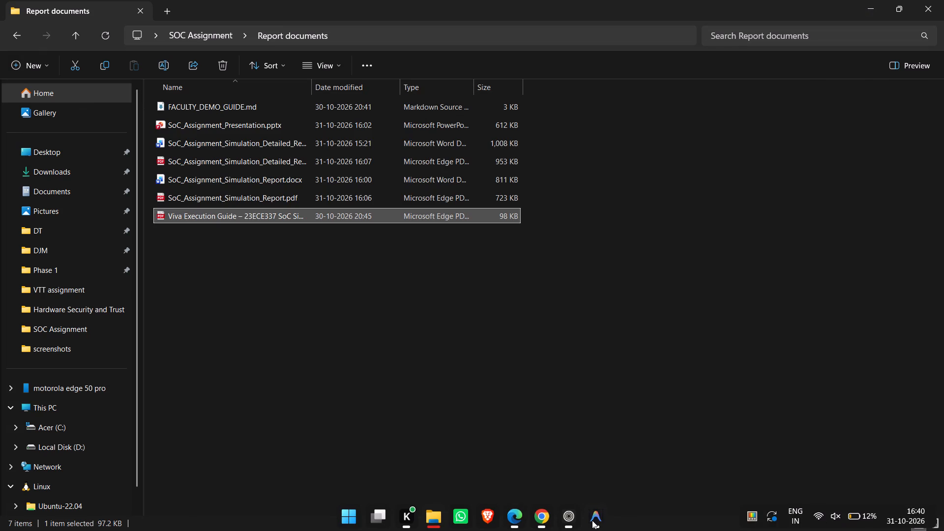
{"action": "scroll", "coordinate": [435, 365], "scroll_direction": "down", "scroll_amount": 1}
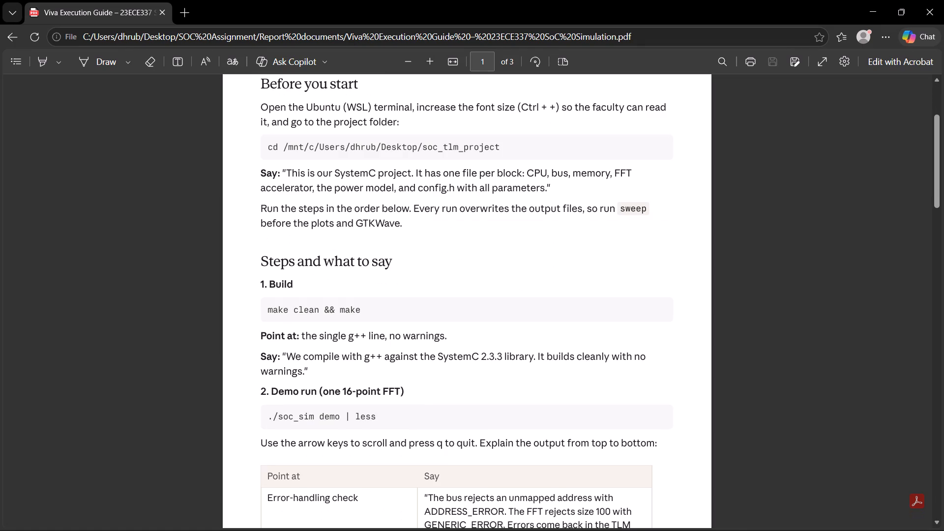
{"action": "scroll", "coordinate": [445, 383], "scroll_direction": "down", "scroll_amount": 1}
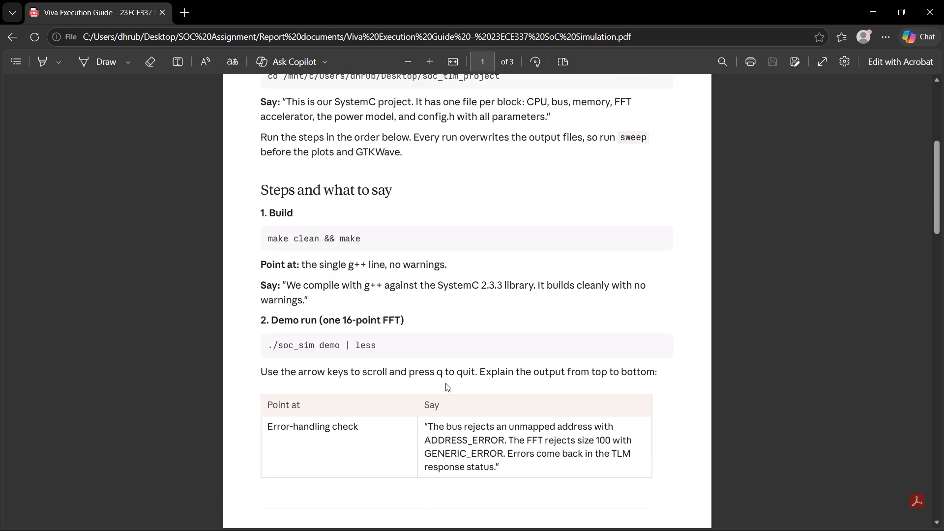
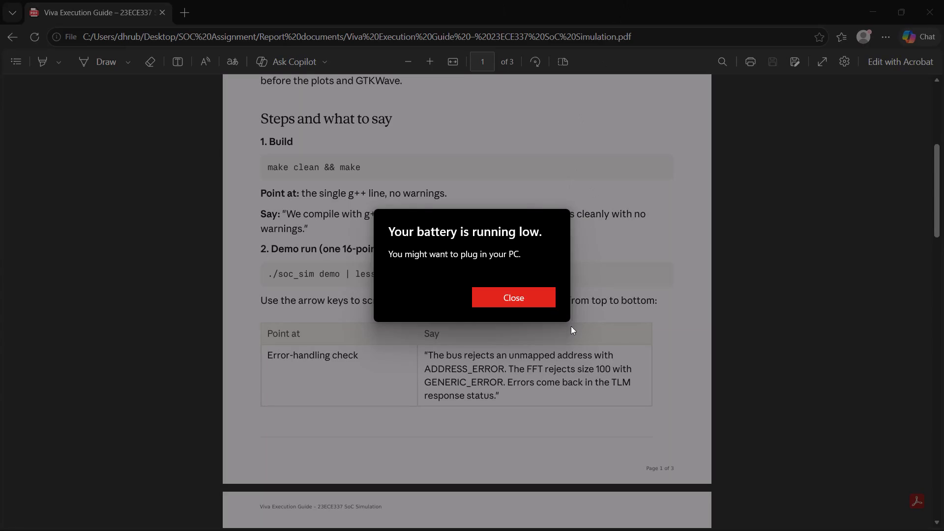
Dismiss the low-battery notice and minimise the Viva Execution Guide PDF window to return to the Report documents folder.
{"action": "left_click", "coordinate": [495, 300]}
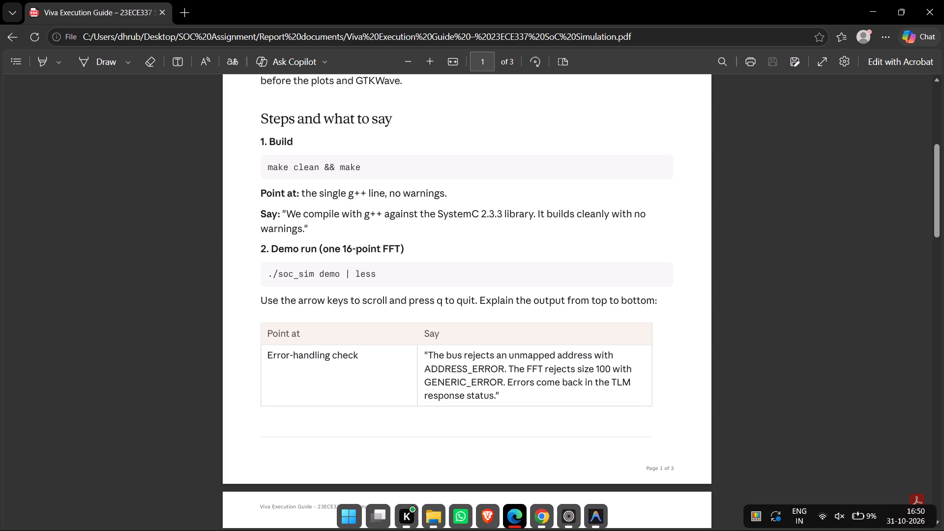
{"action": "left_click", "coordinate": [861, 0]}
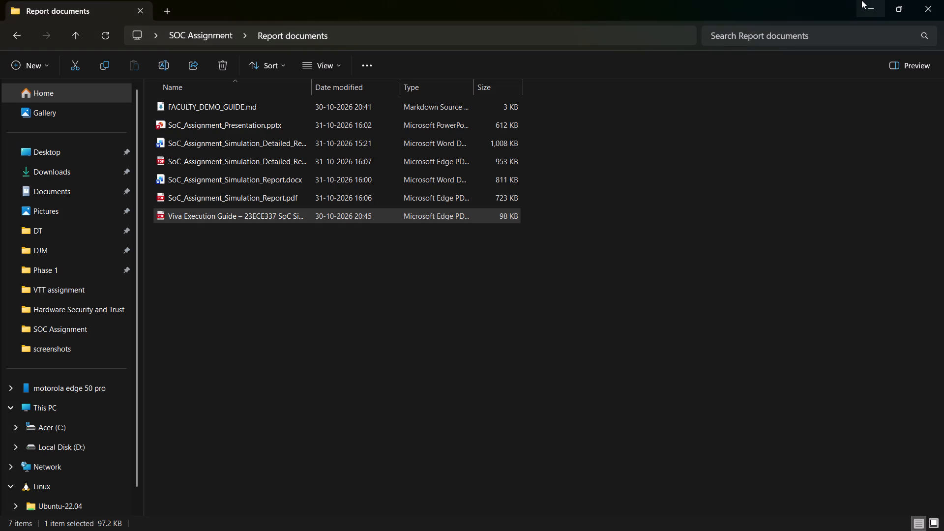